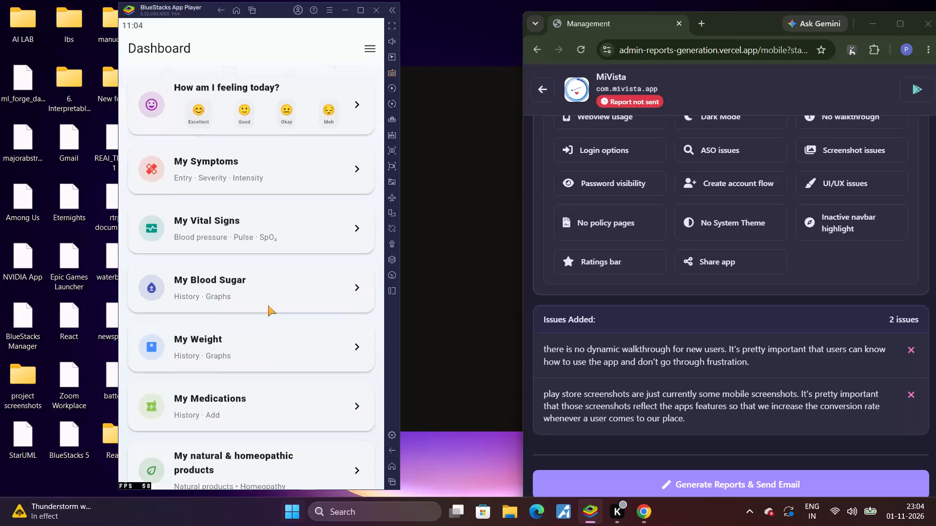
Open the About page of the MiVista app and look through its privacy and contact information.
{"action": "left_click", "coordinate": [365, 42]}
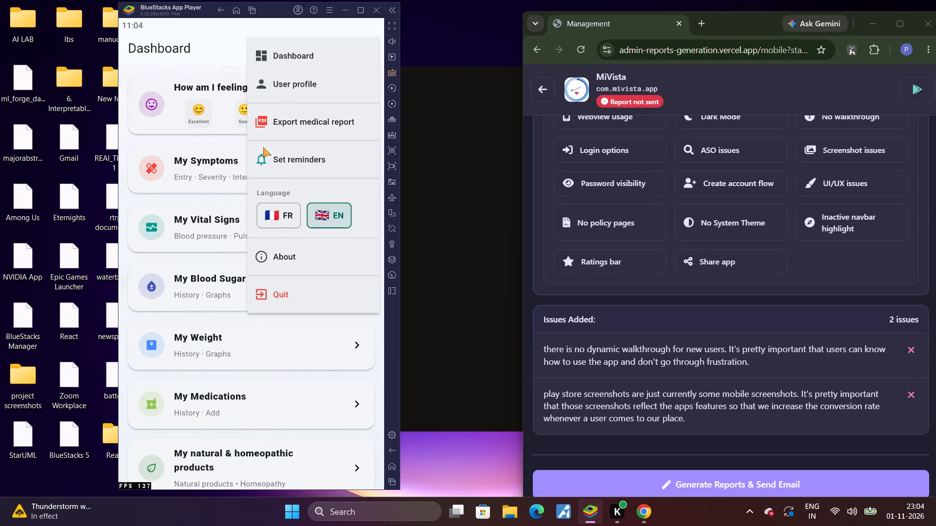
{"action": "left_click", "coordinate": [265, 260]}
{"action": "left_click_drag", "start_coordinate": [172, 373], "coordinate": [196, 243]}
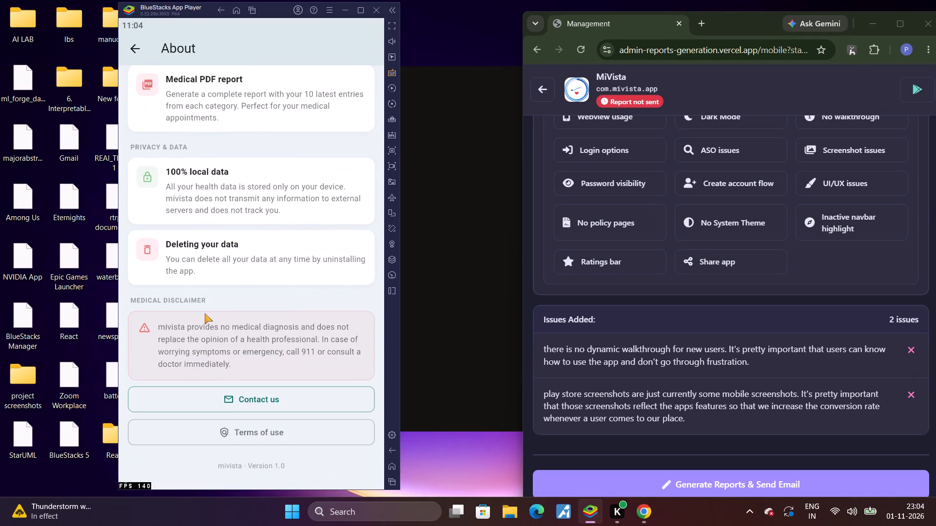
Add the issue "app is a bit laggy" to the MiVista report in Chrome.
{"action": "scroll", "coordinate": [702, 334], "scroll_direction": "up", "scroll_amount": 6}
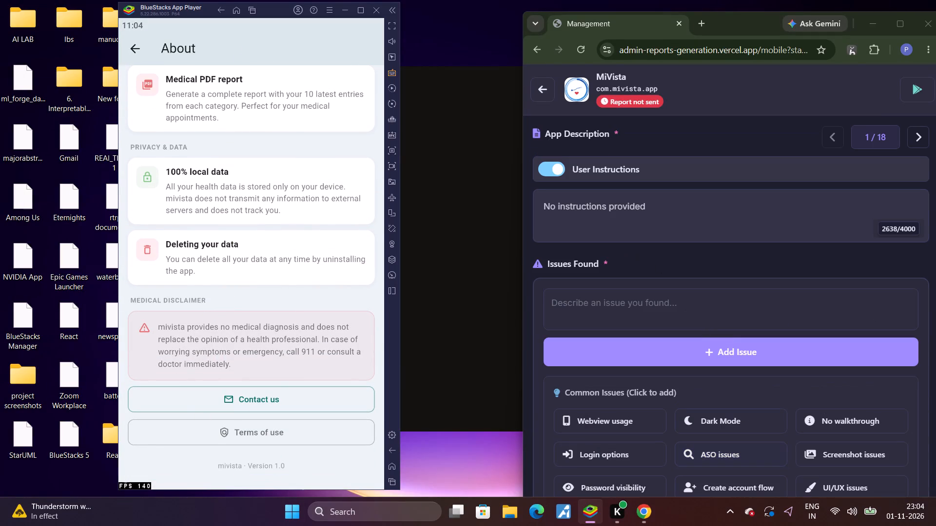
{"action": "left_click", "coordinate": [634, 310]}
{"action": "type", "text": "app is a bit laggy"}
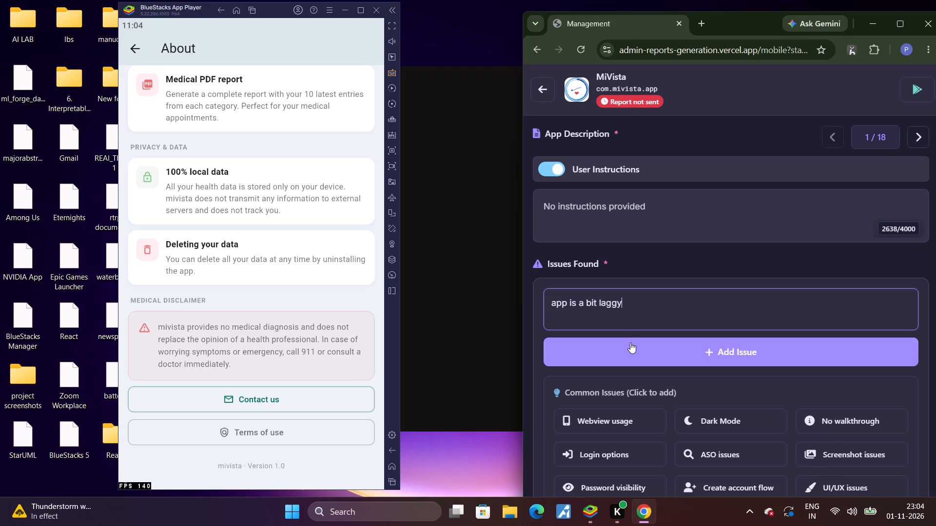
{"action": "left_click", "coordinate": [630, 343]}
Generate and email the MiVista report, and advance to app 2 of 18.
{"action": "scroll", "coordinate": [642, 317], "scroll_direction": "down", "scroll_amount": 8}
{"action": "left_click", "coordinate": [634, 338]}
{"action": "scroll", "coordinate": [634, 338], "scroll_direction": "up", "scroll_amount": 9}
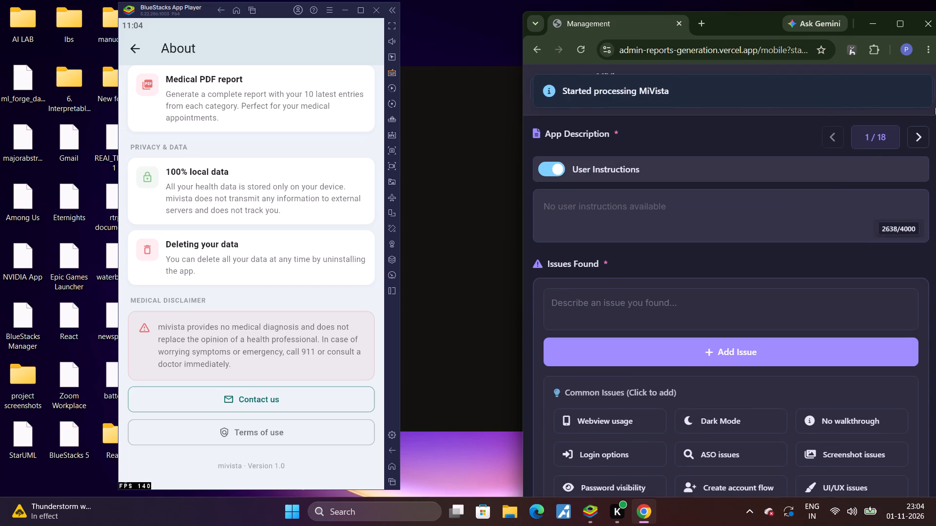
{"action": "left_click", "coordinate": [913, 129]}
Switch back to BlueStacks and uninstall mivista from its Play Store listing.
{"action": "left_click", "coordinate": [393, 482]}
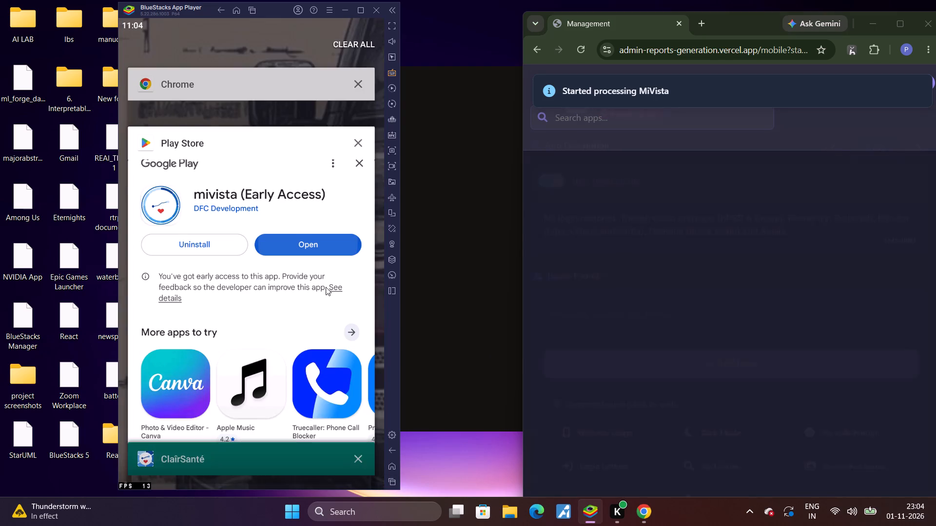
{"action": "left_click", "coordinate": [326, 287]}
{"action": "left_click", "coordinate": [183, 159]}
{"action": "left_click", "coordinate": [336, 286]}
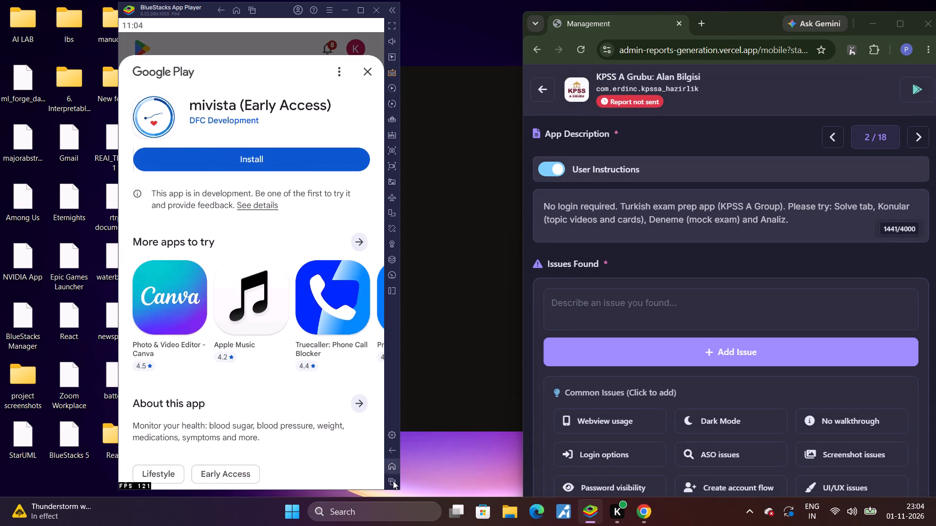
Advance the emulator's feedback page to KPSS A Grubu: Alan Bilgisi, and install the app from its Play Store listing.
{"action": "left_click", "coordinate": [393, 481]}
{"action": "left_click", "coordinate": [281, 289]}
{"action": "left_click", "coordinate": [357, 130]}
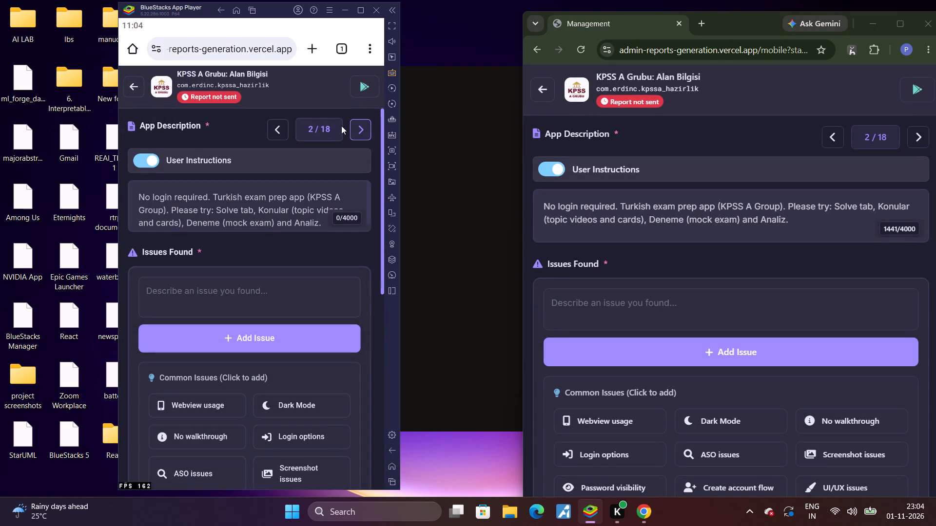
{"action": "left_click", "coordinate": [357, 85]}
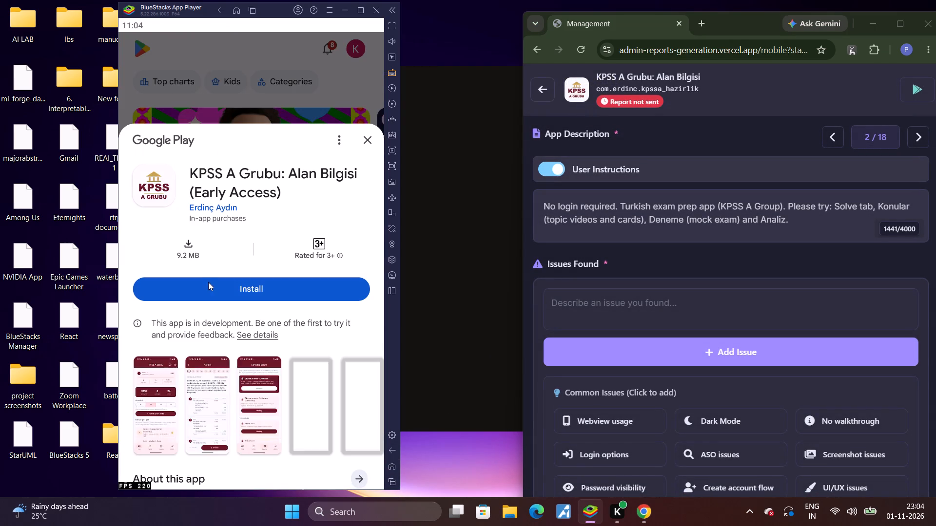
{"action": "left_click", "coordinate": [208, 282]}
Examine the description and enlarged screenshots on the KPSS A Grubu Play Store listing.
{"action": "left_click_drag", "start_coordinate": [281, 396], "coordinate": [288, 311]}
{"action": "left_click", "coordinate": [284, 259]}
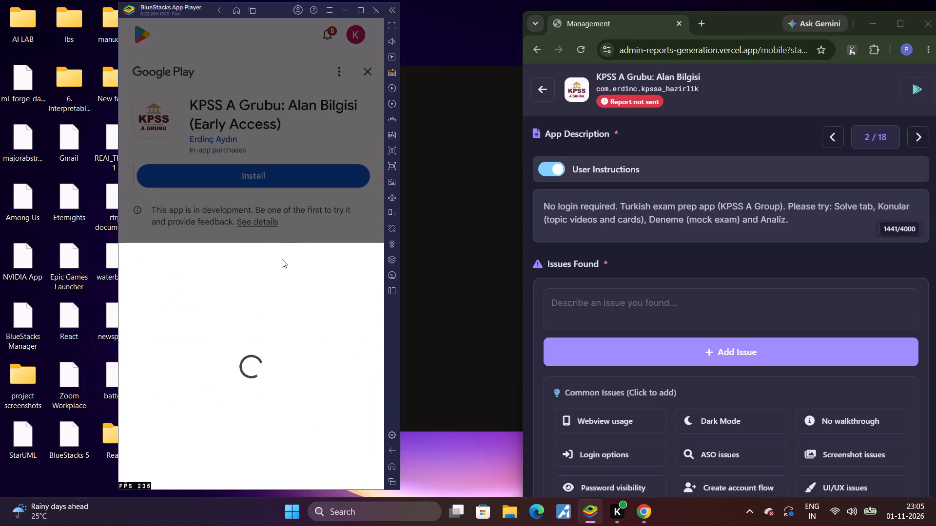
{"action": "left_click", "coordinate": [282, 192]}
{"action": "left_click_drag", "start_coordinate": [282, 294], "coordinate": [297, 241]}
{"action": "left_click", "coordinate": [296, 183]}
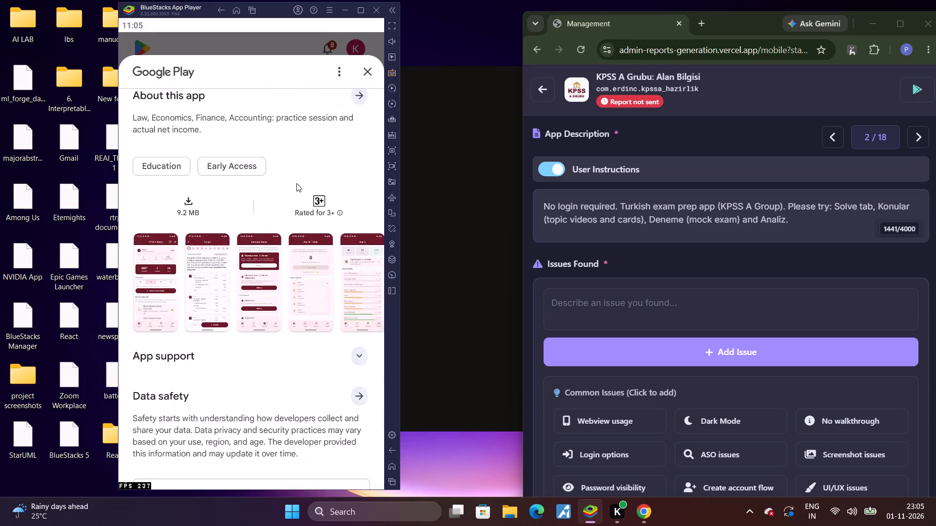
{"action": "left_click", "coordinate": [253, 246]}
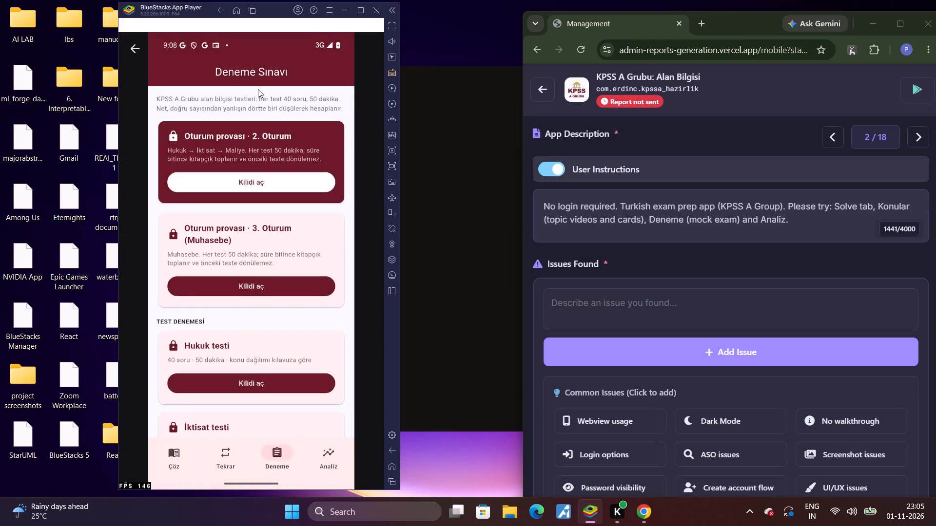
{"action": "left_click_drag", "start_coordinate": [258, 87], "coordinate": [289, 341]}
{"action": "left_click_drag", "start_coordinate": [230, 184], "coordinate": [243, 394]}
{"action": "left_click_drag", "start_coordinate": [252, 94], "coordinate": [243, 344]}
Add the common issues No walkthrough and Screenshot issues to the KPSS A Grubu report in Chrome.
{"action": "left_click", "coordinate": [836, 426]}
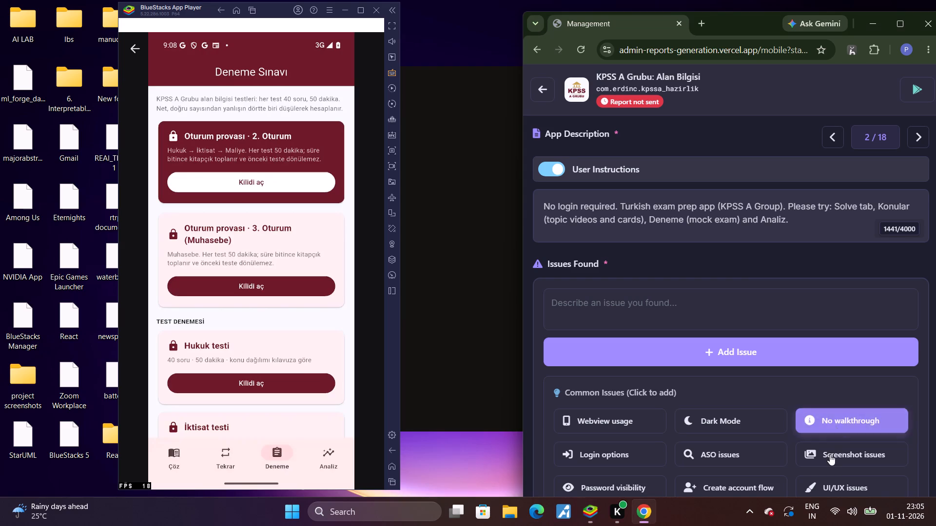
{"action": "left_click", "coordinate": [828, 459]}
{"action": "scroll", "coordinate": [780, 311], "scroll_direction": "down", "scroll_amount": 6}
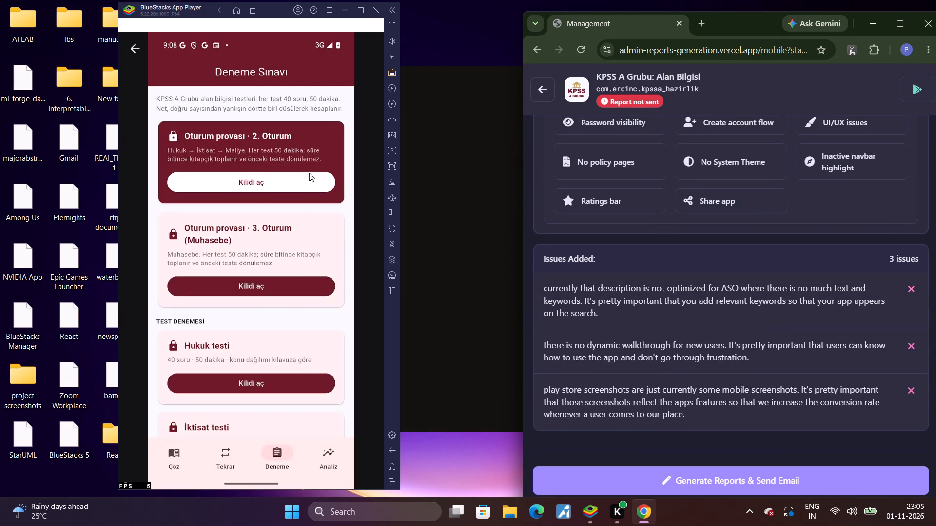
Close the screenshot preview in BlueStacks, launch the installed KPSS A Grubu app and check its theme options.
{"action": "left_click_drag", "start_coordinate": [318, 156], "coordinate": [335, 375]}
{"action": "left_click_drag", "start_coordinate": [279, 179], "coordinate": [278, 360]}
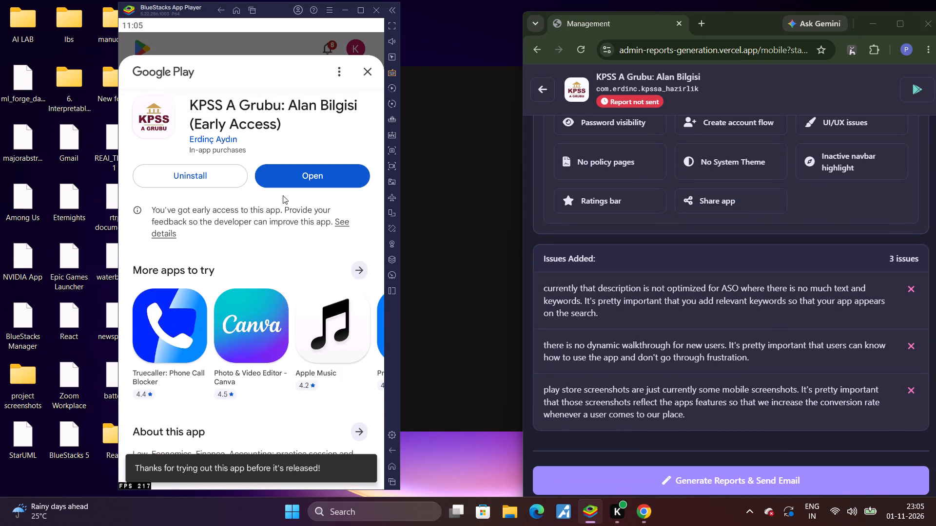
{"action": "left_click", "coordinate": [289, 176]}
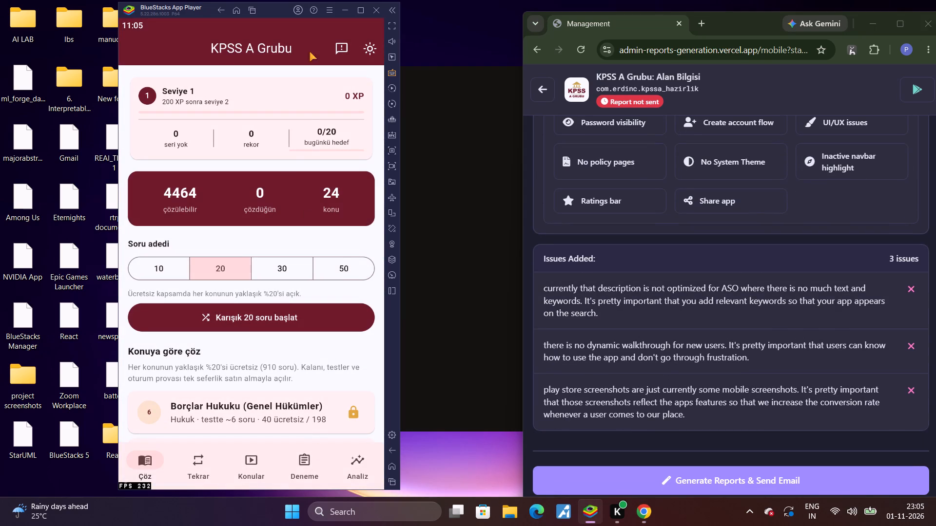
{"action": "left_click", "coordinate": [364, 49]}
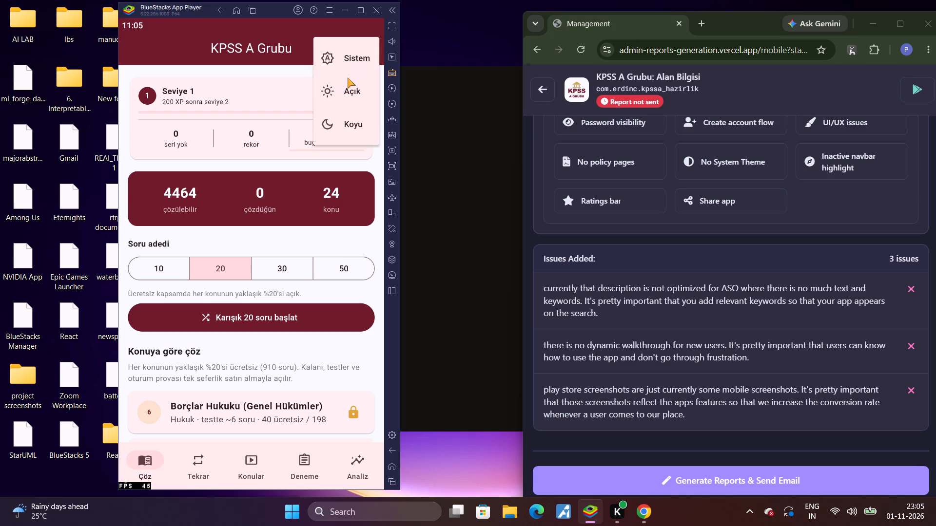
{"action": "left_click", "coordinate": [261, 74]}
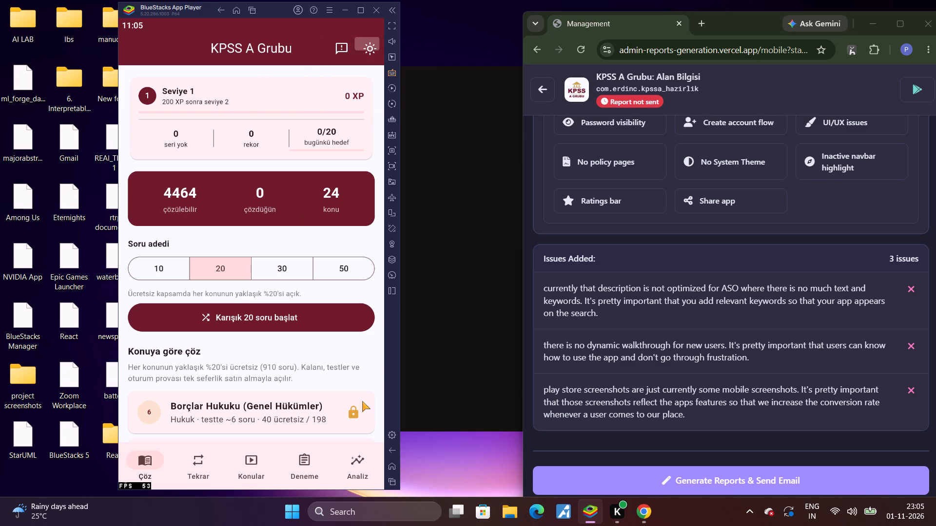
Add the copied issue "The default language in the app supposed to be english" to the KPSS A Grubu report.
{"action": "scroll", "coordinate": [763, 301], "scroll_direction": "up", "scroll_amount": 5}
{"action": "left_click", "coordinate": [566, 234]}
{"action": "key", "text": "super+v"}
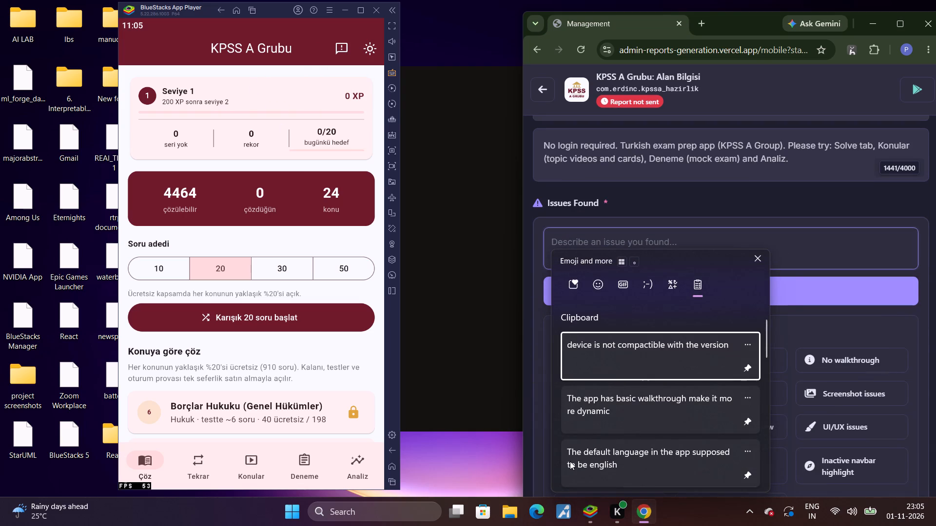
{"action": "left_click", "coordinate": [570, 461]}
{"action": "key", "text": "ctrl+v"}
{"action": "left_click", "coordinate": [594, 285]}
Generate and email the KPSS A Grubu report, and advance to app 3 of 18.
{"action": "scroll", "coordinate": [594, 285], "scroll_direction": "down", "scroll_amount": 5}
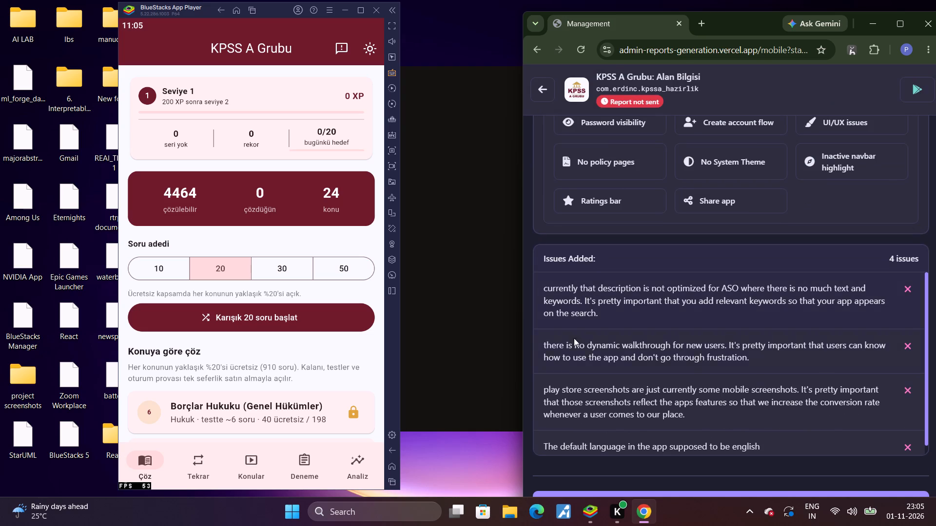
{"action": "scroll", "coordinate": [648, 264], "scroll_direction": "down", "scroll_amount": 2}
{"action": "left_click", "coordinate": [615, 393]}
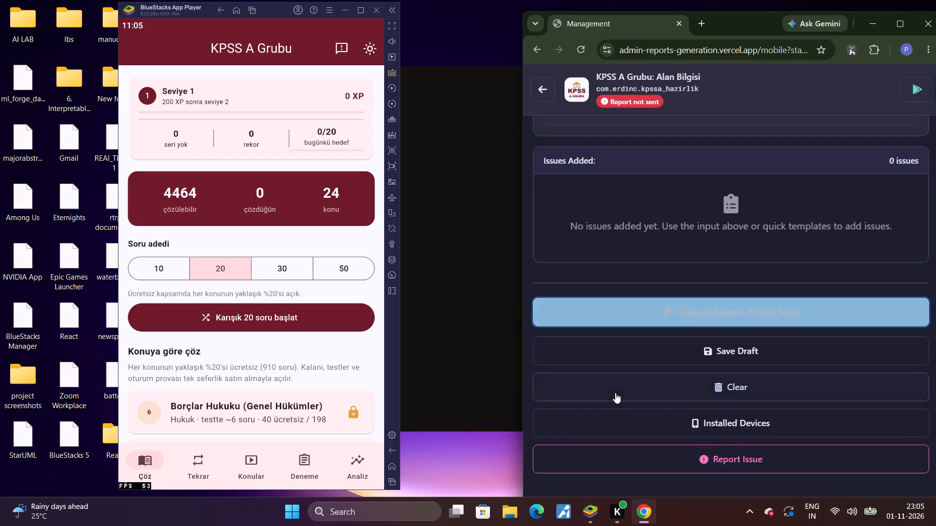
{"action": "scroll", "coordinate": [615, 393], "scroll_direction": "up", "scroll_amount": 10}
{"action": "left_click", "coordinate": [916, 127]}
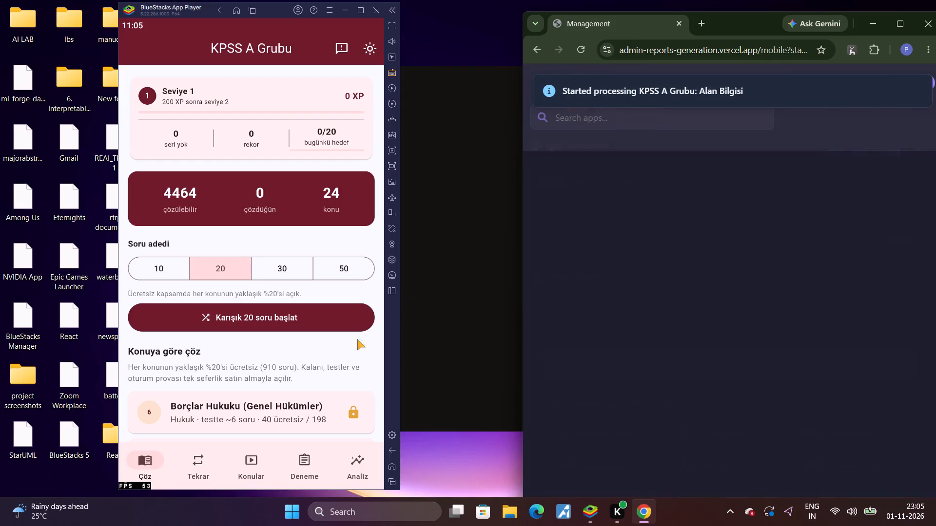
Switch back to BlueStacks and uninstall KPSS A Grubu: Alan Bilgisi from its Play Store listing.
{"action": "left_click", "coordinate": [384, 483]}
{"action": "left_click", "coordinate": [389, 480]}
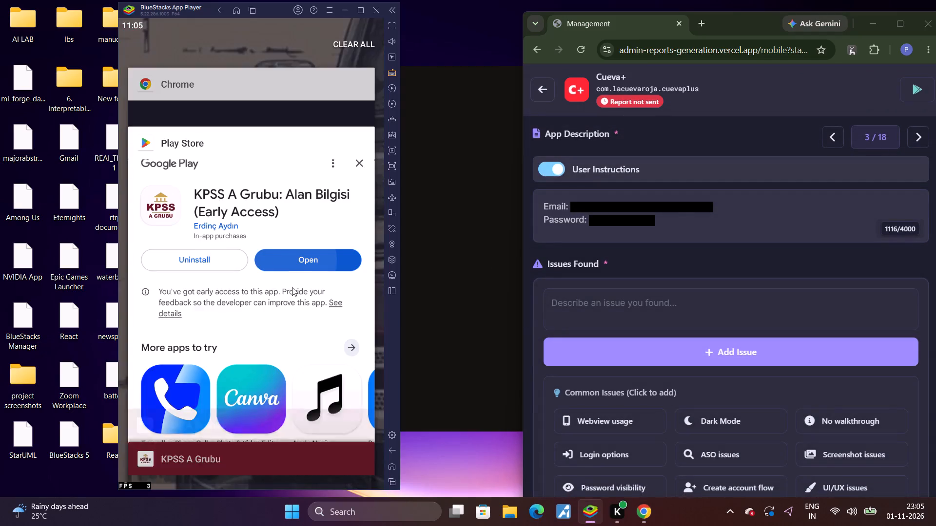
{"action": "left_click", "coordinate": [267, 241]}
{"action": "left_click", "coordinate": [184, 169]}
{"action": "left_click", "coordinate": [336, 269]}
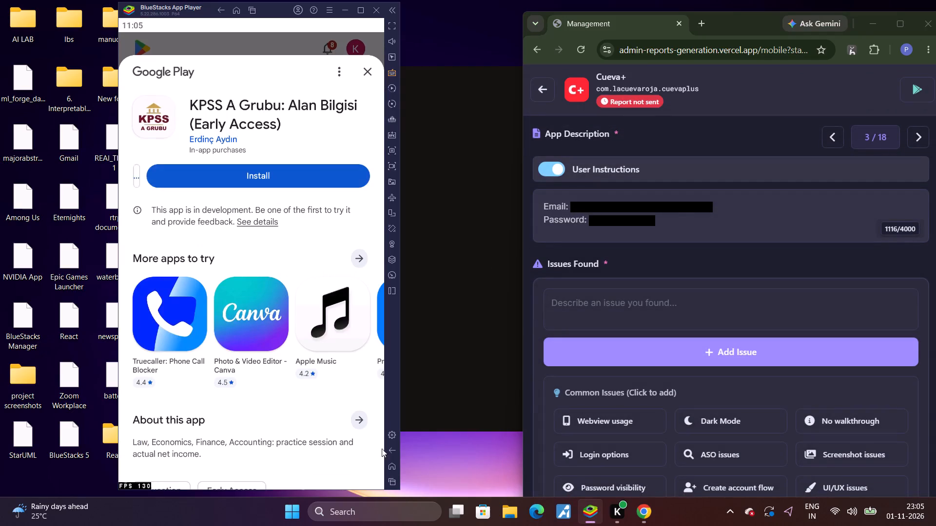
Advance the emulator's feedback page to Cueva+, and install the app from its Play Store listing.
{"action": "left_click", "coordinate": [388, 483]}
{"action": "left_click", "coordinate": [255, 201]}
{"action": "left_click", "coordinate": [359, 131]}
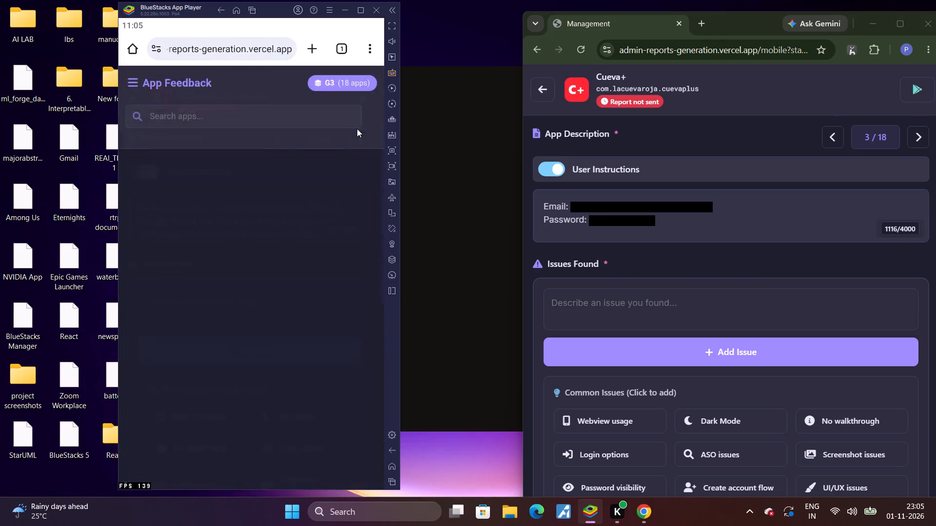
{"action": "left_click", "coordinate": [352, 87]}
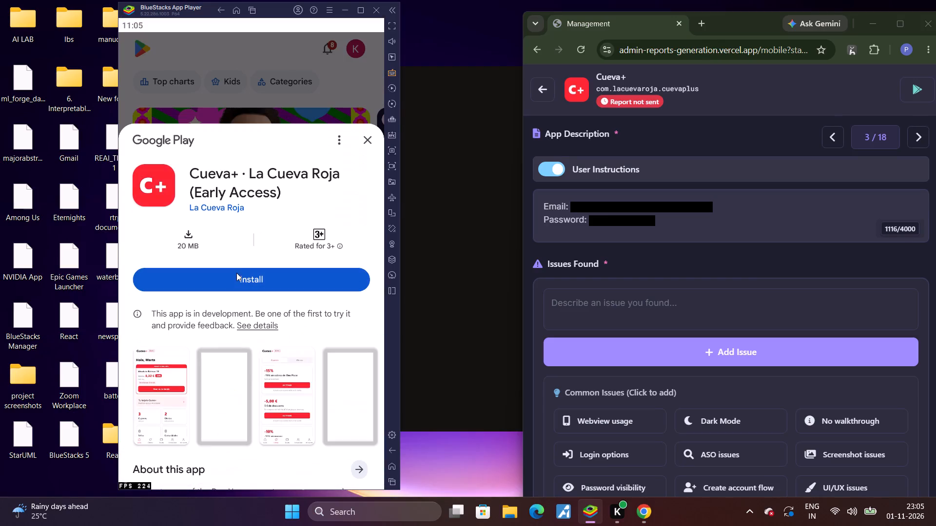
{"action": "left_click", "coordinate": [236, 274]}
Examine the details and screenshots on the Cueva+ Play Store listing.
{"action": "left_click_drag", "start_coordinate": [283, 402], "coordinate": [296, 325]}
{"action": "left_click_drag", "start_coordinate": [304, 255], "coordinate": [304, 260]}
{"action": "left_click", "coordinate": [293, 235]}
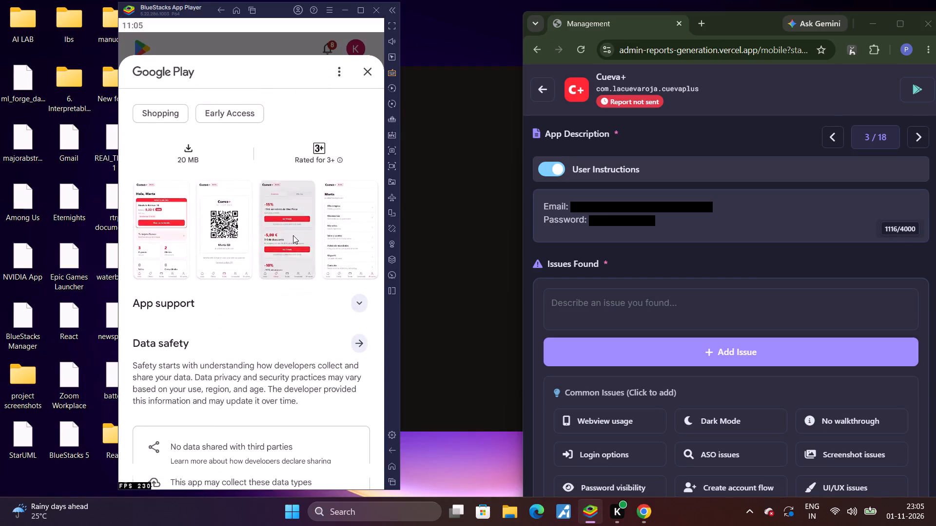
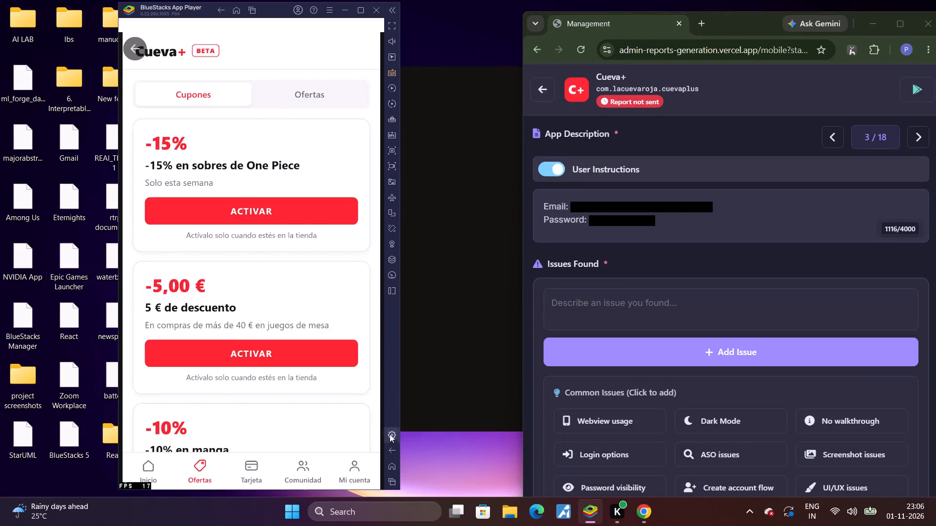
Open the Mi cuenta page in the Cueva+ app and sign out of the account.
{"action": "left_click", "coordinate": [340, 468]}
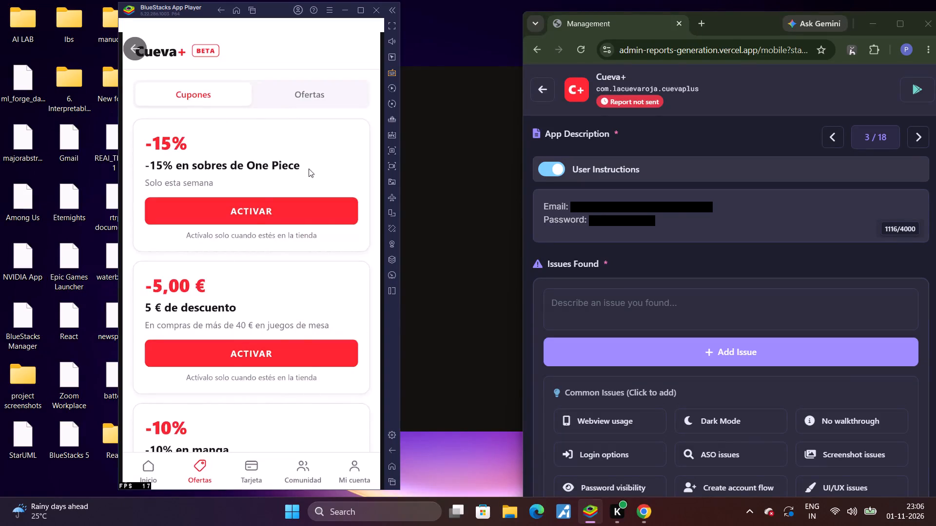
{"action": "left_click_drag", "start_coordinate": [309, 168], "coordinate": [286, 476]}
{"action": "left_click_drag", "start_coordinate": [179, 149], "coordinate": [178, 357]}
{"action": "left_click", "coordinate": [297, 170]}
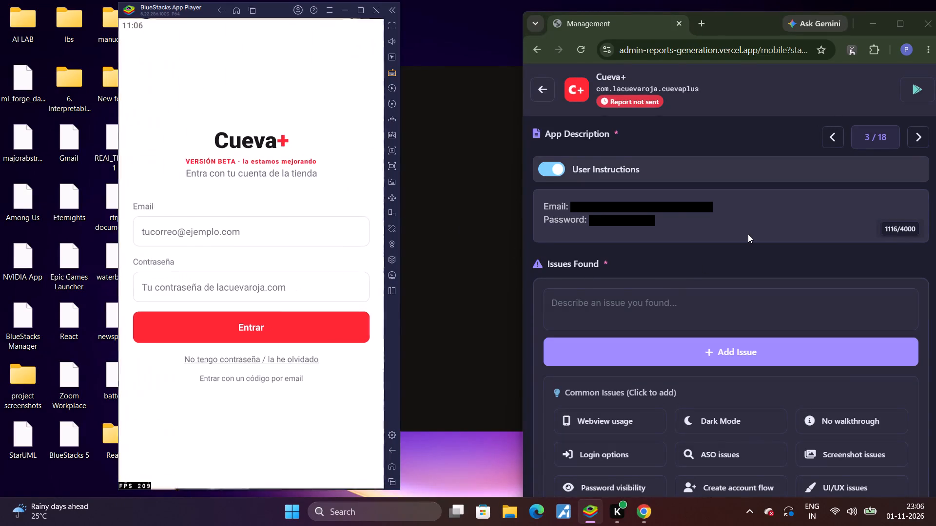
Add the common issues No walkthrough and Screenshot issues to the Cueva+ report.
{"action": "scroll", "coordinate": [749, 234], "scroll_direction": "down", "scroll_amount": 4}
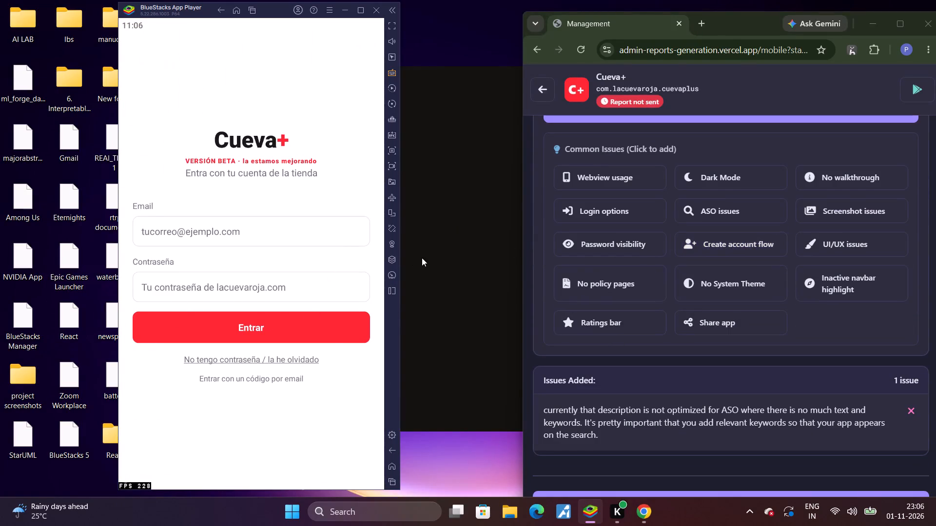
{"action": "left_click", "coordinate": [845, 174]}
{"action": "left_click", "coordinate": [824, 208]}
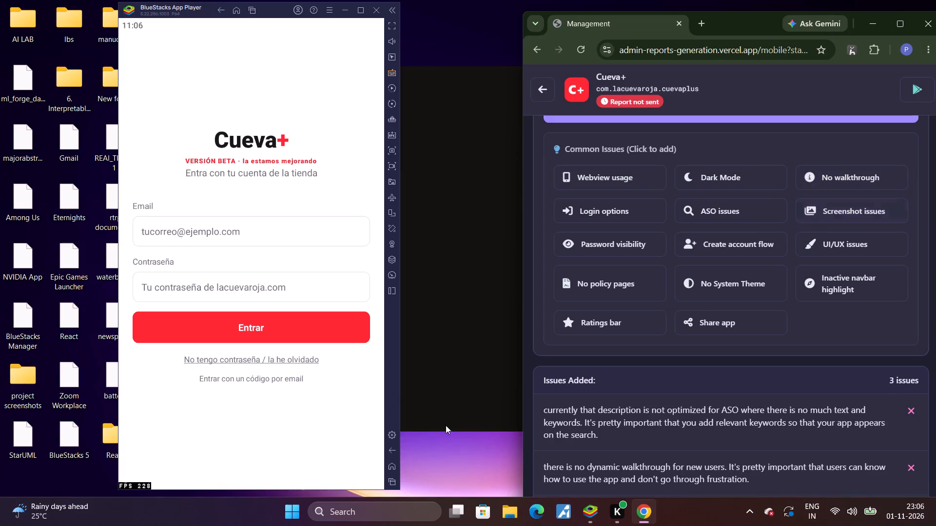
Start describing a custom issue for the Cueva+ report.
{"action": "scroll", "coordinate": [612, 306], "scroll_direction": "up", "scroll_amount": 5}
{"action": "left_click", "coordinate": [613, 308]}
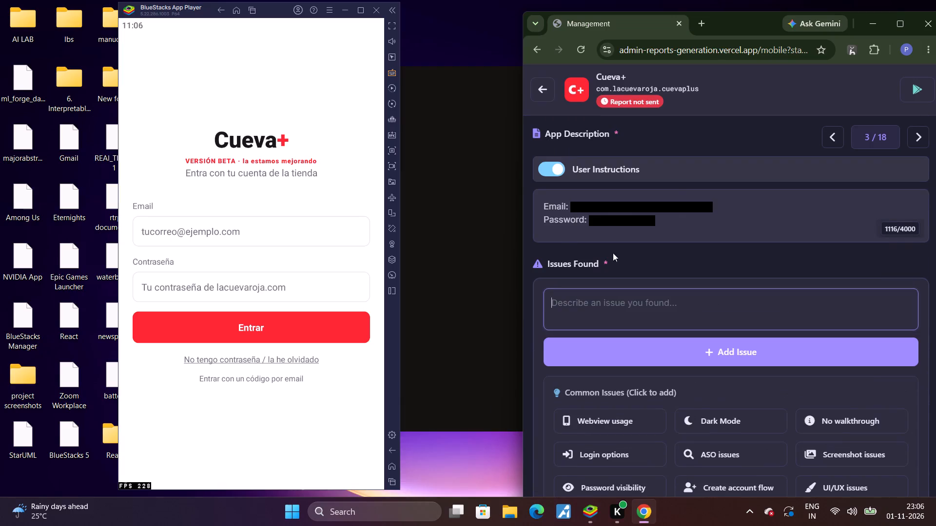
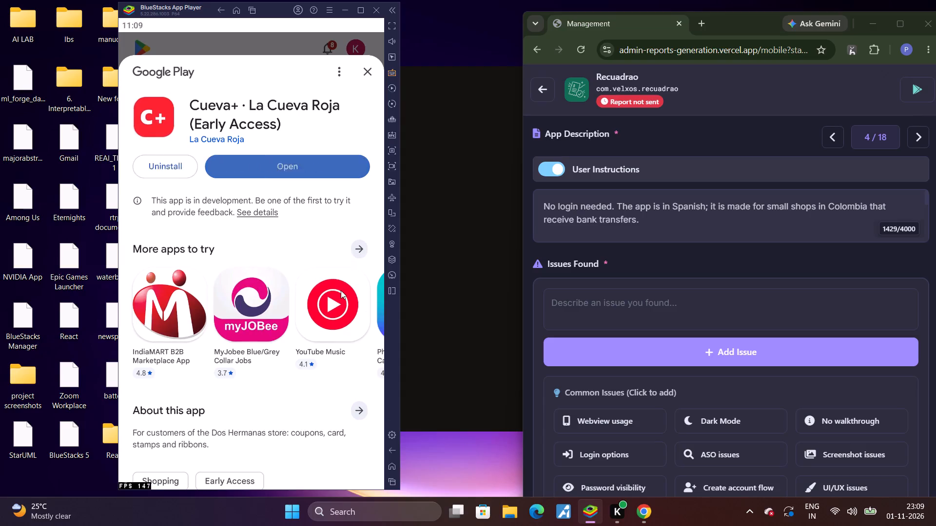
In BlueStacks, advance the mobile report page to Recuadrao, open its Google Play listing and install the early-access app.
{"action": "left_click", "coordinate": [388, 474]}
{"action": "left_click", "coordinate": [257, 263]}
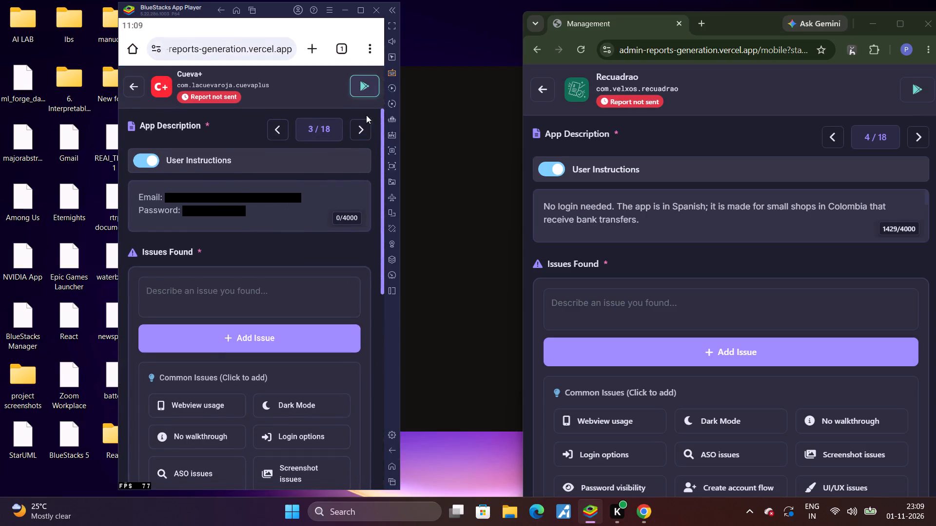
{"action": "left_click", "coordinate": [358, 124]}
{"action": "left_click", "coordinate": [354, 84]}
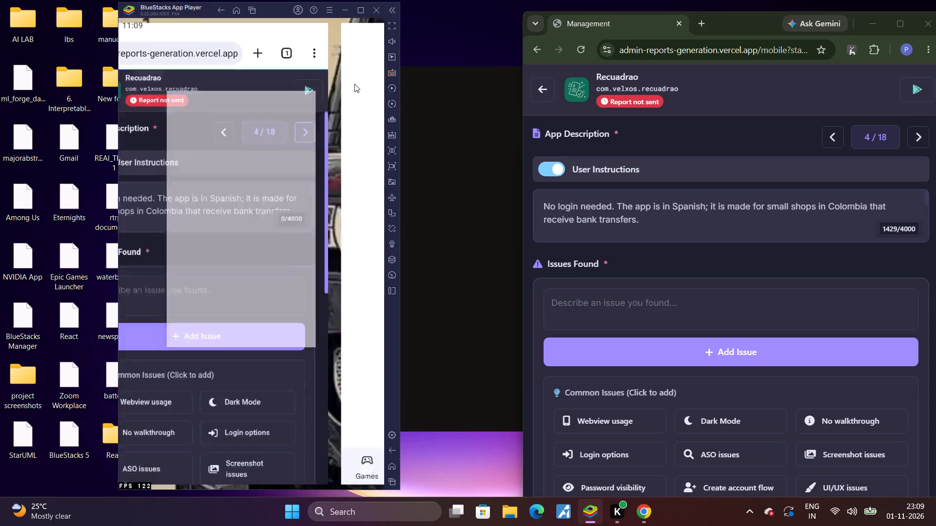
{"action": "left_click", "coordinate": [245, 270]}
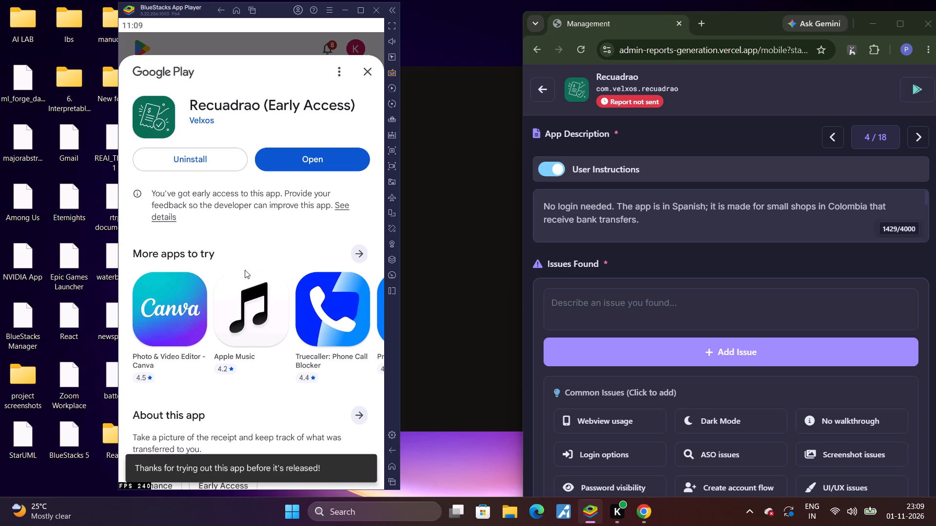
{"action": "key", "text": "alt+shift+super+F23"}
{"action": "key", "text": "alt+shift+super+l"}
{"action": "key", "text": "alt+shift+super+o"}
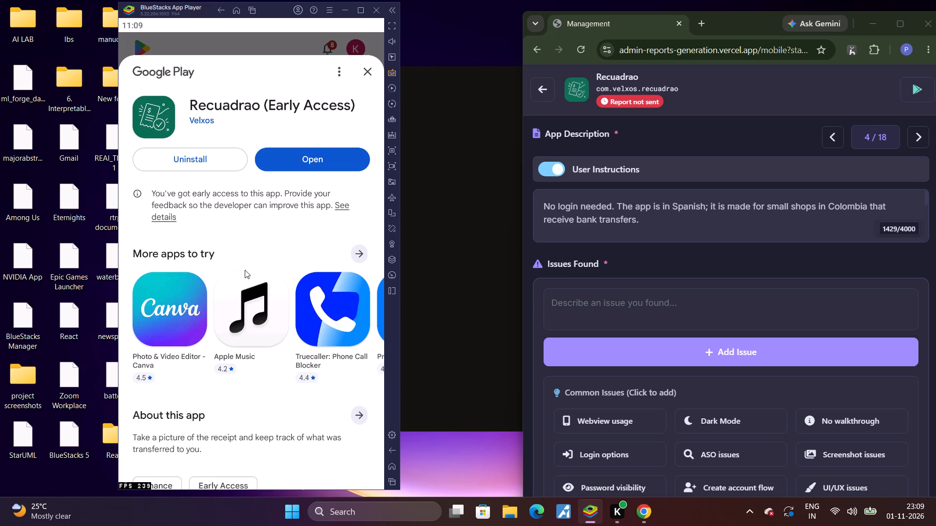
Look through Recuadrao's Google Play listing, including its description, screenshots and data safety section, and launch the app.
{"action": "left_click_drag", "start_coordinate": [266, 394], "coordinate": [279, 303]}
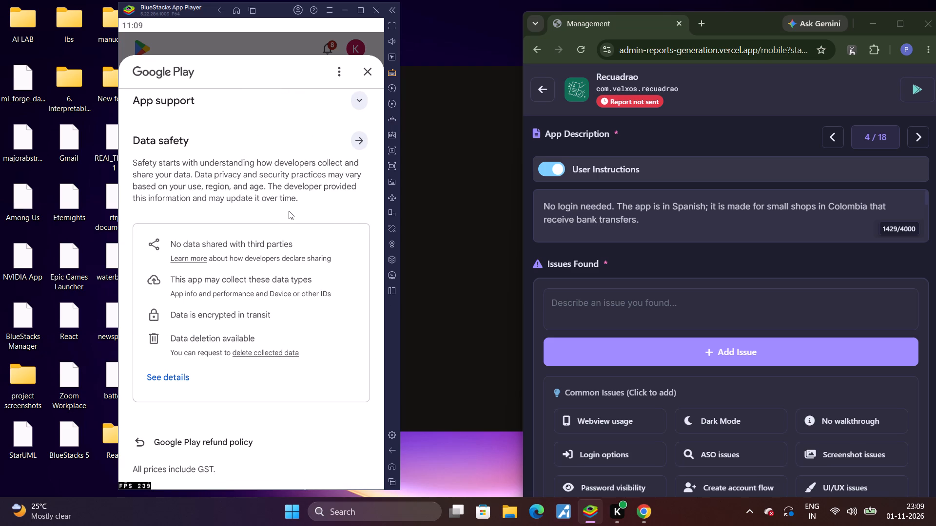
{"action": "left_click_drag", "start_coordinate": [256, 282], "coordinate": [262, 192]}
{"action": "left_click_drag", "start_coordinate": [259, 207], "coordinate": [284, 396]}
{"action": "left_click_drag", "start_coordinate": [274, 323], "coordinate": [276, 291]}
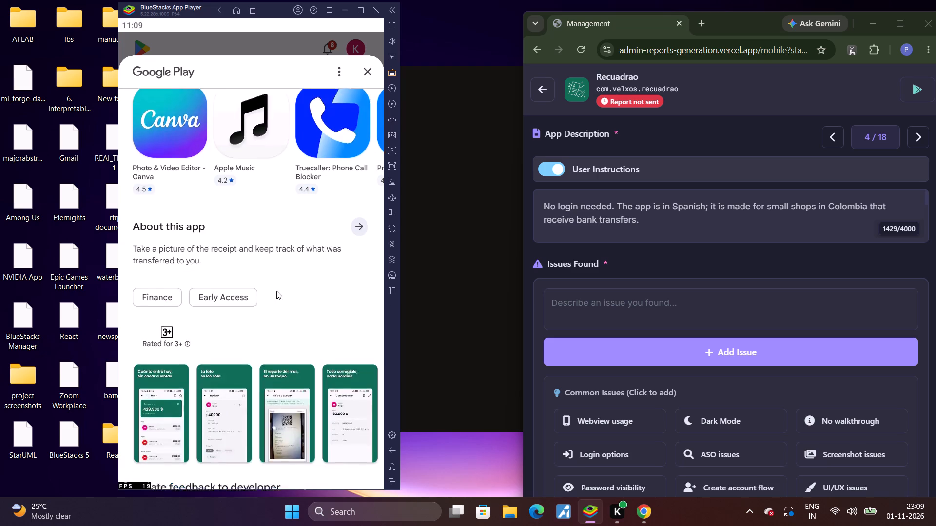
{"action": "left_click_drag", "start_coordinate": [276, 291], "coordinate": [303, 402]}
{"action": "left_click", "coordinate": [311, 150]}
Check the user instructions and add the common issue No walkthrough to the Recuadrao report in desktop Chrome.
{"action": "scroll", "coordinate": [685, 225], "scroll_direction": "down", "scroll_amount": 6}
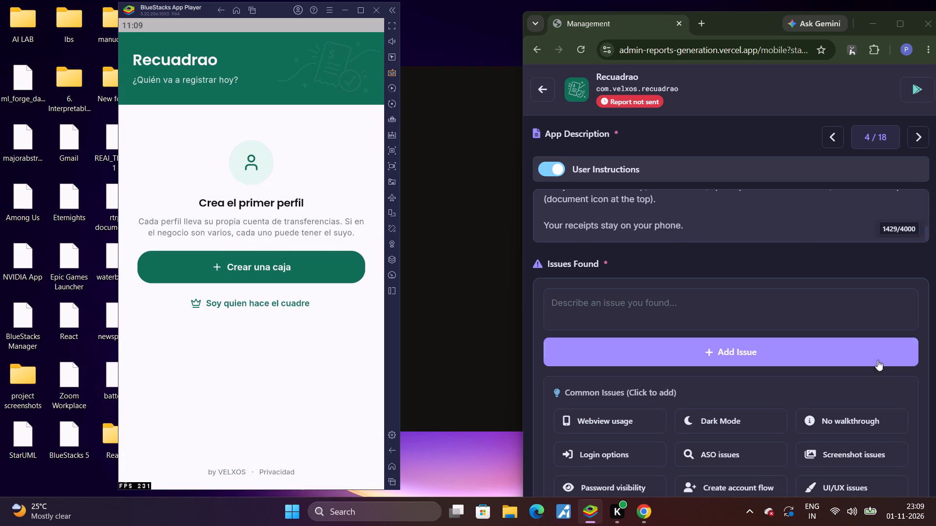
{"action": "left_click", "coordinate": [871, 428]}
{"action": "scroll", "coordinate": [829, 257], "scroll_direction": "down", "scroll_amount": 7}
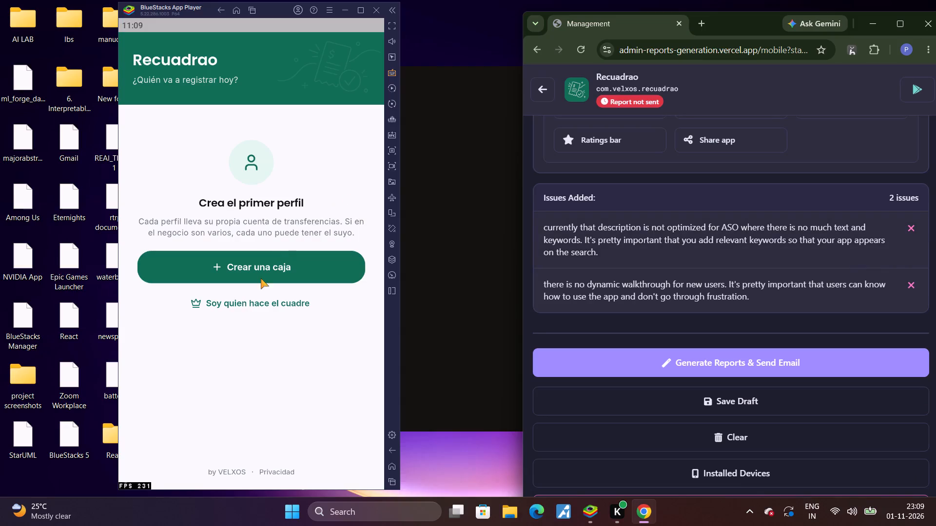
Add the custom issue "The default language in the app supposed to be english" from the clipboard history to the Recuadrao report.
{"action": "scroll", "coordinate": [742, 224], "scroll_direction": "up", "scroll_amount": 5}
{"action": "left_click", "coordinate": [625, 159]}
{"action": "left_click", "coordinate": [636, 192]}
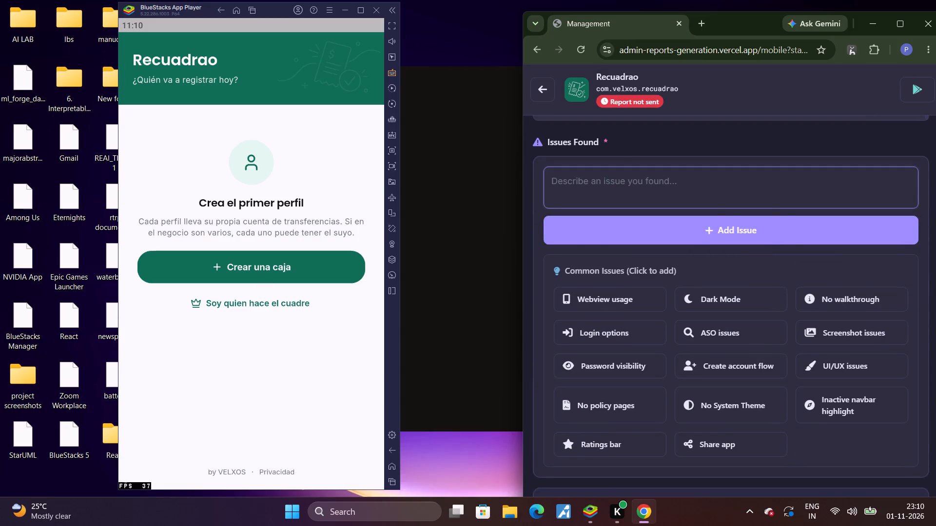
{"action": "key", "text": "super+v"}
{"action": "scroll", "coordinate": [647, 376], "scroll_direction": "down", "scroll_amount": 7}
{"action": "scroll", "coordinate": [649, 384], "scroll_direction": "up", "scroll_amount": 9}
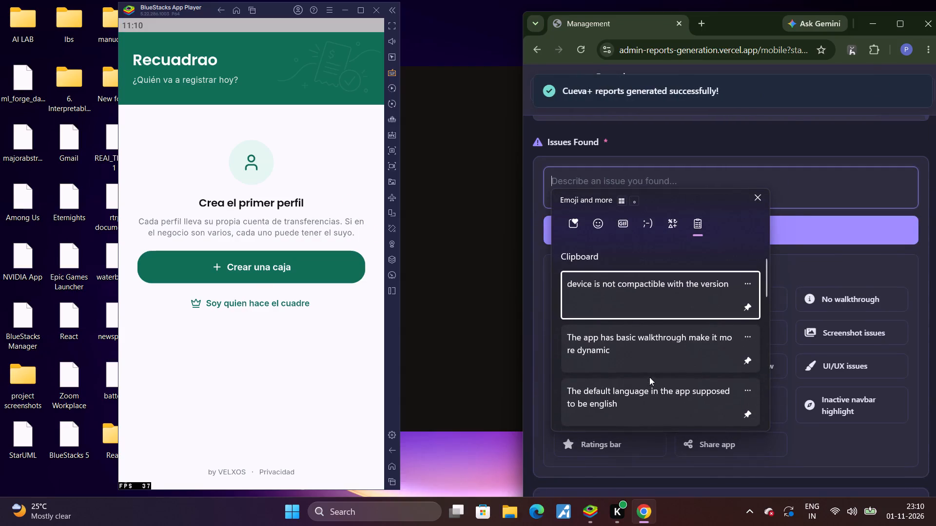
{"action": "left_click", "coordinate": [630, 405]}
{"action": "key", "text": "ctrl+v"}
{"action": "left_click", "coordinate": [656, 237]}
Generate and email the Recuadrao report, and advance to app 5 of 18, NextBody AI.
{"action": "scroll", "coordinate": [656, 237], "scroll_direction": "down", "scroll_amount": 7}
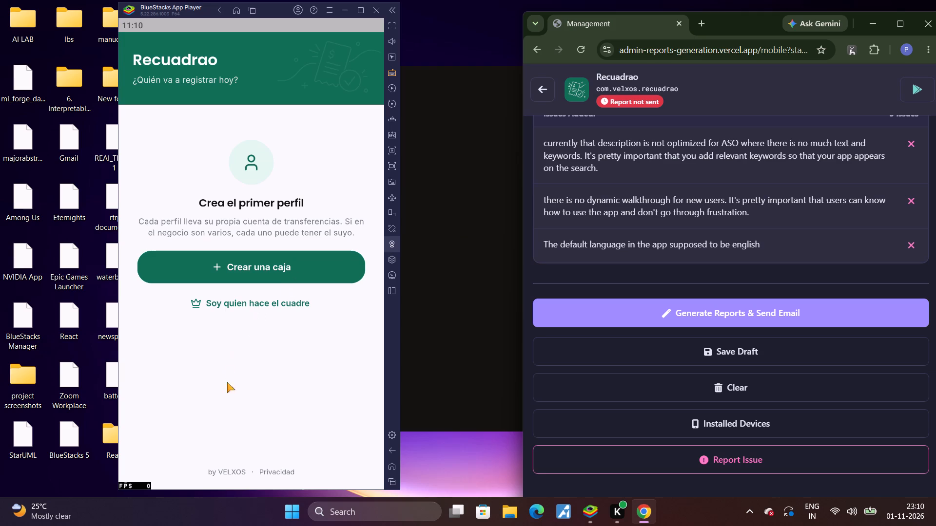
{"action": "left_click", "coordinate": [637, 313]}
{"action": "scroll", "coordinate": [636, 312], "scroll_direction": "up", "scroll_amount": 9}
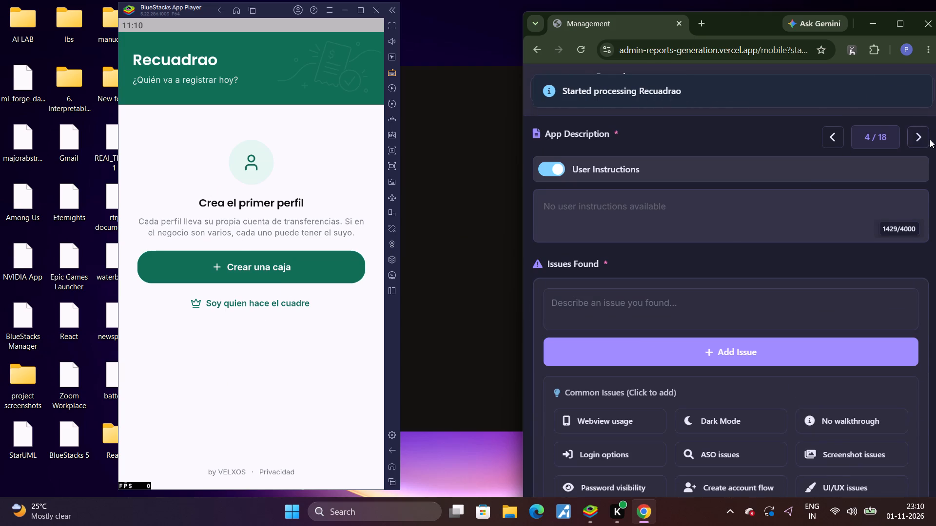
{"action": "left_click", "coordinate": [920, 138]}
Return to Recuadrao's Google Play listing in BlueStacks and uninstall the app.
{"action": "left_click", "coordinate": [390, 481]}
{"action": "left_click", "coordinate": [289, 269]}
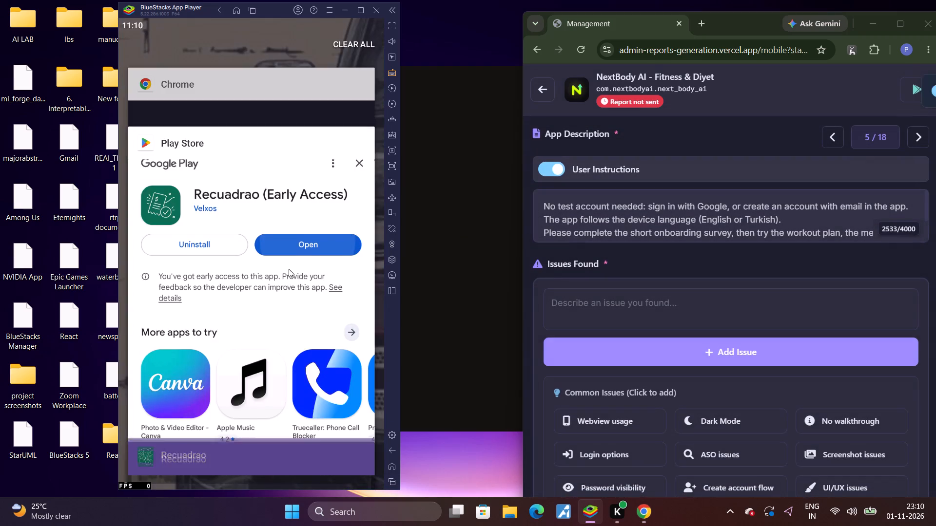
{"action": "left_click", "coordinate": [230, 161]}
{"action": "left_click", "coordinate": [336, 267]}
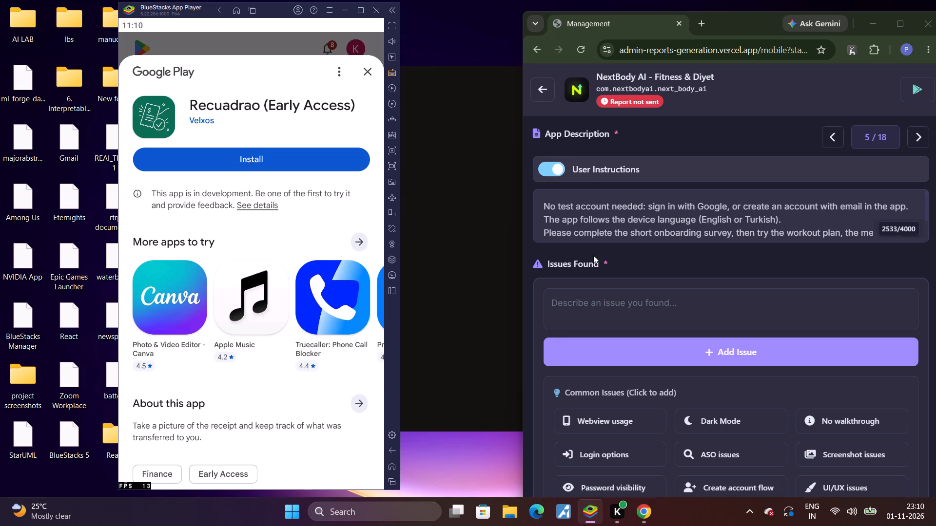
Advance the mobile report page to NextBody AI, open its Google Play listing and install the early-access app.
{"action": "left_click", "coordinate": [386, 478]}
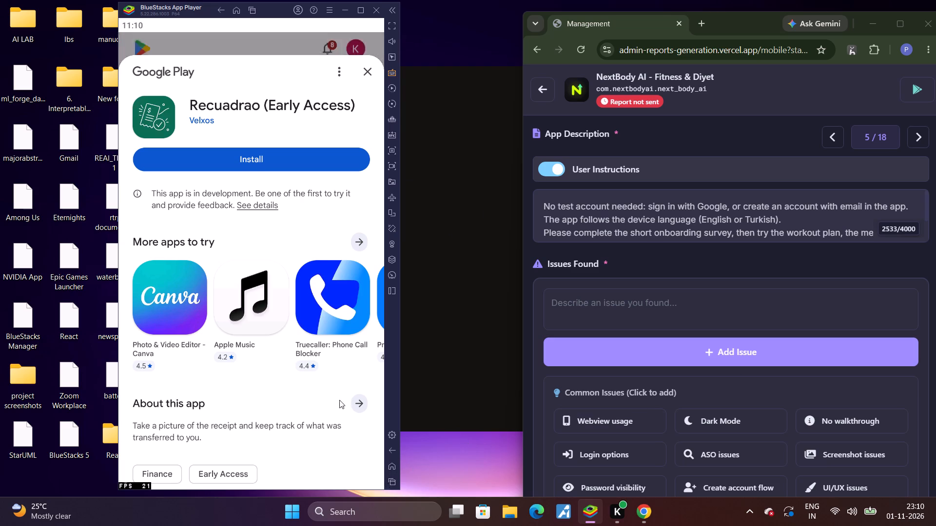
{"action": "left_click", "coordinate": [266, 203]}
{"action": "left_click", "coordinate": [360, 131]}
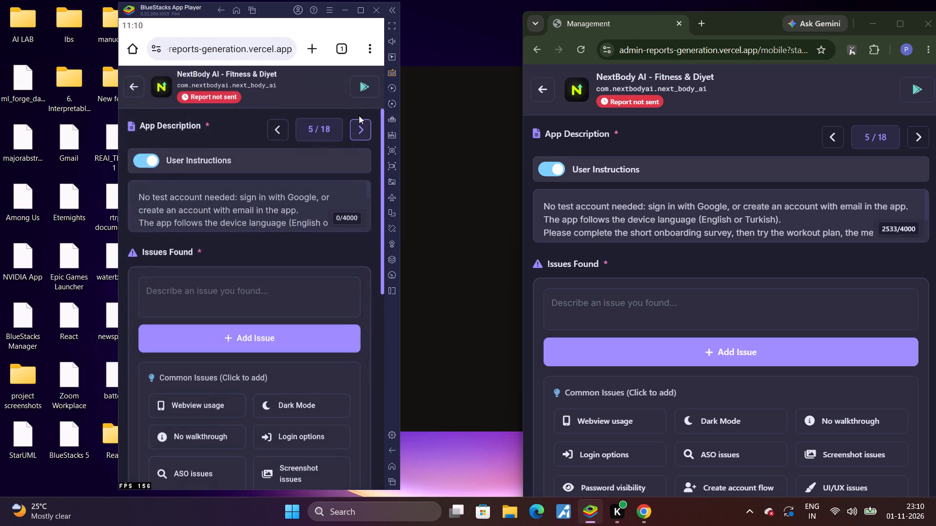
{"action": "left_click", "coordinate": [359, 92]}
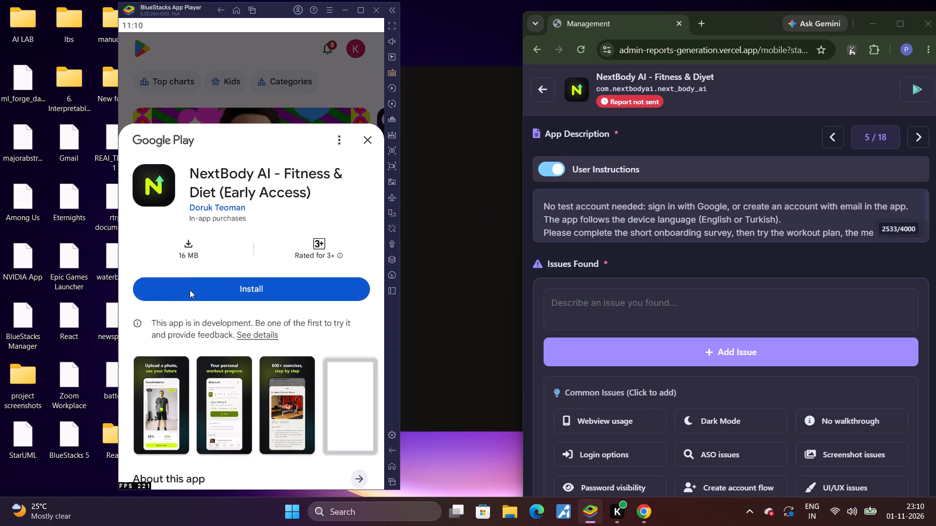
{"action": "left_click", "coordinate": [190, 290]}
Add the common issue No walkthrough to the NextBody AI report in desktop Chrome.
{"action": "left_click", "coordinate": [850, 430]}
{"action": "scroll", "coordinate": [812, 288], "scroll_direction": "down", "scroll_amount": 6}
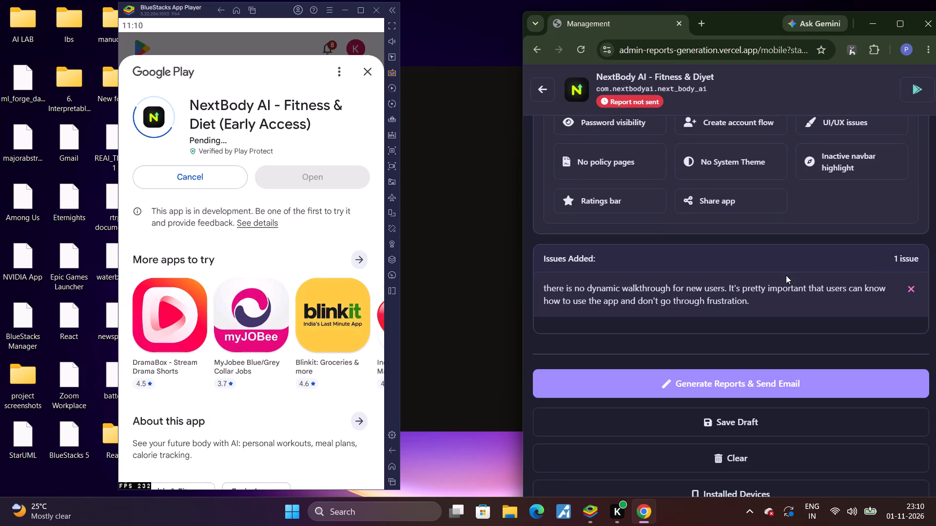
Look through NextBody AI's Google Play description and screenshots in BlueStacks, and launch the installed app.
{"action": "left_click_drag", "start_coordinate": [283, 380], "coordinate": [293, 169]}
{"action": "left_click", "coordinate": [213, 427]}
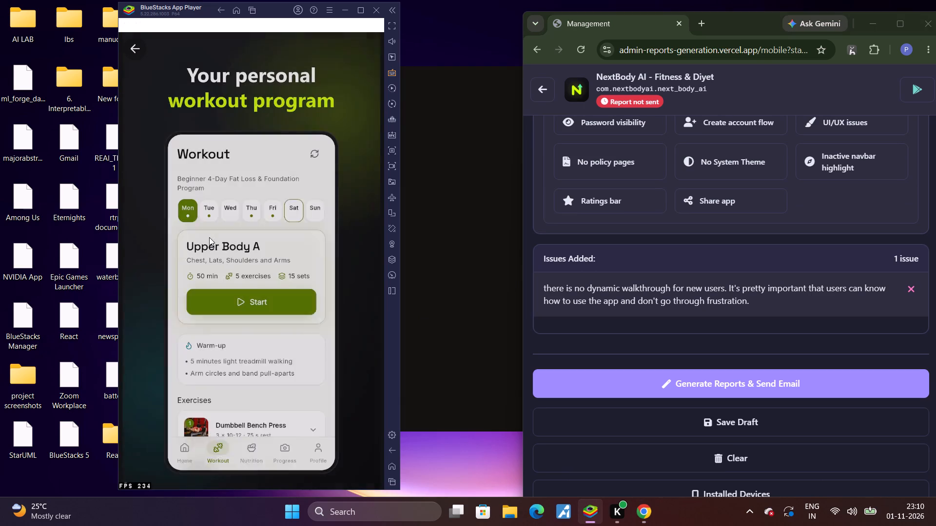
{"action": "left_click_drag", "start_coordinate": [244, 128], "coordinate": [272, 358]}
{"action": "left_click_drag", "start_coordinate": [249, 207], "coordinate": [253, 380]}
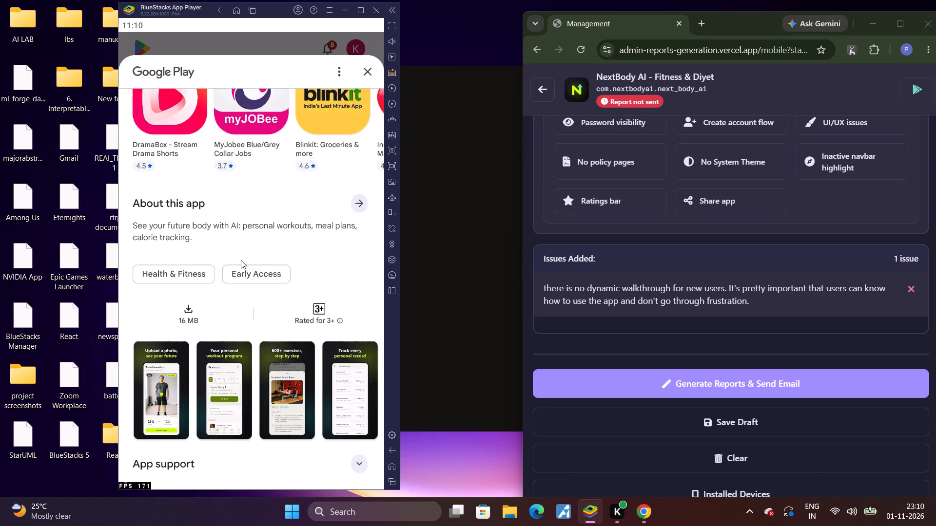
{"action": "left_click_drag", "start_coordinate": [273, 197], "coordinate": [273, 306]}
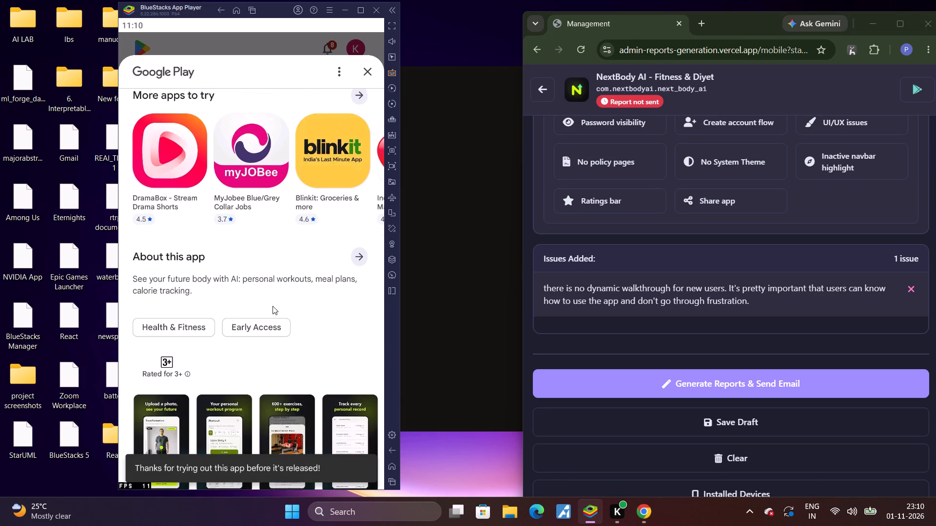
{"action": "left_click_drag", "start_coordinate": [273, 306], "coordinate": [288, 398]}
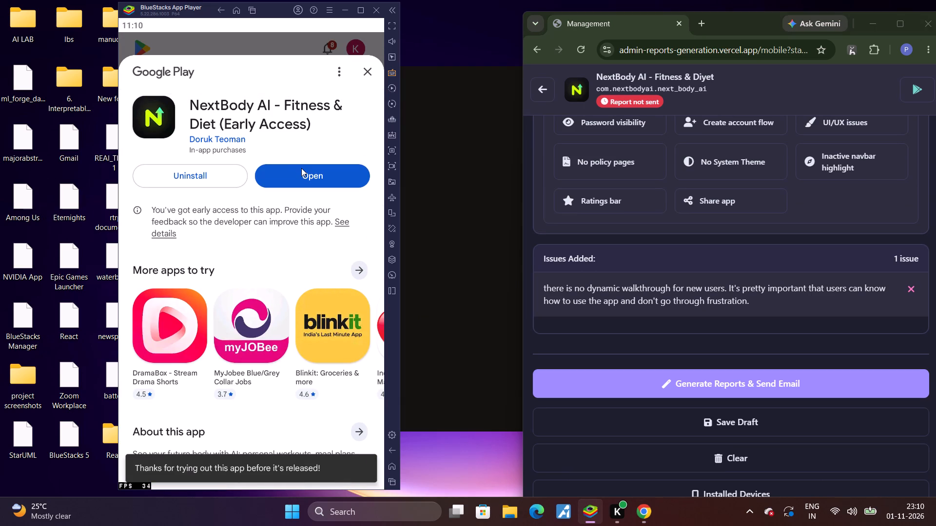
{"action": "left_click", "coordinate": [301, 168]}
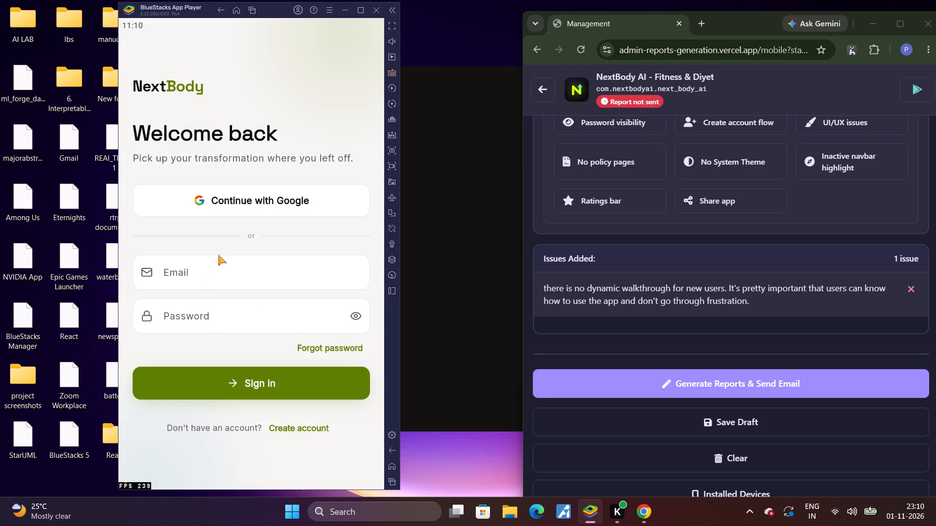
Try several times to sign in to NextBody with Google from the Welcome back page.
{"action": "left_click", "coordinate": [261, 192]}
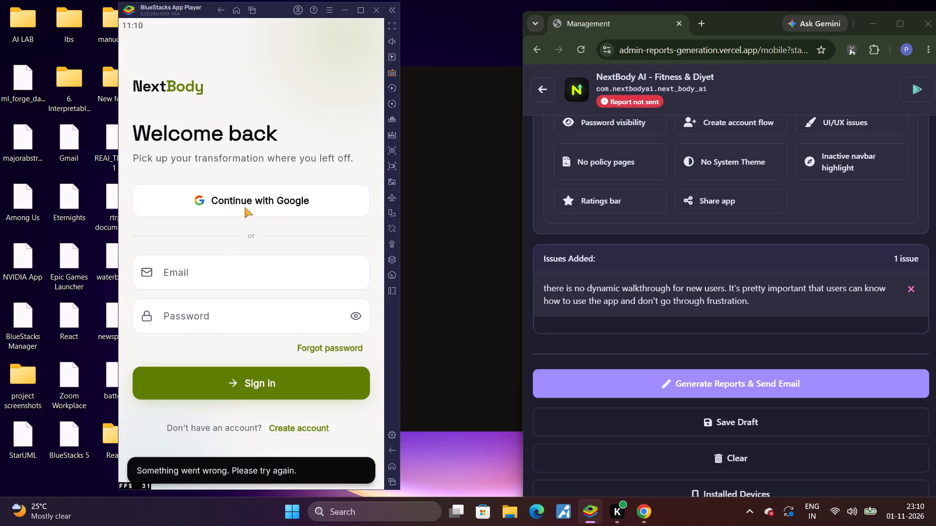
{"action": "triple_click", "coordinate": [243, 196]}
{"action": "double_click", "coordinate": [243, 196]}
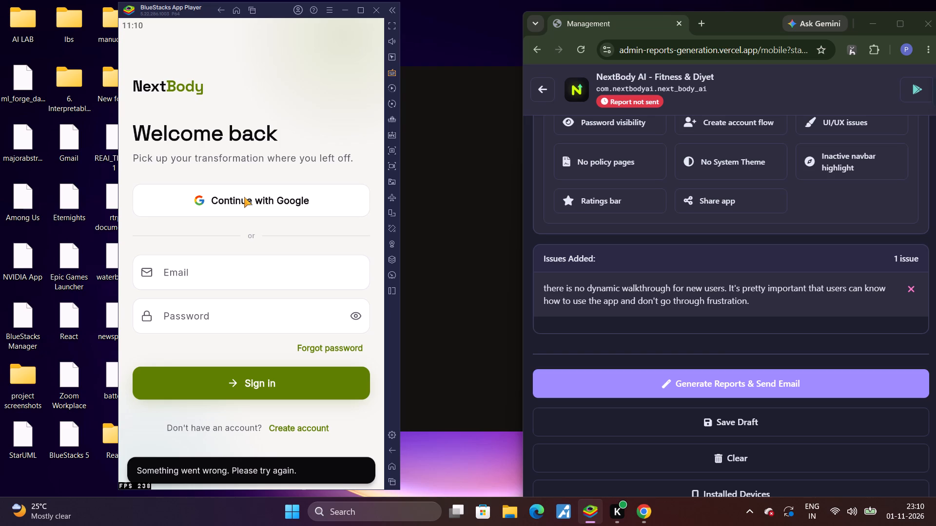
{"action": "left_click", "coordinate": [244, 197]}
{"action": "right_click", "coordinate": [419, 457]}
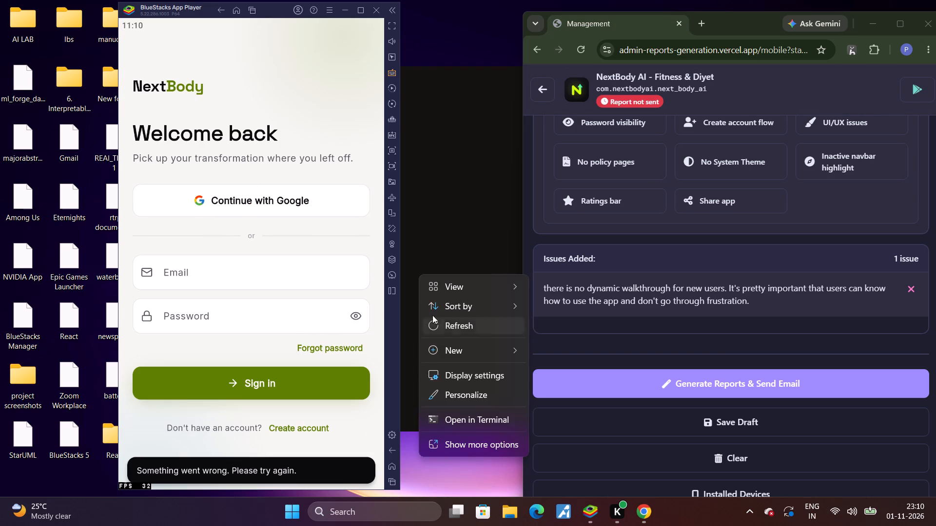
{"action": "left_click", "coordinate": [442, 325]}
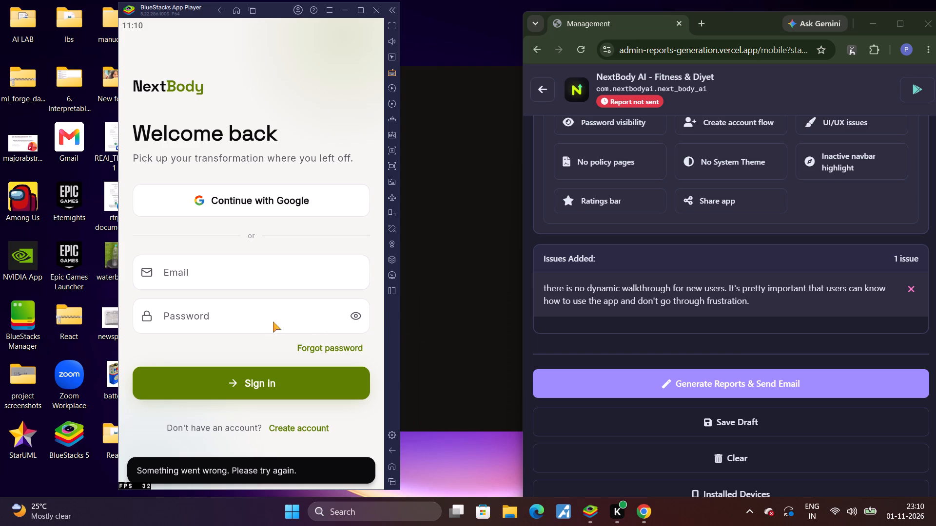
Retry Google sign-in on NextBody's Welcome back page, and try it from the account creation page as well.
{"action": "left_click", "coordinate": [214, 203]}
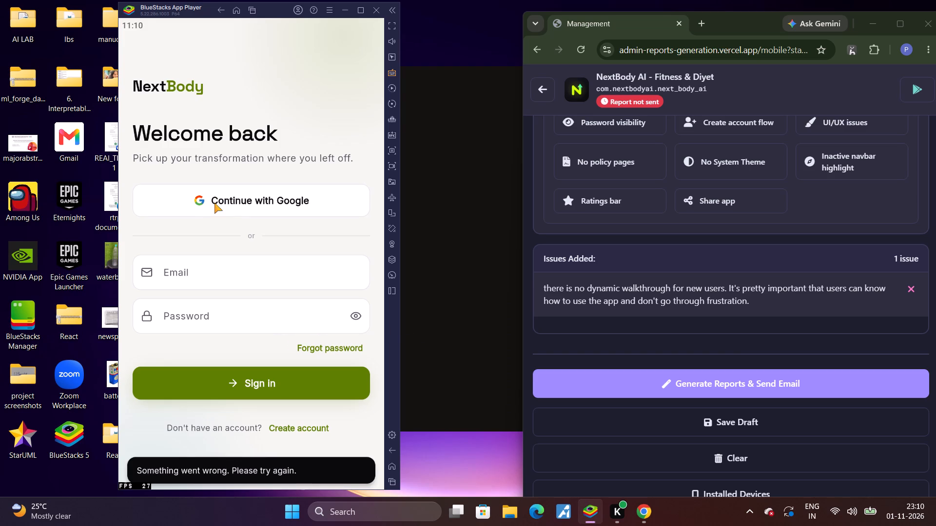
{"action": "left_click", "coordinate": [214, 203]}
{"action": "left_click", "coordinate": [279, 429]}
{"action": "left_click", "coordinate": [203, 215]}
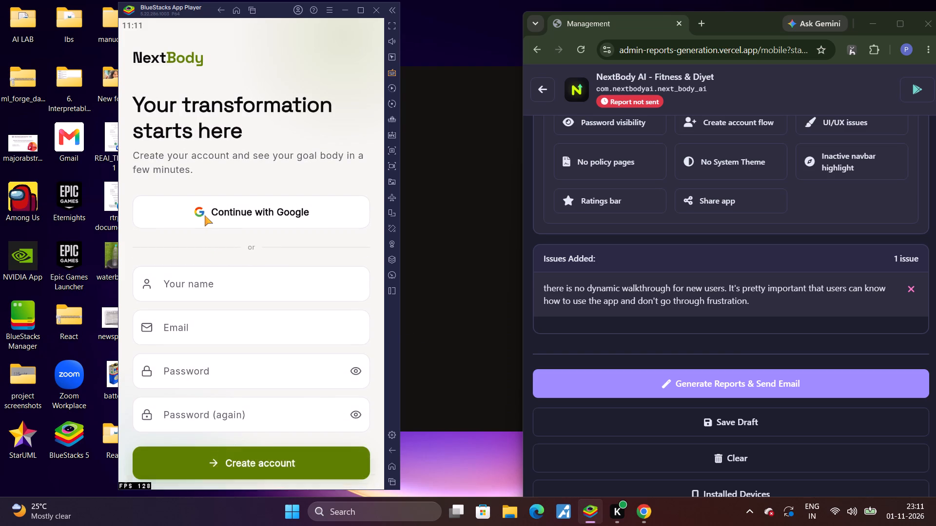
{"action": "left_click", "coordinate": [217, 217]}
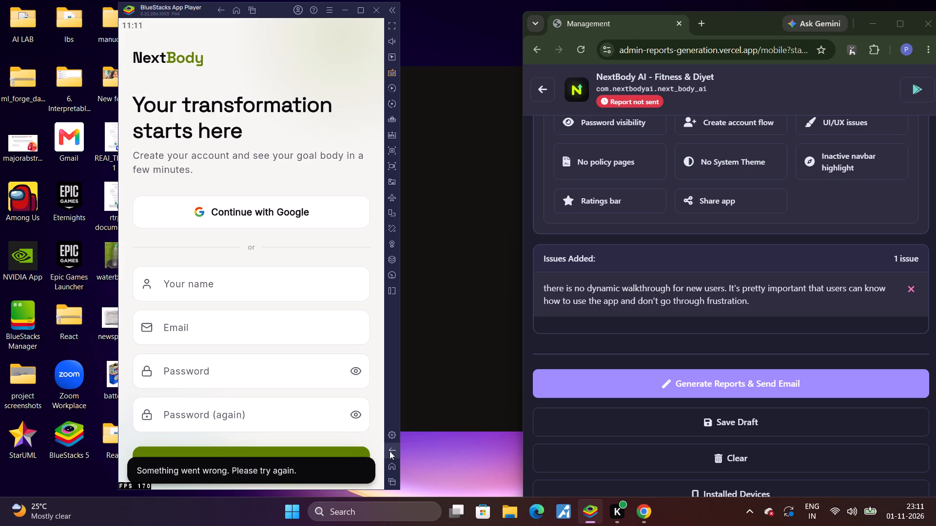
Exit and relaunch NextBody, and try Google sign-in again from the Welcome back page.
{"action": "left_click", "coordinate": [390, 451]}
{"action": "left_click", "coordinate": [284, 183]}
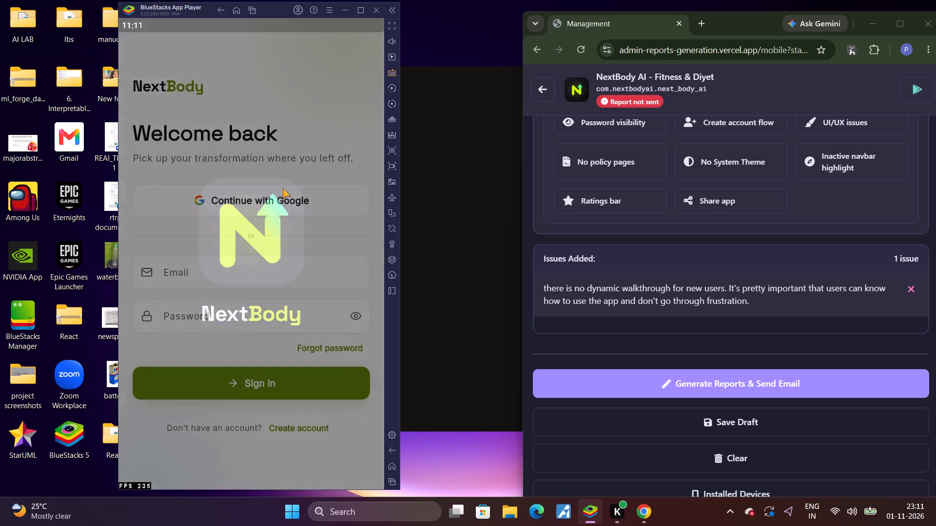
{"action": "left_click", "coordinate": [195, 202]}
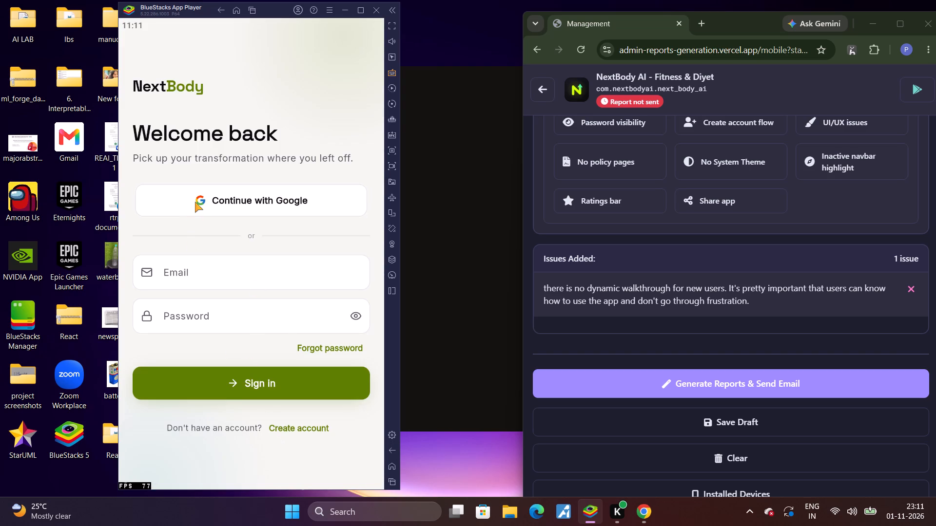
{"action": "left_click", "coordinate": [195, 201]}
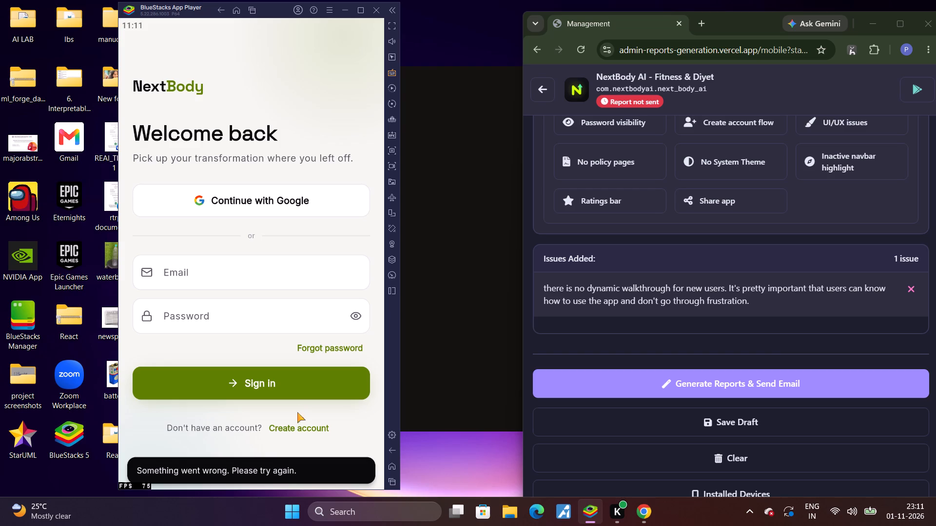
Retry Google sign-in several times from NextBody's Welcome back page, and return to the user instructions in the NextBody AI report.
{"action": "left_click", "coordinate": [247, 210]}
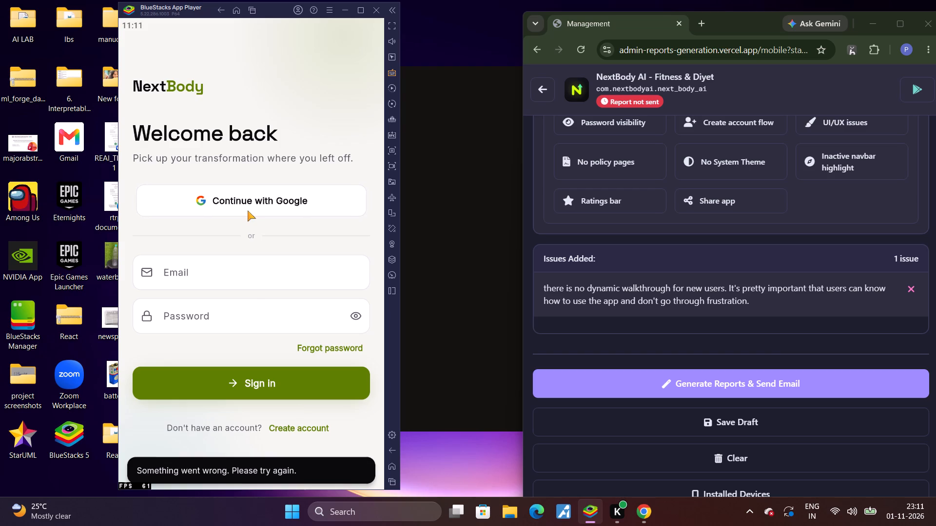
{"action": "triple_click", "coordinate": [247, 210]}
{"action": "triple_click", "coordinate": [247, 210]}
{"action": "triple_click", "coordinate": [247, 210]}
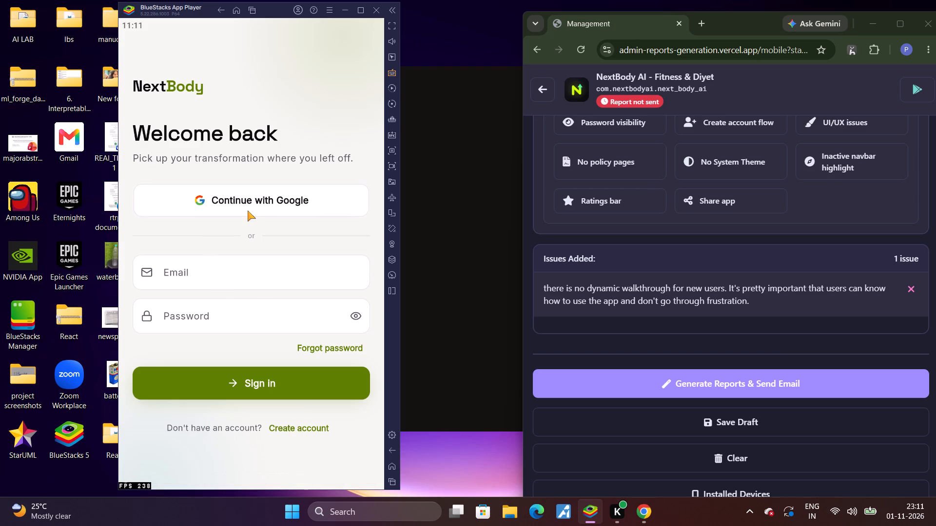
{"action": "left_click", "coordinate": [247, 210]}
{"action": "scroll", "coordinate": [625, 338], "scroll_direction": "up", "scroll_amount": 6}
{"action": "scroll", "coordinate": [622, 448], "scroll_direction": "up", "scroll_amount": 4}
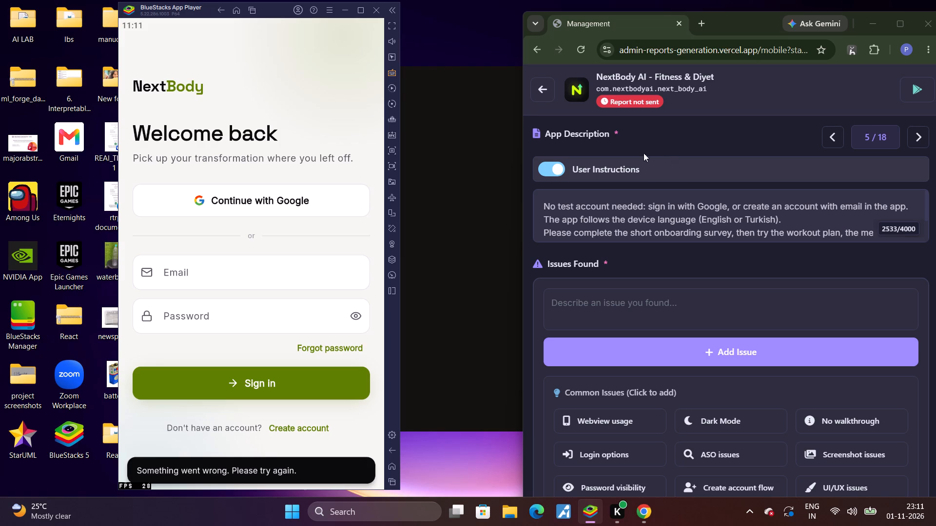
Refresh the desktop and repeat the Google sign-in attempts from NextBody's Welcome back page.
{"action": "right_click", "coordinate": [456, 15]}
{"action": "left_click", "coordinate": [487, 72]}
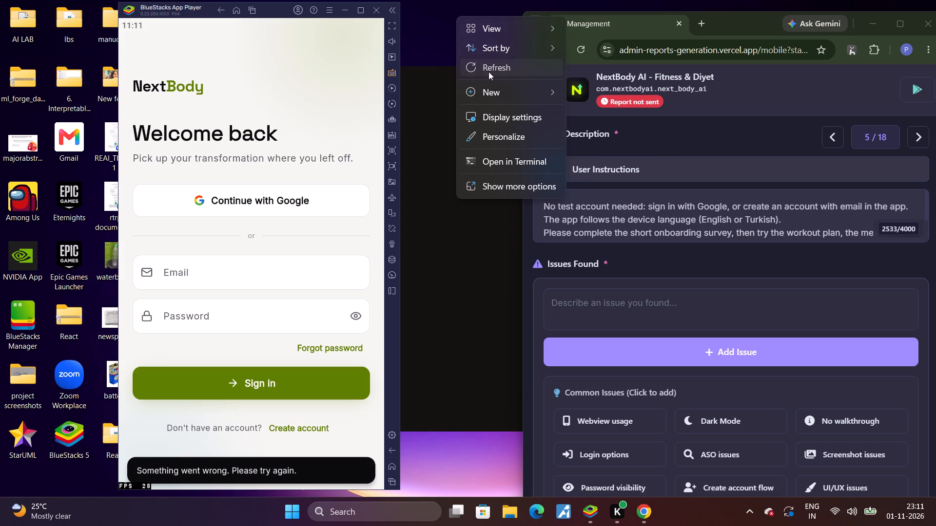
{"action": "left_click", "coordinate": [204, 193]}
{"action": "triple_click", "coordinate": [204, 193]}
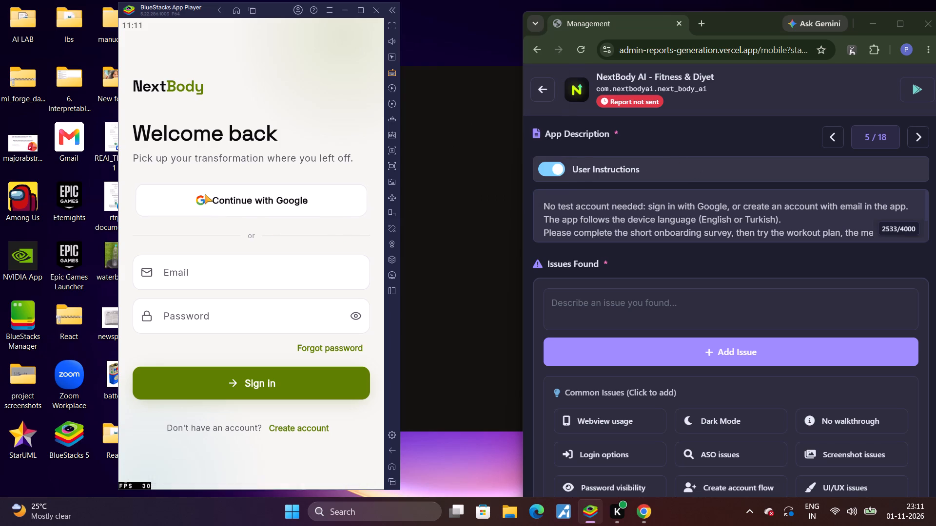
{"action": "double_click", "coordinate": [204, 193]}
{"action": "left_click", "coordinate": [204, 193]}
{"action": "double_click", "coordinate": [204, 193]}
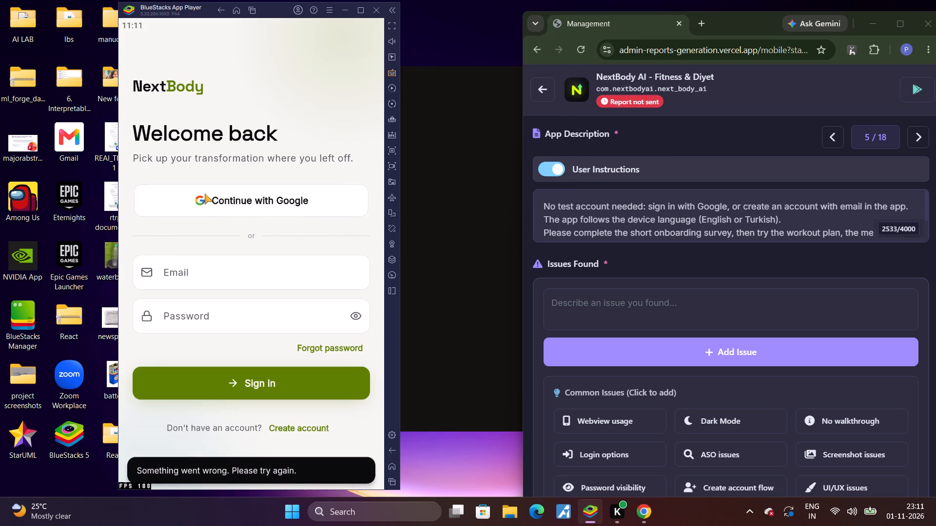
{"action": "left_click", "coordinate": [204, 193]}
{"action": "triple_click", "coordinate": [204, 193]}
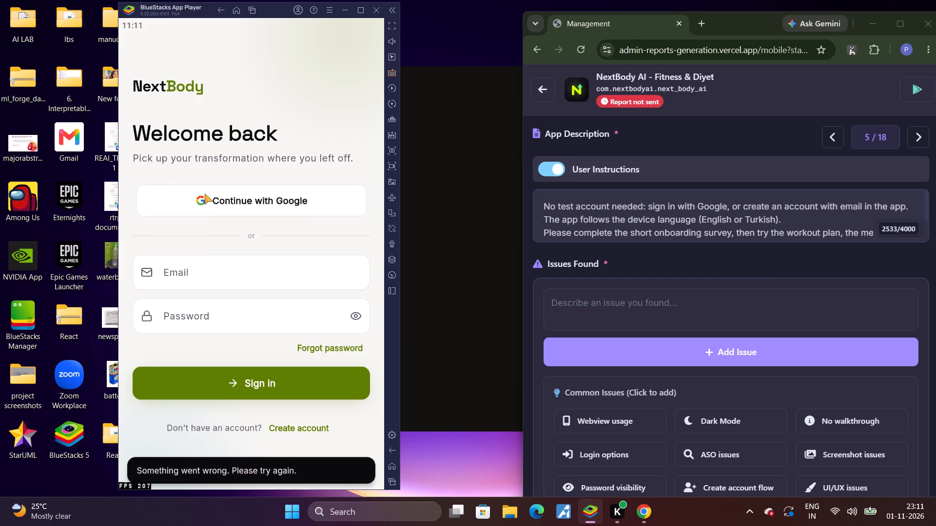
{"action": "triple_click", "coordinate": [204, 193]}
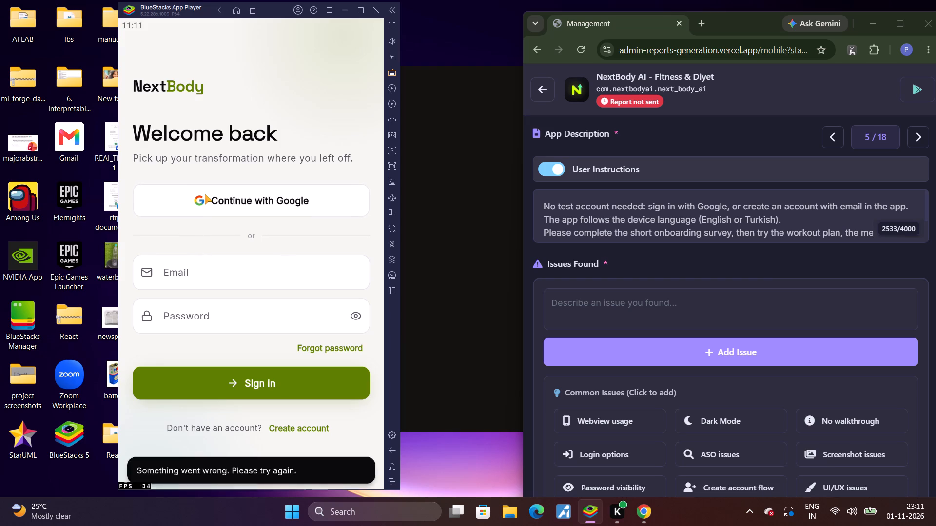
{"action": "triple_click", "coordinate": [204, 193]}
{"action": "double_click", "coordinate": [204, 193]}
{"action": "left_click", "coordinate": [204, 193]}
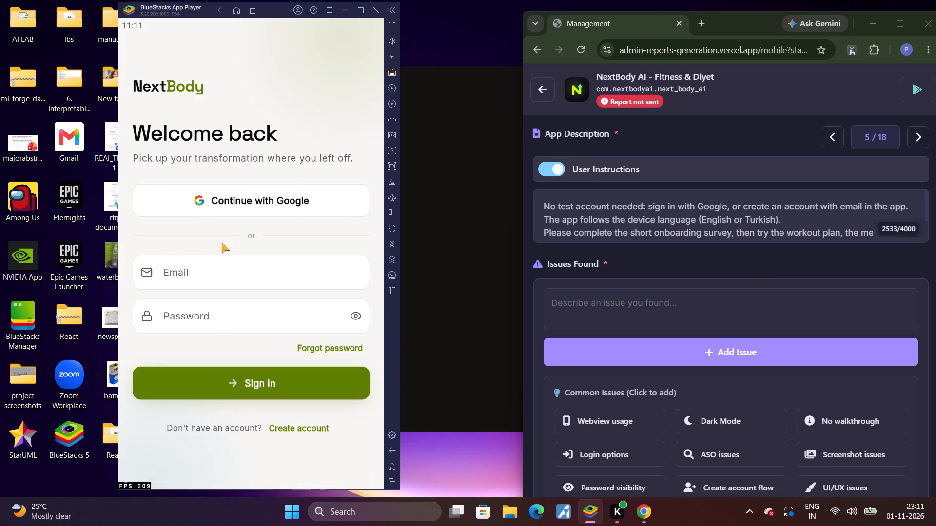
Add the issue "Implement sign in with mobile option" from the clipboard history to NextBody AI's report.
{"action": "left_click", "coordinate": [712, 292]}
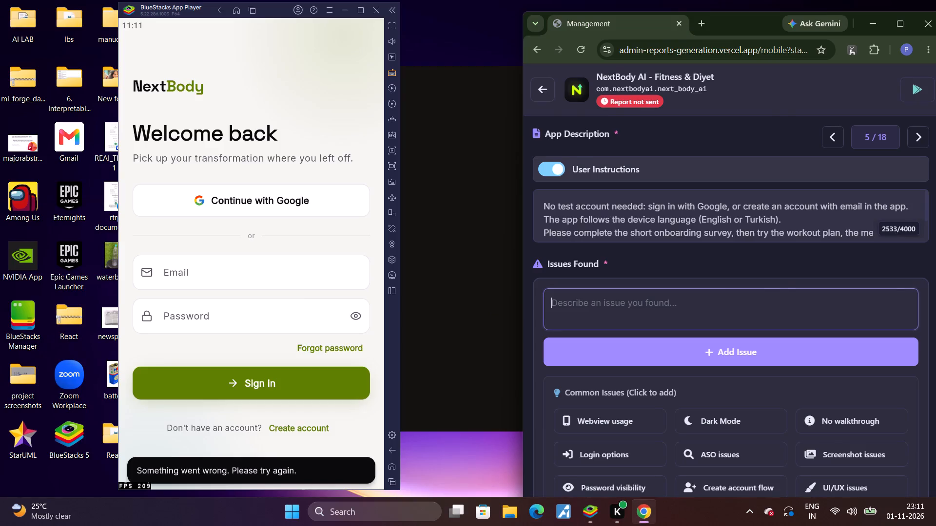
{"action": "key", "text": "super+v"}
{"action": "scroll", "coordinate": [663, 257], "scroll_direction": "down", "scroll_amount": 4}
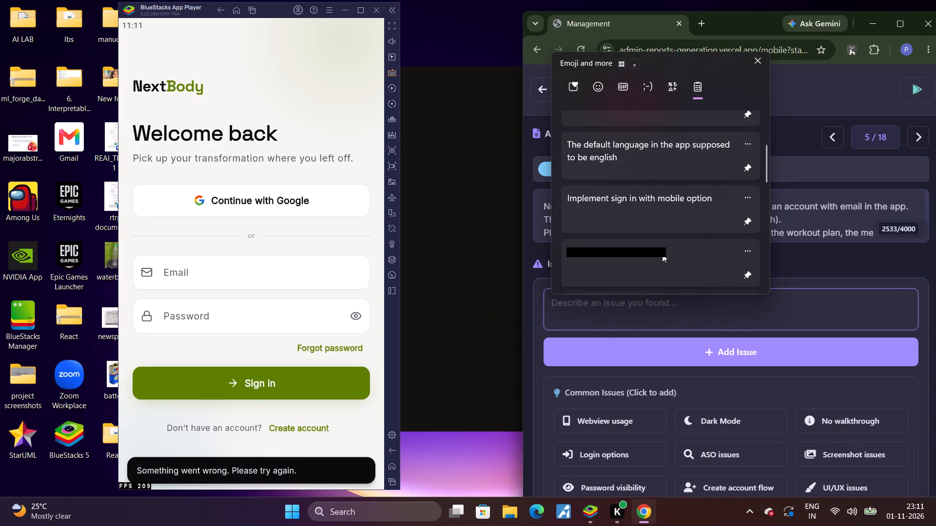
{"action": "left_click", "coordinate": [646, 219]}
{"action": "key", "text": "ctrl+v"}
{"action": "left_click", "coordinate": [672, 347]}
{"action": "scroll", "coordinate": [652, 288], "scroll_direction": "down", "scroll_amount": 7}
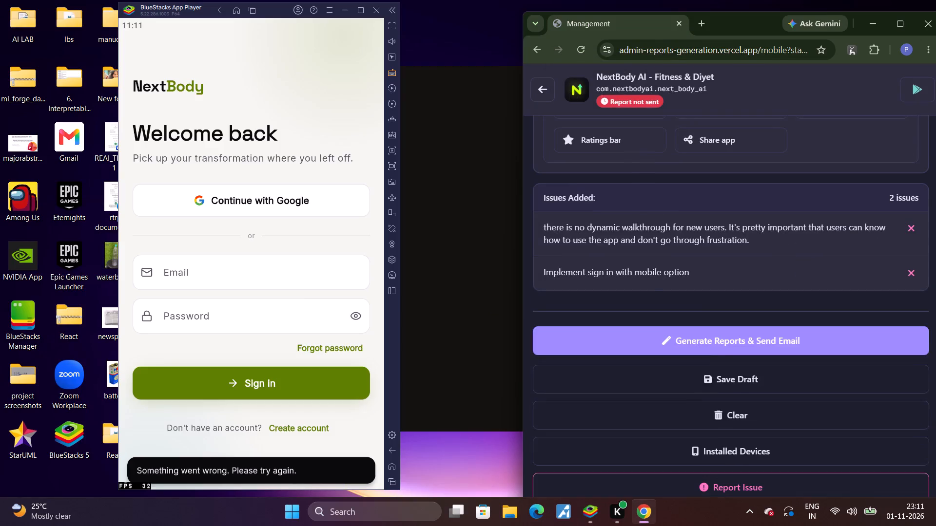
{"action": "scroll", "coordinate": [555, 286], "scroll_direction": "up", "scroll_amount": 4}
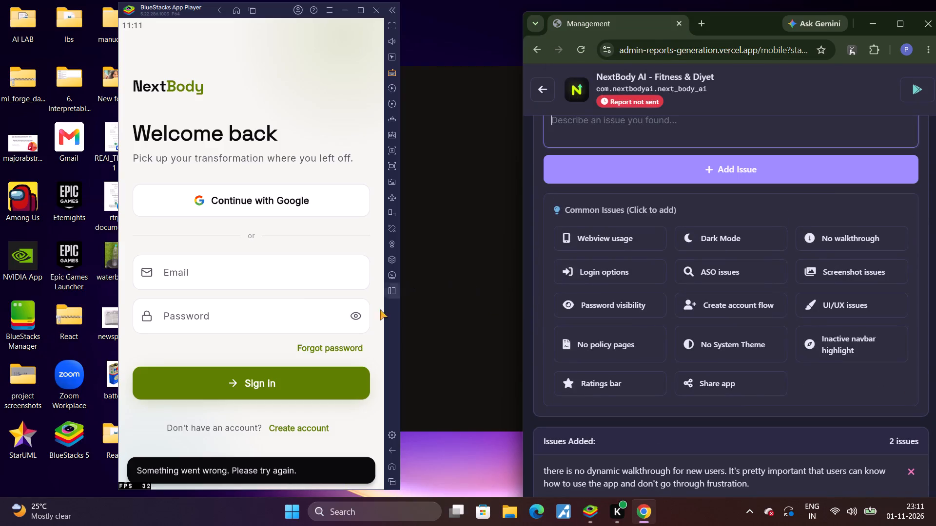
Open NextBody's account creation page, exit and relaunch the app from Google Play, and test Google sign-in once more.
{"action": "left_click", "coordinate": [272, 422]}
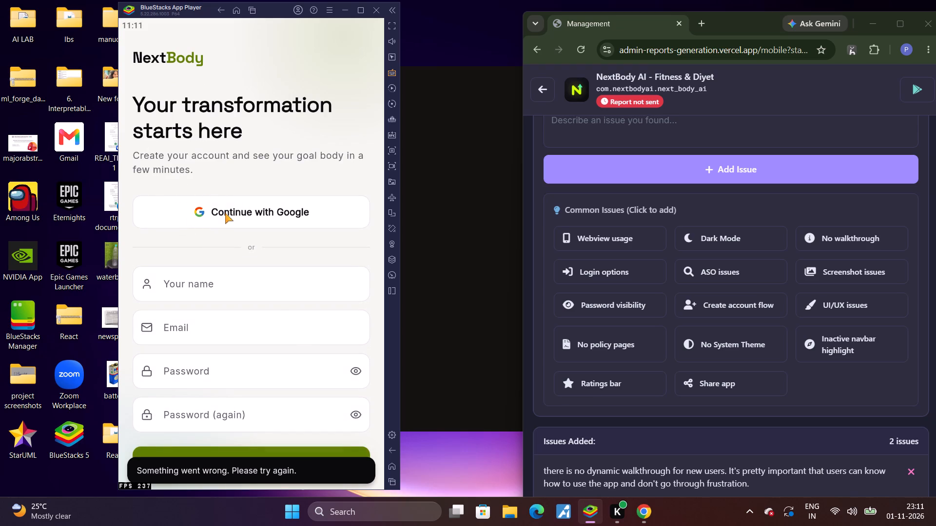
{"action": "left_click", "coordinate": [389, 451]}
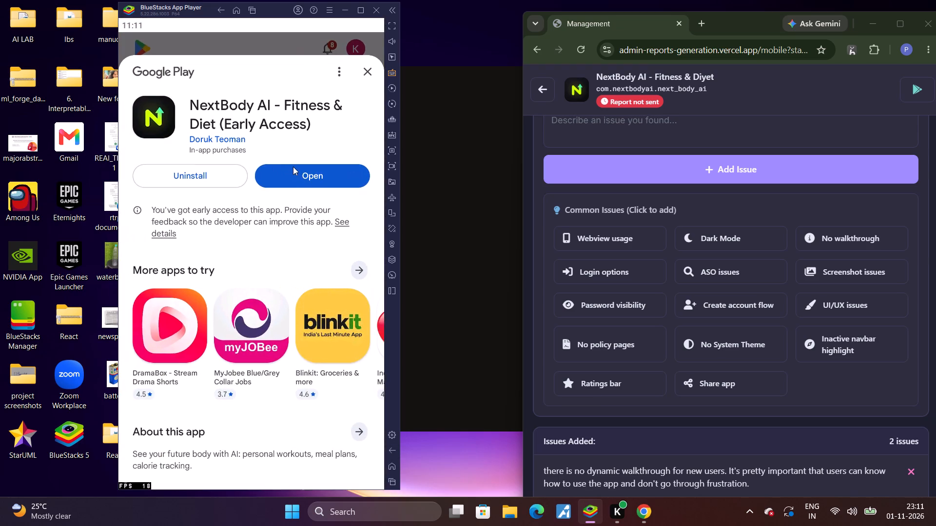
{"action": "left_click", "coordinate": [294, 167]}
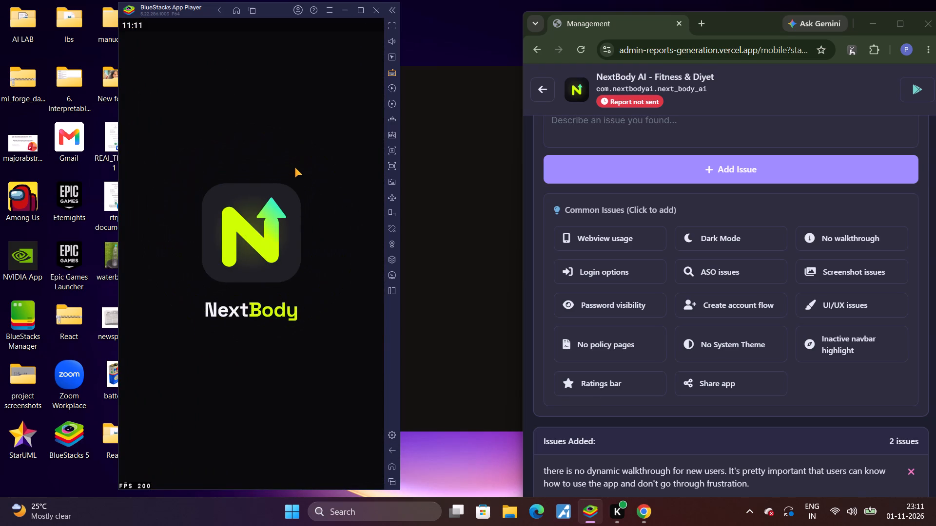
{"action": "left_click", "coordinate": [234, 196]}
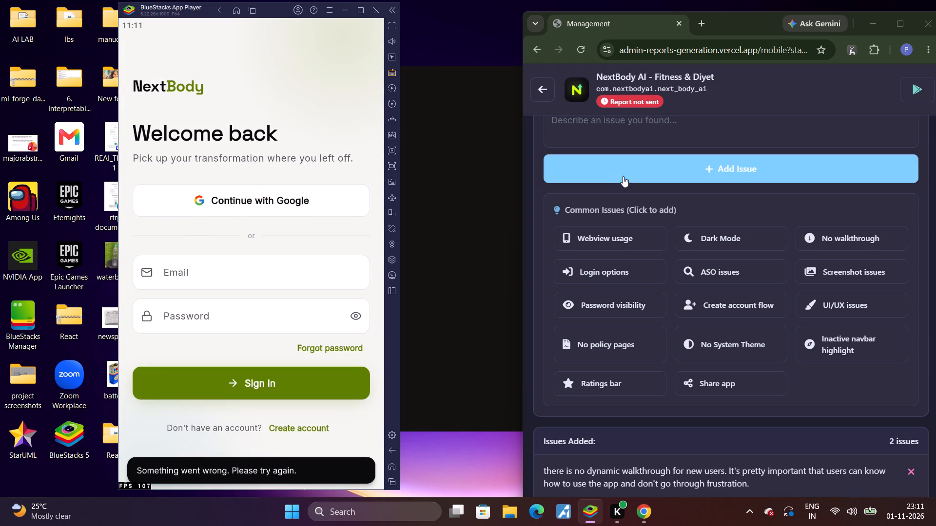
Write in the issue description of NextBody AI's report "when we click on continue with google it is showing something".
{"action": "left_click", "coordinate": [610, 138]}
{"action": "type", "text": "when we"}
{"action": "key", "text": "space"}
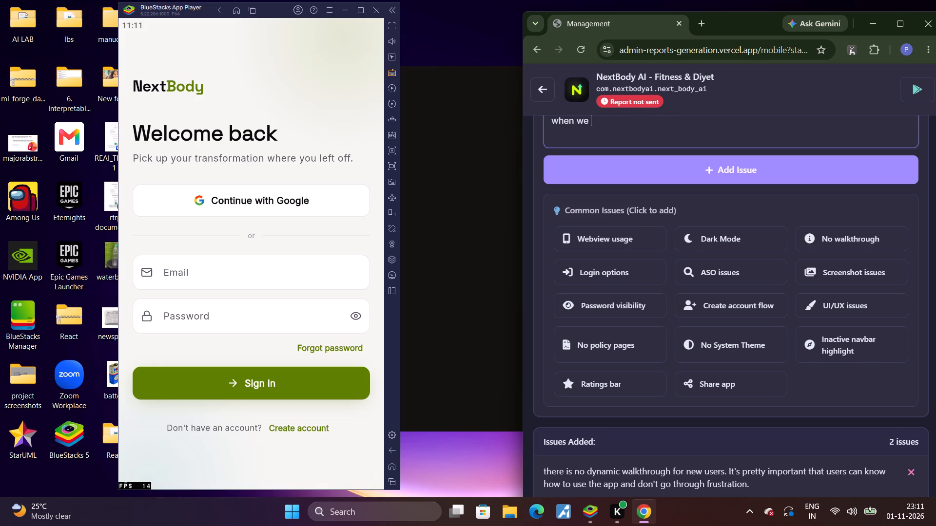
{"action": "type", "text": "clic"}
{"action": "type", "text": "k"}
{"action": "key", "text": "space"}
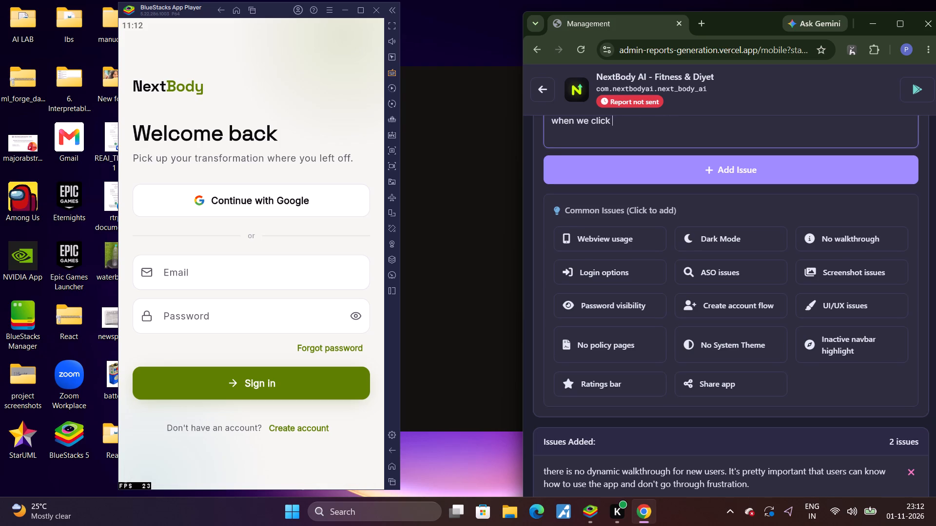
{"action": "type", "text": "on"}
{"action": "key", "text": "space"}
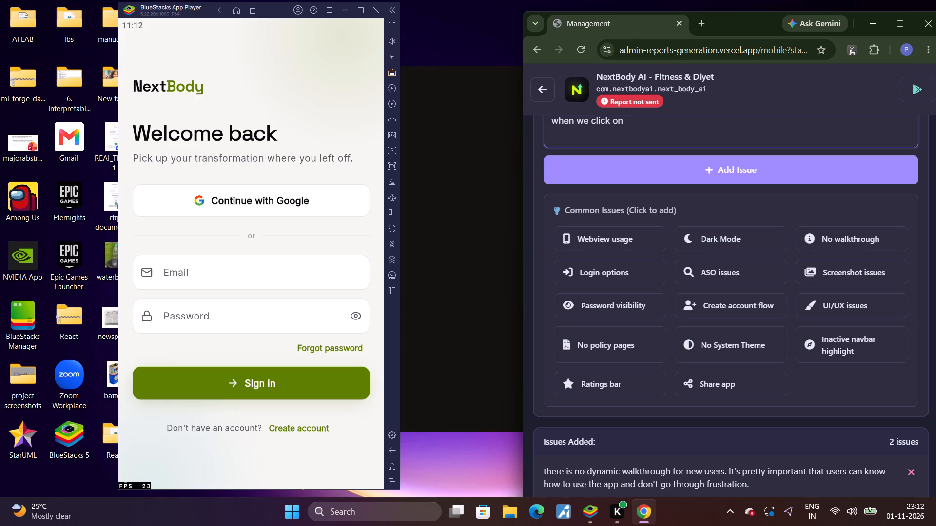
{"action": "type", "text": "continue with"}
{"action": "key", "text": "space"}
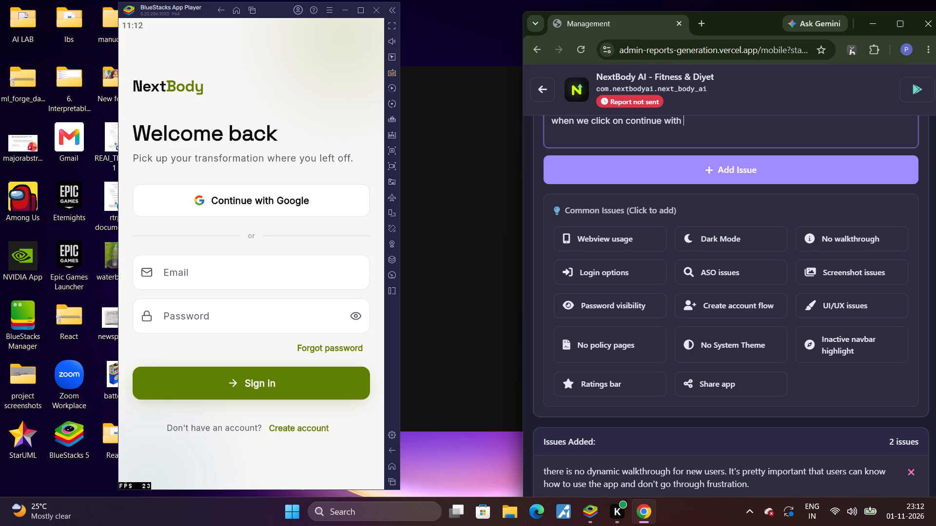
{"action": "type", "text": "google"}
{"action": "key", "text": "space"}
{"action": "type", "text": "it is show"}
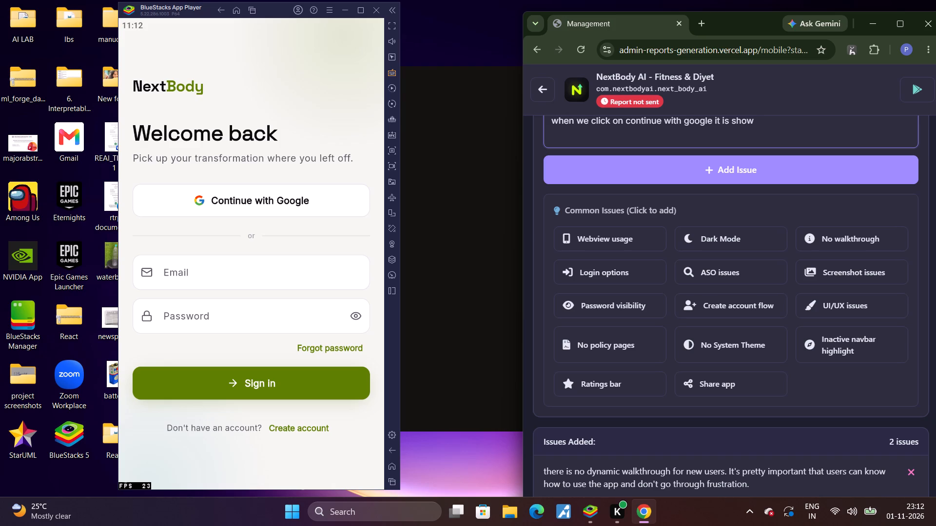
{"action": "type", "text": "ing"}
{"action": "key", "text": "space"}
{"action": "type", "text": "somet"}
{"action": "type", "text": "hing"}
{"action": "key", "text": "space"}
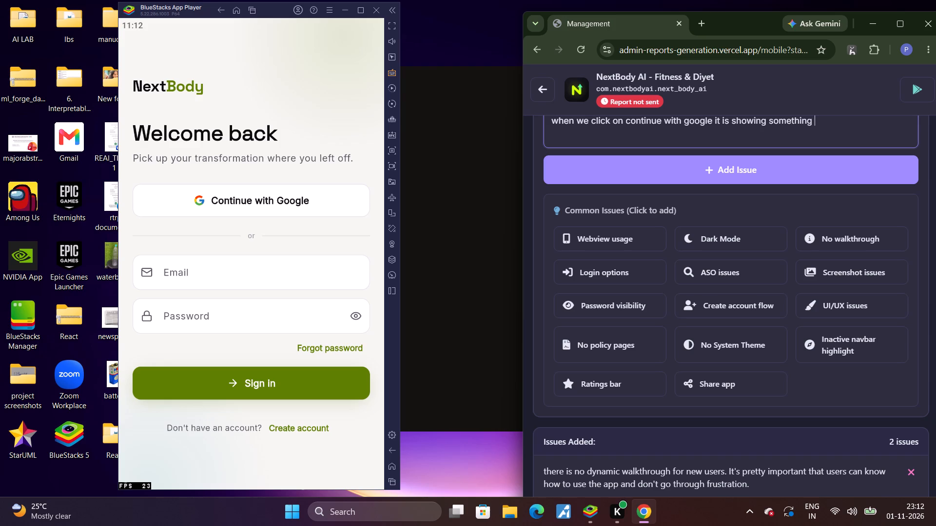
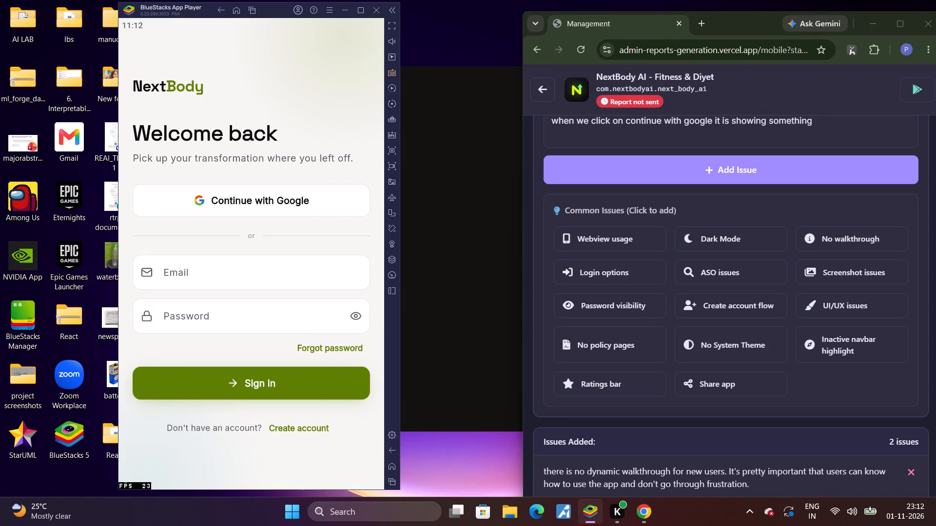
Complete the issue description in NextBody AI's report by appending "went wrong" after "it is showing something".
{"action": "scroll", "coordinate": [643, 136], "scroll_direction": "up", "scroll_amount": 1}
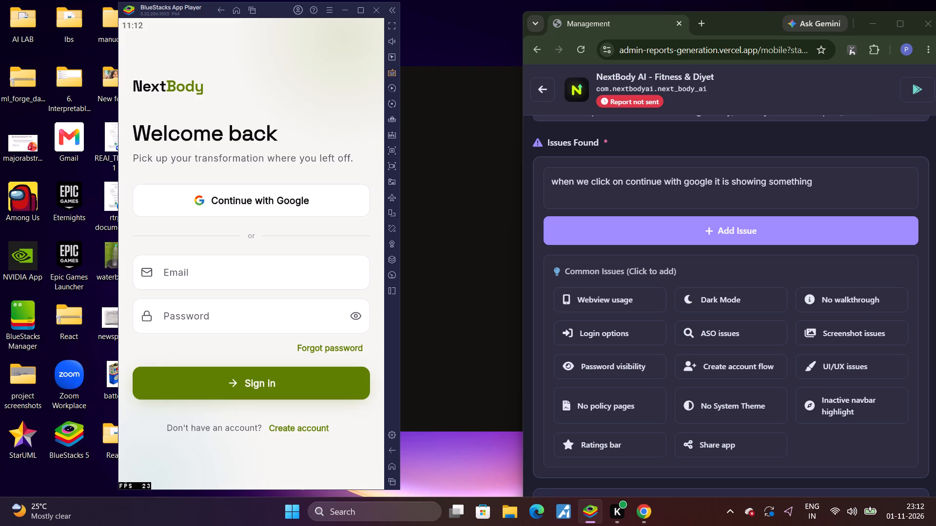
{"action": "left_click", "coordinate": [843, 184]}
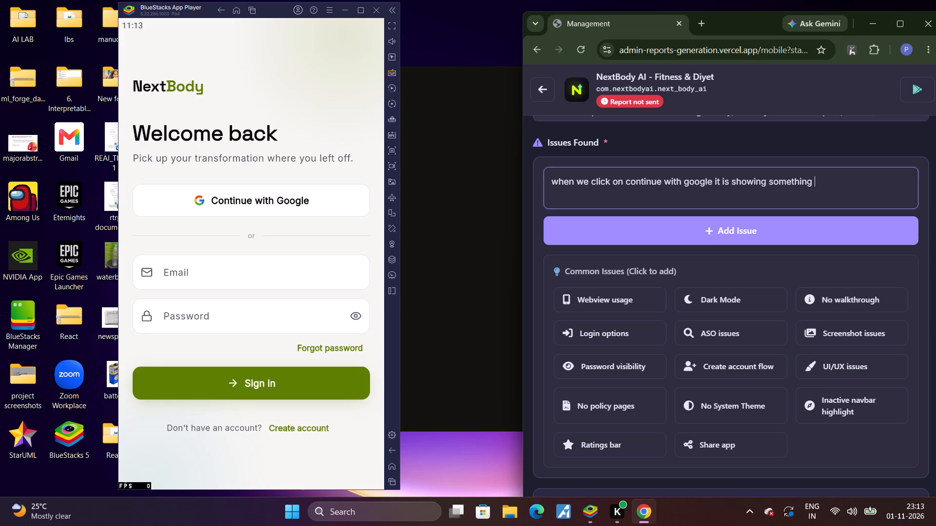
{"action": "type", "text": "went wrong"}
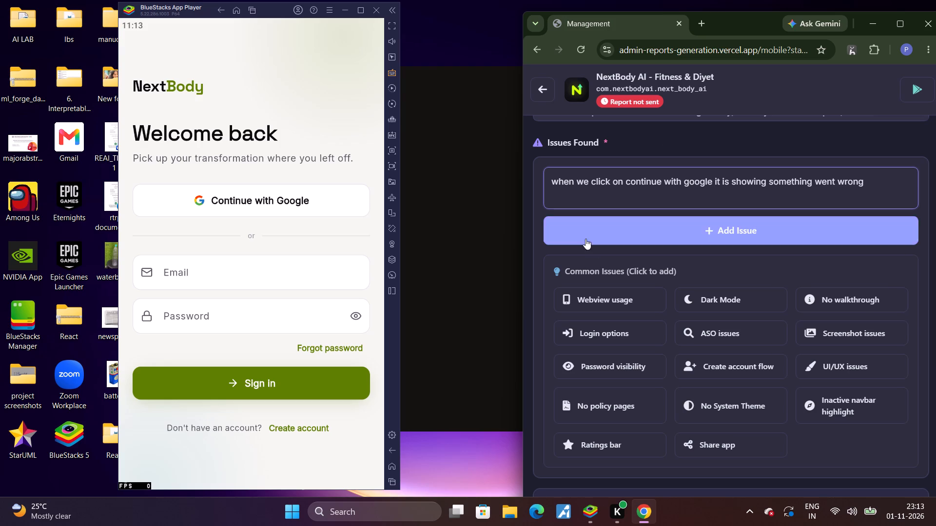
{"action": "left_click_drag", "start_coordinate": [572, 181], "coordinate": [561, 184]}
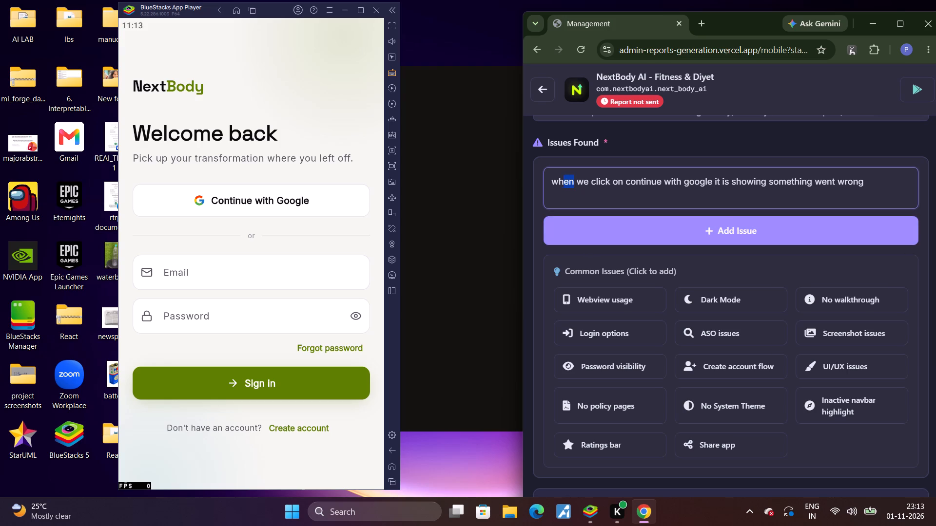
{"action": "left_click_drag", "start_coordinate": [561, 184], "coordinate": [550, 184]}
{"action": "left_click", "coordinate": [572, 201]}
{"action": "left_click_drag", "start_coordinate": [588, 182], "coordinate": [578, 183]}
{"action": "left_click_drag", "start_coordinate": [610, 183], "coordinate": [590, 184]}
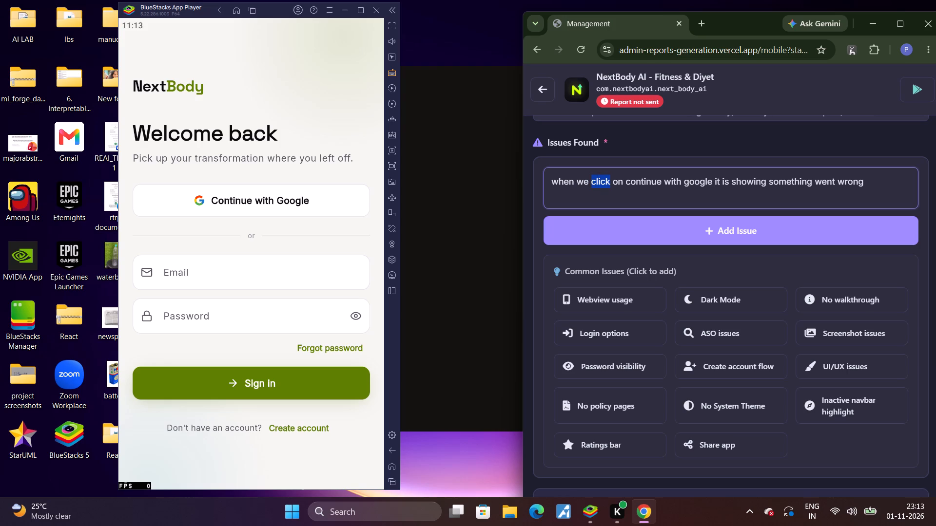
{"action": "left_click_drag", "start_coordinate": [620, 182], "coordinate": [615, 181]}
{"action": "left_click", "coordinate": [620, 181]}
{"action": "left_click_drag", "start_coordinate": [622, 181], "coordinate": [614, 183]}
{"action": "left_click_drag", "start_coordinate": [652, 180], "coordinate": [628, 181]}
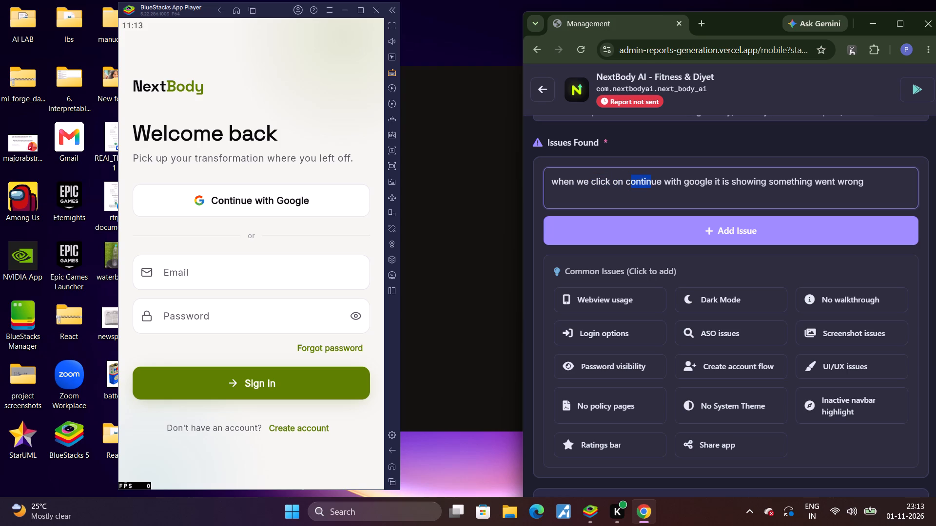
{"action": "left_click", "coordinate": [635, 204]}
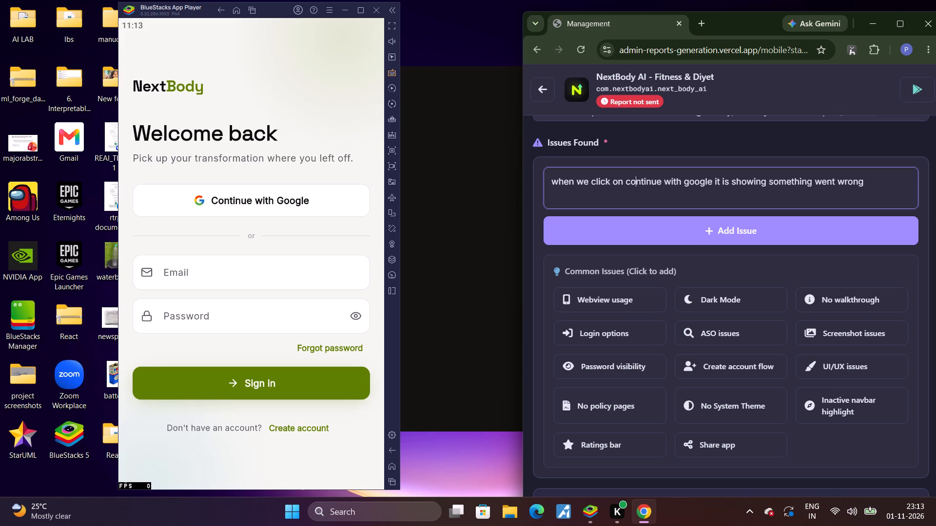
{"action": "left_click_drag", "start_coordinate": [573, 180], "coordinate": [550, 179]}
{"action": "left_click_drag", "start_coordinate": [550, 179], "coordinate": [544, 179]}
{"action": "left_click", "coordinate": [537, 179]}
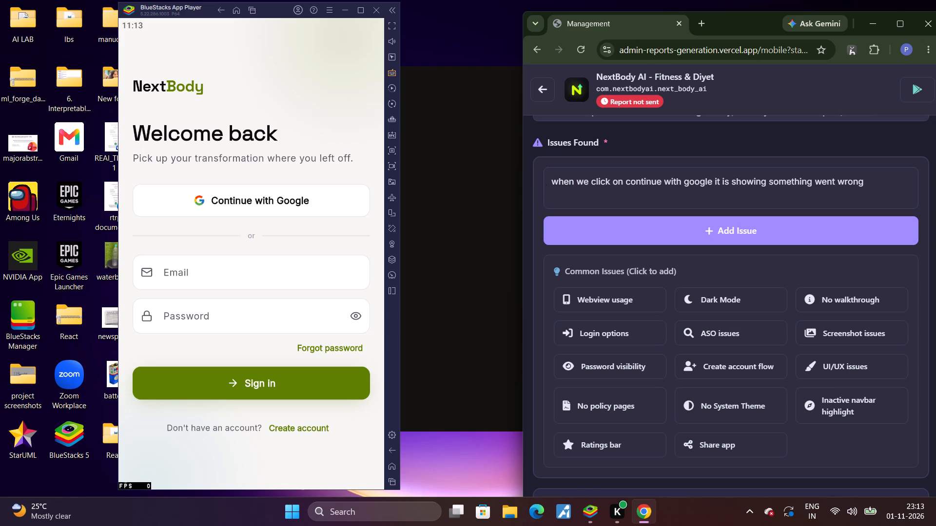
Retest Google sign-in on NextBody's Welcome back page, try it on the account creation page, and relaunch the app from Google Play.
{"action": "left_click", "coordinate": [277, 192]}
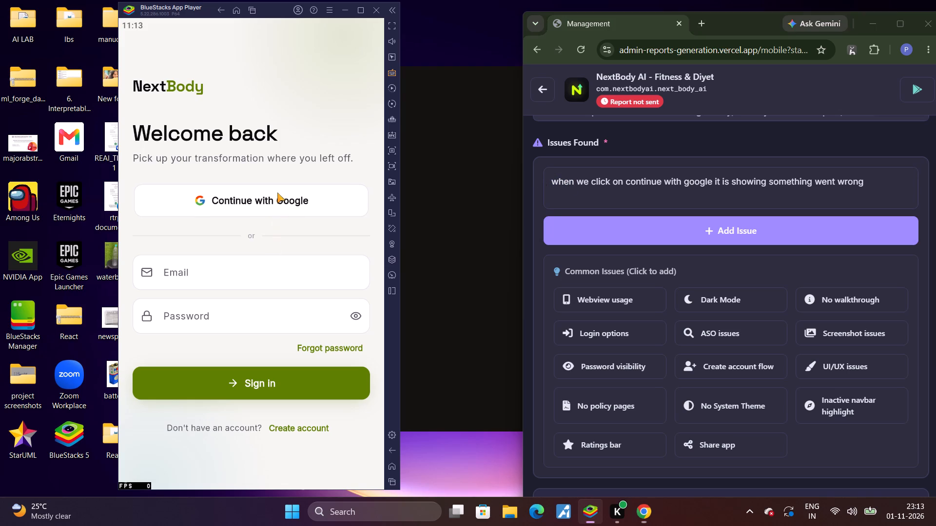
{"action": "triple_click", "coordinate": [277, 192]}
{"action": "double_click", "coordinate": [277, 192]}
{"action": "left_click", "coordinate": [277, 192]}
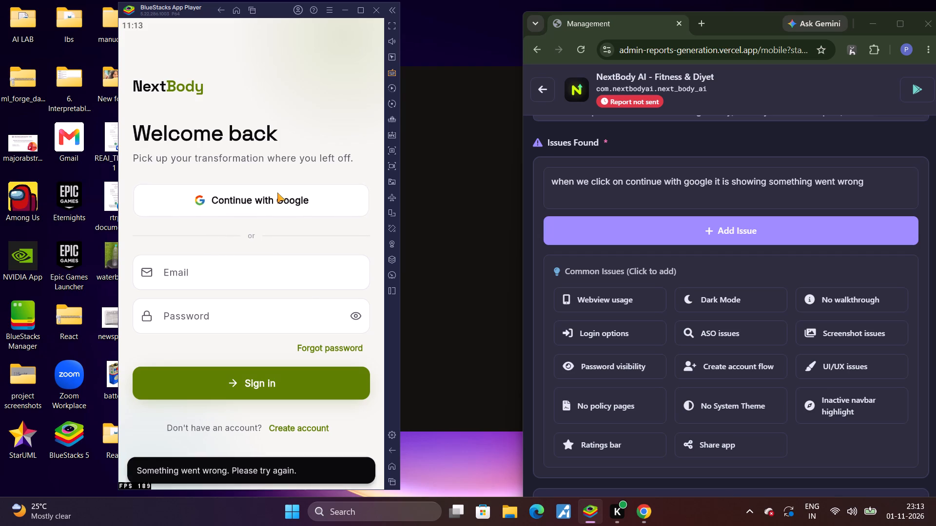
{"action": "left_click", "coordinate": [292, 427]}
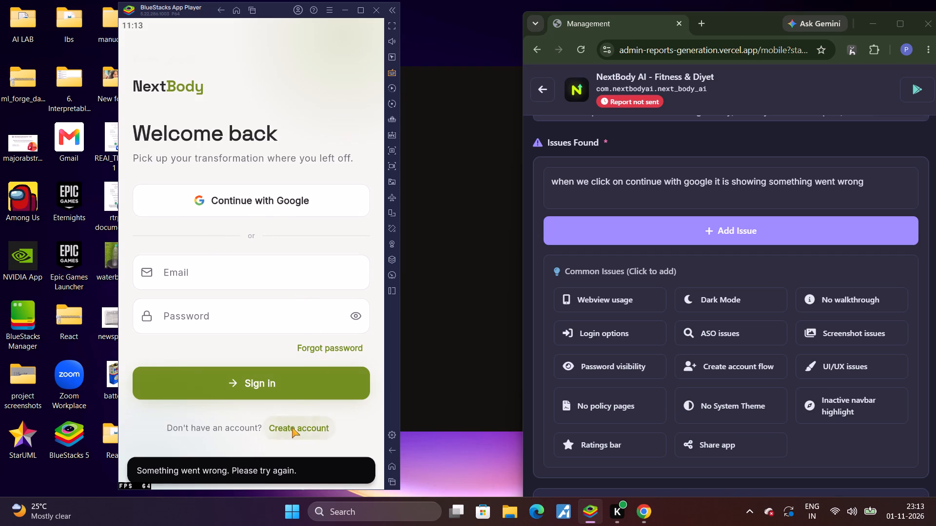
{"action": "left_click", "coordinate": [266, 204]}
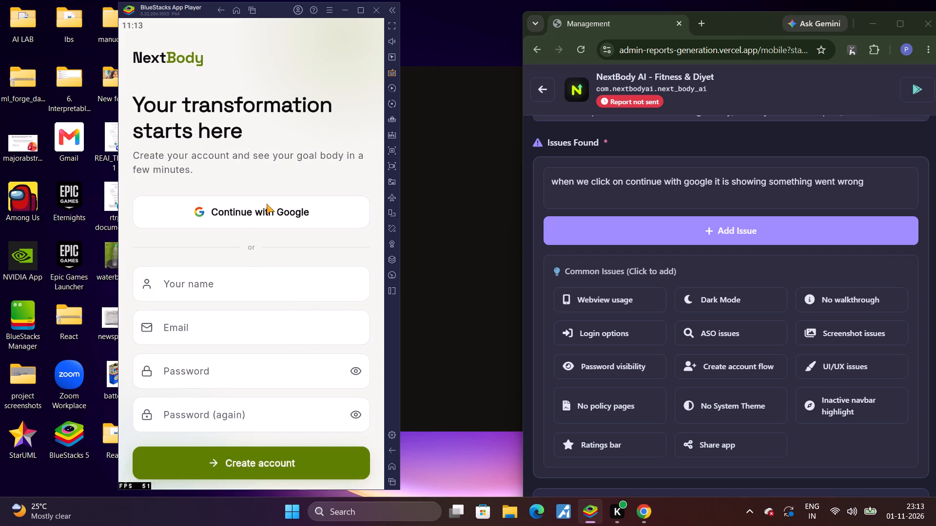
{"action": "left_click", "coordinate": [395, 451]}
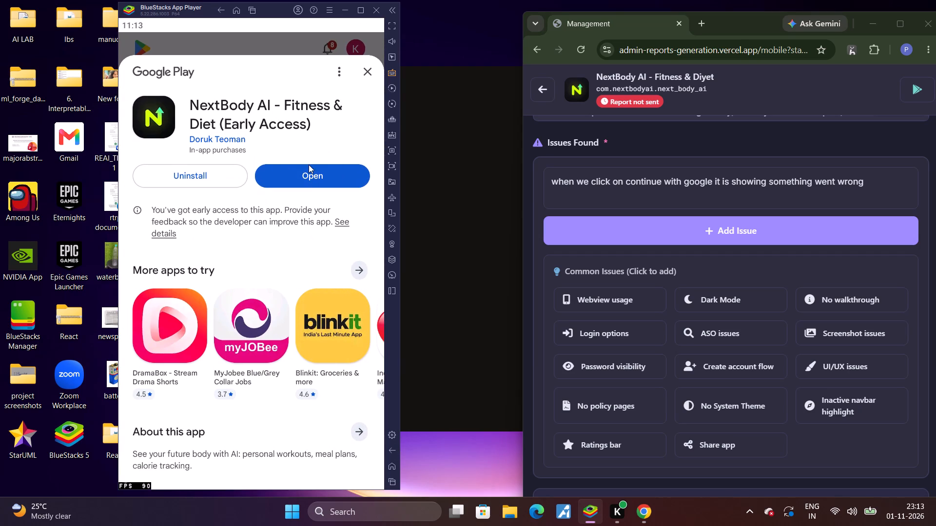
{"action": "left_click", "coordinate": [298, 172]}
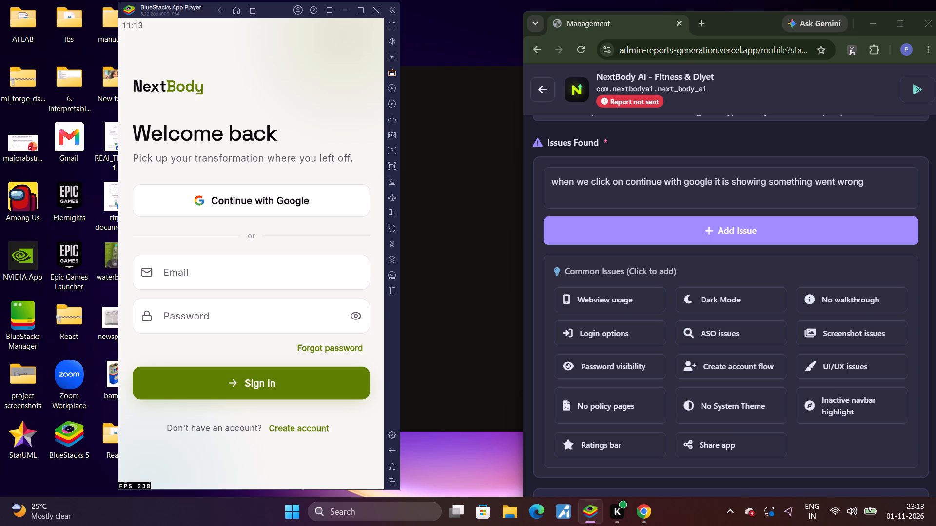
Add the issue "when we click on continue with google it is showing something went wrong" to NextBody AI's report.
{"action": "left_click_drag", "start_coordinate": [573, 183], "coordinate": [547, 181]}
{"action": "left_click", "coordinate": [555, 190]}
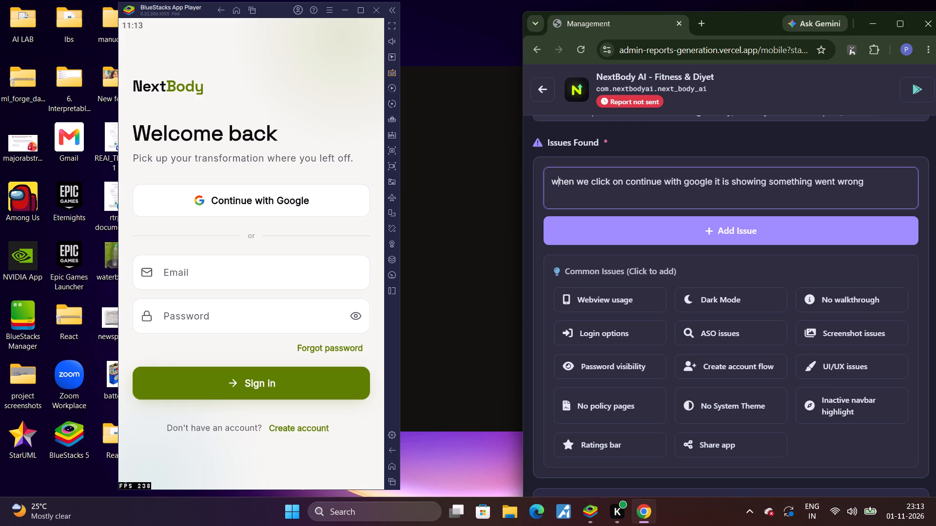
{"action": "left_click", "coordinate": [558, 197]}
{"action": "left_click", "coordinate": [881, 182]}
{"action": "left_click", "coordinate": [802, 223]}
Review the user instructions, the common issue options and the list of added issues in NextBody AI's report.
{"action": "scroll", "coordinate": [802, 220], "scroll_direction": "down", "scroll_amount": 6}
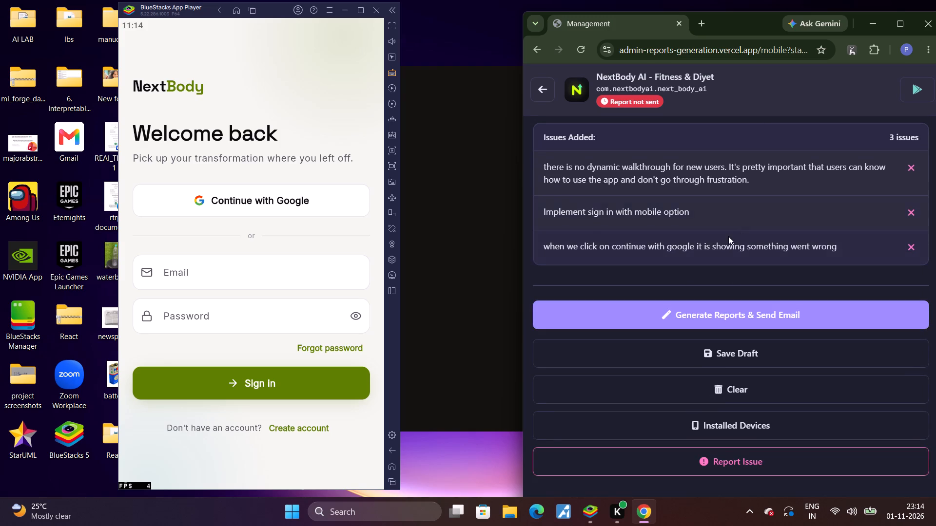
{"action": "scroll", "coordinate": [743, 231], "scroll_direction": "up", "scroll_amount": 9}
{"action": "scroll", "coordinate": [743, 231], "scroll_direction": "down", "scroll_amount": 4}
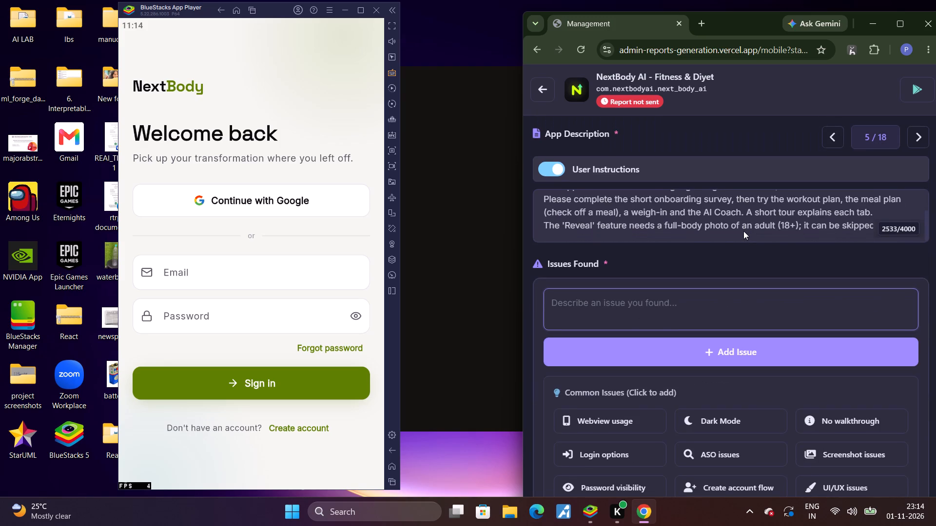
{"action": "scroll", "coordinate": [743, 231], "scroll_direction": "up", "scroll_amount": 2}
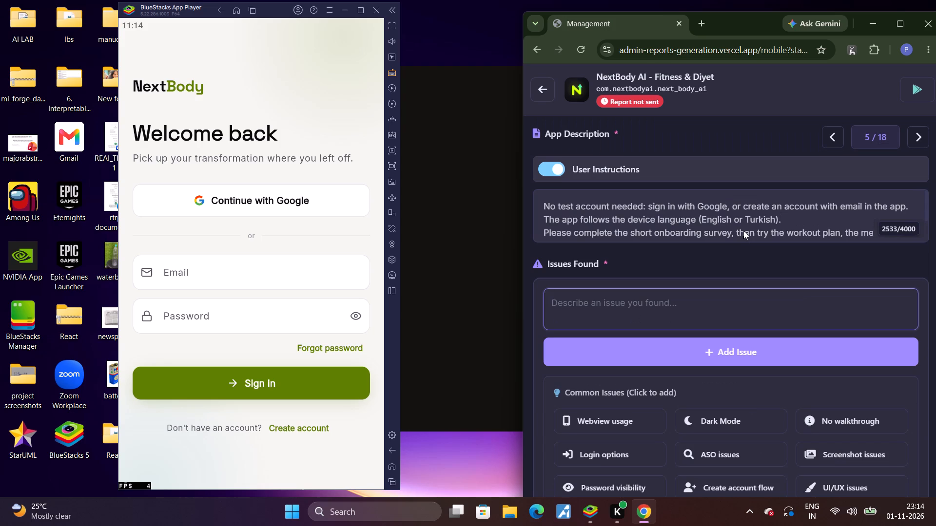
{"action": "scroll", "coordinate": [748, 240], "scroll_direction": "down", "scroll_amount": 3}
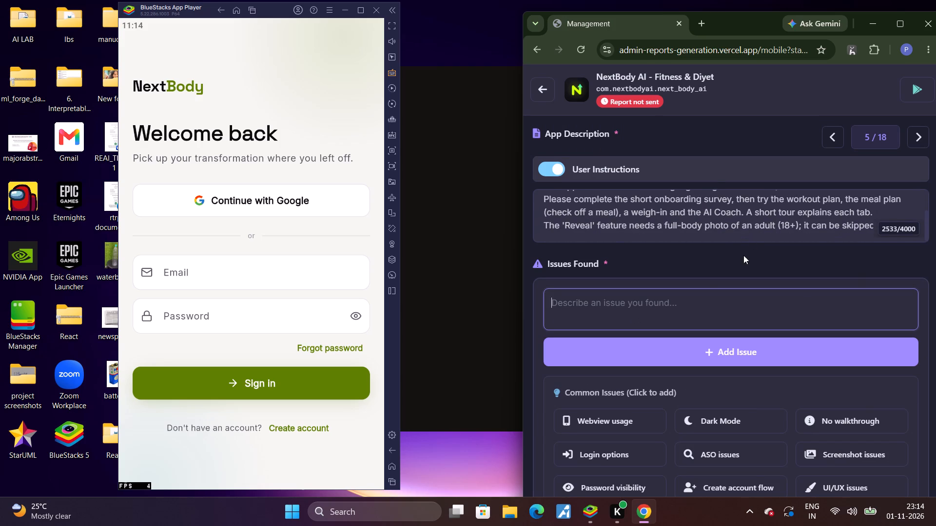
{"action": "scroll", "coordinate": [674, 280], "scroll_direction": "down", "scroll_amount": 4}
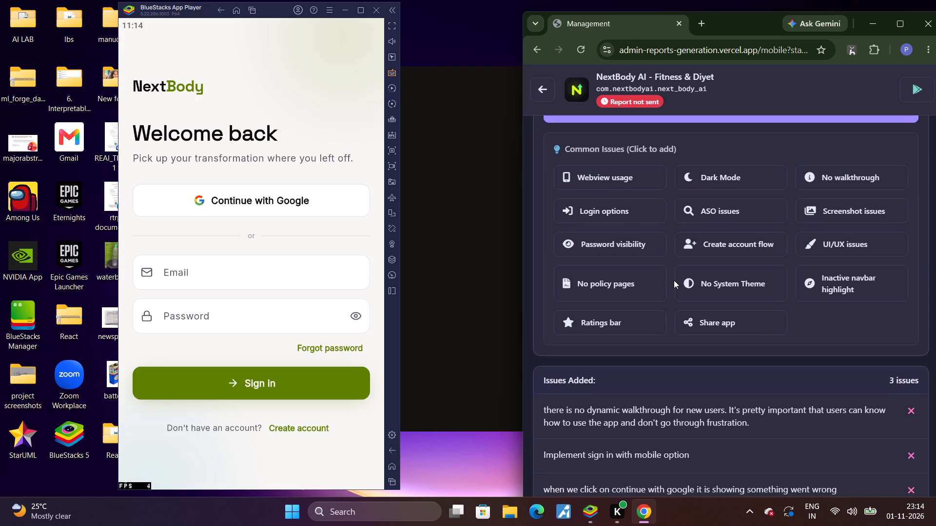
{"action": "scroll", "coordinate": [674, 280], "scroll_direction": "up", "scroll_amount": 6}
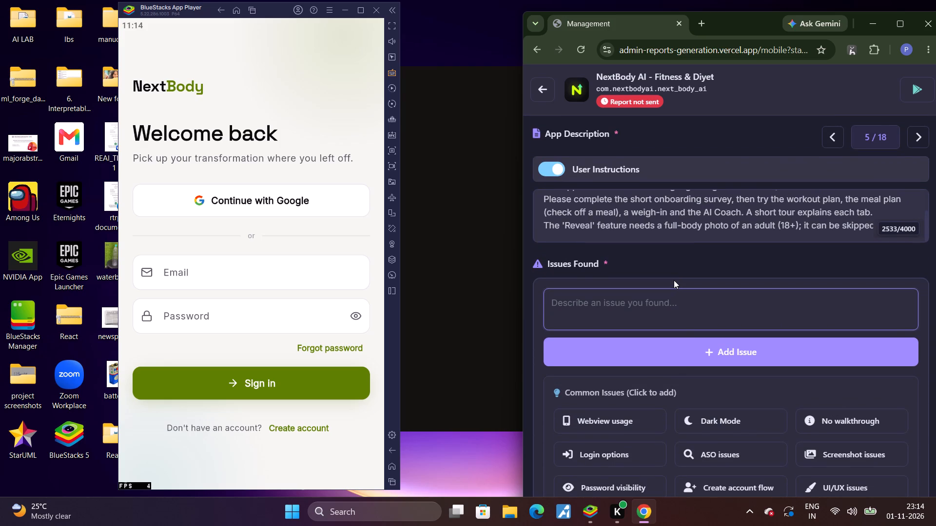
Delete the issue about the missing dynamic walkthrough for new users from NextBody AI's report.
{"action": "scroll", "coordinate": [674, 280], "scroll_direction": "down", "scroll_amount": 5}
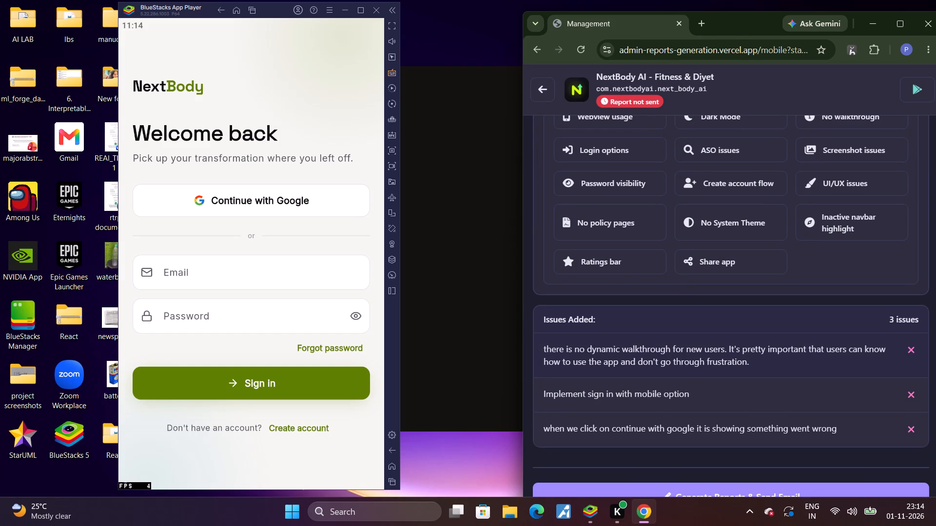
{"action": "left_click", "coordinate": [910, 353]}
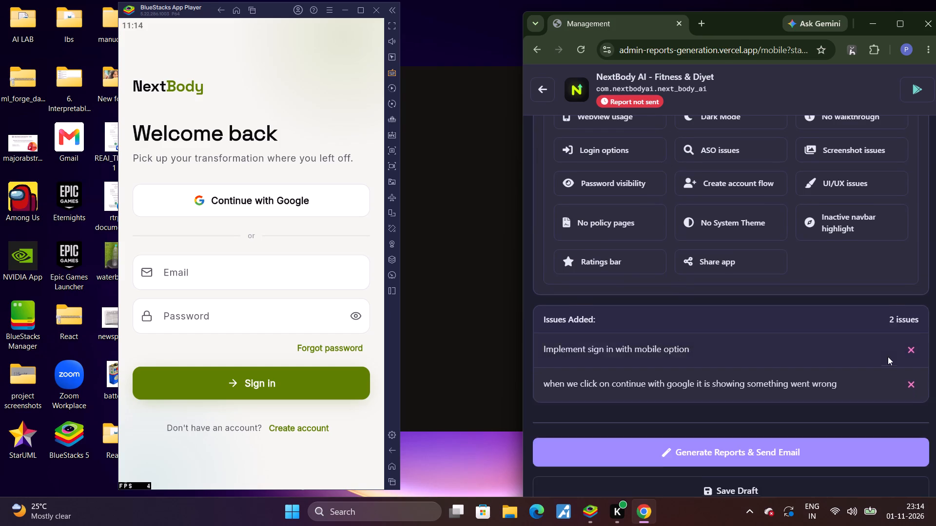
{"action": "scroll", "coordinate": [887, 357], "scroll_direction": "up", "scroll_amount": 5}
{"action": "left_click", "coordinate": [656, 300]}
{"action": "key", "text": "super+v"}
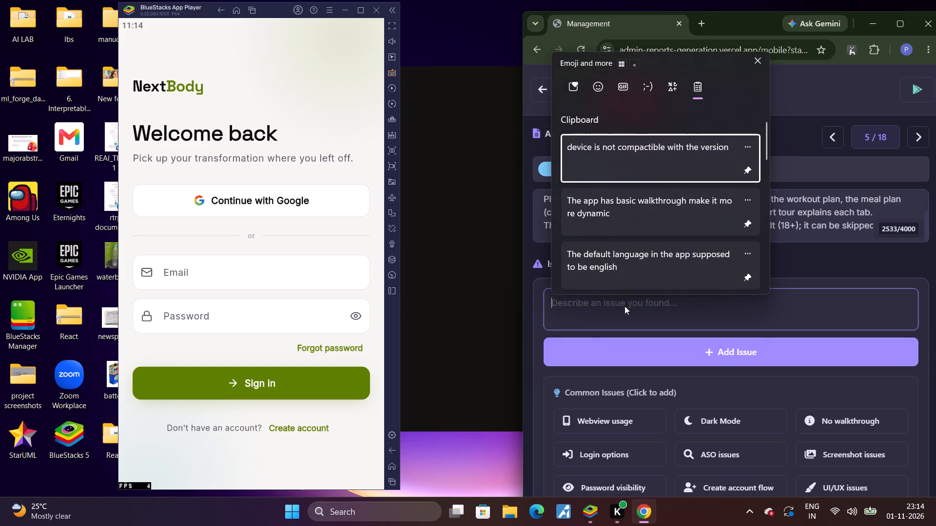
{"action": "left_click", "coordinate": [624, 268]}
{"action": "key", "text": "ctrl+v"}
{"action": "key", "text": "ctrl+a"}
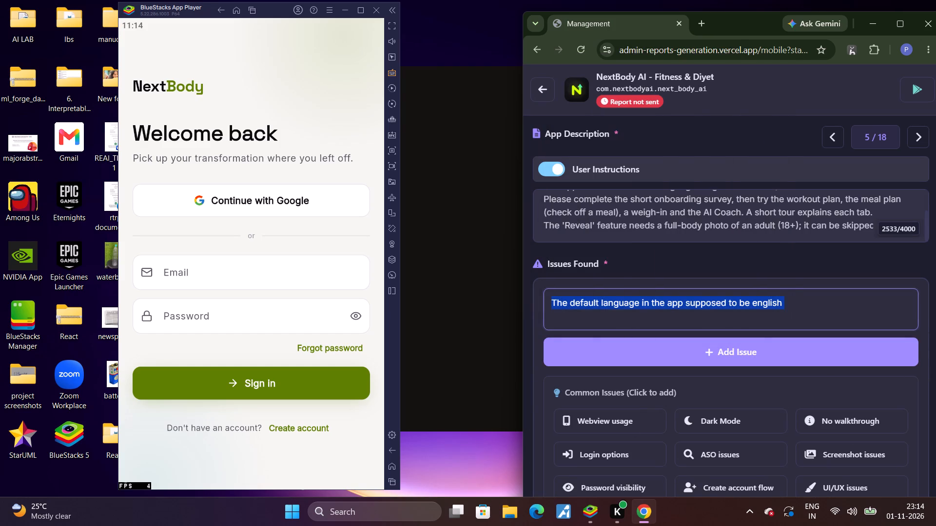
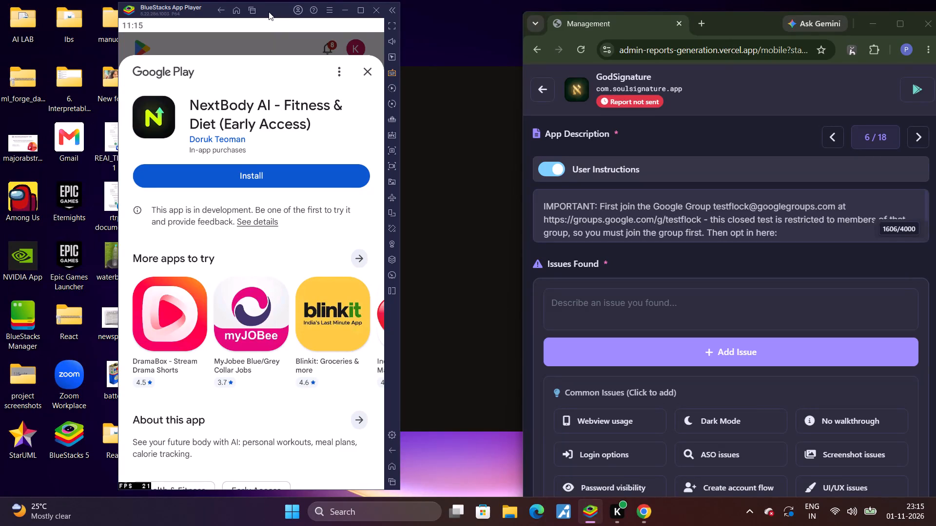
Open the Google Play page linked in GodSignature's report in BlueStacks and install GodSignature.
{"action": "left_click", "coordinate": [392, 480]}
{"action": "left_click", "coordinate": [277, 184]}
{"action": "left_click", "coordinate": [356, 136]}
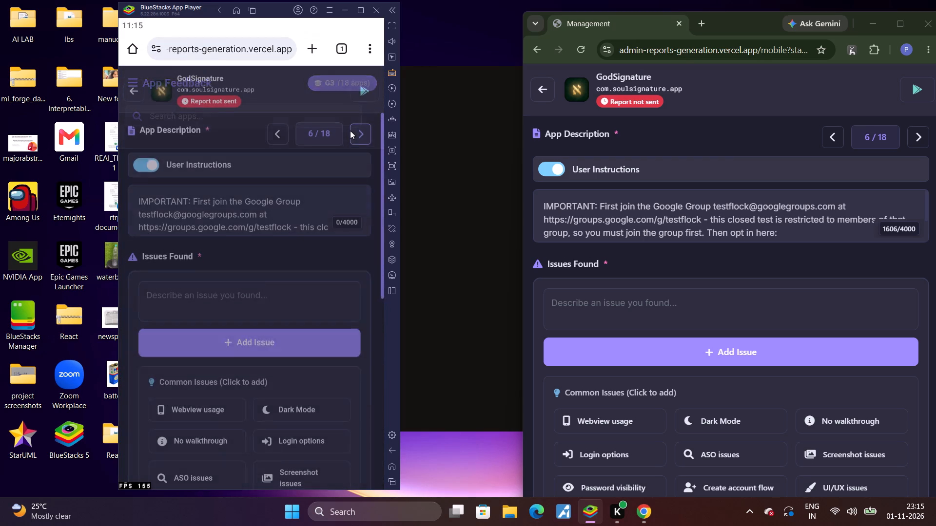
{"action": "left_click", "coordinate": [357, 94]}
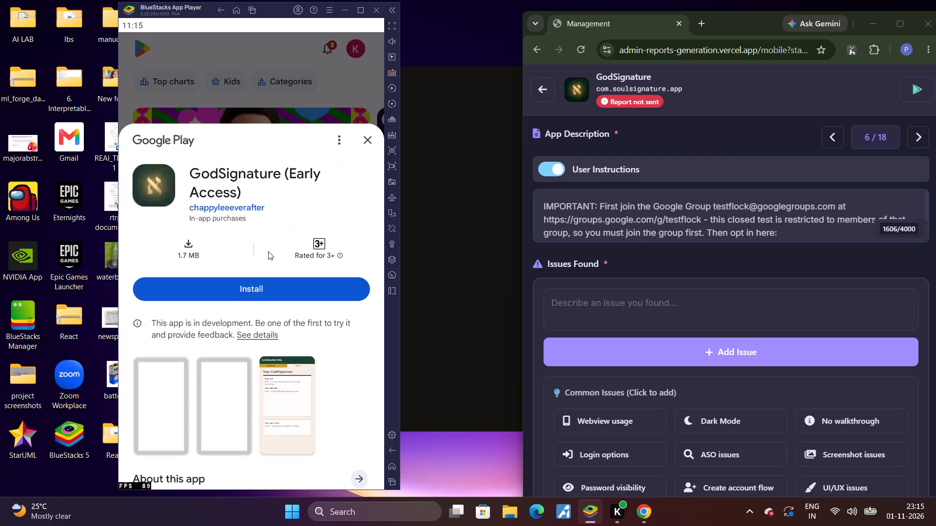
{"action": "left_click", "coordinate": [254, 284]}
Examine GodSignature's store screenshots and description on its Google Play page.
{"action": "left_click_drag", "start_coordinate": [306, 377], "coordinate": [308, 343]}
{"action": "left_click", "coordinate": [308, 365]}
{"action": "left_click", "coordinate": [279, 361]}
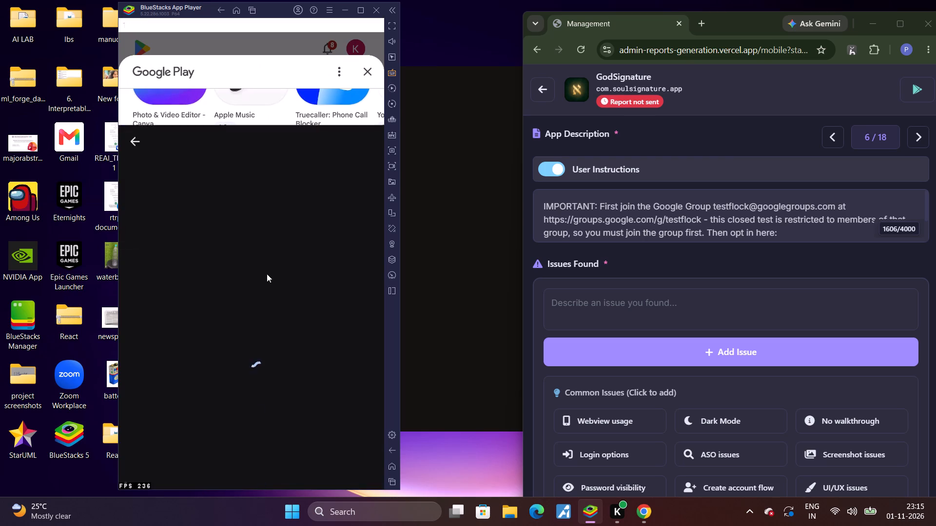
{"action": "left_click_drag", "start_coordinate": [272, 100], "coordinate": [281, 175]}
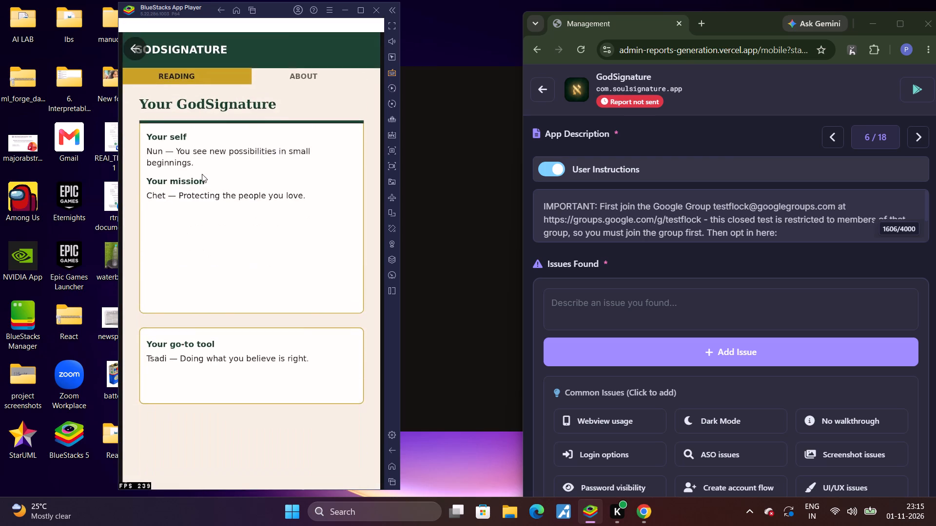
{"action": "left_click_drag", "start_coordinate": [202, 174], "coordinate": [250, 167]}
{"action": "left_click_drag", "start_coordinate": [236, 99], "coordinate": [273, 350]}
{"action": "left_click_drag", "start_coordinate": [245, 209], "coordinate": [245, 211]}
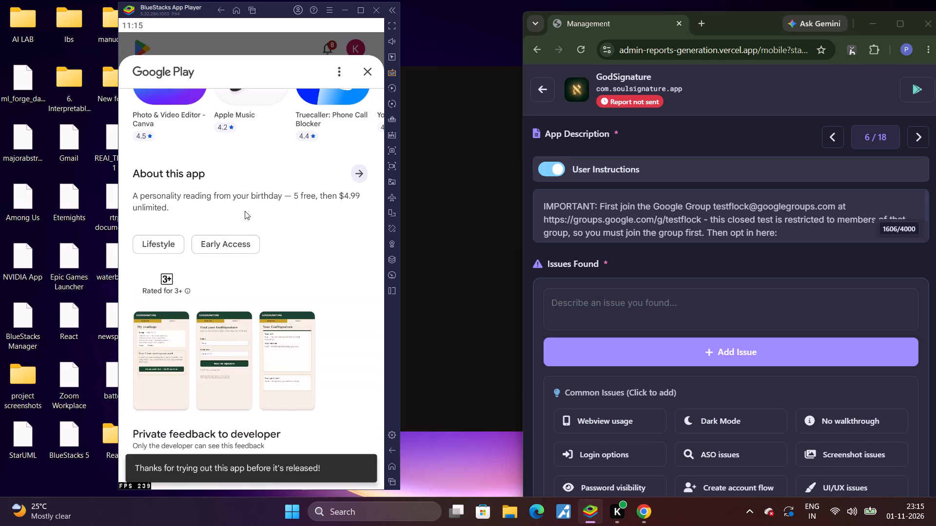
{"action": "left_click_drag", "start_coordinate": [245, 211], "coordinate": [268, 335]}
Add the common issues No walkthrough, Screenshot issues and ASO issues to GodSignature's report.
{"action": "left_click", "coordinate": [875, 414]}
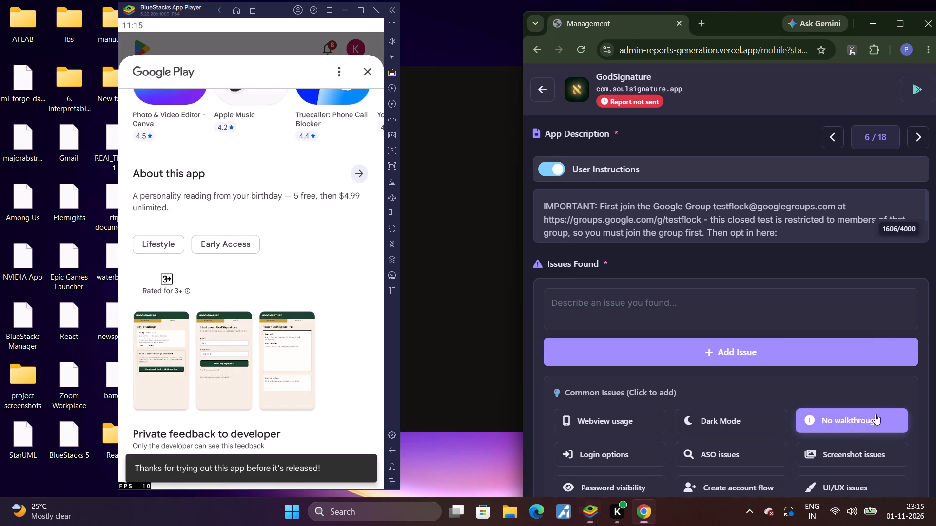
{"action": "left_click", "coordinate": [849, 453]}
{"action": "left_click", "coordinate": [712, 451]}
{"action": "scroll", "coordinate": [757, 295], "scroll_direction": "down", "scroll_amount": 5}
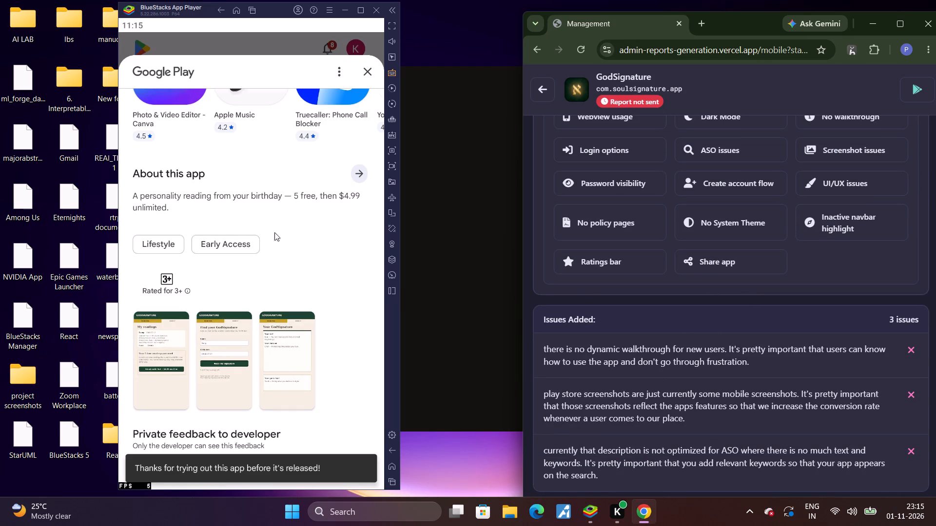
Refresh the desktop and launch the installed GodSignature app from its Google Play page.
{"action": "left_click_drag", "start_coordinate": [273, 166], "coordinate": [283, 358]}
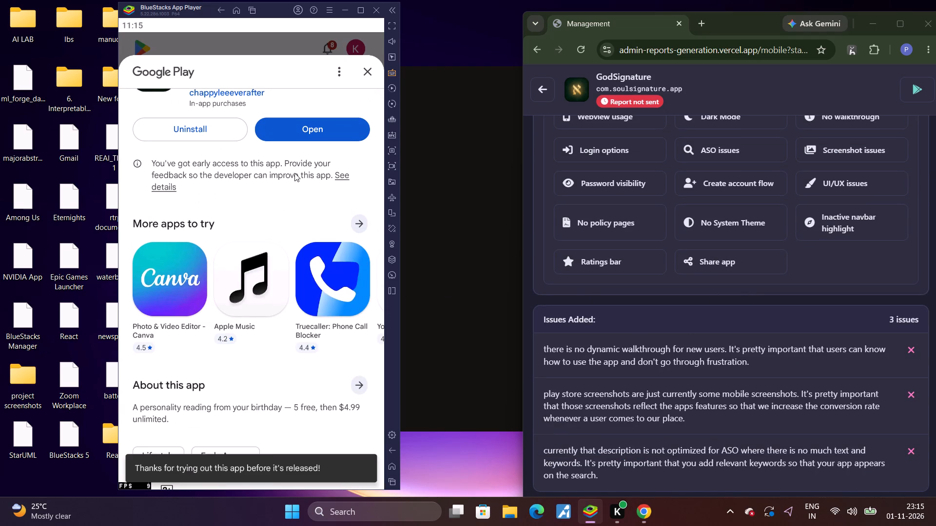
{"action": "right_click", "coordinate": [437, 454]}
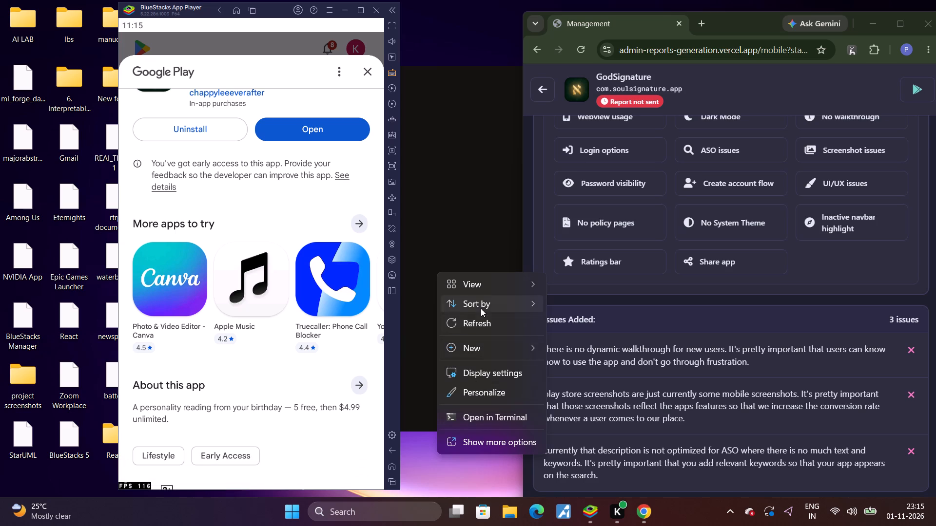
{"action": "left_click", "coordinate": [473, 319]}
{"action": "left_click_drag", "start_coordinate": [241, 203], "coordinate": [255, 379]}
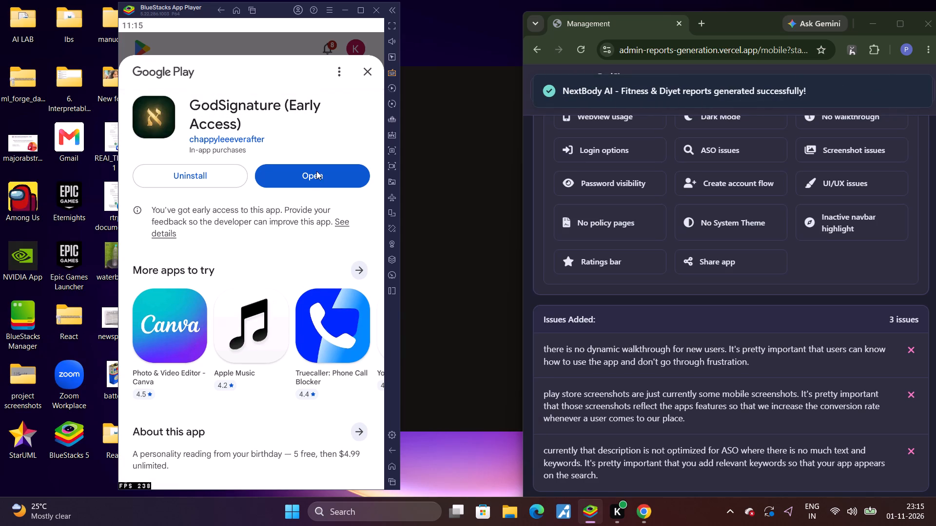
{"action": "left_click", "coordinate": [316, 171]}
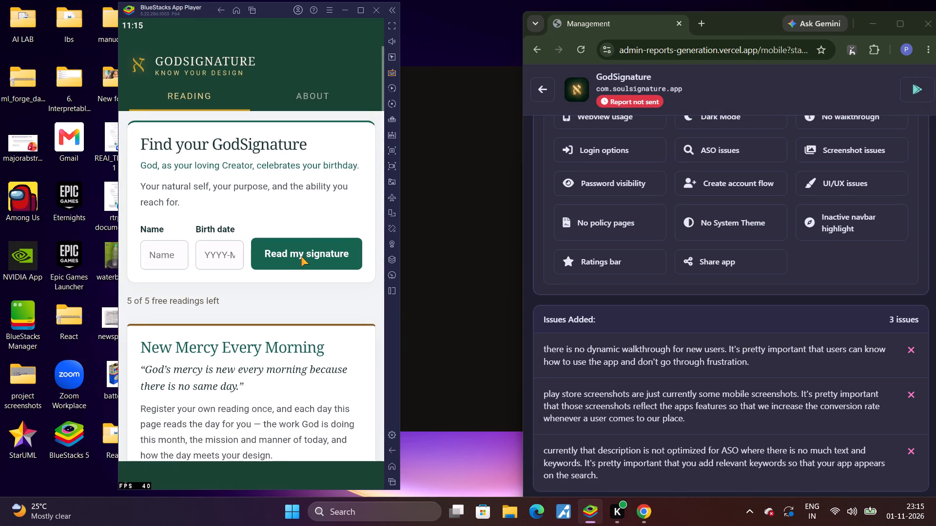
Test the signature reading form and the New Mercy Every Morning form by submitting both with empty fields.
{"action": "left_click", "coordinate": [301, 256]}
{"action": "left_click", "coordinate": [169, 253]}
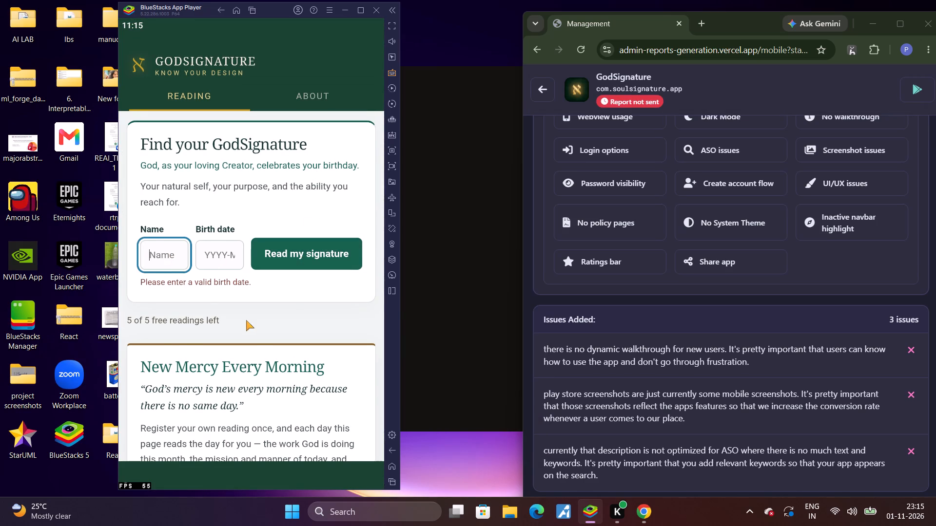
{"action": "scroll", "coordinate": [246, 320], "scroll_direction": "down", "scroll_amount": 9}
{"action": "left_click", "coordinate": [311, 171]}
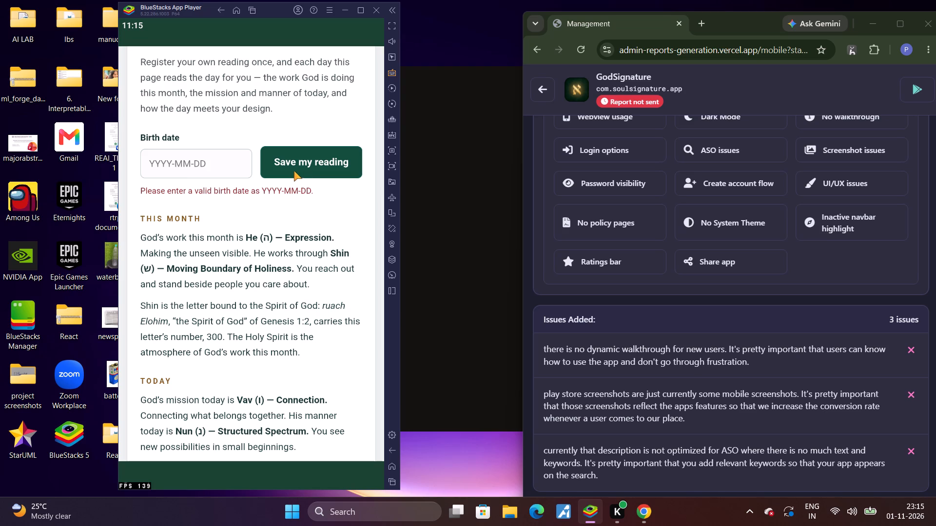
{"action": "scroll", "coordinate": [174, 168], "scroll_direction": "down", "scroll_amount": 1}
{"action": "scroll", "coordinate": [174, 168], "scroll_direction": "up", "scroll_amount": 7}
Enter a test name and a birth date in the Find your GodSignature form and generate the reading.
{"action": "left_click", "coordinate": [169, 256]}
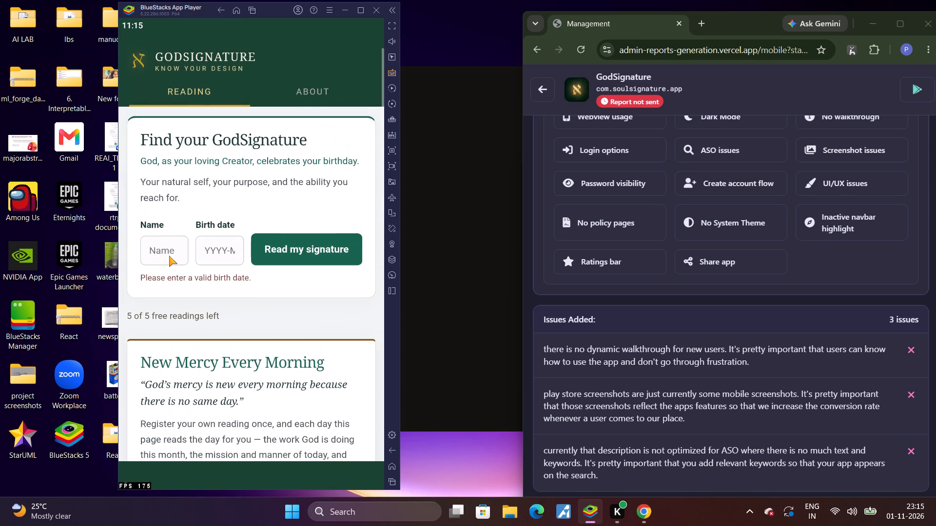
{"action": "type", "text": "likith"}
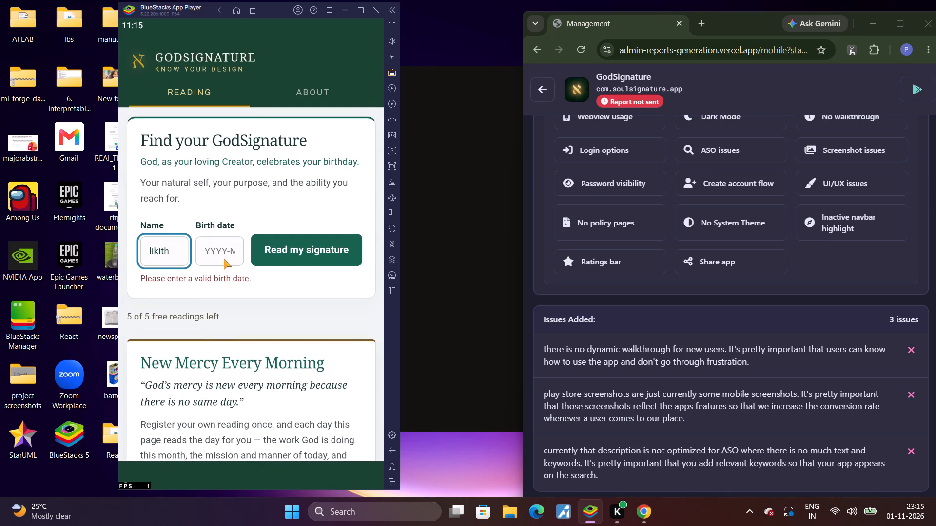
{"action": "left_click", "coordinate": [219, 256]}
{"action": "key", "text": "2"}
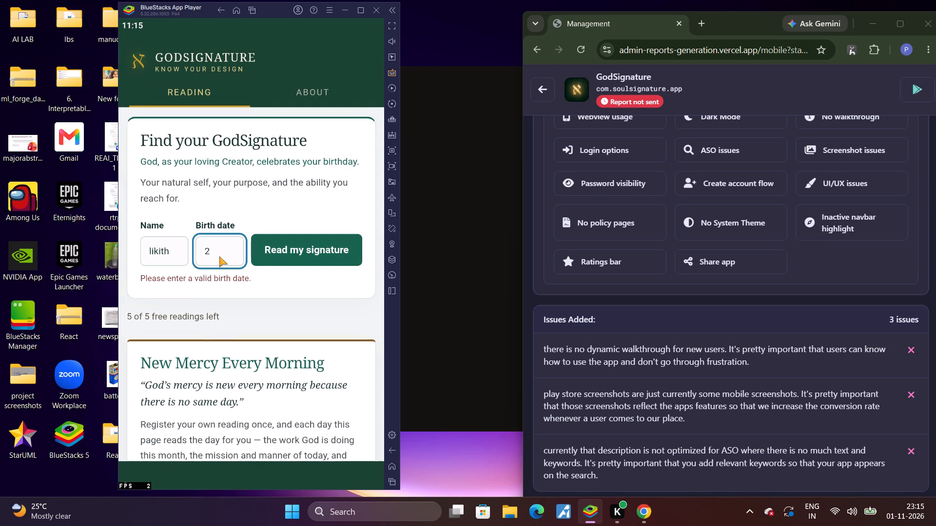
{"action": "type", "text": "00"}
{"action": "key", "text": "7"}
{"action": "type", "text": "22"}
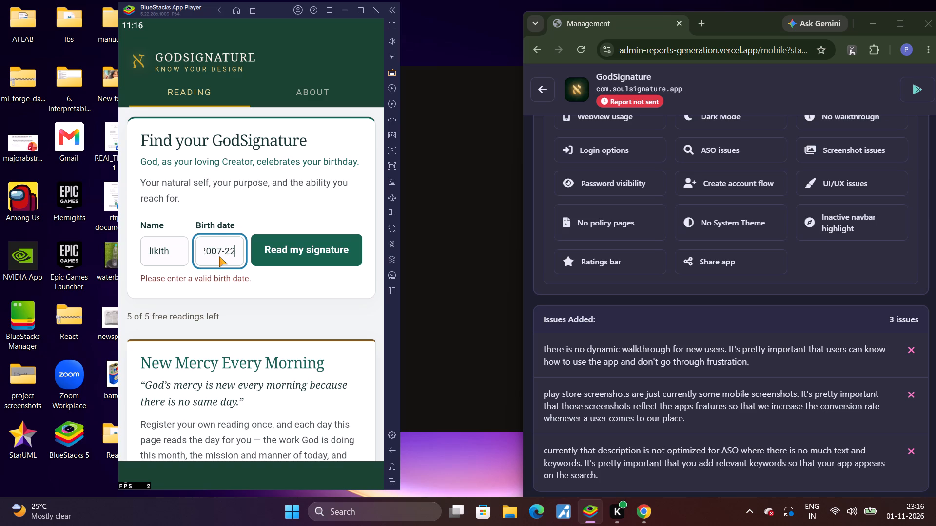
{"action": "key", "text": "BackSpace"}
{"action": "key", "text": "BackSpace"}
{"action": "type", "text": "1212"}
{"action": "left_click", "coordinate": [304, 261]}
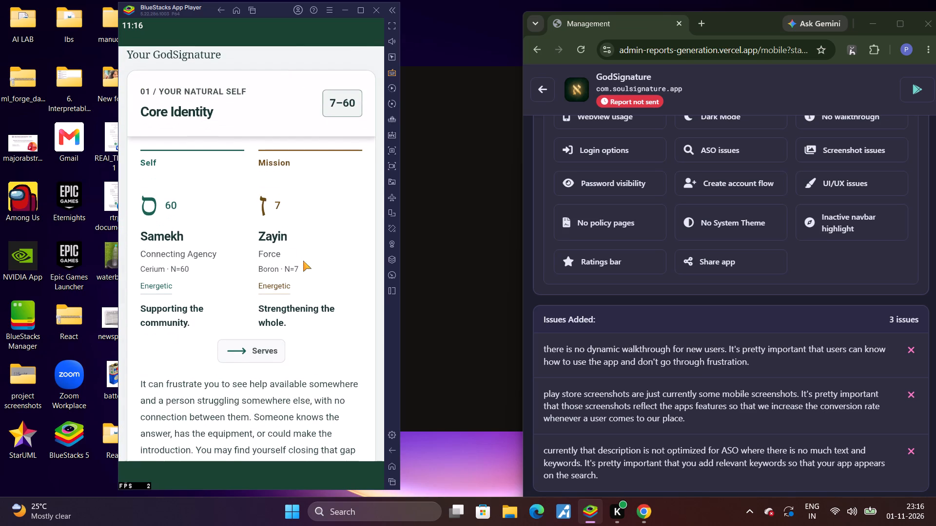
Look through the generated reading, then generate it again with the same name and birth date.
{"action": "scroll", "coordinate": [310, 168], "scroll_direction": "down", "scroll_amount": 6}
{"action": "left_click_drag", "start_coordinate": [255, 374], "coordinate": [254, 225]}
{"action": "left_click_drag", "start_coordinate": [253, 374], "coordinate": [253, 275]}
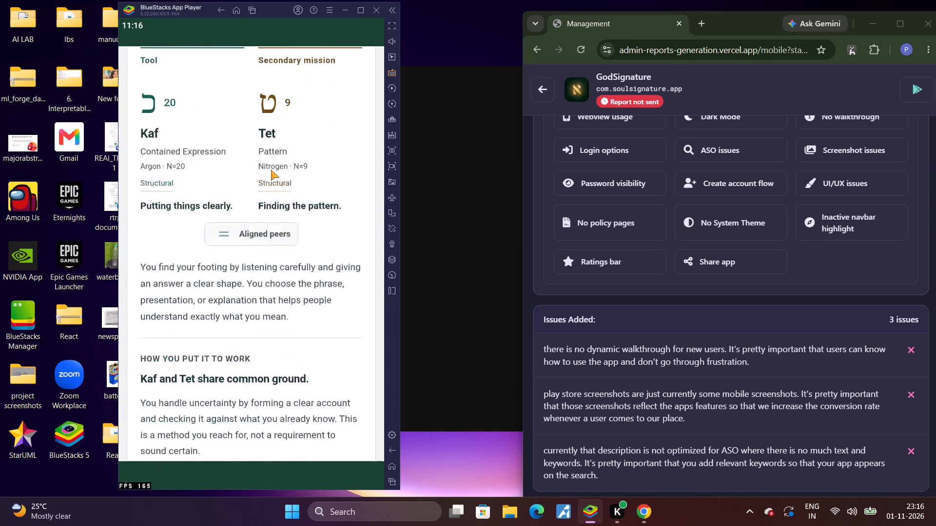
{"action": "left_click_drag", "start_coordinate": [295, 193], "coordinate": [346, 482]}
{"action": "left_click_drag", "start_coordinate": [267, 176], "coordinate": [348, 410]}
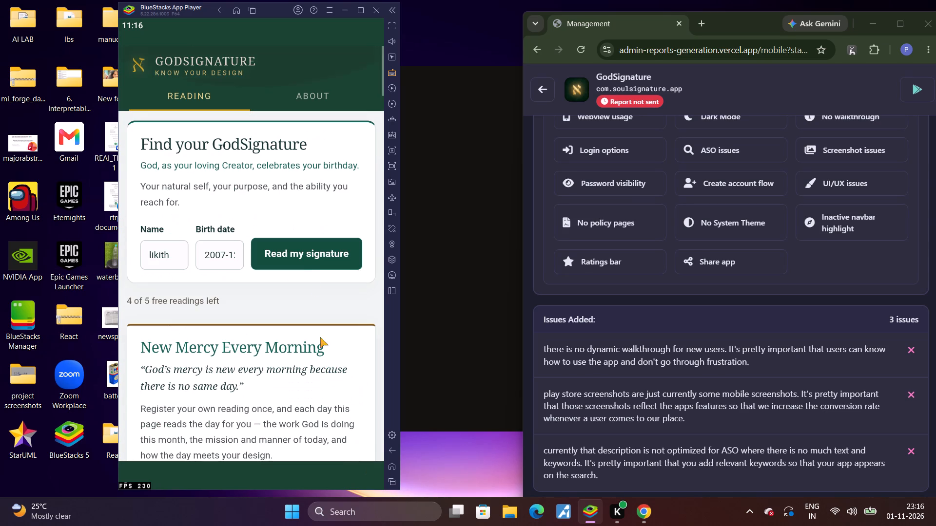
{"action": "left_click", "coordinate": [306, 258]}
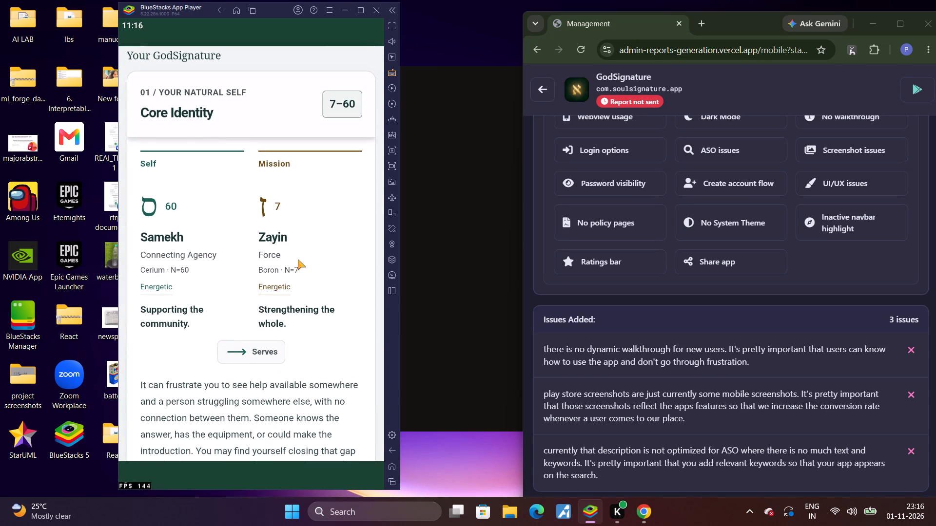
Examine the repeated reading's sections, the My readings log and the About page in GodSignature.
{"action": "left_click", "coordinate": [253, 346]}
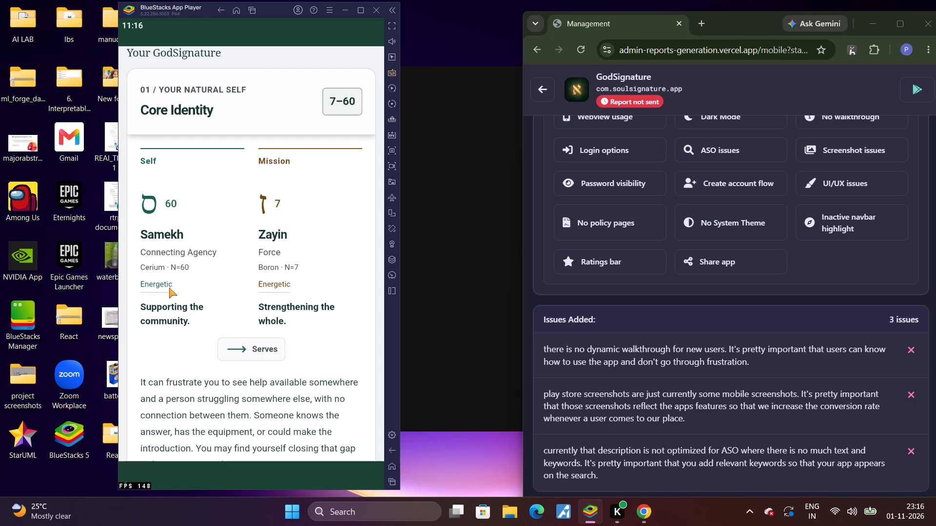
{"action": "left_click_drag", "start_coordinate": [169, 287], "coordinate": [246, 129]}
{"action": "left_click_drag", "start_coordinate": [256, 264], "coordinate": [280, 149]}
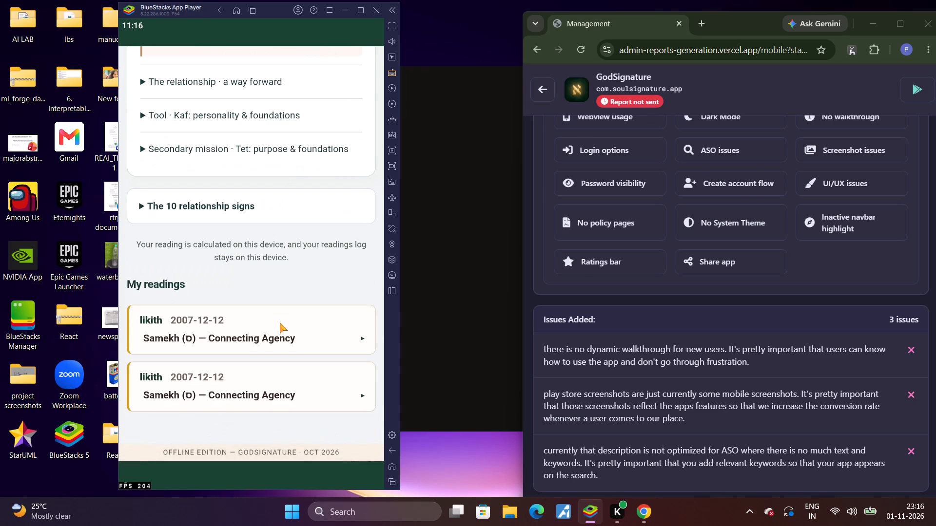
{"action": "left_click", "coordinate": [279, 322]}
{"action": "left_click_drag", "start_coordinate": [279, 323], "coordinate": [304, 195]}
{"action": "left_click_drag", "start_coordinate": [298, 182], "coordinate": [355, 323]}
{"action": "left_click_drag", "start_coordinate": [323, 86], "coordinate": [345, 288]}
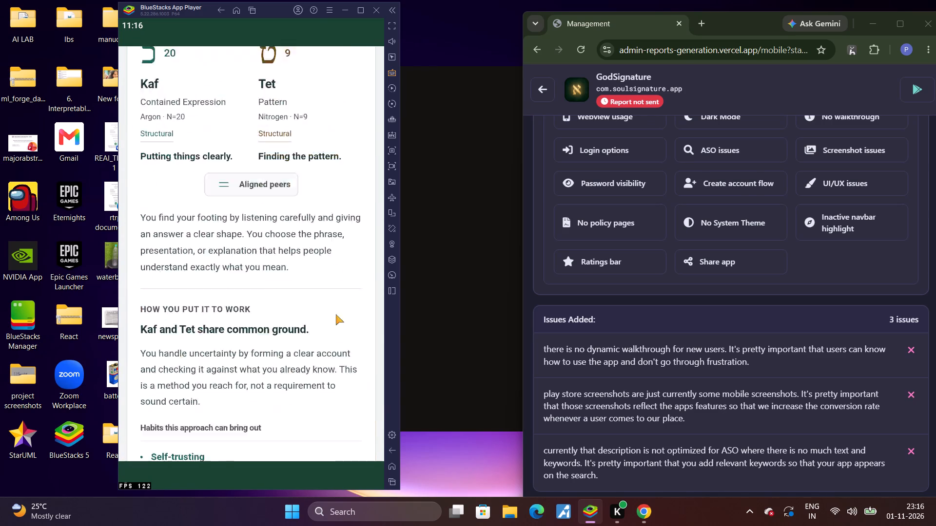
{"action": "left_click_drag", "start_coordinate": [312, 129], "coordinate": [363, 388]}
{"action": "left_click_drag", "start_coordinate": [306, 225], "coordinate": [351, 435]}
{"action": "left_click", "coordinate": [321, 102]}
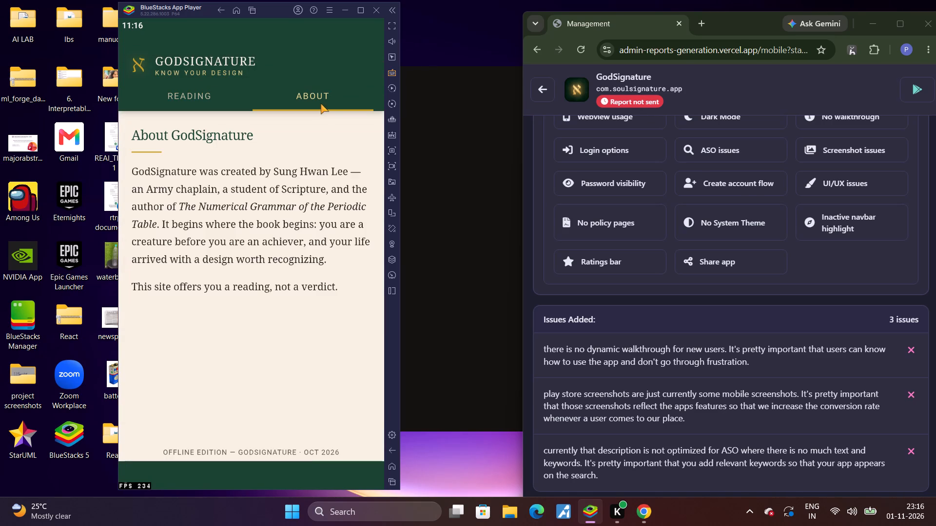
Return to GodSignature's Google Play page and examine its first store screenshot at full size.
{"action": "left_click", "coordinate": [396, 480]}
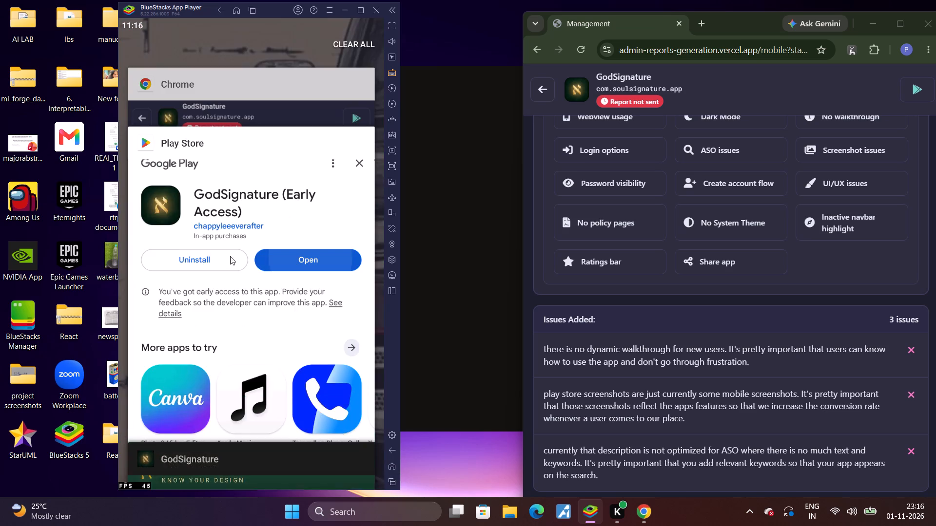
{"action": "left_click", "coordinate": [217, 227]}
{"action": "left_click_drag", "start_coordinate": [251, 378], "coordinate": [252, 218]}
{"action": "left_click", "coordinate": [196, 393]}
{"action": "left_click", "coordinate": [177, 376]}
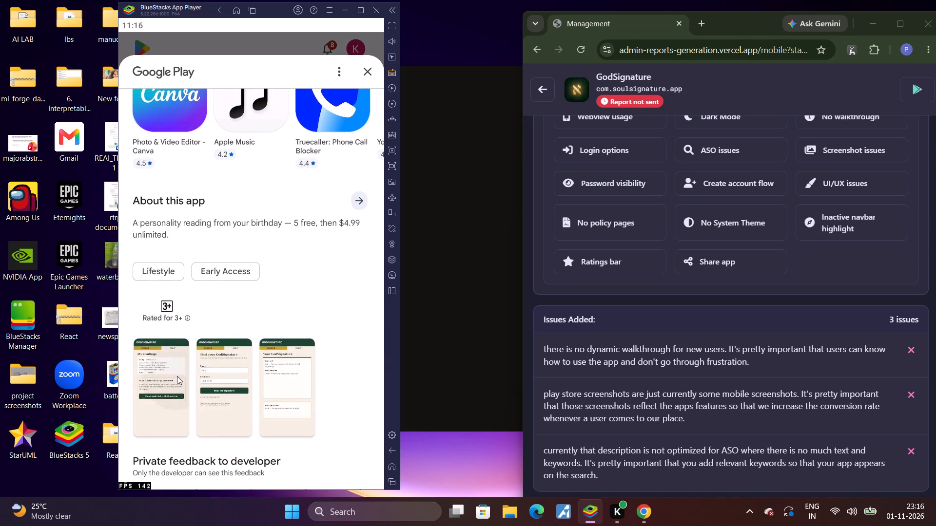
{"action": "left_click_drag", "start_coordinate": [239, 115], "coordinate": [242, 168]}
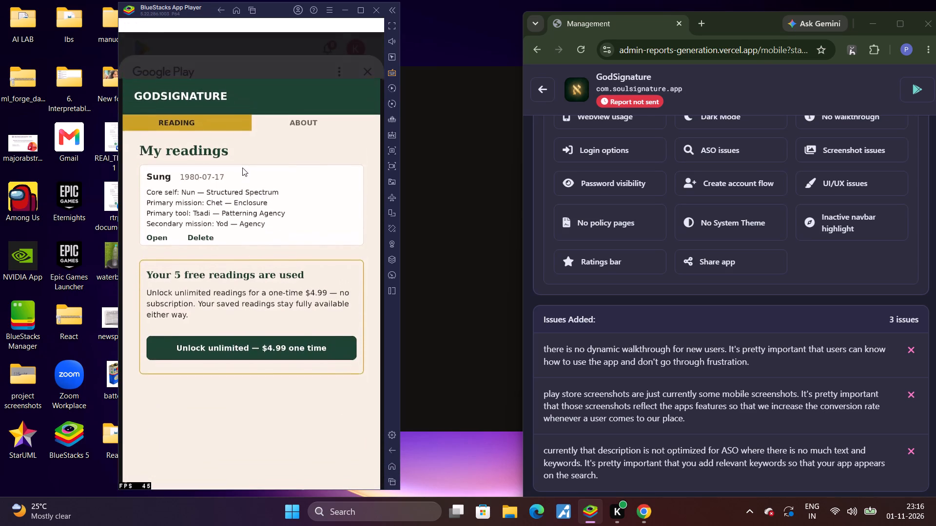
{"action": "left_click_drag", "start_coordinate": [242, 168], "coordinate": [278, 305]}
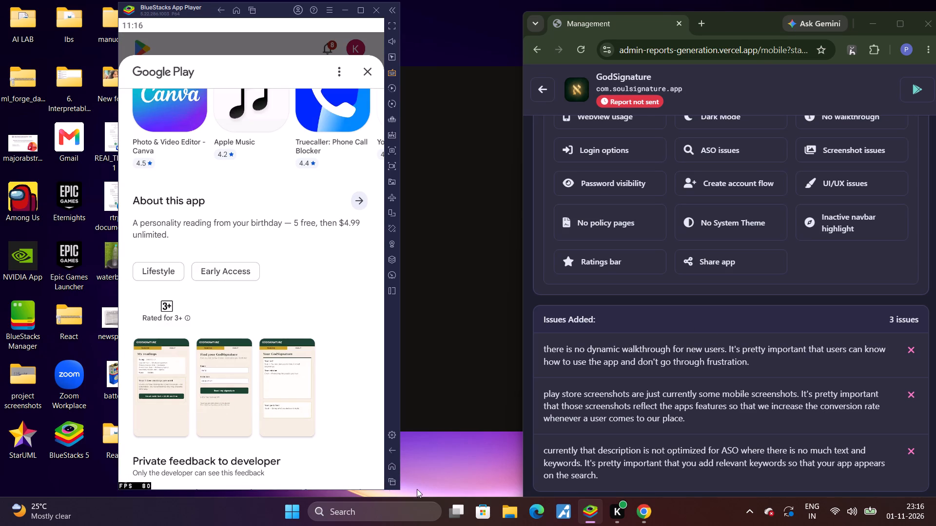
Switch back to the GodSignature app and check its About page for further content.
{"action": "double_click", "coordinate": [396, 484]}
{"action": "left_click", "coordinate": [245, 240]}
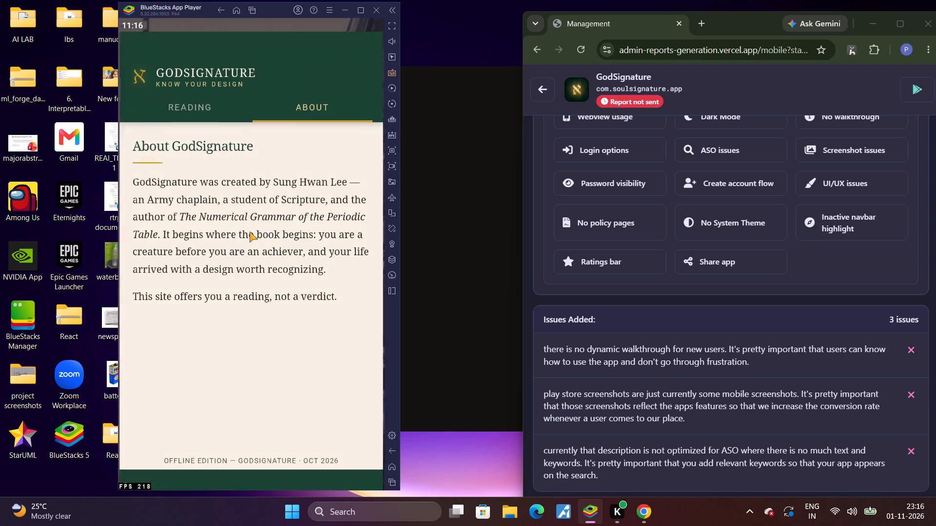
{"action": "left_click_drag", "start_coordinate": [292, 182], "coordinate": [292, 282]}
{"action": "left_click_drag", "start_coordinate": [270, 338], "coordinate": [299, 221]}
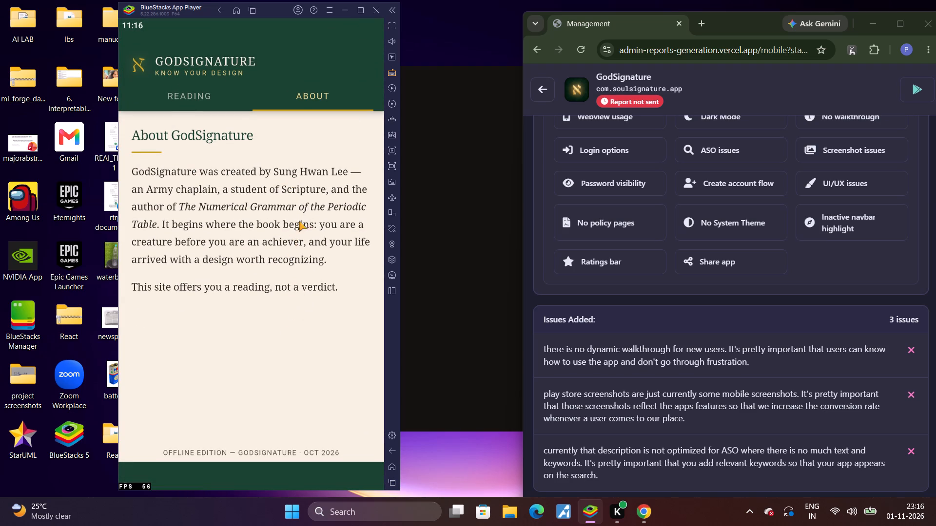
{"action": "left_click_drag", "start_coordinate": [299, 221], "coordinate": [302, 204]}
{"action": "left_click_drag", "start_coordinate": [243, 242], "coordinate": [256, 380]}
{"action": "left_click_drag", "start_coordinate": [210, 363], "coordinate": [177, 149]}
Go back to GodSignature's Reading page and generate the signature reading once more.
{"action": "left_click", "coordinate": [164, 98]}
{"action": "left_click", "coordinate": [276, 255]}
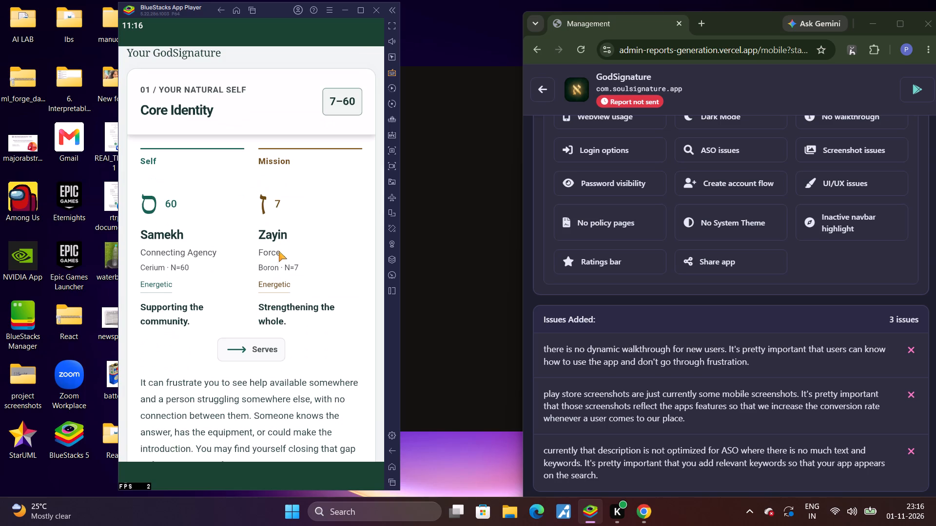
Enter the birth date in the New Mercy Every Morning form.
{"action": "left_click_drag", "start_coordinate": [280, 195], "coordinate": [279, 303]}
{"action": "left_click", "coordinate": [269, 292]}
{"action": "left_click", "coordinate": [294, 267]}
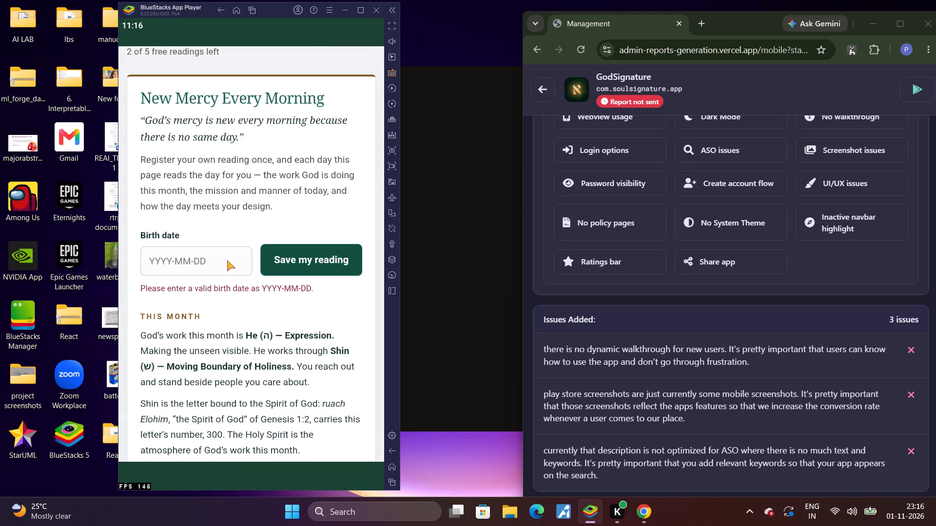
{"action": "left_click", "coordinate": [181, 264]}
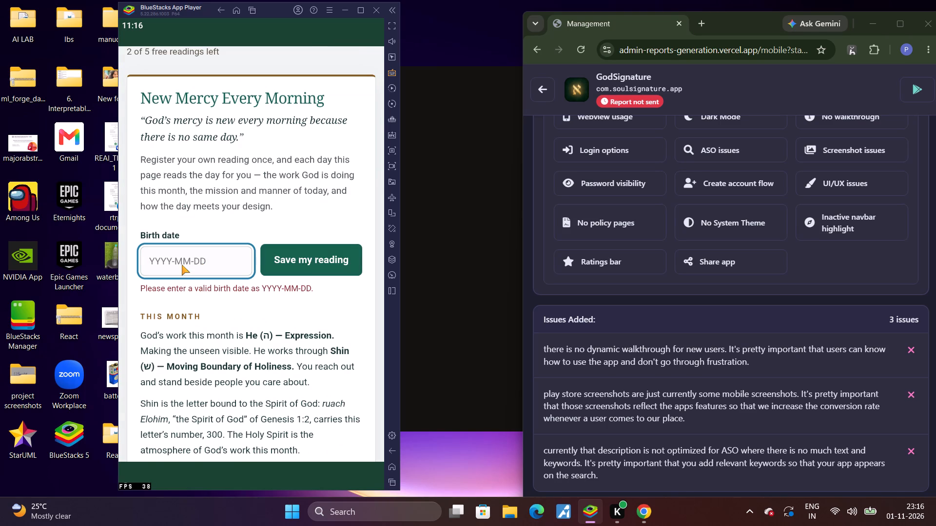
{"action": "key", "text": "2"}
{"action": "type", "text": "007"}
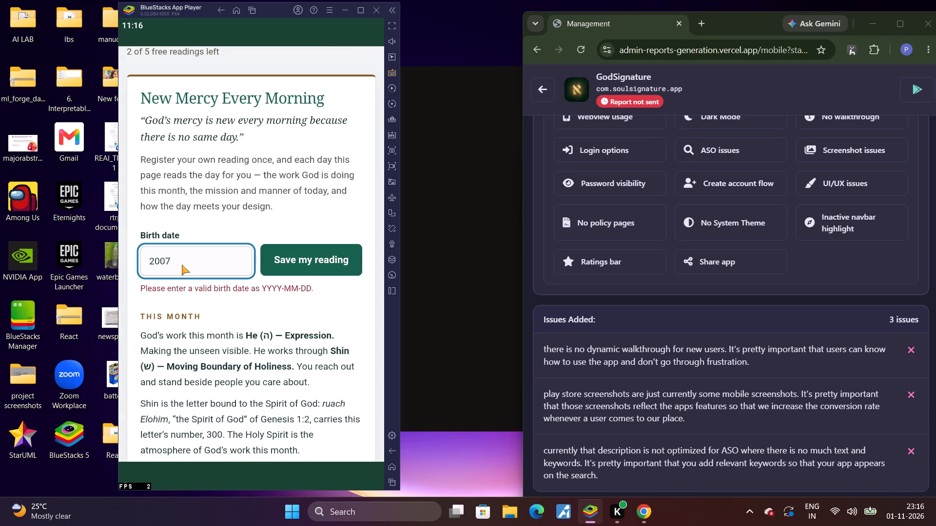
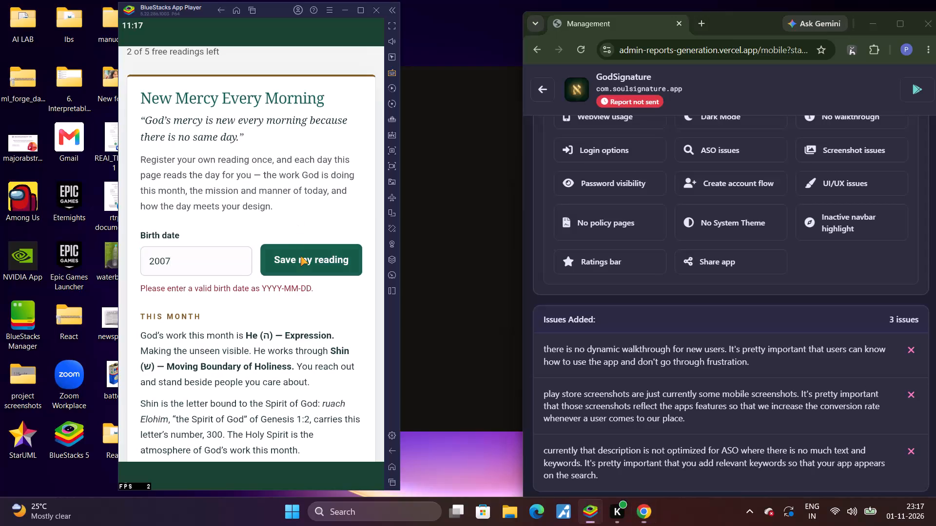
Complete the birth date in YYYY-MM-DD format in the New Mercy Every Morning form and save the reading.
{"action": "left_click", "coordinate": [198, 261]}
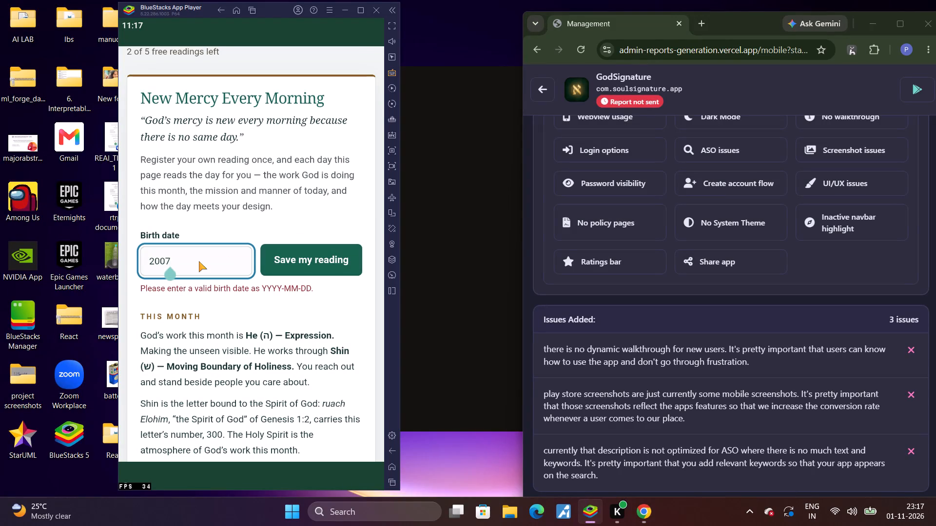
{"action": "key", "text": "minus"}
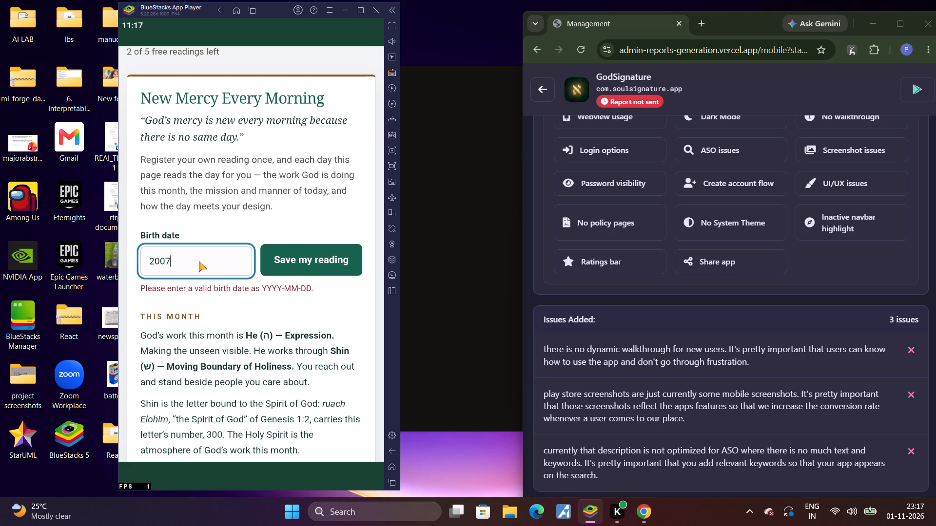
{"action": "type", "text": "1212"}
{"action": "left_click", "coordinate": [321, 267]}
Examine the personalised daily reading and the signature sections below it, down to the My readings list.
{"action": "scroll", "coordinate": [294, 282], "scroll_direction": "down", "scroll_amount": 5}
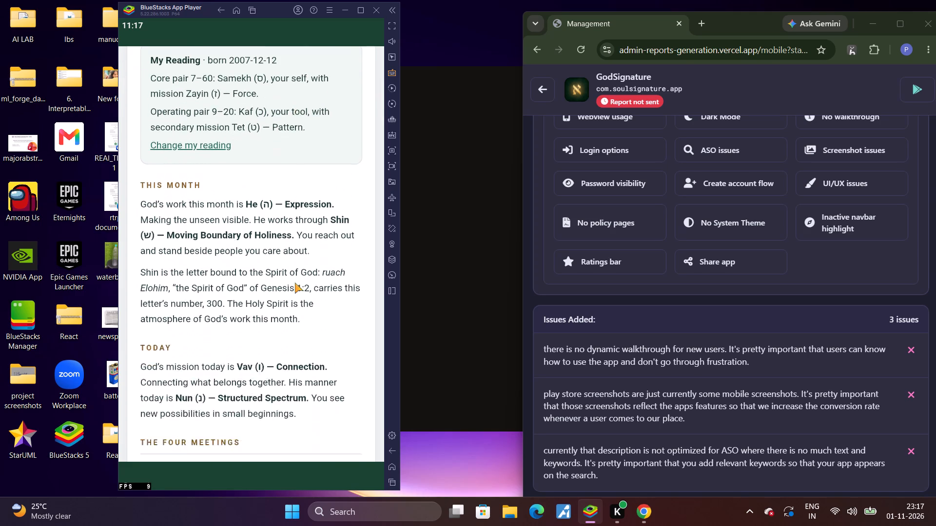
{"action": "scroll", "coordinate": [294, 282], "scroll_direction": "down", "scroll_amount": 13}
{"action": "left_click_drag", "start_coordinate": [266, 359], "coordinate": [291, 222]}
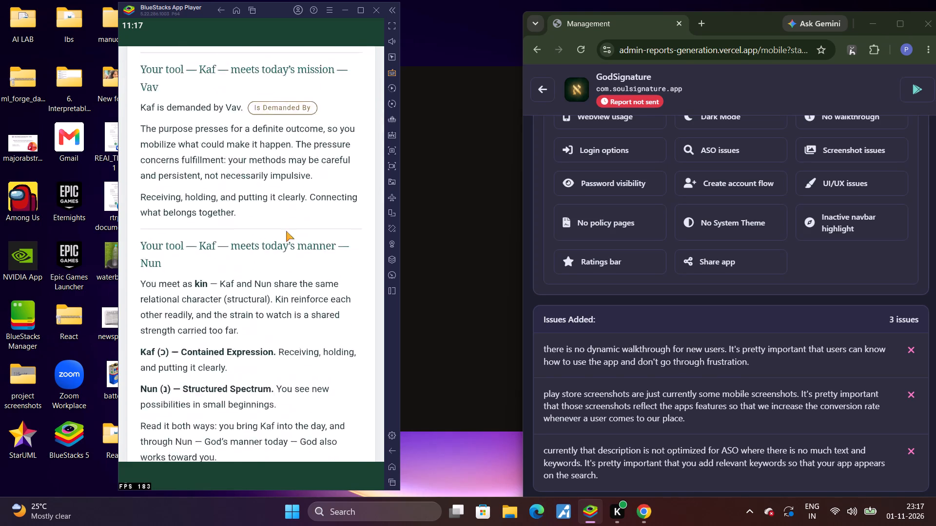
{"action": "left_click_drag", "start_coordinate": [267, 361], "coordinate": [275, 261]}
{"action": "left_click_drag", "start_coordinate": [291, 356], "coordinate": [301, 234]}
{"action": "left_click_drag", "start_coordinate": [285, 372], "coordinate": [283, 255]}
{"action": "left_click_drag", "start_coordinate": [241, 354], "coordinate": [246, 225]}
{"action": "left_click_drag", "start_coordinate": [236, 319], "coordinate": [268, 171]}
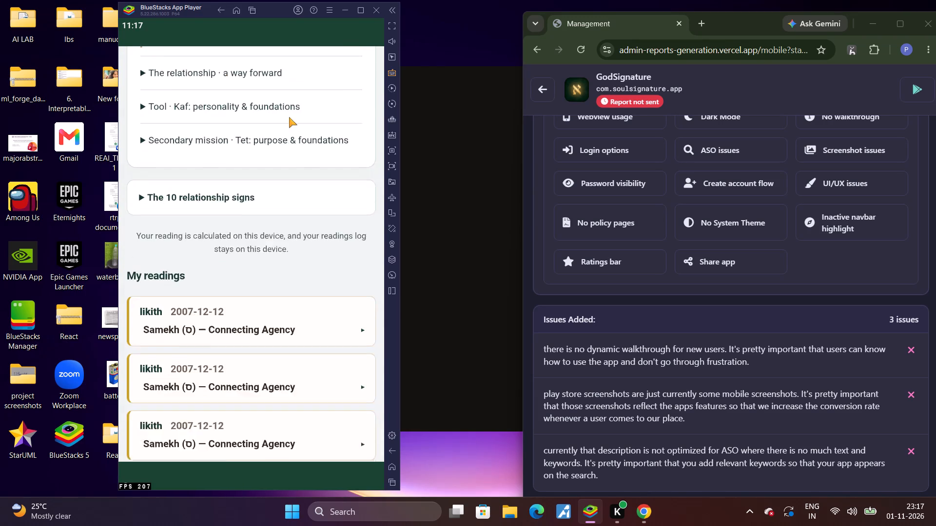
Return to the Find your GodSignature form and generate the signature reading again with the same details.
{"action": "left_click_drag", "start_coordinate": [274, 143], "coordinate": [338, 357]}
{"action": "left_click_drag", "start_coordinate": [278, 229], "coordinate": [331, 385]}
{"action": "left_click_drag", "start_coordinate": [296, 236], "coordinate": [335, 375]}
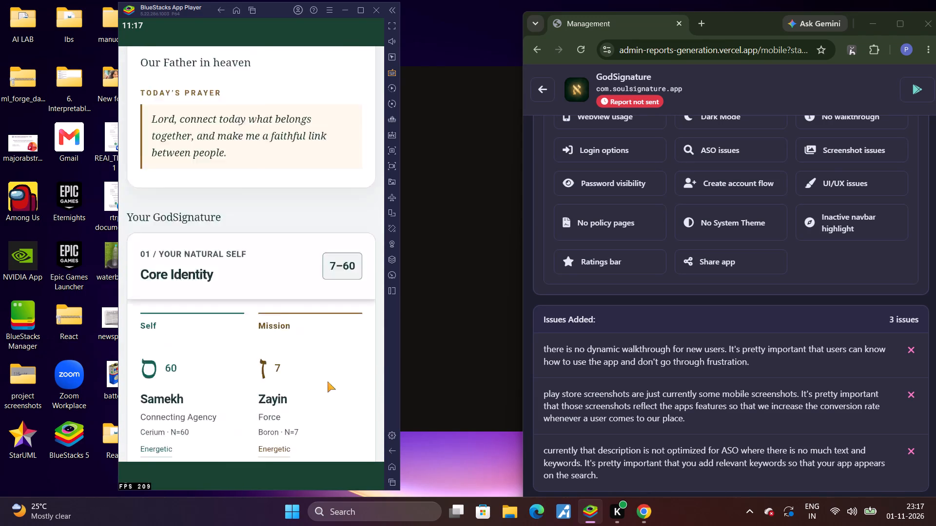
{"action": "left_click_drag", "start_coordinate": [319, 294], "coordinate": [343, 394]}
{"action": "left_click_drag", "start_coordinate": [324, 283], "coordinate": [337, 379]}
{"action": "left_click_drag", "start_coordinate": [338, 322], "coordinate": [351, 432]}
{"action": "left_click_drag", "start_coordinate": [346, 365], "coordinate": [348, 387]}
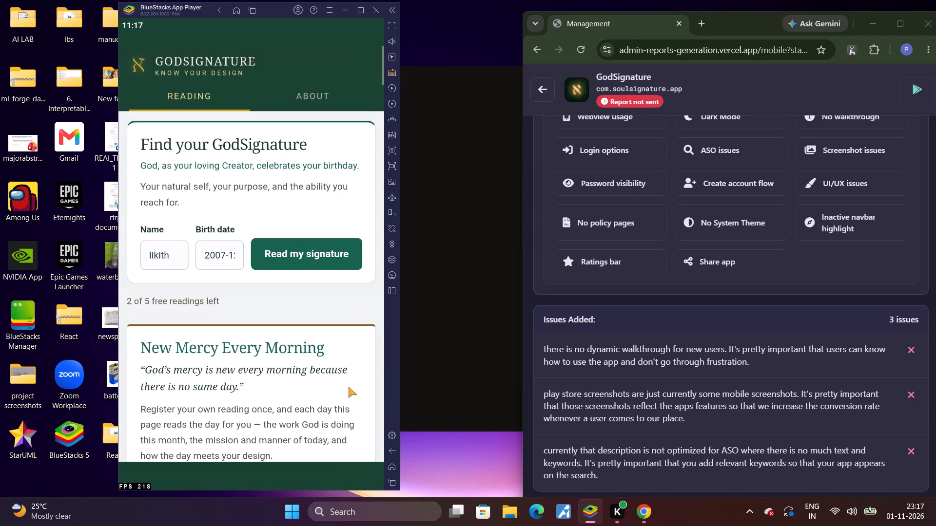
{"action": "left_click_drag", "start_coordinate": [348, 387], "coordinate": [357, 451]}
{"action": "left_click", "coordinate": [307, 257]}
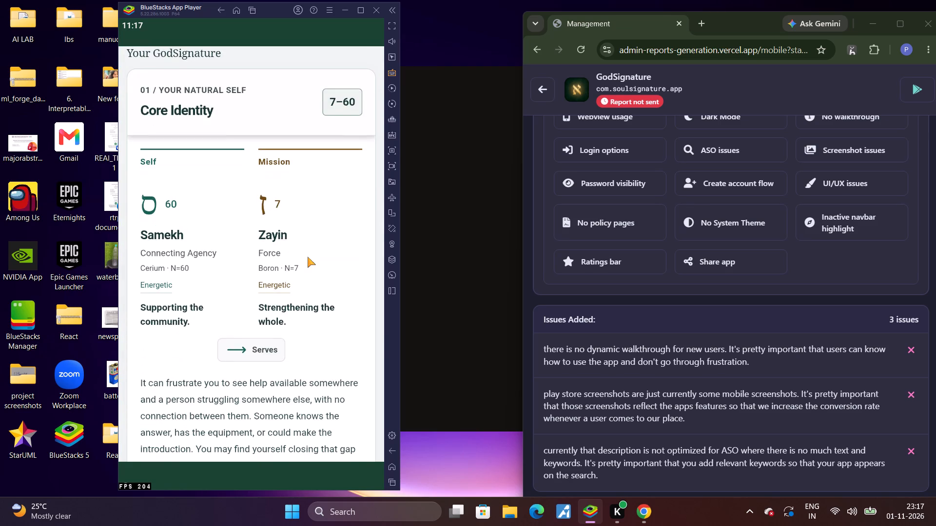
Look through the reading down to My readings, and generate the signature once more from the form.
{"action": "left_click_drag", "start_coordinate": [287, 354], "coordinate": [291, 257]}
{"action": "left_click_drag", "start_coordinate": [274, 357], "coordinate": [284, 217]}
{"action": "left_click_drag", "start_coordinate": [268, 331], "coordinate": [282, 178]}
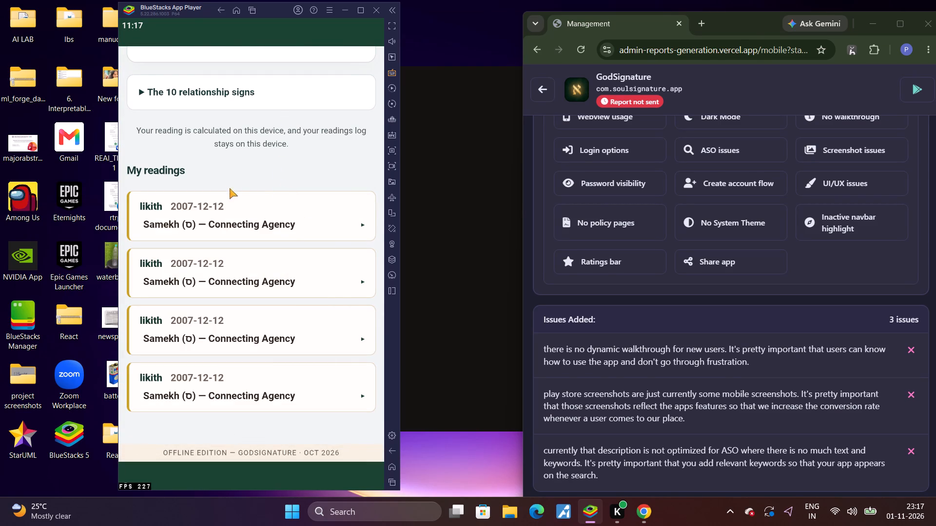
{"action": "left_click_drag", "start_coordinate": [245, 169], "coordinate": [280, 257]}
{"action": "left_click_drag", "start_coordinate": [276, 227], "coordinate": [315, 346]}
{"action": "left_click_drag", "start_coordinate": [279, 175], "coordinate": [279, 290]}
{"action": "left_click_drag", "start_coordinate": [319, 210], "coordinate": [301, 257]}
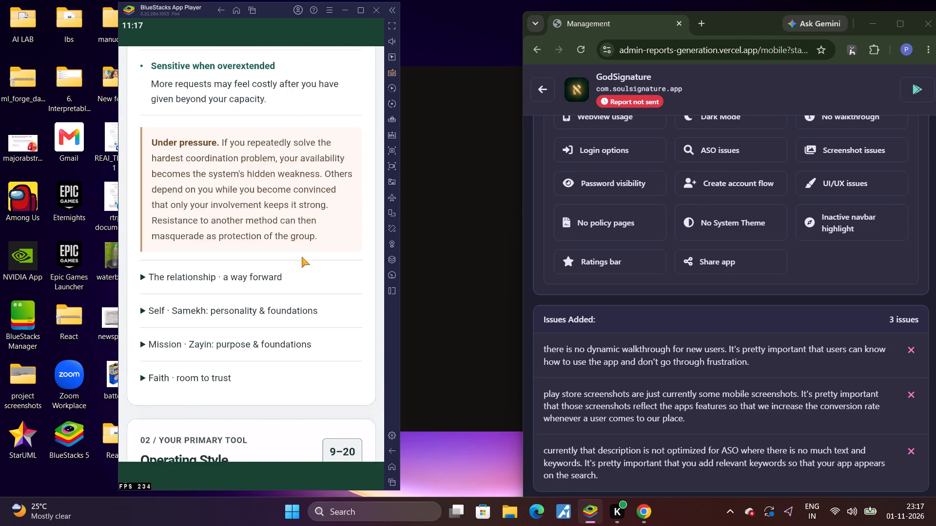
{"action": "left_click_drag", "start_coordinate": [301, 257], "coordinate": [303, 274]}
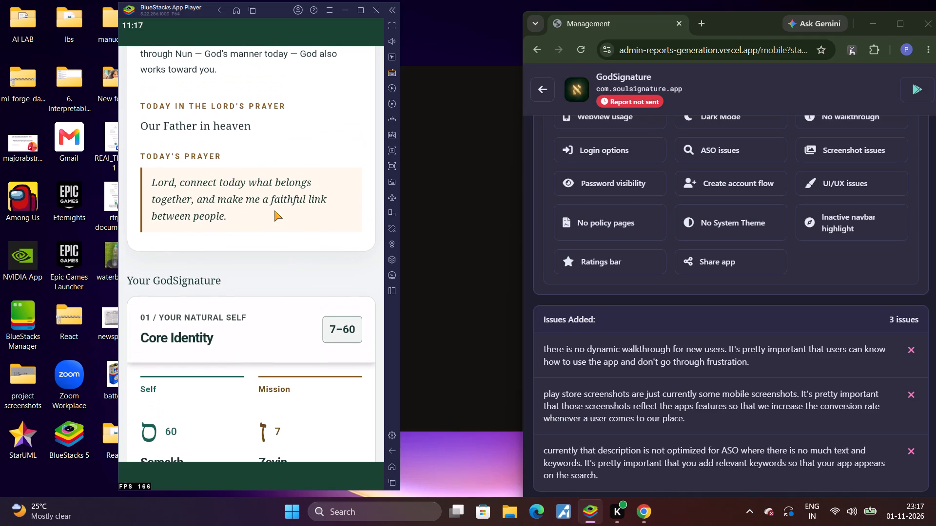
{"action": "left_click_drag", "start_coordinate": [248, 162], "coordinate": [297, 430]}
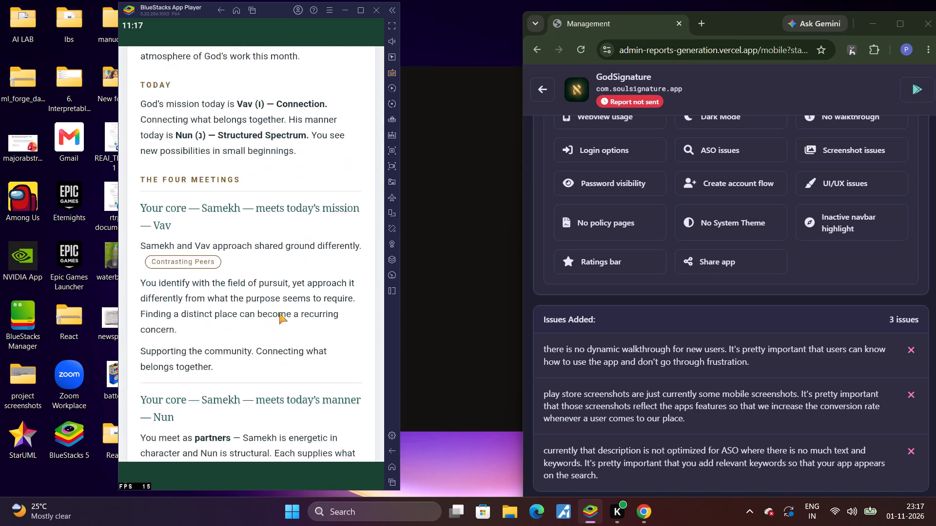
{"action": "left_click", "coordinate": [278, 254]}
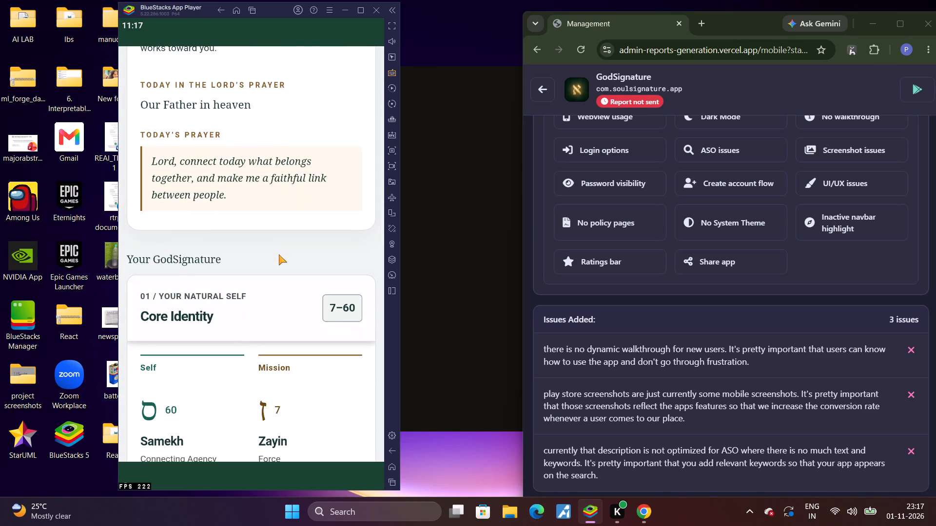
Test the entries in the My readings list by expanding one to view its details and collapsing it.
{"action": "left_click_drag", "start_coordinate": [283, 345], "coordinate": [284, 275]}
{"action": "left_click_drag", "start_coordinate": [280, 207], "coordinate": [283, 167]}
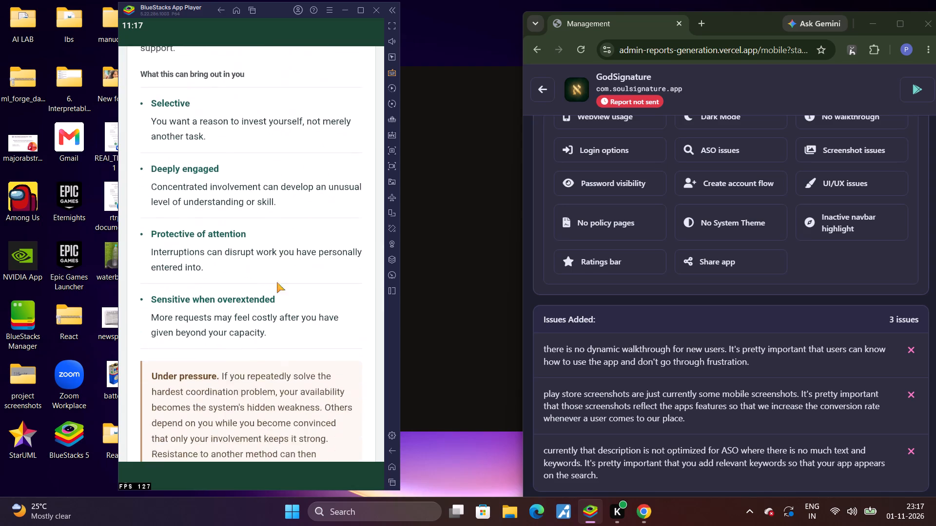
{"action": "left_click_drag", "start_coordinate": [263, 401], "coordinate": [287, 244]}
{"action": "left_click_drag", "start_coordinate": [273, 316], "coordinate": [287, 396]}
{"action": "left_click_drag", "start_coordinate": [287, 394], "coordinate": [298, 260]}
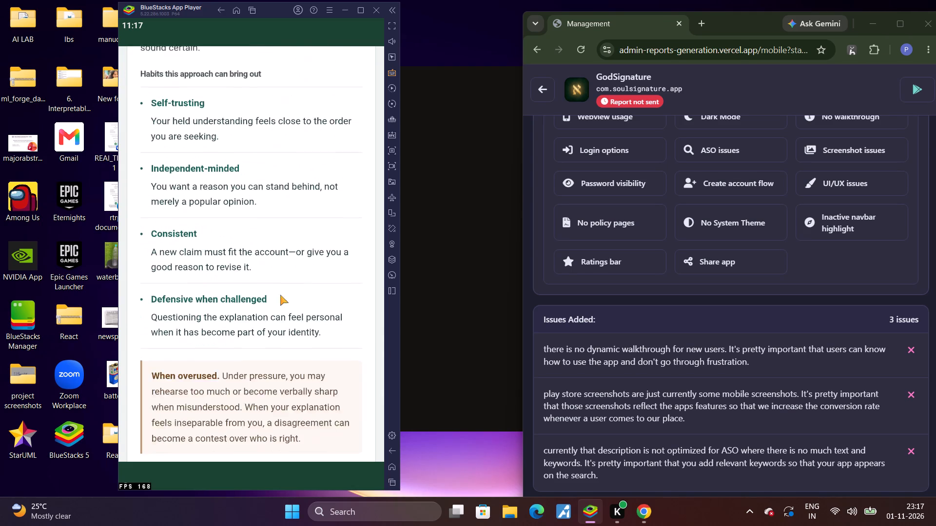
{"action": "left_click_drag", "start_coordinate": [280, 364], "coordinate": [301, 243]}
{"action": "left_click", "coordinate": [291, 344]}
{"action": "left_click_drag", "start_coordinate": [290, 342], "coordinate": [292, 318]}
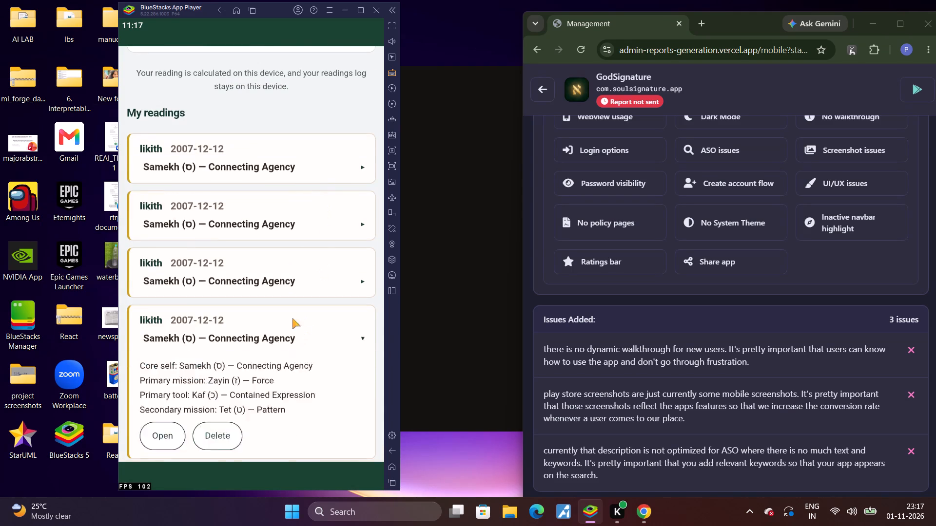
{"action": "left_click_drag", "start_coordinate": [292, 318], "coordinate": [294, 232]}
{"action": "left_click", "coordinate": [294, 226]}
{"action": "double_click", "coordinate": [247, 158]}
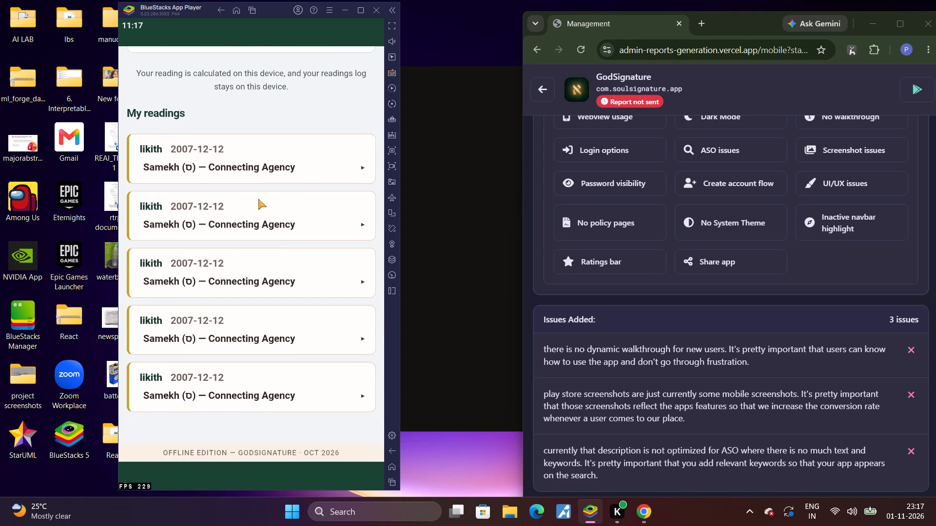
Check the top of GodSignature's Reading page and test switching to the About page and back.
{"action": "scroll", "coordinate": [292, 276], "scroll_direction": "up", "scroll_amount": 3}
{"action": "left_click_drag", "start_coordinate": [263, 195], "coordinate": [336, 475]}
{"action": "left_click_drag", "start_coordinate": [277, 202], "coordinate": [309, 424]}
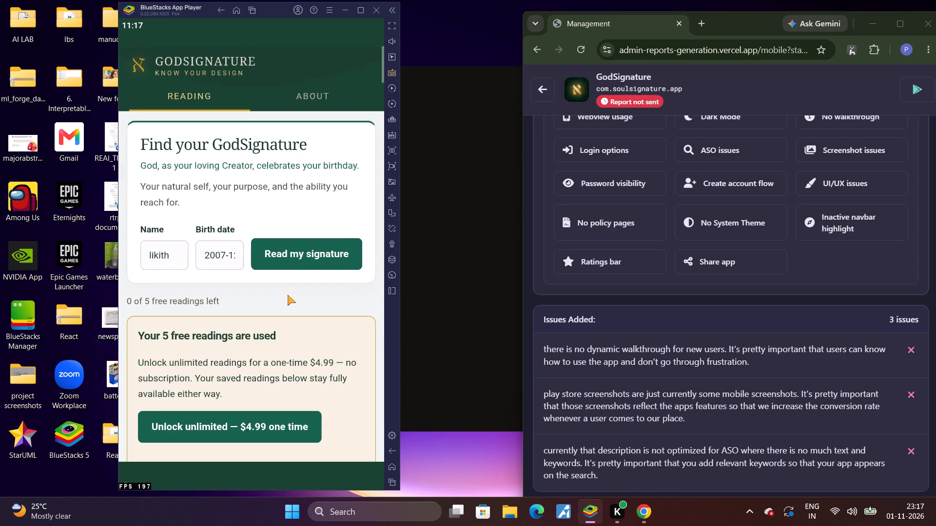
{"action": "left_click_drag", "start_coordinate": [294, 267], "coordinate": [302, 274]}
{"action": "left_click", "coordinate": [309, 102]}
{"action": "left_click", "coordinate": [184, 104]}
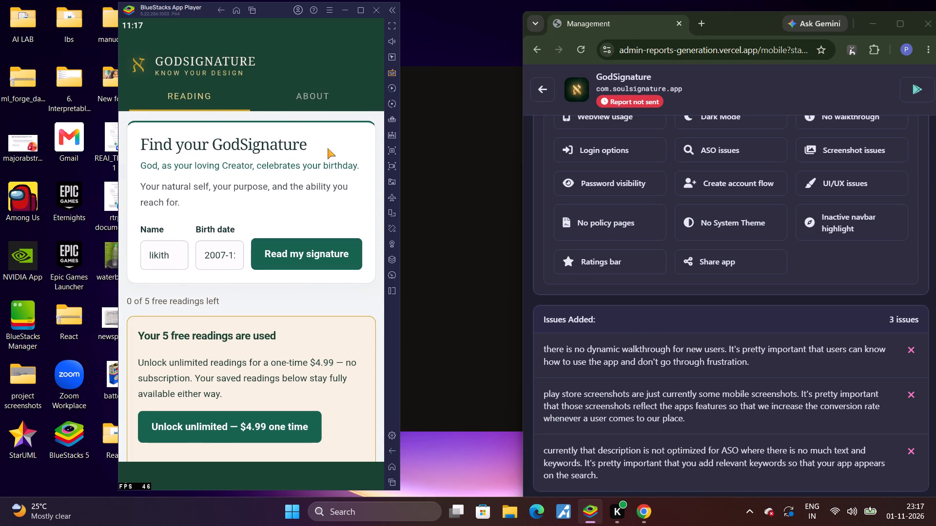
Generate GodSignature's report from the recorded issues and send it by email.
{"action": "scroll", "coordinate": [650, 328], "scroll_direction": "down", "scroll_amount": 4}
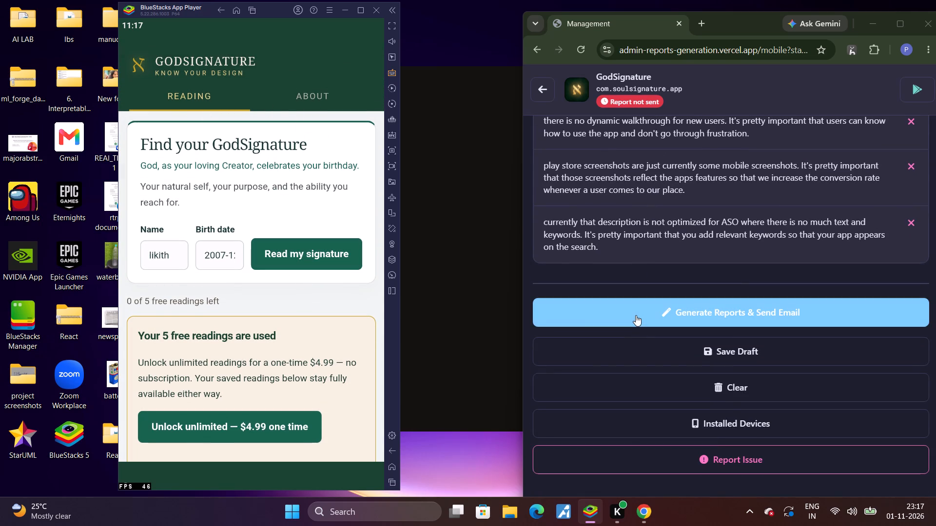
{"action": "left_click", "coordinate": [636, 315]}
Move on to app 7 of 18, Magnet Maze: Ball Logic Puzzle, on the report site.
{"action": "scroll", "coordinate": [636, 315], "scroll_direction": "up", "scroll_amount": 7}
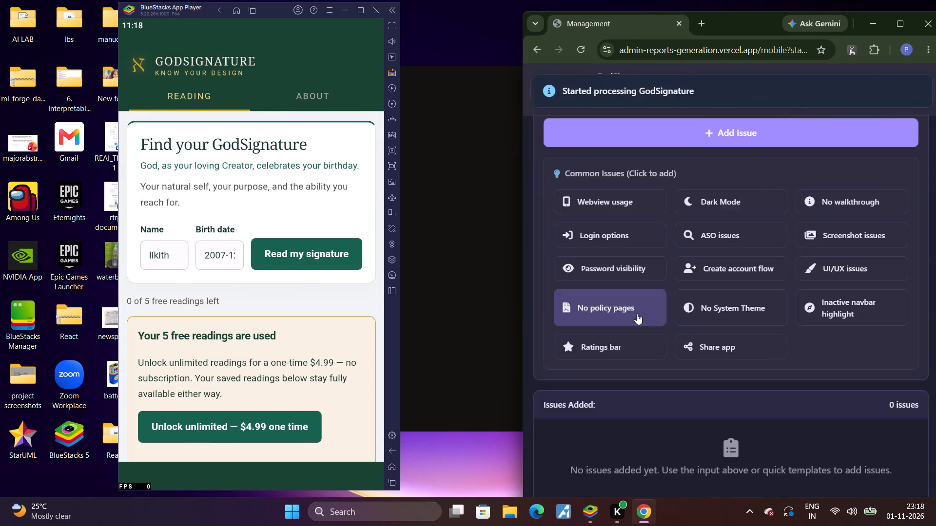
{"action": "scroll", "coordinate": [637, 314], "scroll_direction": "up", "scroll_amount": 3}
{"action": "left_click", "coordinate": [923, 135]}
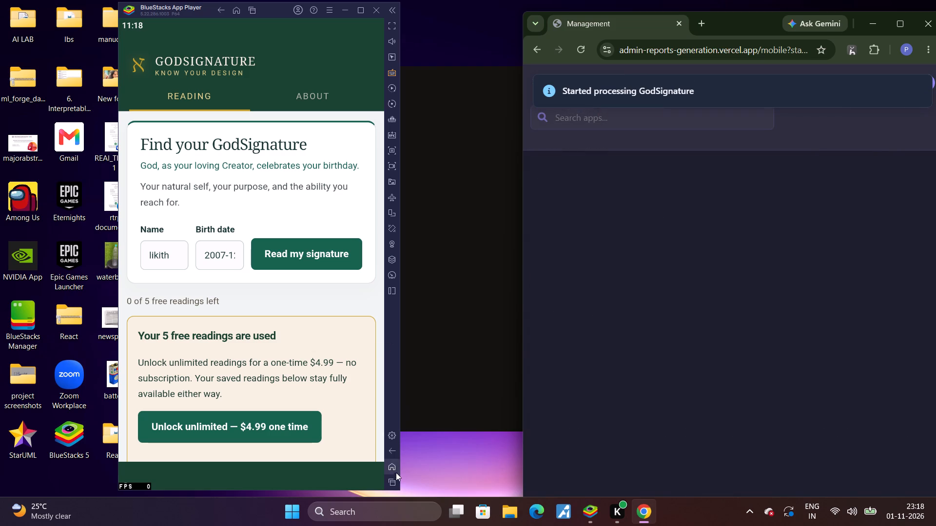
Switch to GodSignature's Google Play page in BlueStacks and uninstall the app.
{"action": "left_click", "coordinate": [396, 478]}
{"action": "left_click", "coordinate": [288, 229]}
{"action": "left_click_drag", "start_coordinate": [271, 177], "coordinate": [352, 354]}
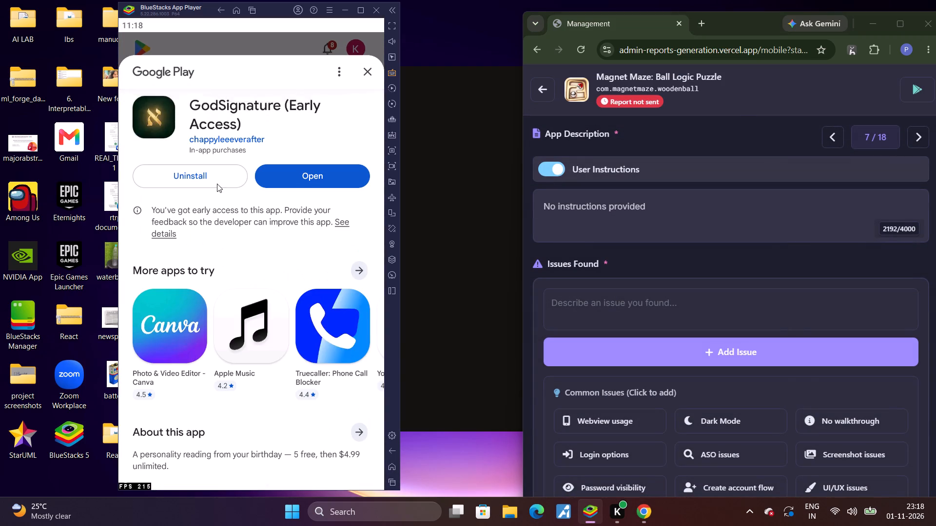
{"action": "left_click", "coordinate": [217, 184]}
{"action": "left_click", "coordinate": [339, 277]}
In BlueStacks' Chrome, advance to Magnet Maze: Ball Logic Puzzle, follow its Google Play link and install the game.
{"action": "left_click", "coordinate": [395, 480]}
{"action": "left_click", "coordinate": [247, 213]}
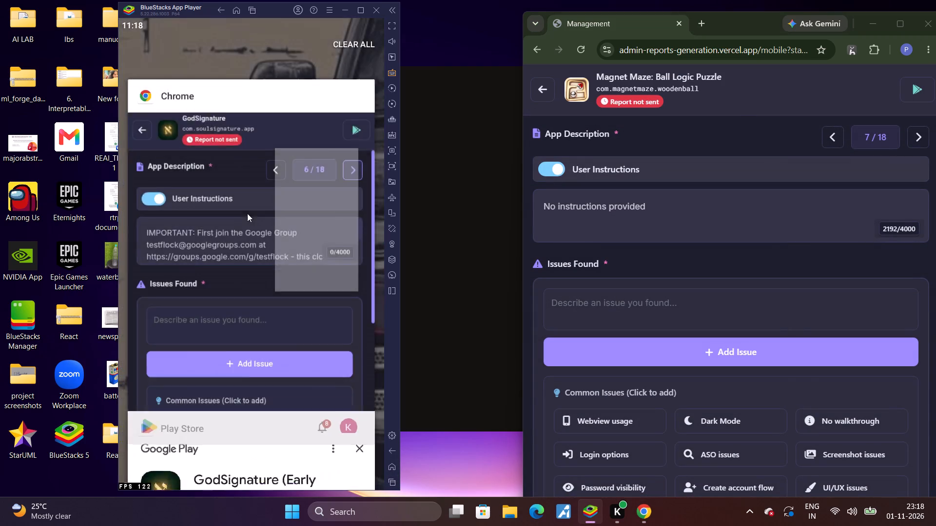
{"action": "left_click", "coordinate": [359, 131]}
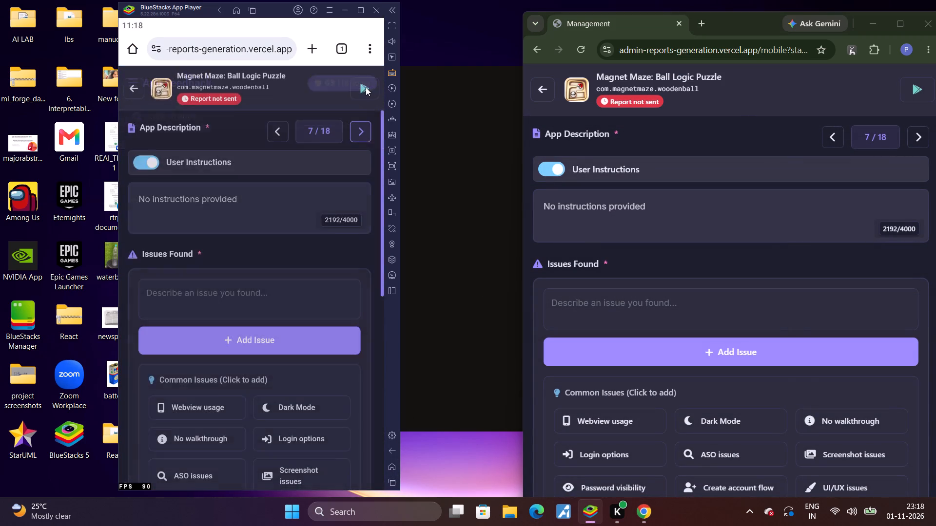
{"action": "left_click", "coordinate": [366, 87]}
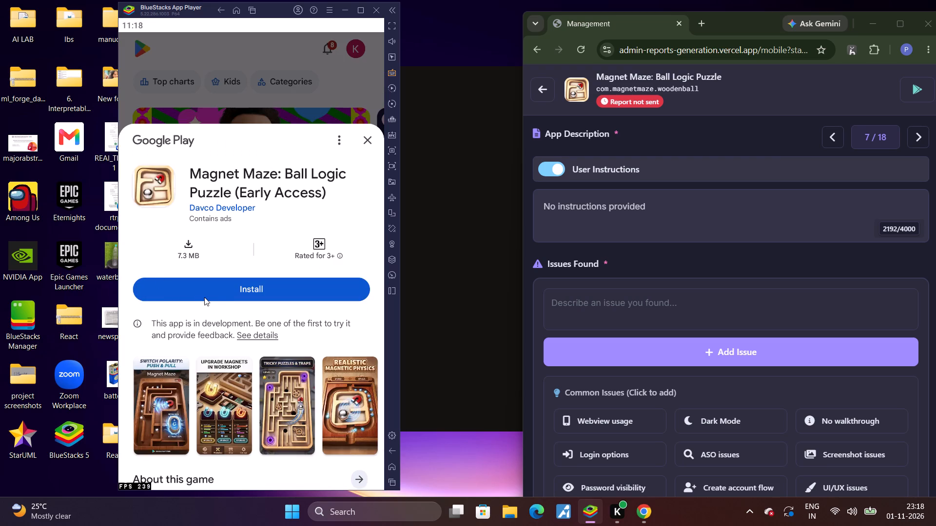
{"action": "left_click", "coordinate": [259, 295]}
Examine Magnet Maze's Google Play listing and its "Tricky Puzzles & Traps" store screenshot at full size.
{"action": "left_click_drag", "start_coordinate": [279, 378], "coordinate": [337, 213]}
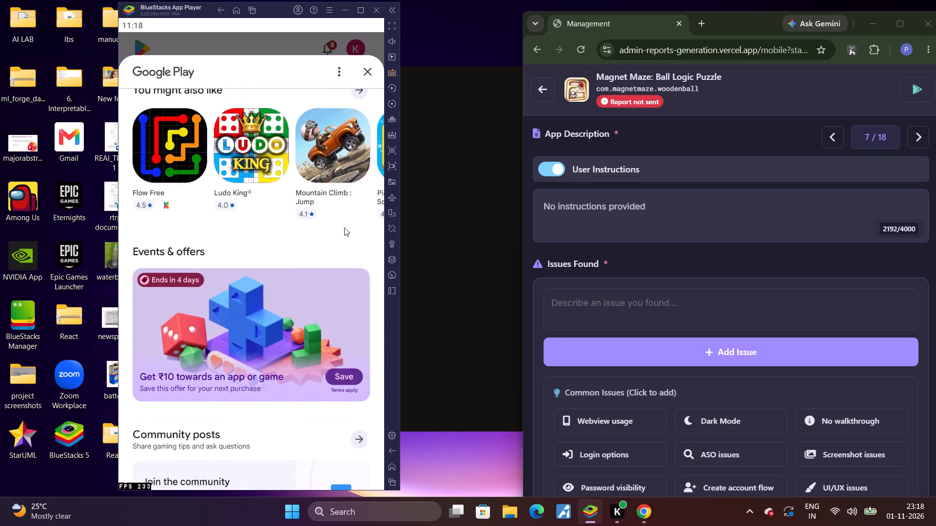
{"action": "left_click_drag", "start_coordinate": [345, 375], "coordinate": [335, 182]}
{"action": "left_click_drag", "start_coordinate": [300, 366], "coordinate": [300, 297]}
{"action": "left_click", "coordinate": [293, 294]}
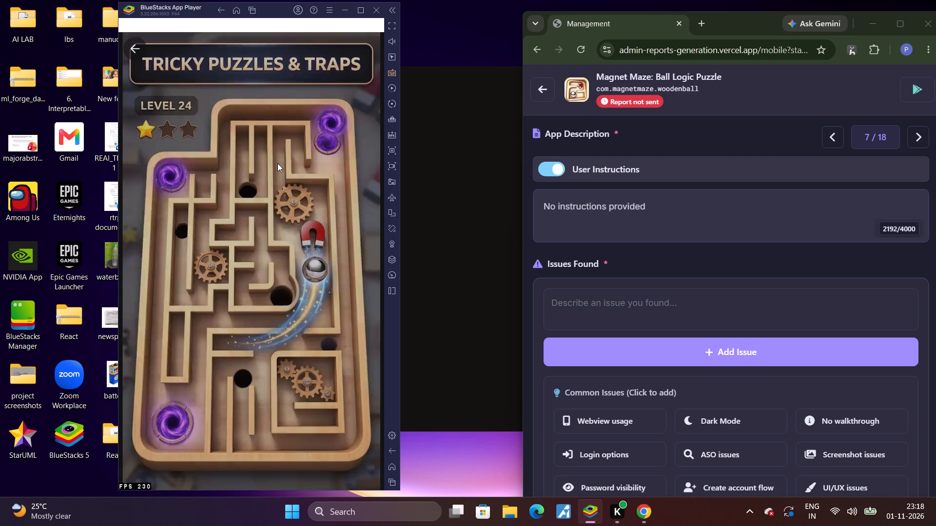
{"action": "left_click_drag", "start_coordinate": [312, 156], "coordinate": [309, 329]}
{"action": "left_click_drag", "start_coordinate": [252, 223], "coordinate": [250, 254]}
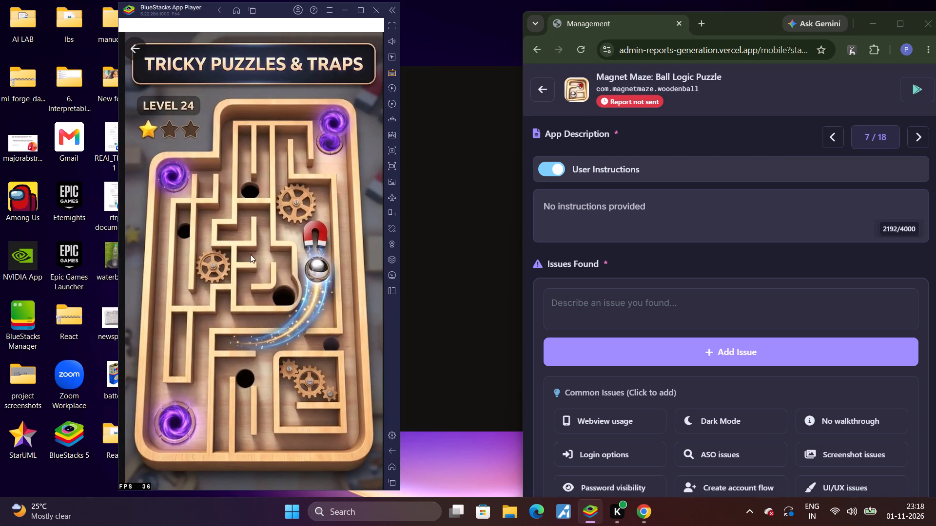
{"action": "left_click_drag", "start_coordinate": [250, 254], "coordinate": [272, 423]}
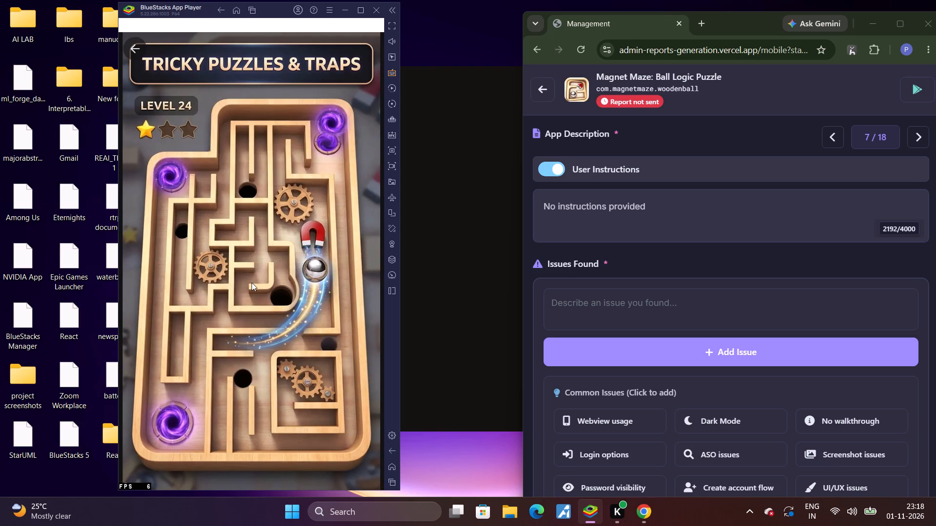
{"action": "left_click_drag", "start_coordinate": [269, 97], "coordinate": [293, 172]}
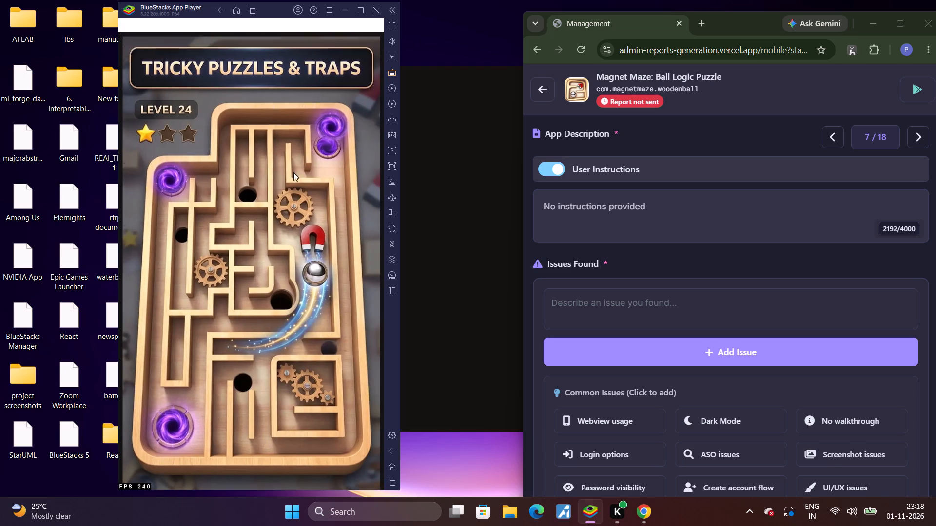
{"action": "left_click_drag", "start_coordinate": [293, 172], "coordinate": [301, 425]}
{"action": "left_click_drag", "start_coordinate": [296, 199], "coordinate": [310, 363]}
{"action": "left_click_drag", "start_coordinate": [267, 204], "coordinate": [288, 427]}
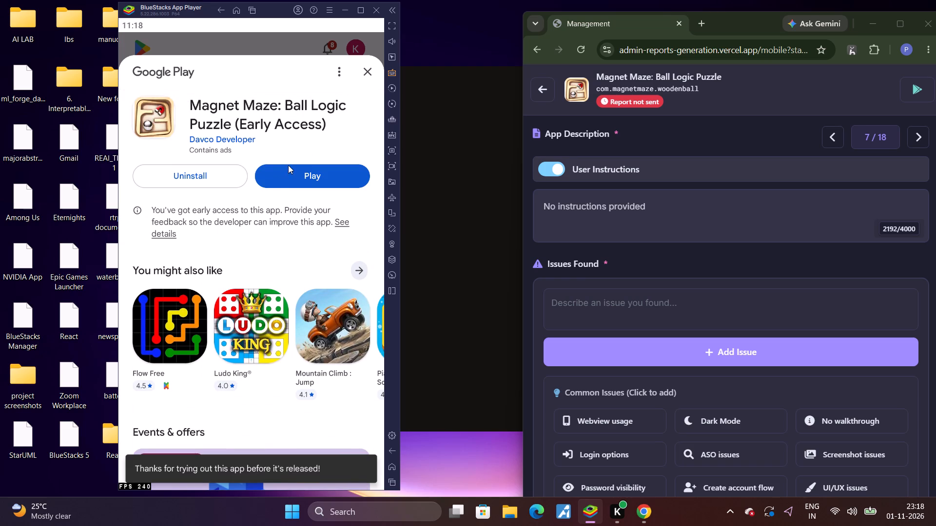
Launch Magnet Maze from its Google Play page.
{"action": "left_click", "coordinate": [284, 169]}
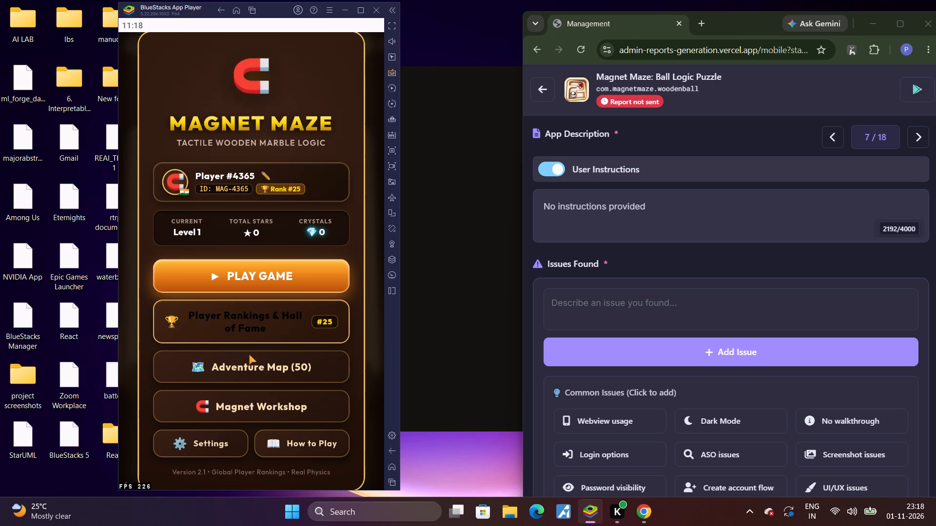
Add the common issue "No walkthrough" to Magnet Maze's report.
{"action": "left_click", "coordinate": [849, 408]}
{"action": "scroll", "coordinate": [776, 250], "scroll_direction": "down", "scroll_amount": 5}
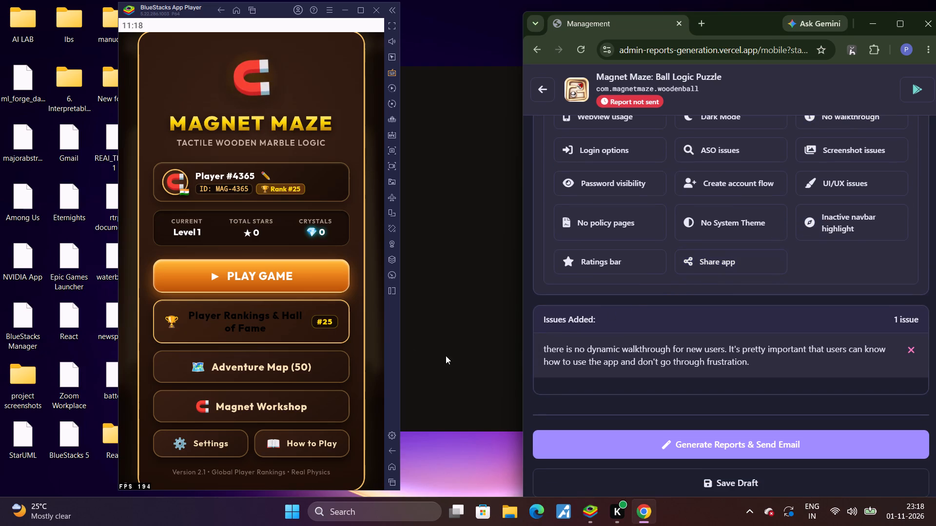
In Magnet Maze's game settings, turn off Sound Effects, Ambient Magnet Hum, Haptic Vibration, Guide Hints & Hands and Particle VFX Quality.
{"action": "left_click", "coordinate": [230, 445]}
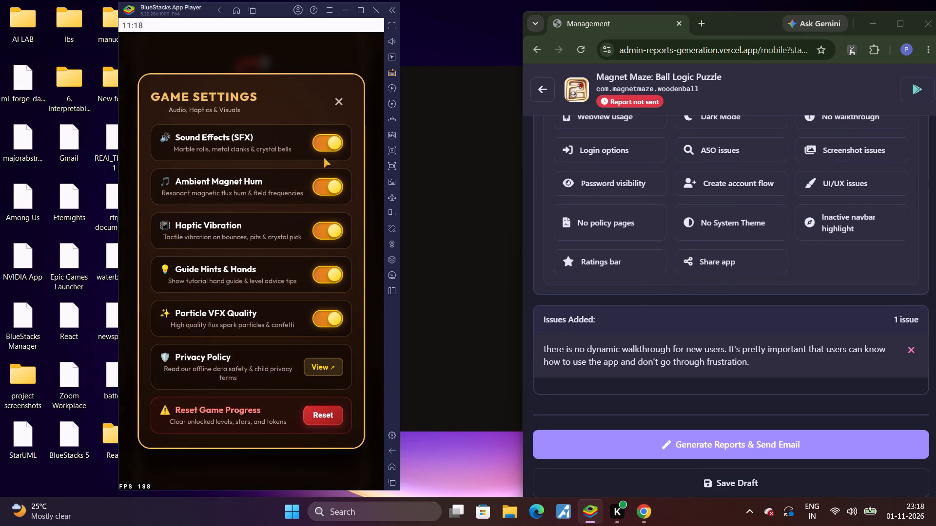
{"action": "left_click", "coordinate": [333, 141]}
{"action": "left_click", "coordinate": [317, 189]}
{"action": "left_click", "coordinate": [338, 241]}
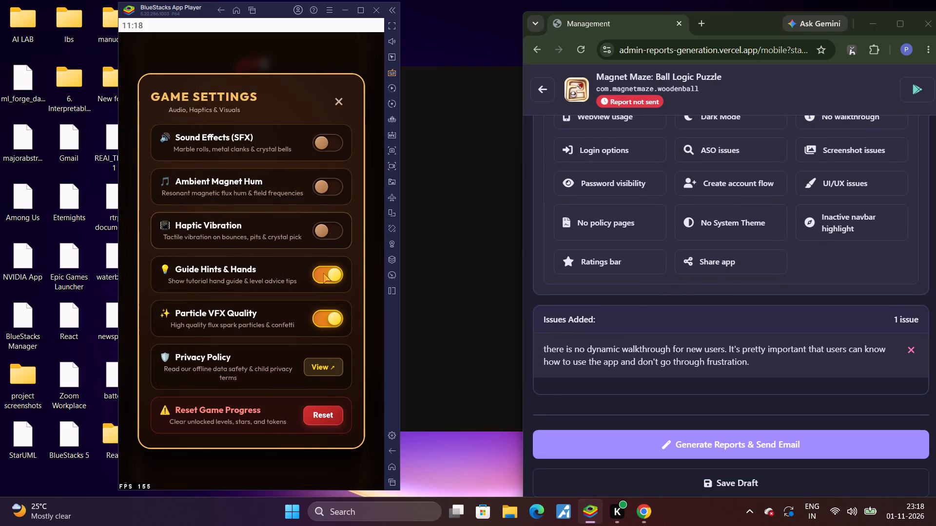
{"action": "left_click", "coordinate": [323, 273]}
{"action": "left_click", "coordinate": [324, 325]}
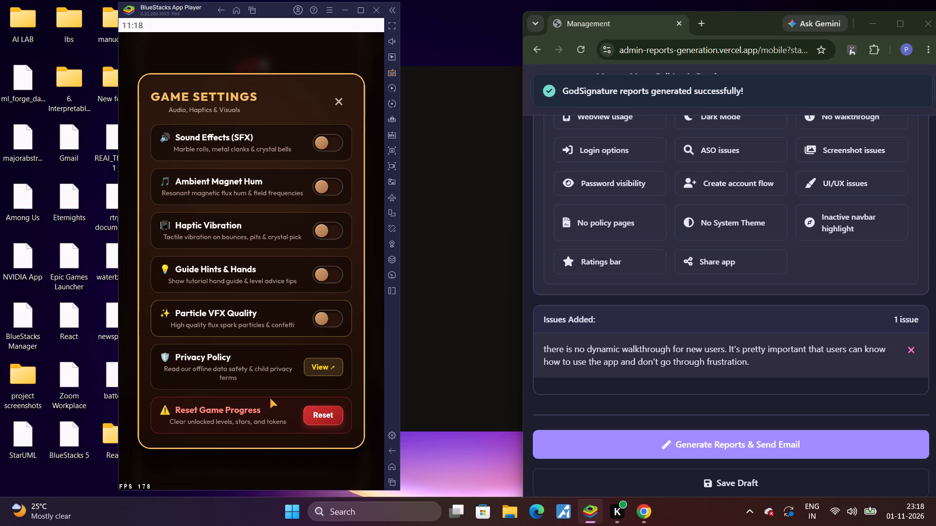
Test whether the game settings list scrolls and whether its rows respond when tapped away from their switches.
{"action": "left_click_drag", "start_coordinate": [270, 398], "coordinate": [290, 300]}
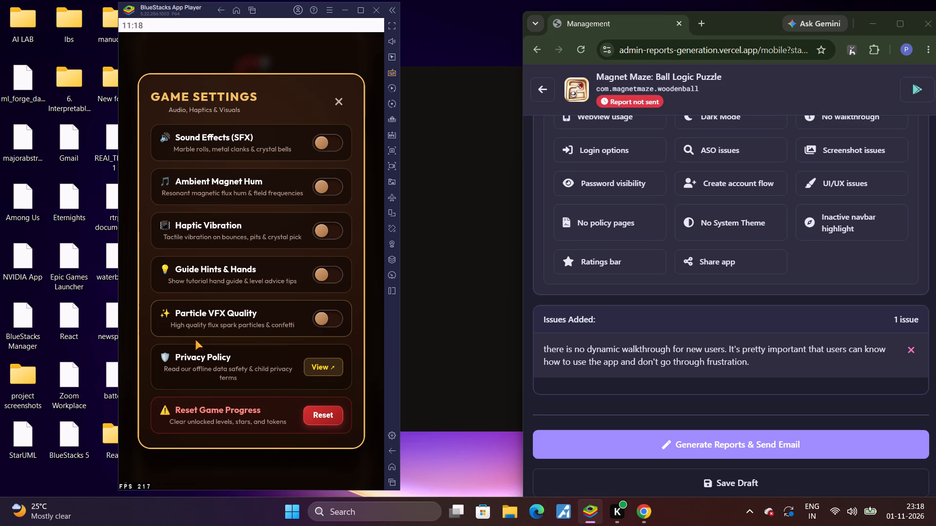
{"action": "left_click", "coordinate": [178, 412]}
{"action": "left_click", "coordinate": [179, 362]}
{"action": "left_click", "coordinate": [196, 306]}
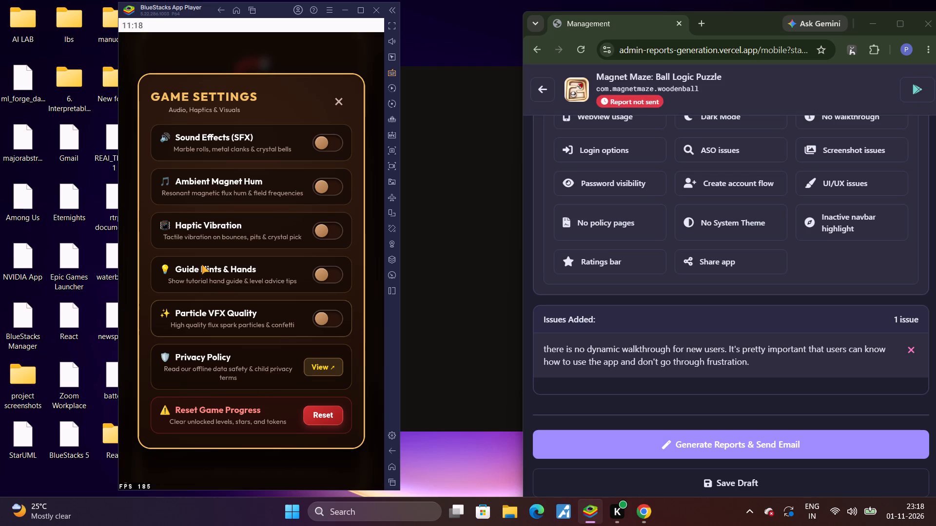
{"action": "left_click", "coordinate": [201, 264]}
{"action": "left_click", "coordinate": [205, 231]}
{"action": "left_click", "coordinate": [202, 166]}
{"action": "left_click", "coordinate": [203, 125]}
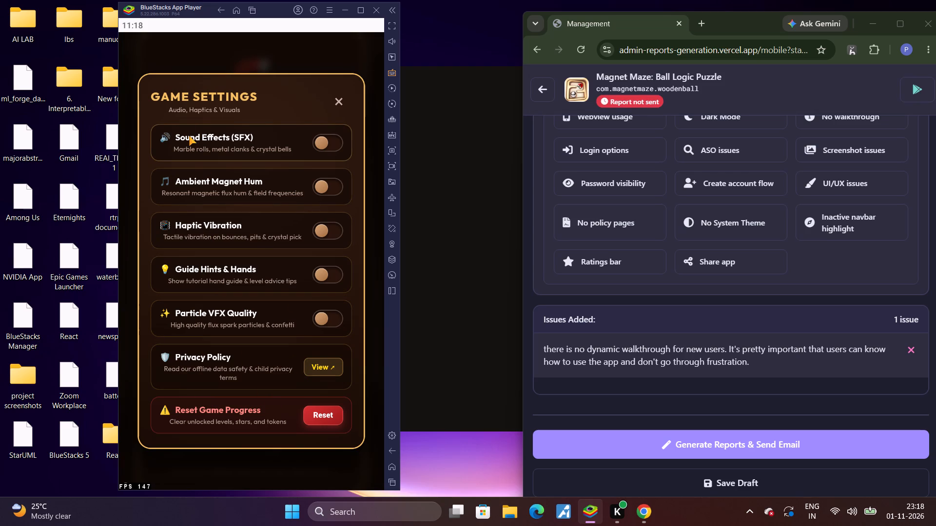
{"action": "left_click", "coordinate": [189, 135]}
{"action": "left_click", "coordinate": [184, 141]}
{"action": "left_click", "coordinate": [184, 141]}
{"action": "triple_click", "coordinate": [180, 179]}
{"action": "left_click", "coordinate": [183, 129]}
{"action": "triple_click", "coordinate": [185, 135]}
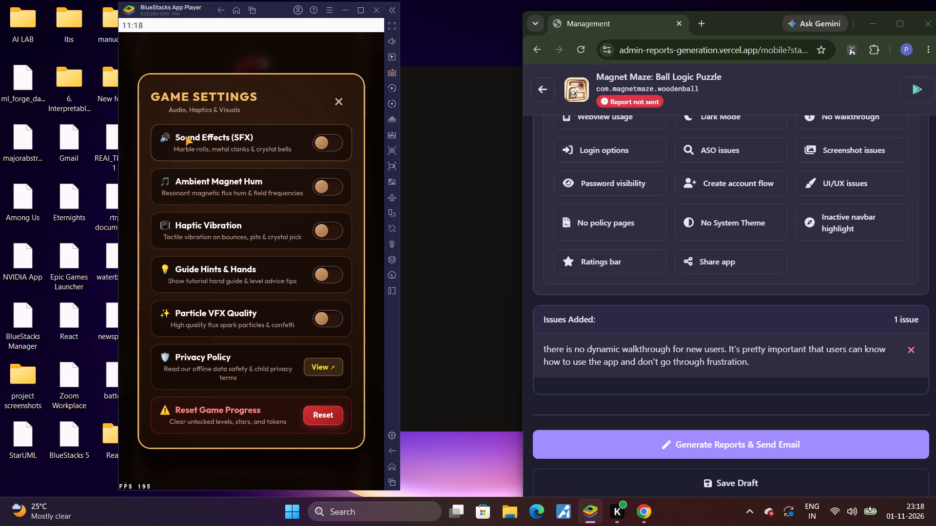
{"action": "double_click", "coordinate": [185, 135]}
{"action": "triple_click", "coordinate": [179, 185]}
{"action": "double_click", "coordinate": [182, 184]}
{"action": "double_click", "coordinate": [170, 150]}
{"action": "left_click", "coordinate": [156, 182]}
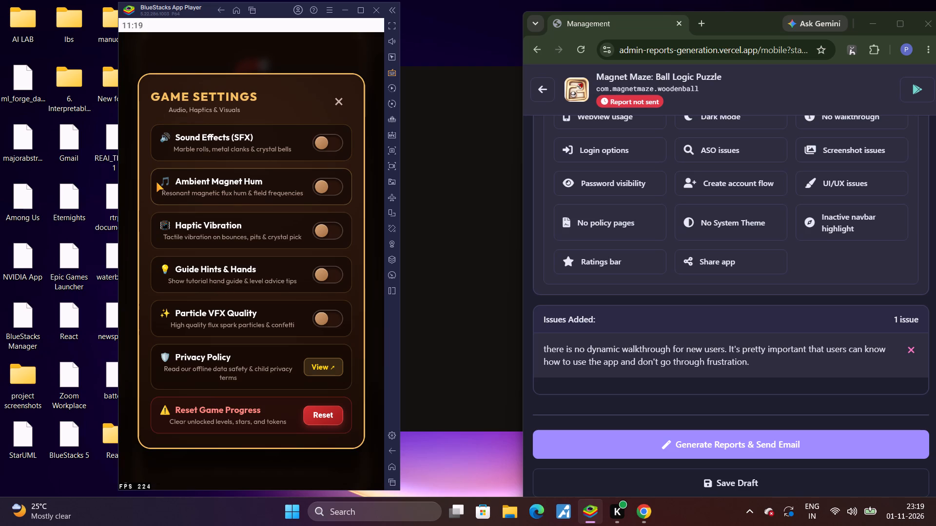
{"action": "left_click", "coordinate": [207, 144]}
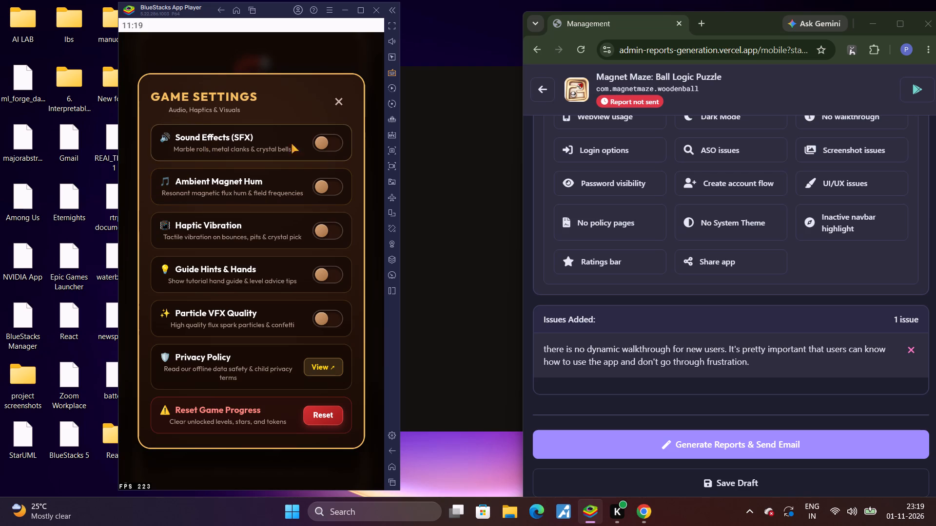
Test all five game settings switches by turning each one on and back off, and close the settings.
{"action": "left_click", "coordinate": [320, 137]}
{"action": "left_click", "coordinate": [323, 136]}
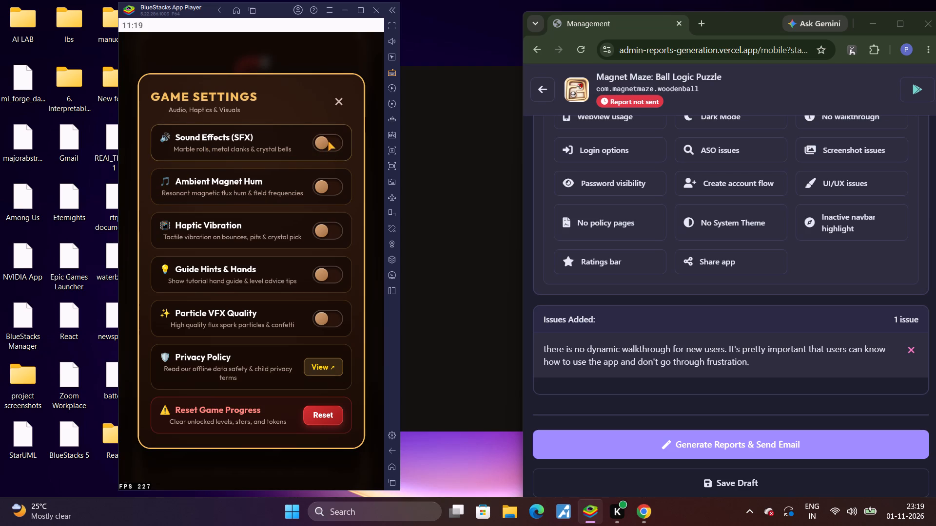
{"action": "left_click", "coordinate": [328, 141]}
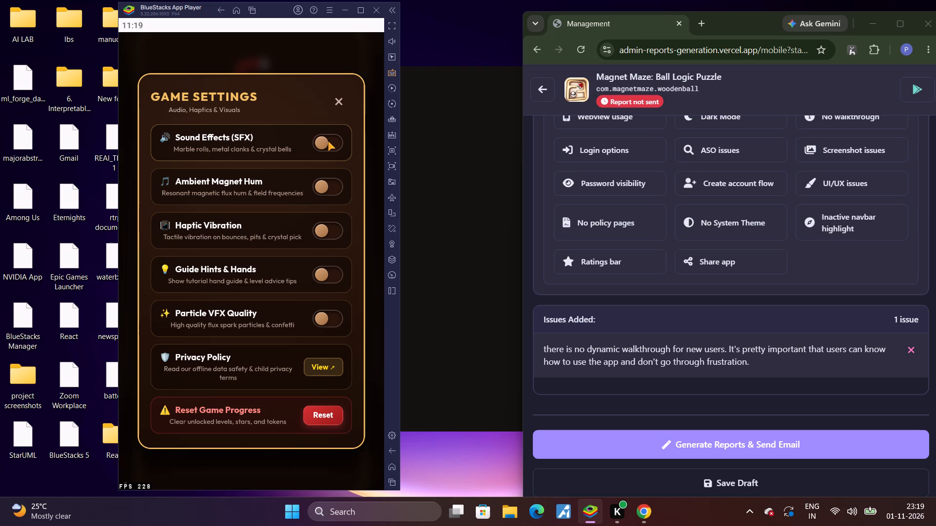
{"action": "left_click", "coordinate": [328, 141]}
{"action": "double_click", "coordinate": [333, 188]}
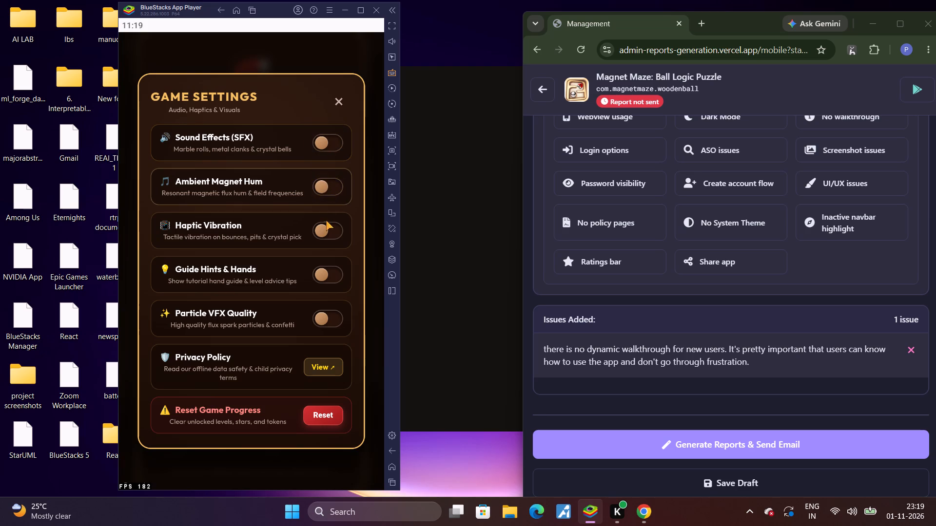
{"action": "double_click", "coordinate": [328, 231]}
{"action": "double_click", "coordinate": [333, 276]}
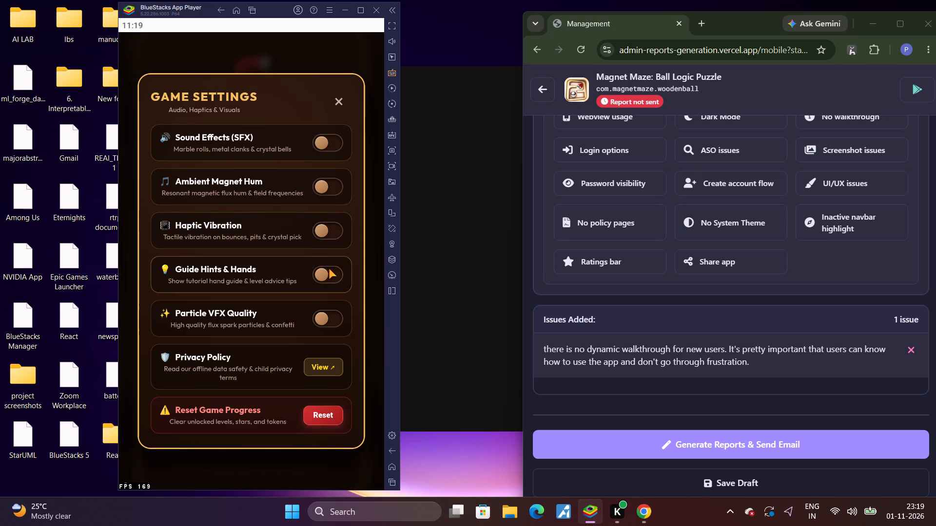
{"action": "double_click", "coordinate": [330, 321]}
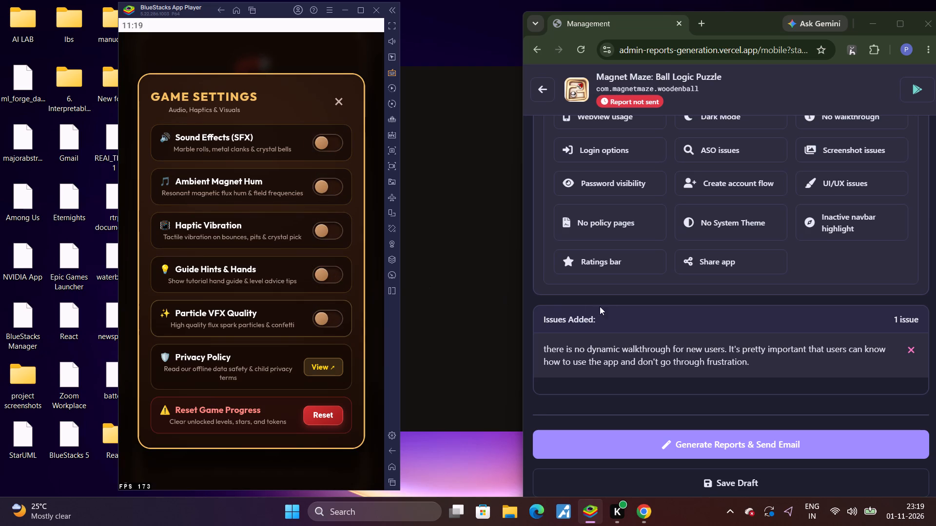
{"action": "left_click", "coordinate": [337, 103]}
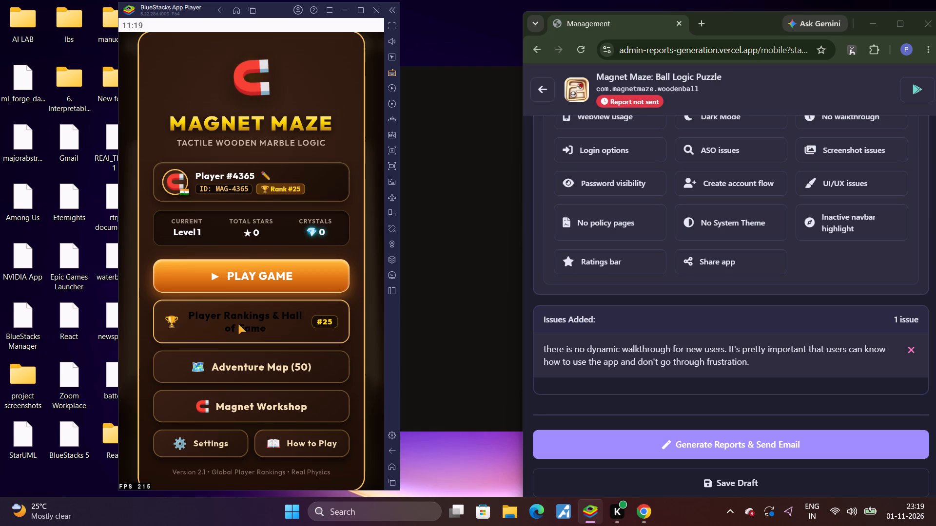
Read through Magnet Maze's How to Play instructions.
{"action": "left_click_drag", "start_coordinate": [249, 383], "coordinate": [275, 251]}
{"action": "left_click", "coordinate": [293, 449]}
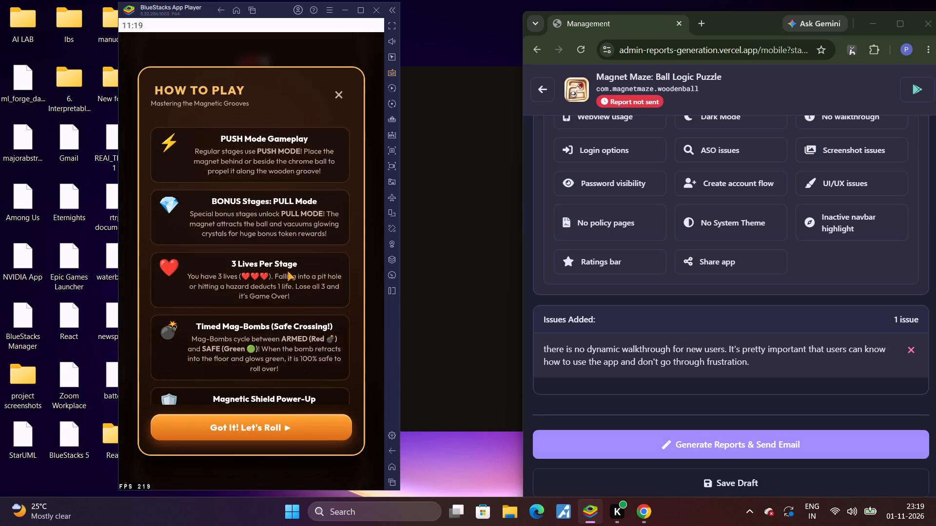
{"action": "left_click_drag", "start_coordinate": [250, 400], "coordinate": [276, 263]}
{"action": "left_click_drag", "start_coordinate": [290, 200], "coordinate": [335, 407]}
Start Level 1 and use the magnet to push the ball past the crystals into the goal hole.
{"action": "left_click", "coordinate": [303, 431]}
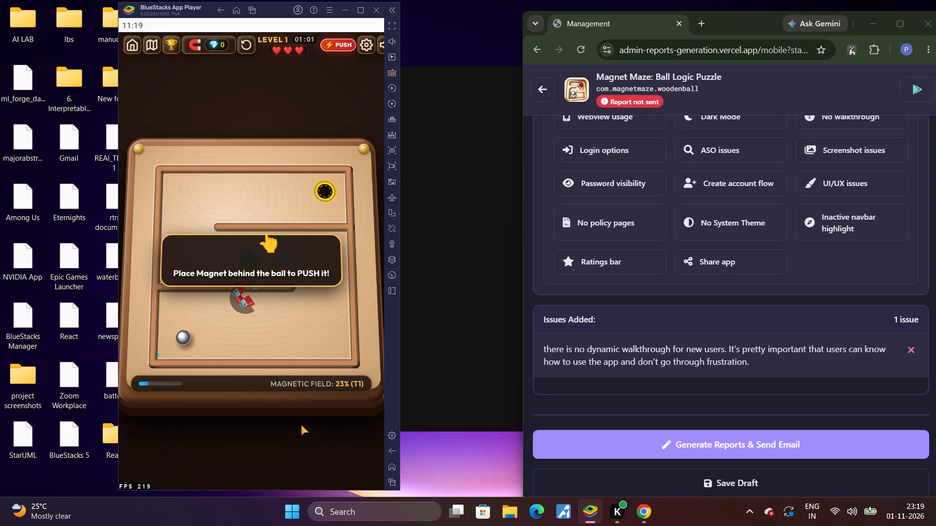
{"action": "left_click_drag", "start_coordinate": [253, 262], "coordinate": [293, 238]}
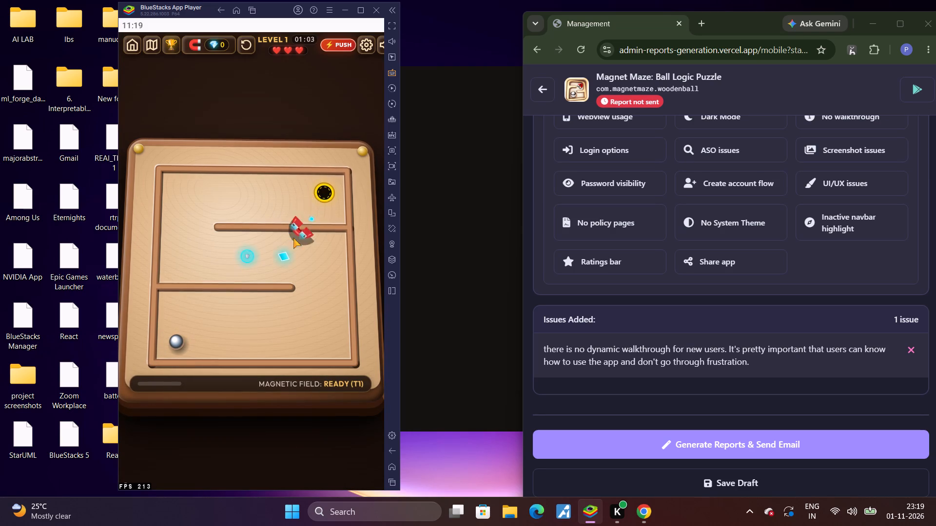
{"action": "left_click_drag", "start_coordinate": [293, 238], "coordinate": [255, 346]}
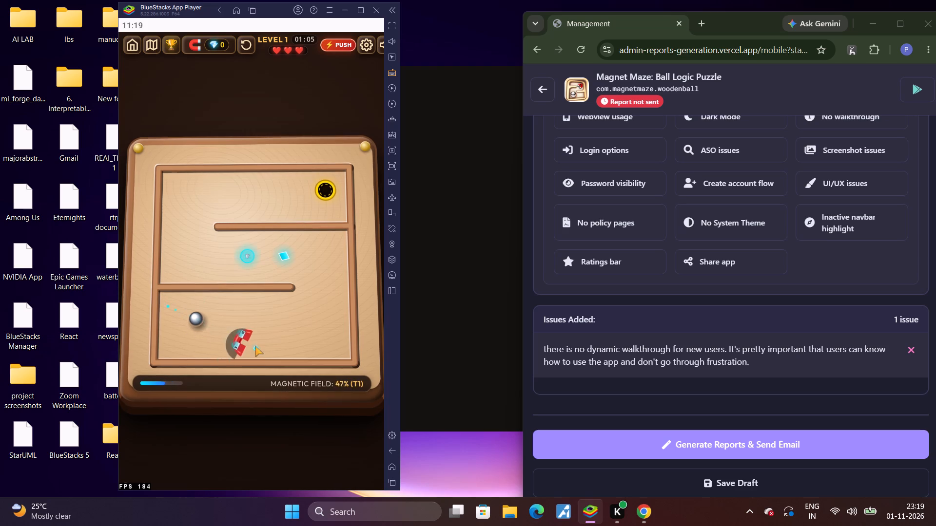
{"action": "left_click_drag", "start_coordinate": [255, 346], "coordinate": [176, 302]}
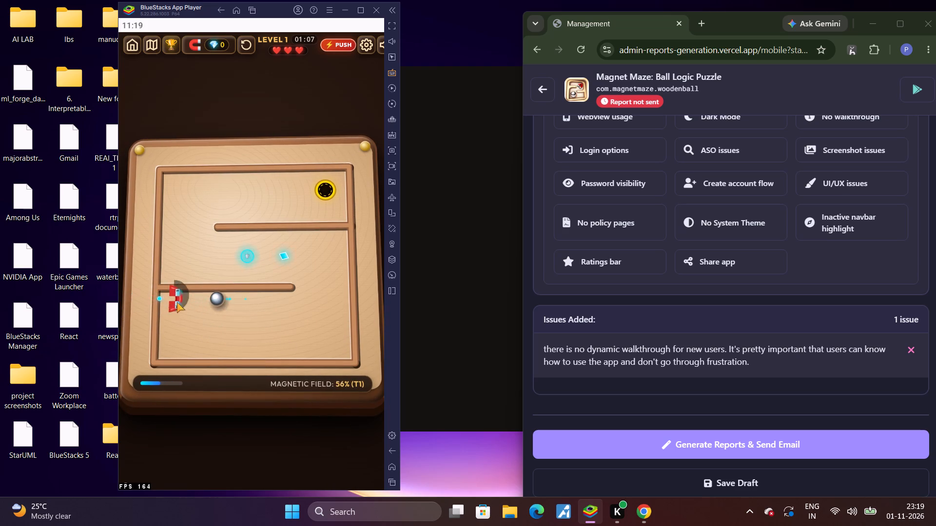
{"action": "left_click_drag", "start_coordinate": [176, 302], "coordinate": [319, 292]}
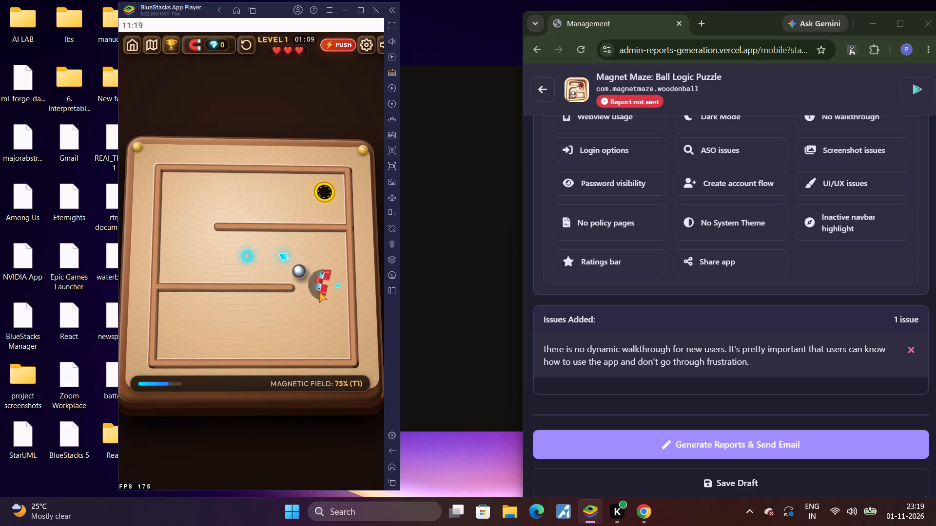
{"action": "left_click_drag", "start_coordinate": [319, 292], "coordinate": [233, 265]}
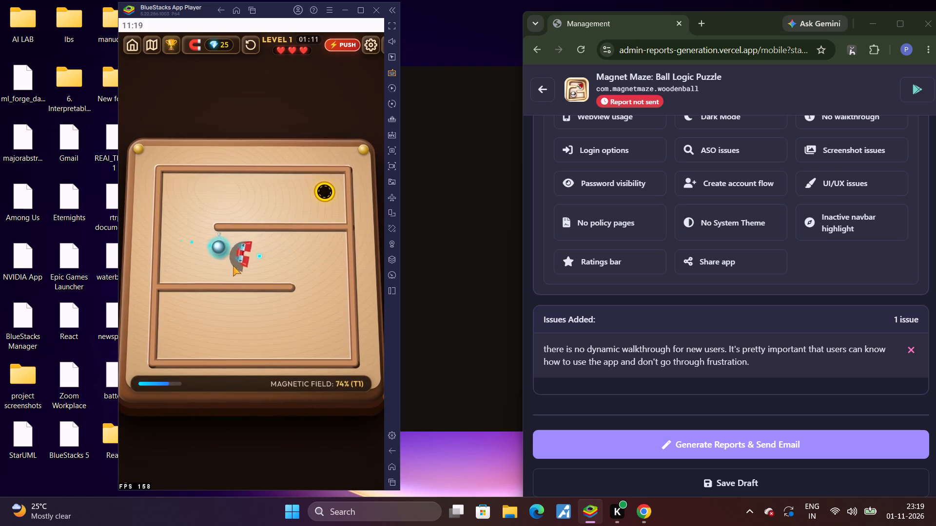
{"action": "left_click_drag", "start_coordinate": [233, 265], "coordinate": [150, 256]}
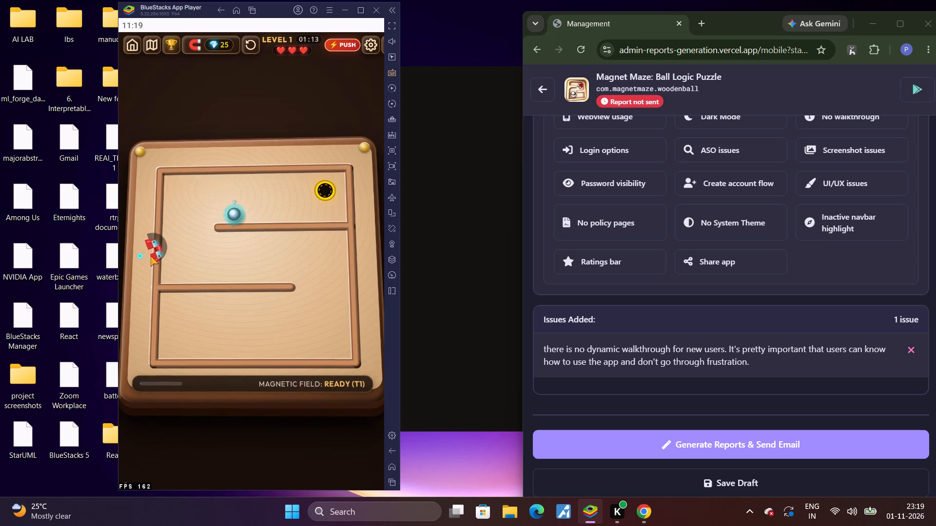
{"action": "left_click_drag", "start_coordinate": [150, 256], "coordinate": [266, 187]}
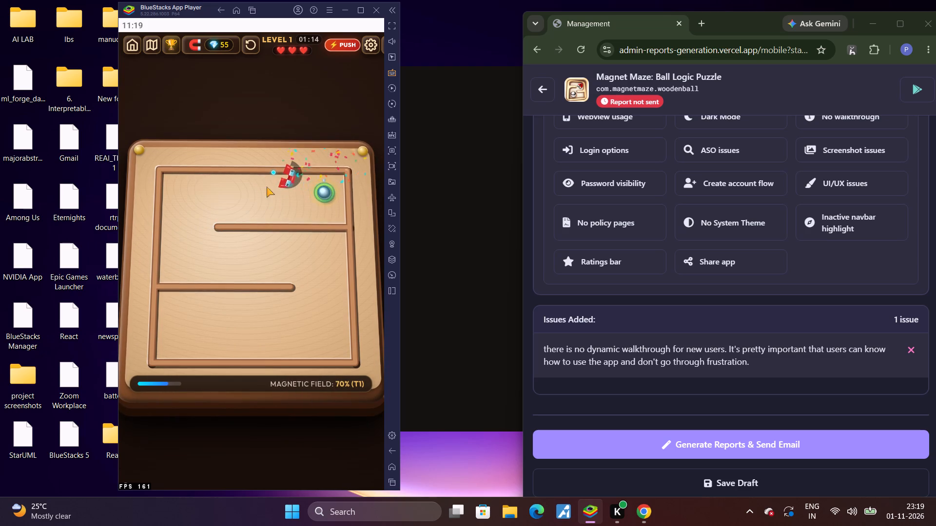
{"action": "left_click_drag", "start_coordinate": [266, 187], "coordinate": [255, 206]}
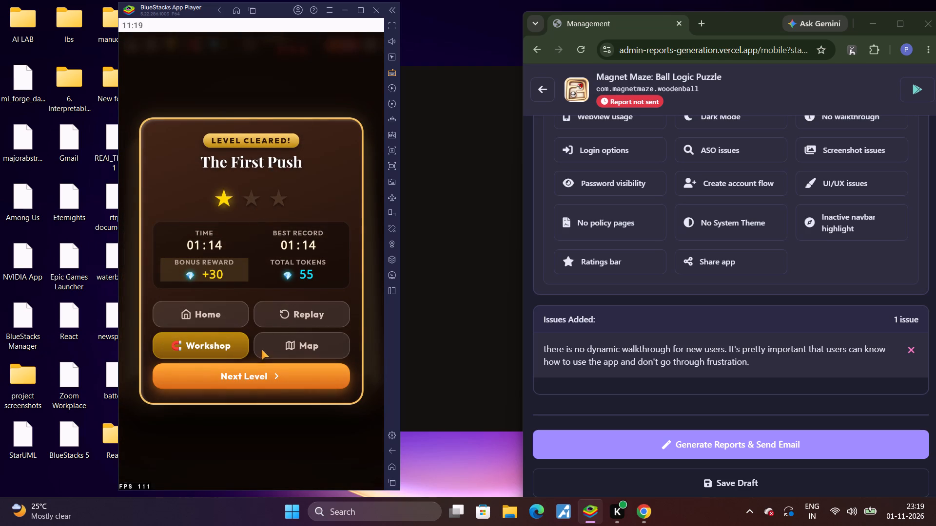
Continue to Level 2, closing the Arrow Puzzle advertisement.
{"action": "left_click", "coordinate": [211, 373]}
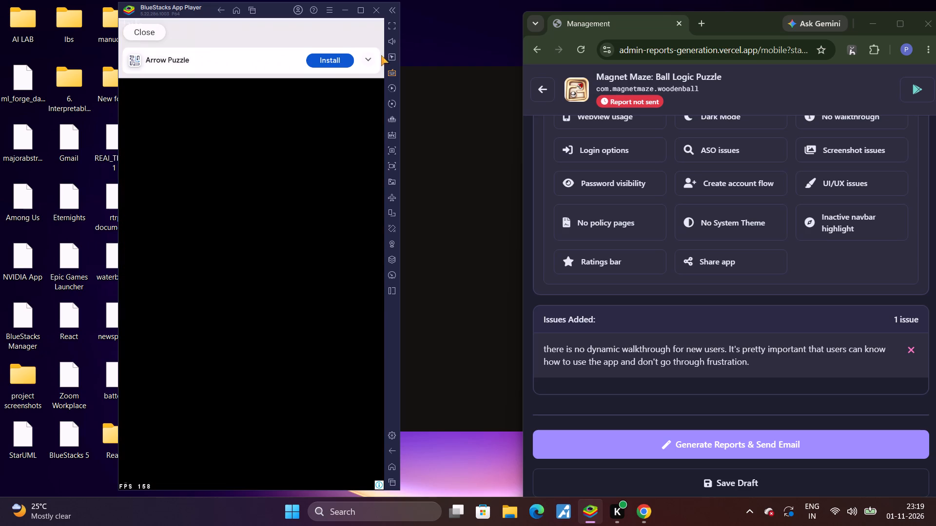
{"action": "left_click", "coordinate": [135, 35]}
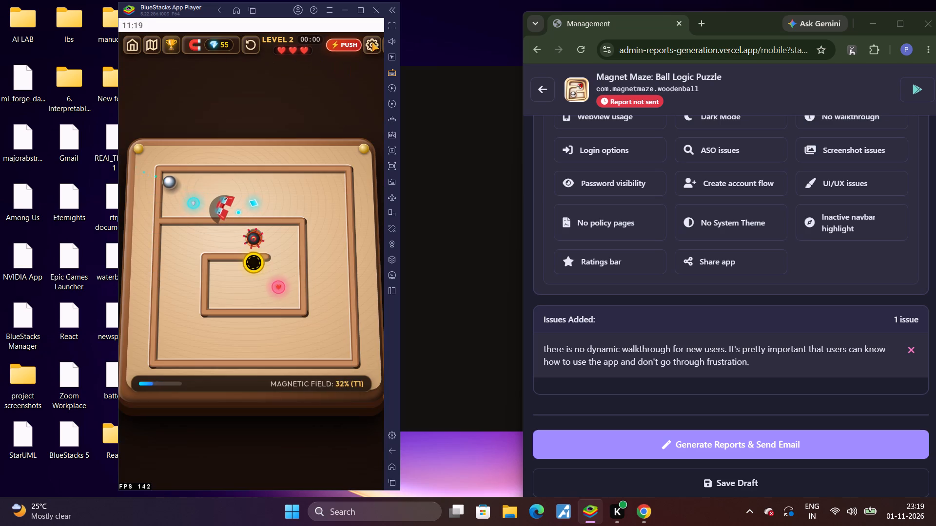
Reopen the game settings and add the common issues "Ratings bar" and "Share app" to Magnet Maze's report.
{"action": "left_click", "coordinate": [371, 41]}
{"action": "left_click", "coordinate": [644, 271]}
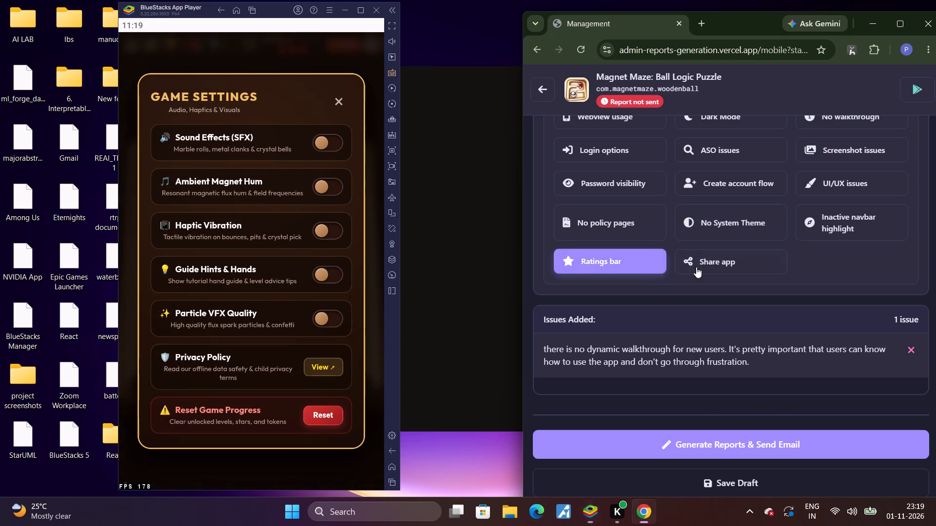
{"action": "left_click", "coordinate": [728, 260]}
Remove the missing walkthrough issue from Magnet Maze's report.
{"action": "left_click", "coordinate": [915, 354]}
Retest the five game settings switches, from Particle VFX Quality up to Sound Effects, turning each on and back off.
{"action": "scroll", "coordinate": [671, 370], "scroll_direction": "up", "scroll_amount": 2}
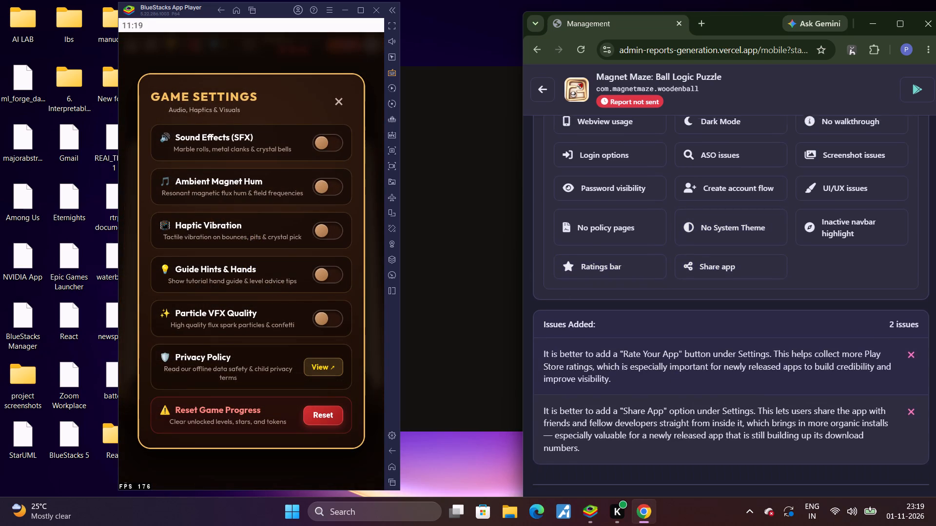
{"action": "scroll", "coordinate": [669, 371], "scroll_direction": "up", "scroll_amount": 1}
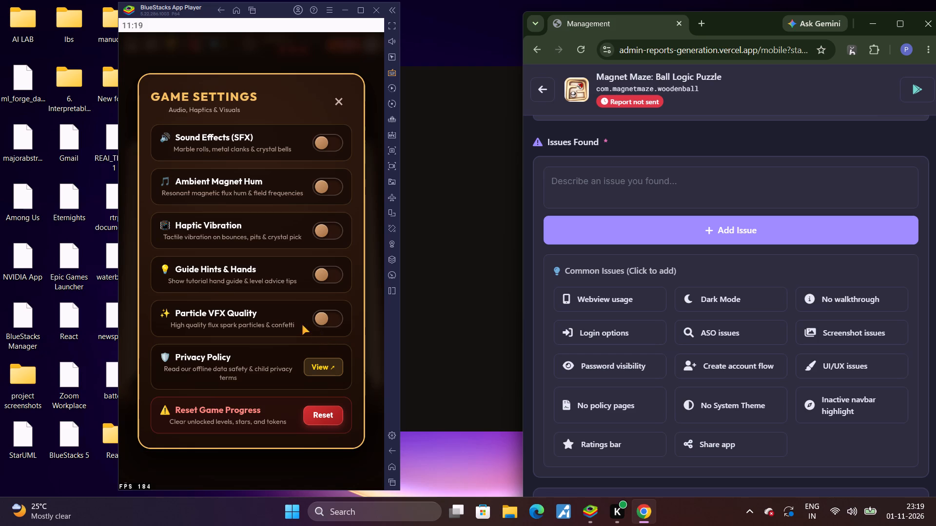
{"action": "double_click", "coordinate": [322, 319]}
{"action": "double_click", "coordinate": [328, 275]}
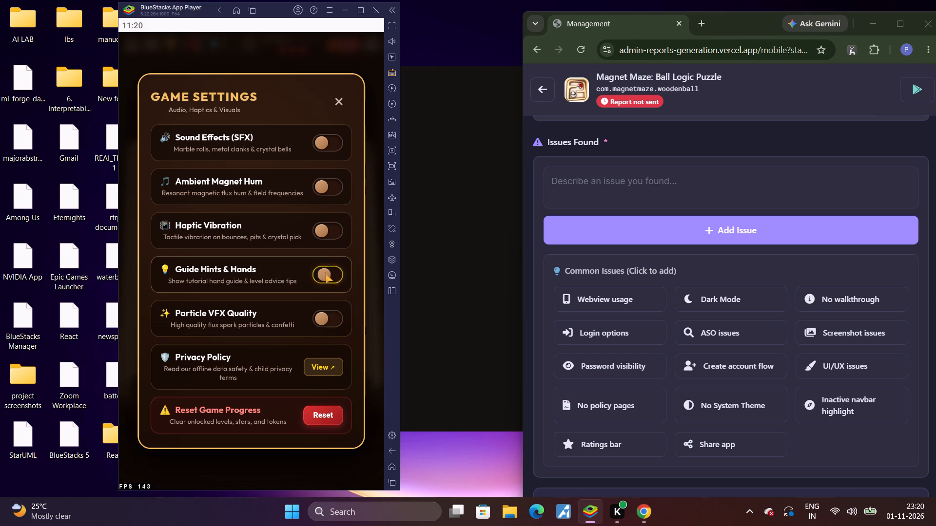
{"action": "double_click", "coordinate": [318, 226]}
{"action": "double_click", "coordinate": [327, 183]}
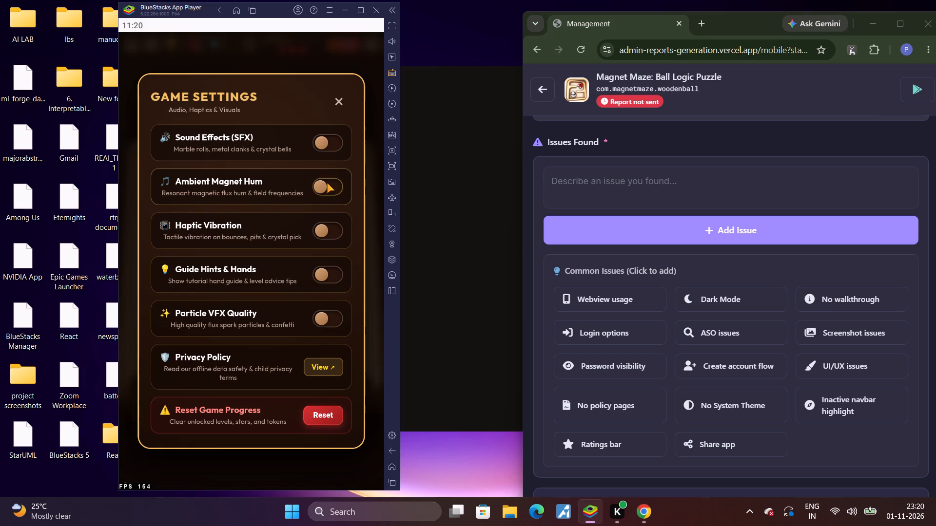
{"action": "double_click", "coordinate": [320, 146]}
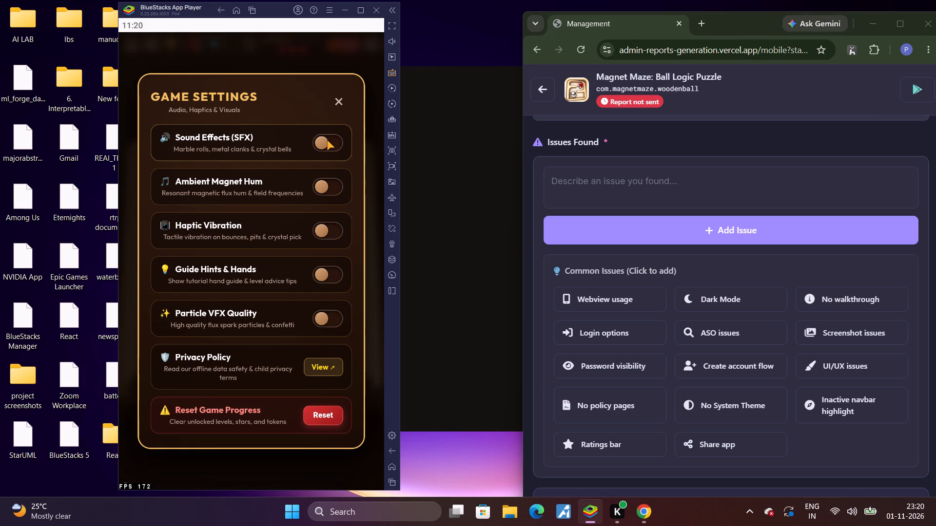
Retest the five game settings switches from Sound Effects down to Particle VFX Quality, toggling each twice, and return to Level 2.
{"action": "double_click", "coordinate": [327, 140]}
{"action": "double_click", "coordinate": [316, 188]}
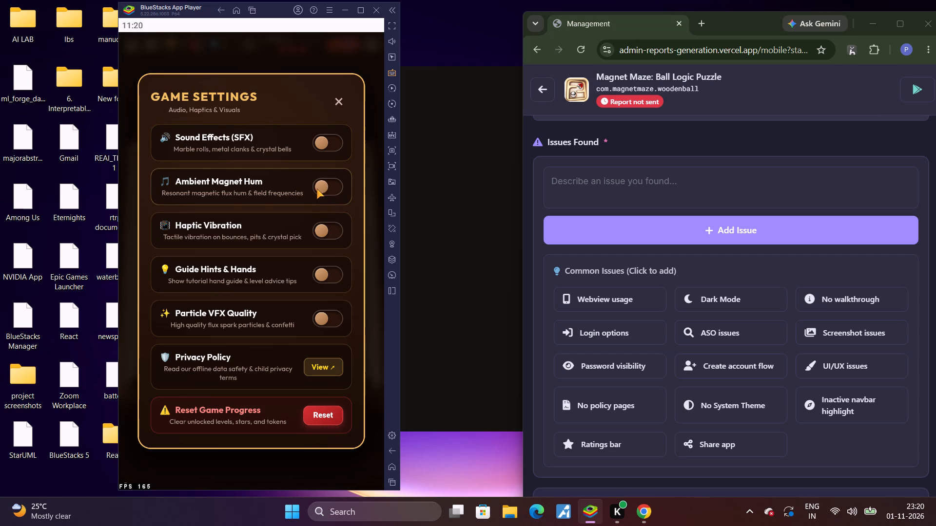
{"action": "double_click", "coordinate": [322, 233]}
{"action": "double_click", "coordinate": [332, 274]}
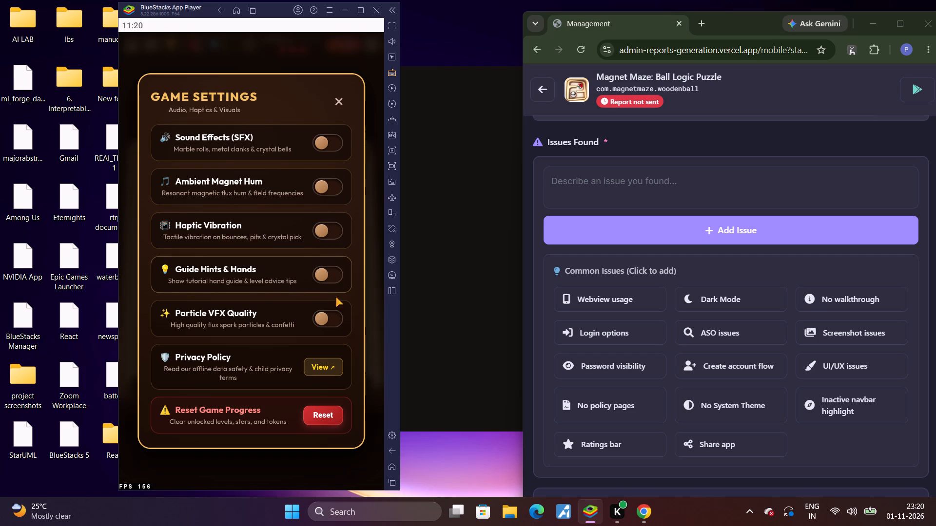
{"action": "double_click", "coordinate": [331, 320]}
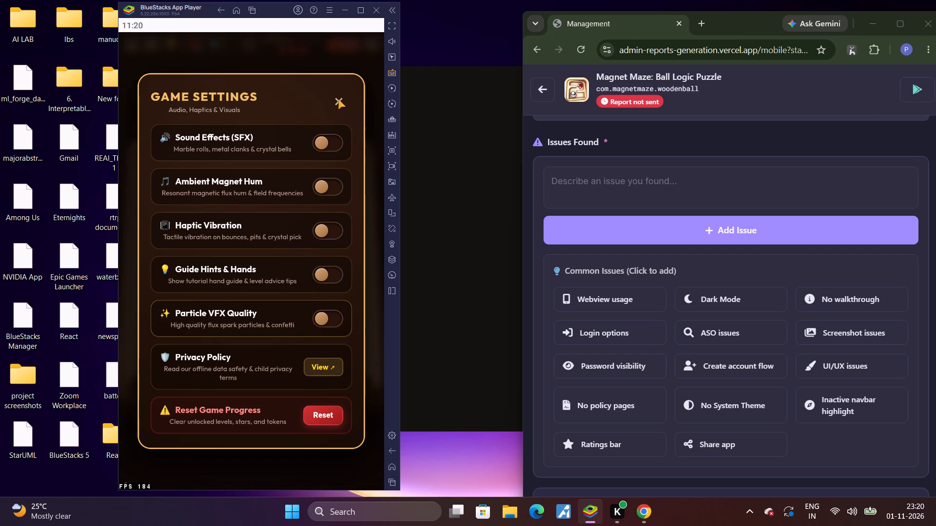
{"action": "left_click", "coordinate": [336, 104]}
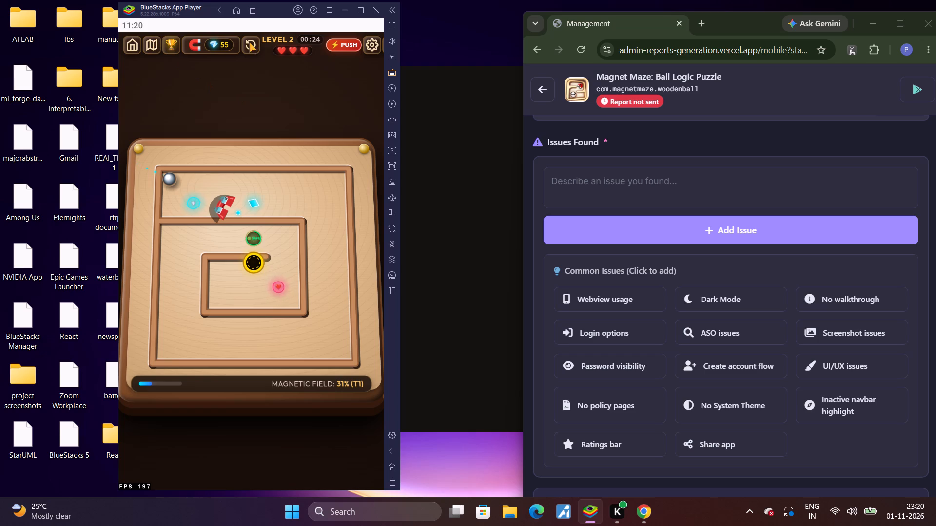
Check Level 2's Push mode control, Magnet Workshop, Hall of Fame, Adventure Map and settings, and try repositioning the magnet in the maze.
{"action": "left_click", "coordinate": [352, 44]}
{"action": "left_click", "coordinate": [298, 46]}
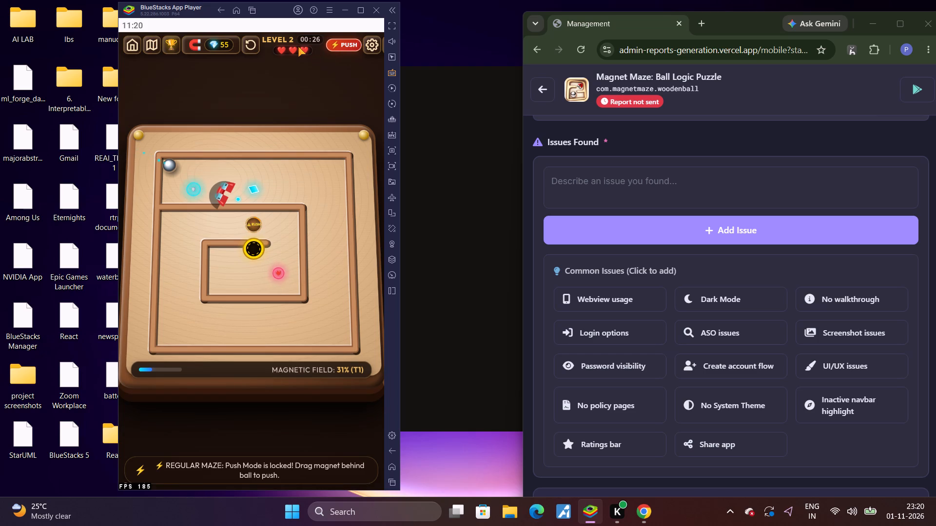
{"action": "left_click", "coordinate": [240, 42]}
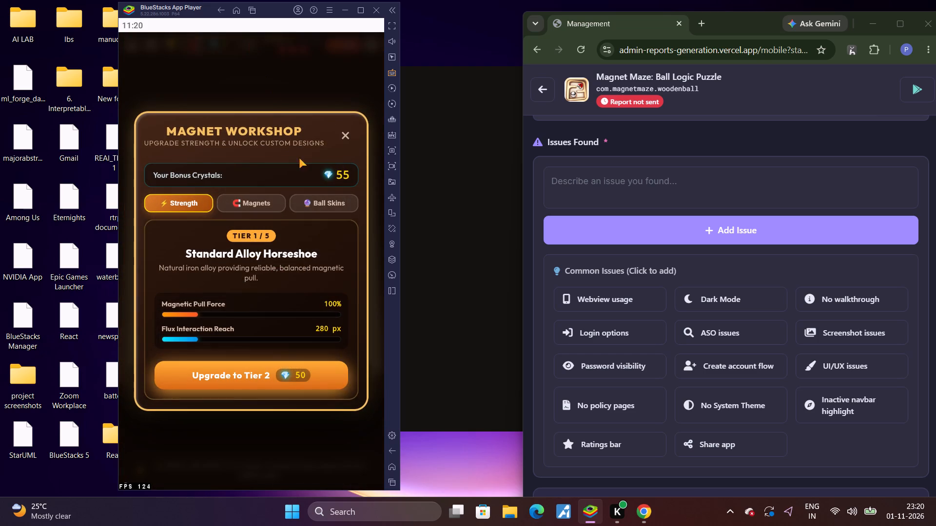
{"action": "left_click", "coordinate": [348, 133]}
{"action": "left_click", "coordinate": [171, 50]}
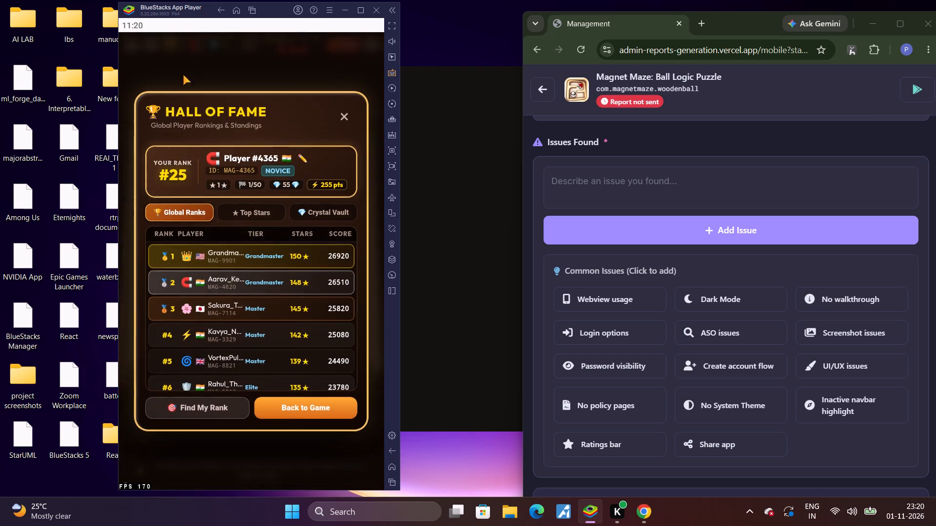
{"action": "left_click", "coordinate": [342, 113]}
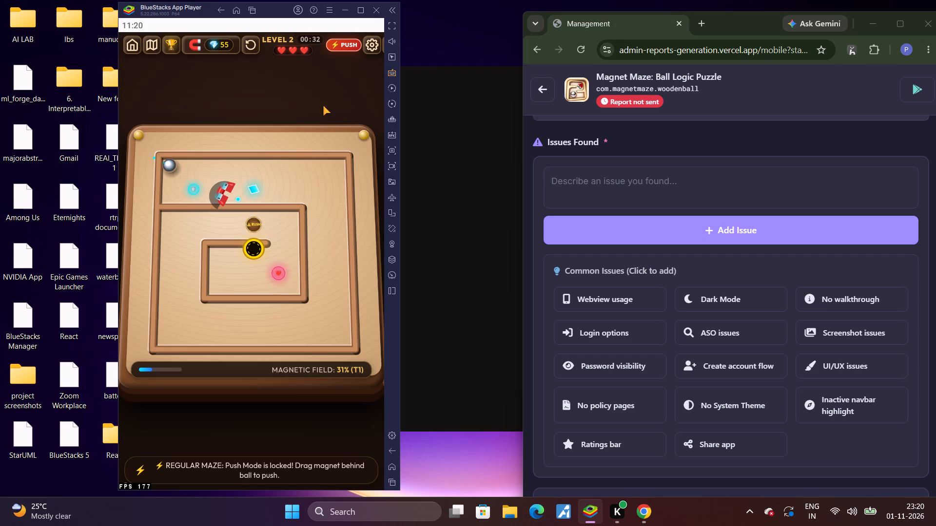
{"action": "left_click", "coordinate": [149, 39]}
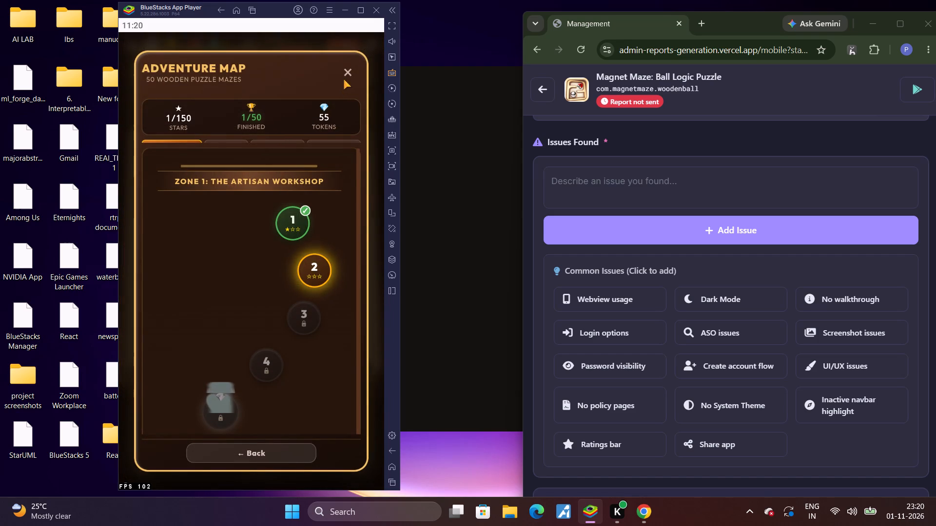
{"action": "left_click", "coordinate": [343, 79]}
{"action": "left_click", "coordinate": [145, 48]}
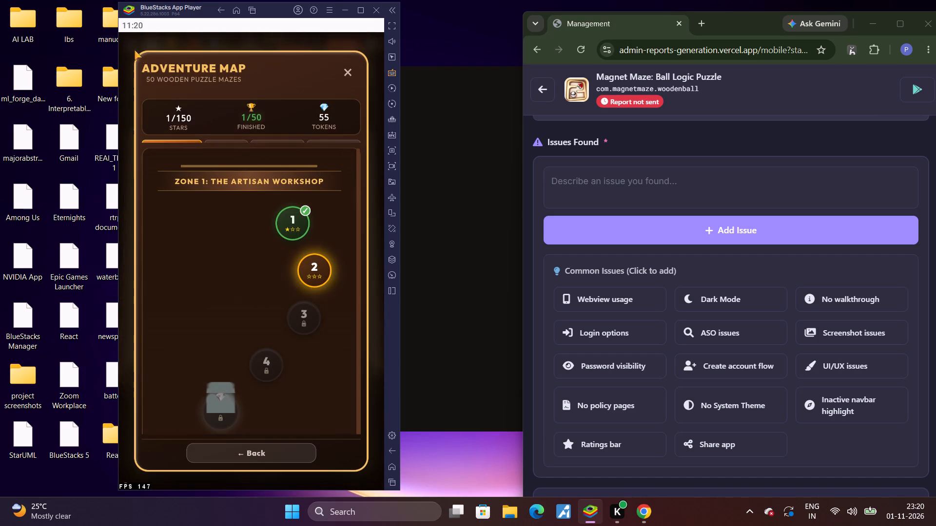
{"action": "left_click", "coordinate": [346, 71]}
{"action": "left_click", "coordinate": [370, 48]}
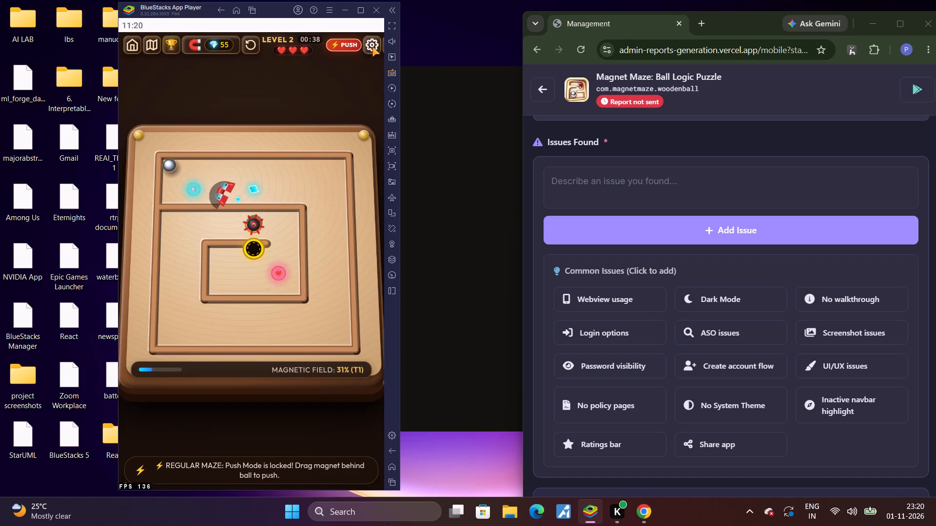
{"action": "left_click", "coordinate": [338, 102]}
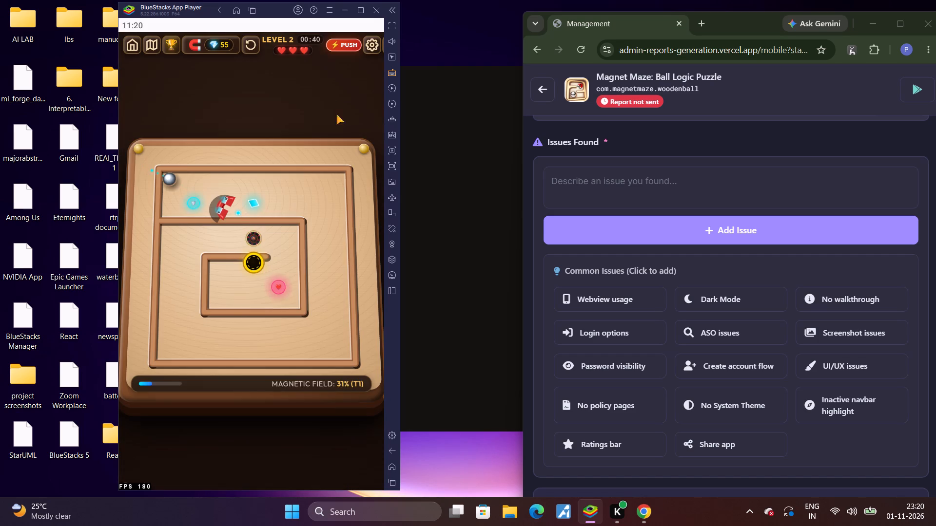
{"action": "left_click", "coordinate": [294, 343]}
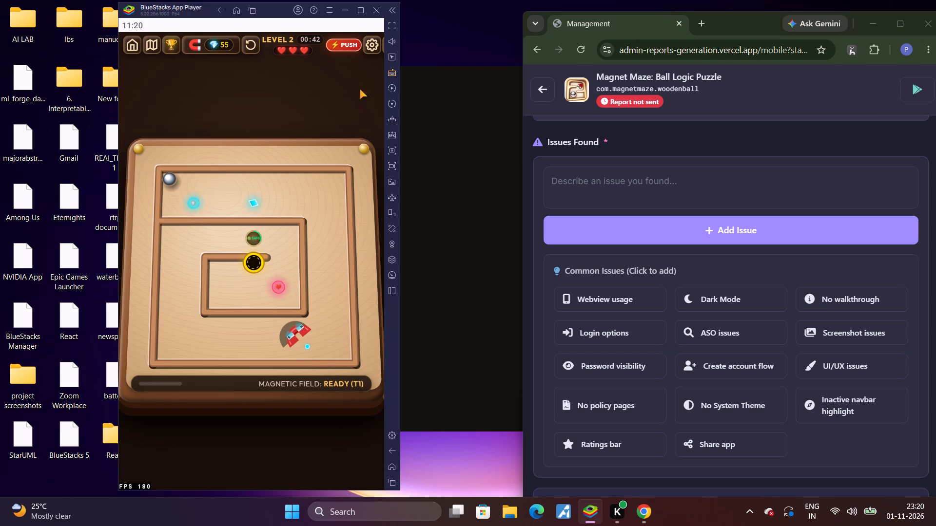
Close Magnet Maze from the recent apps and relaunch it from its Play Store page.
{"action": "left_click", "coordinate": [373, 44]}
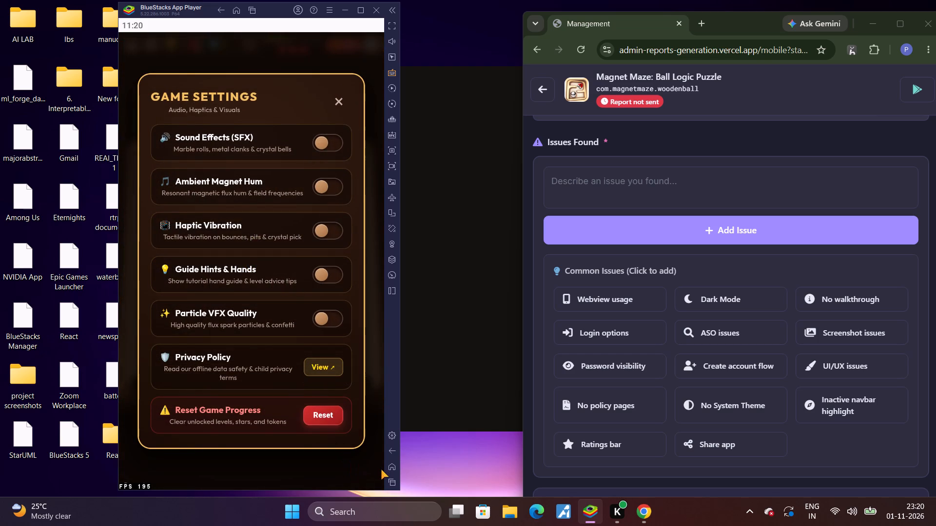
{"action": "left_click", "coordinate": [387, 479]}
{"action": "left_click_drag", "start_coordinate": [261, 463], "coordinate": [314, 453]}
{"action": "left_click", "coordinate": [299, 343]}
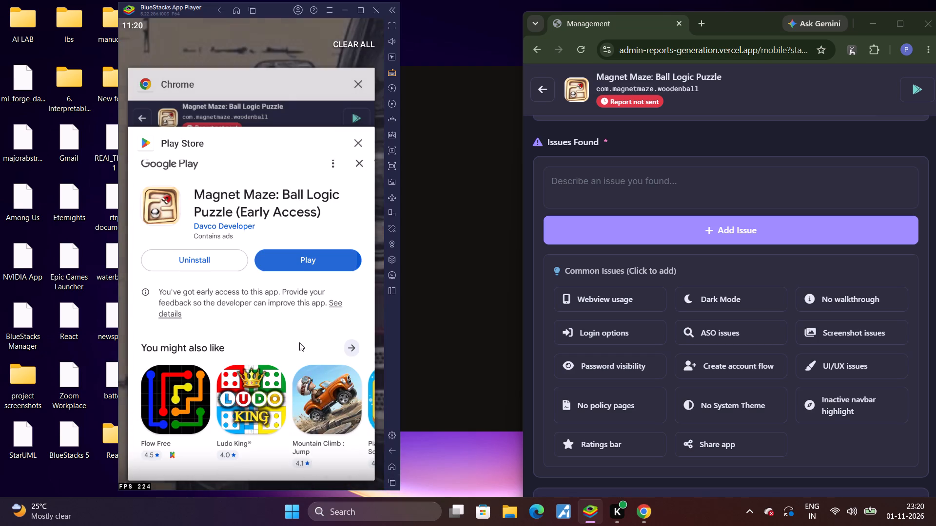
{"action": "left_click", "coordinate": [295, 177]}
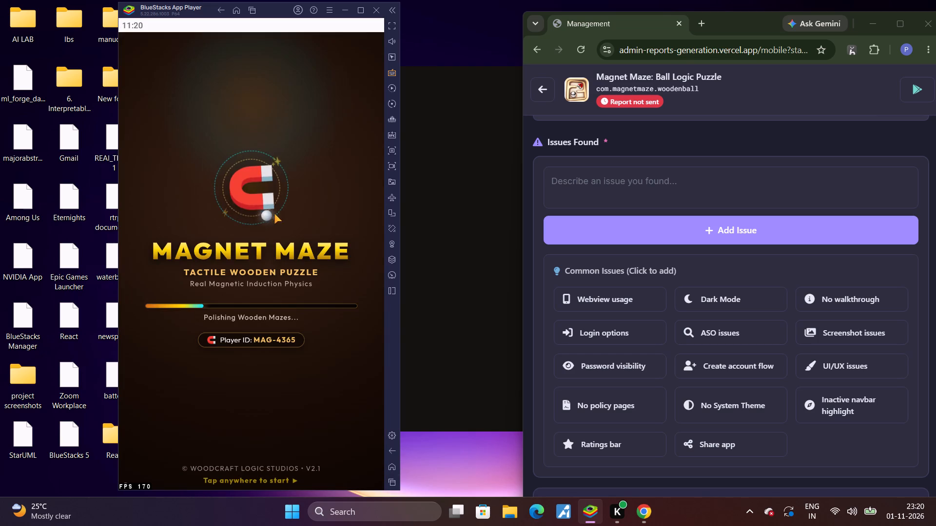
Review the issues added to Magnet Maze's report and check the settings reached from the game's home screen.
{"action": "scroll", "coordinate": [572, 328], "scroll_direction": "down", "scroll_amount": 6}
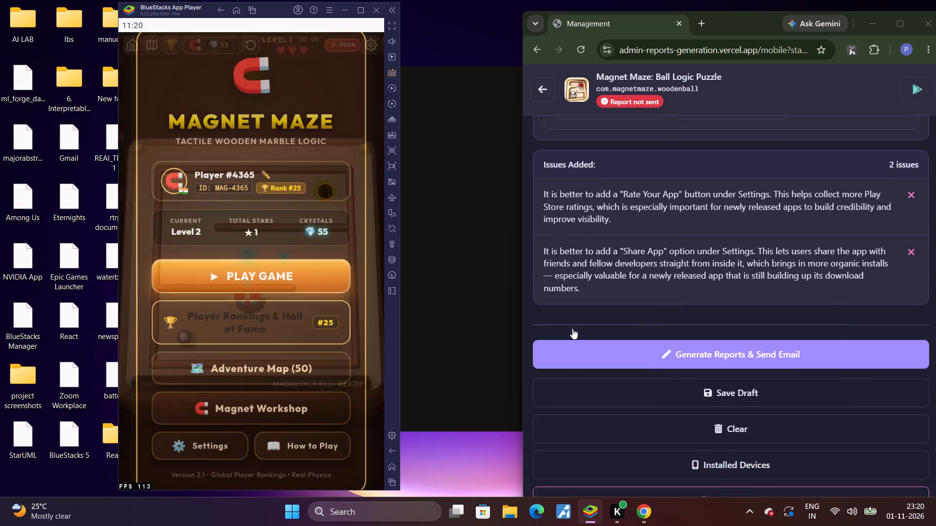
{"action": "scroll", "coordinate": [572, 328], "scroll_direction": "up", "scroll_amount": 3}
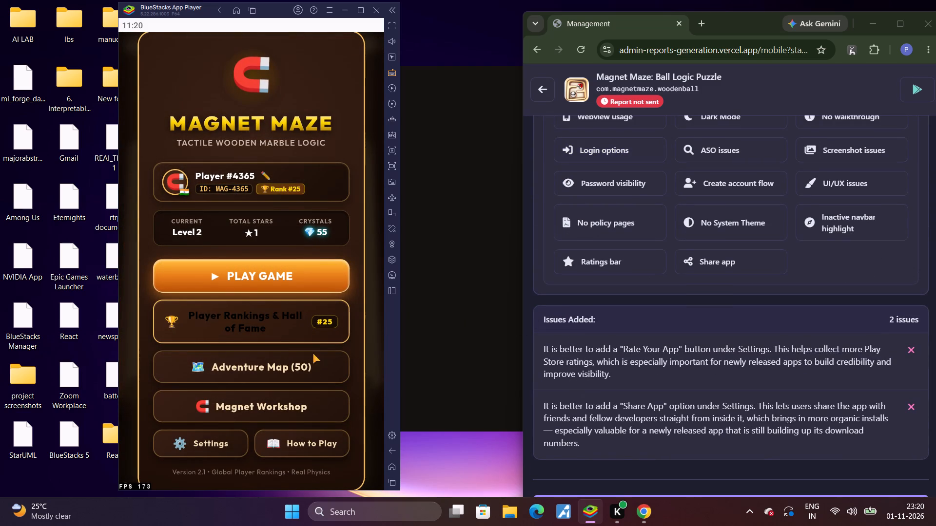
{"action": "left_click", "coordinate": [229, 445]}
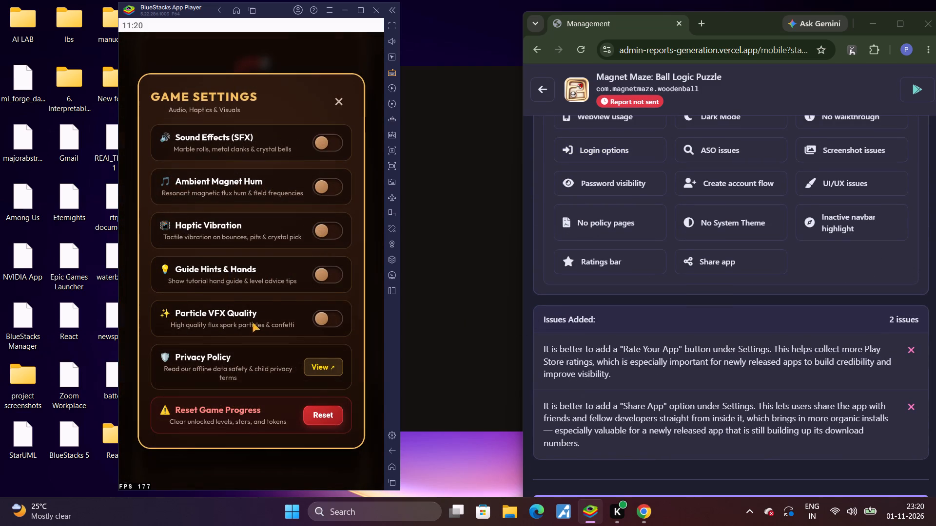
{"action": "left_click", "coordinate": [338, 97]}
Add the issue "The app has basic walkthrough make it more dynamic" from the clipboard history to Magnet Maze's report.
{"action": "scroll", "coordinate": [307, 383], "scroll_direction": "down", "scroll_amount": 3}
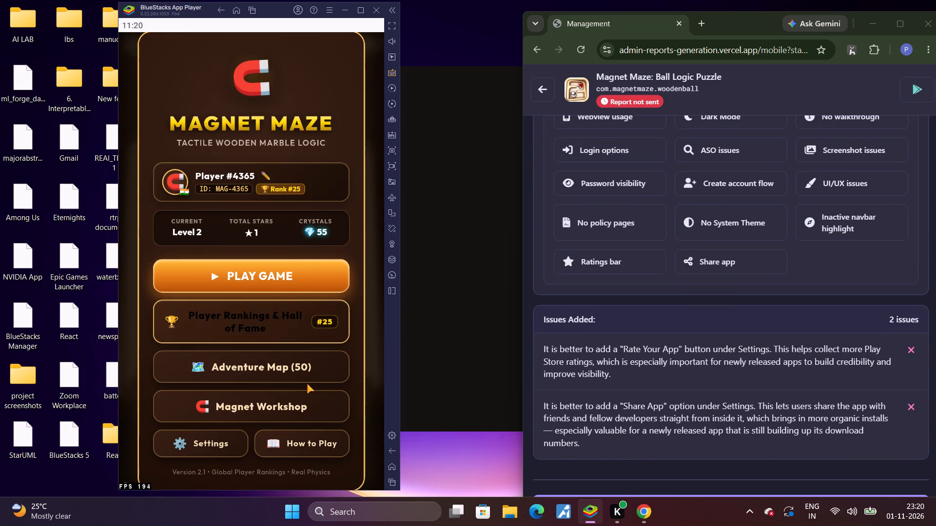
{"action": "scroll", "coordinate": [307, 383], "scroll_direction": "down", "scroll_amount": 1}
{"action": "scroll", "coordinate": [719, 380], "scroll_direction": "up", "scroll_amount": 4}
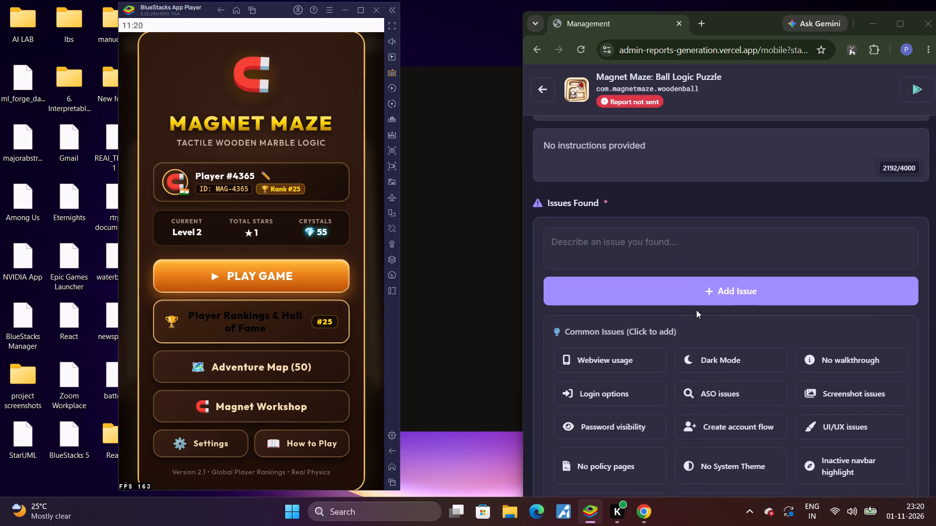
{"action": "left_click", "coordinate": [651, 254]}
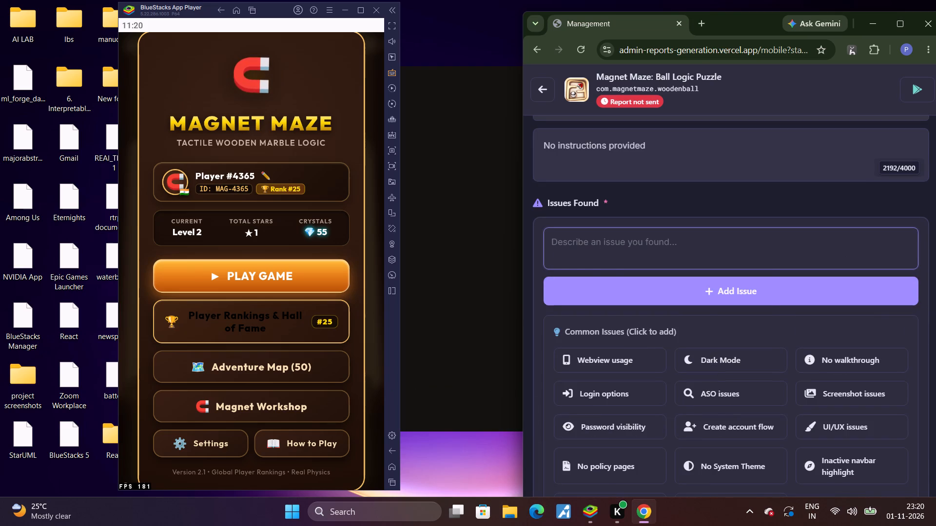
{"action": "key", "text": "super+v"}
{"action": "left_click", "coordinate": [651, 406]}
{"action": "key", "text": "ctrl+v"}
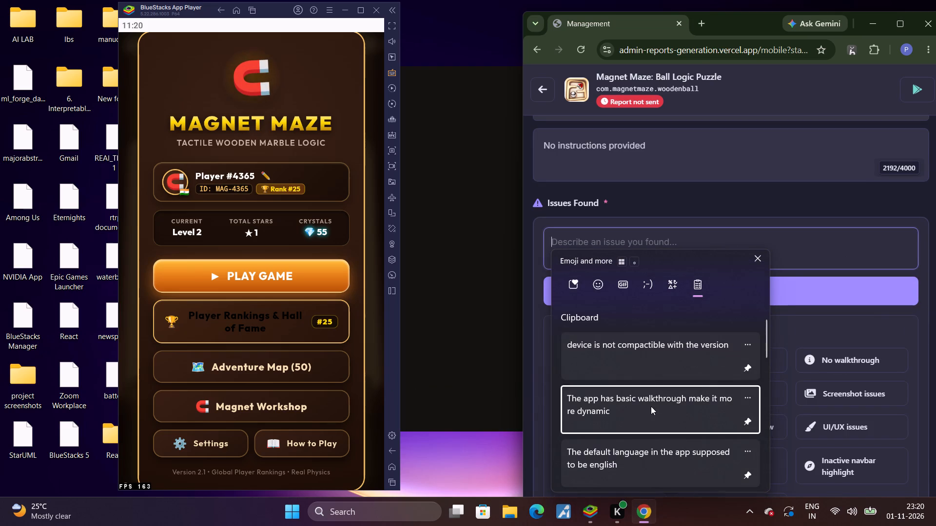
{"action": "left_click", "coordinate": [596, 290]}
{"action": "scroll", "coordinate": [596, 290], "scroll_direction": "down", "scroll_amount": 5}
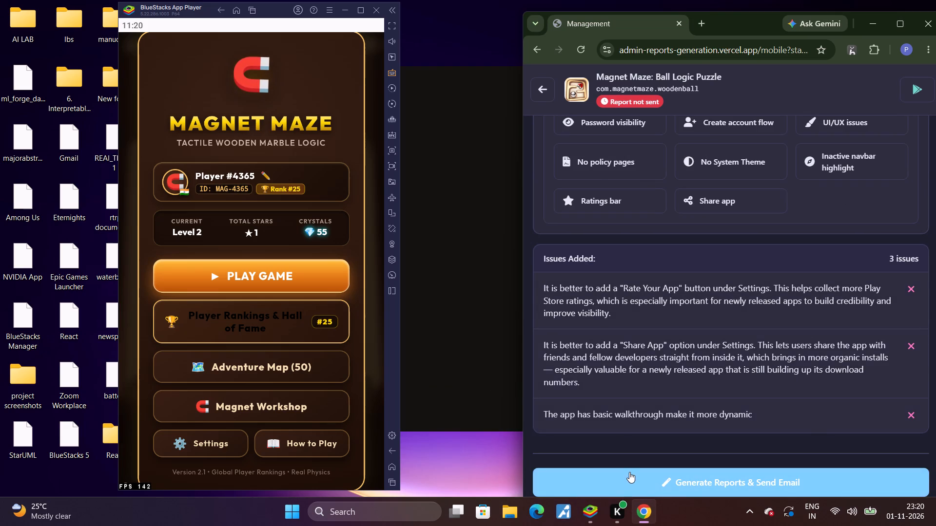
Read through Magnet Maze's How to Play instructions to the end and close them.
{"action": "left_click", "coordinate": [300, 447]}
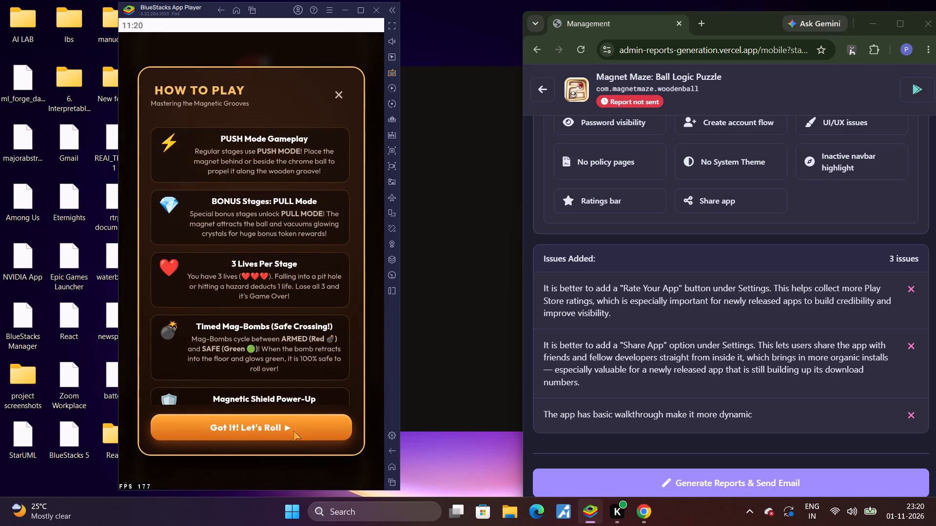
{"action": "left_click_drag", "start_coordinate": [318, 297], "coordinate": [373, 119]}
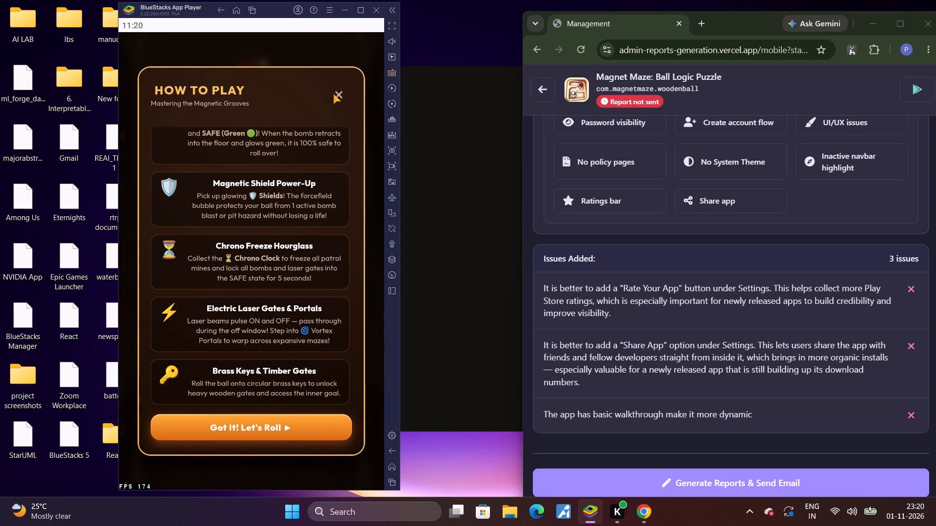
{"action": "left_click", "coordinate": [335, 92]}
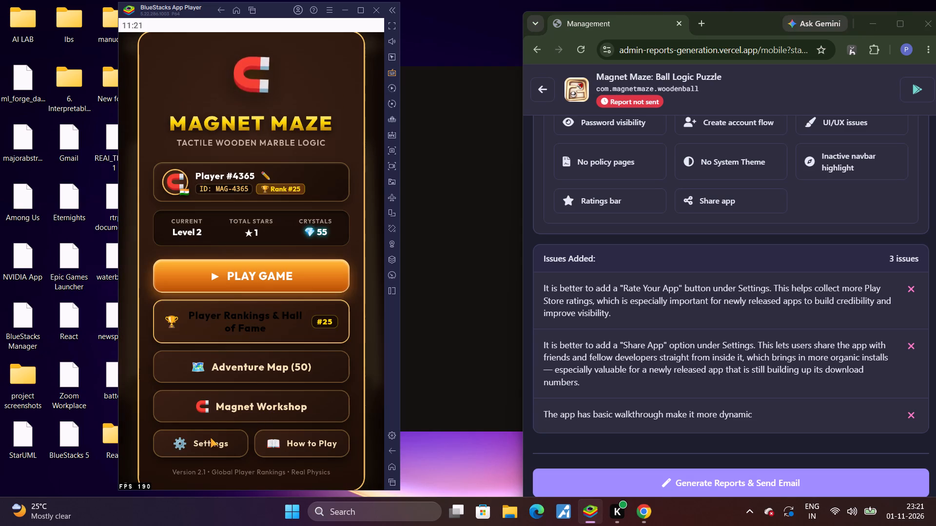
Reopen the game settings from the home screen and toggle each of the five switches twice, from Sound Effects to Particle VFX Quality.
{"action": "left_click", "coordinate": [210, 437]}
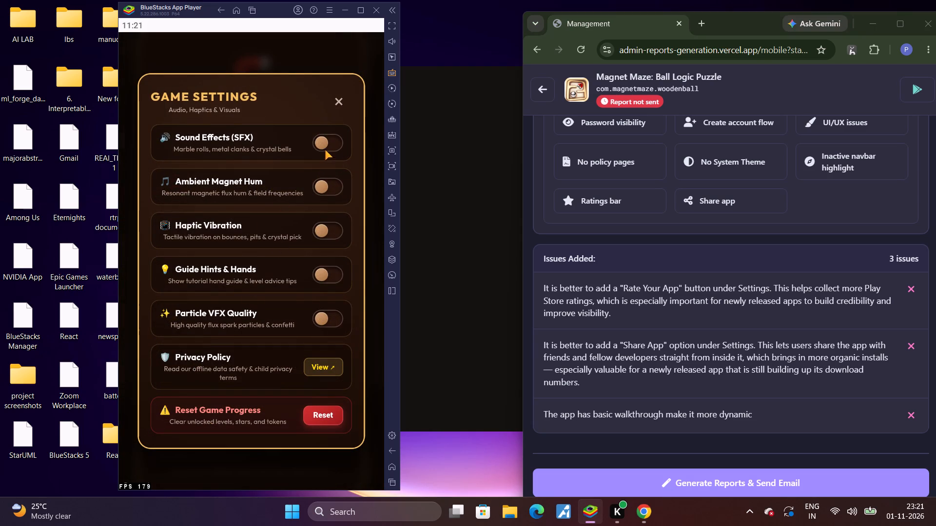
{"action": "double_click", "coordinate": [325, 149]}
{"action": "double_click", "coordinate": [322, 180]}
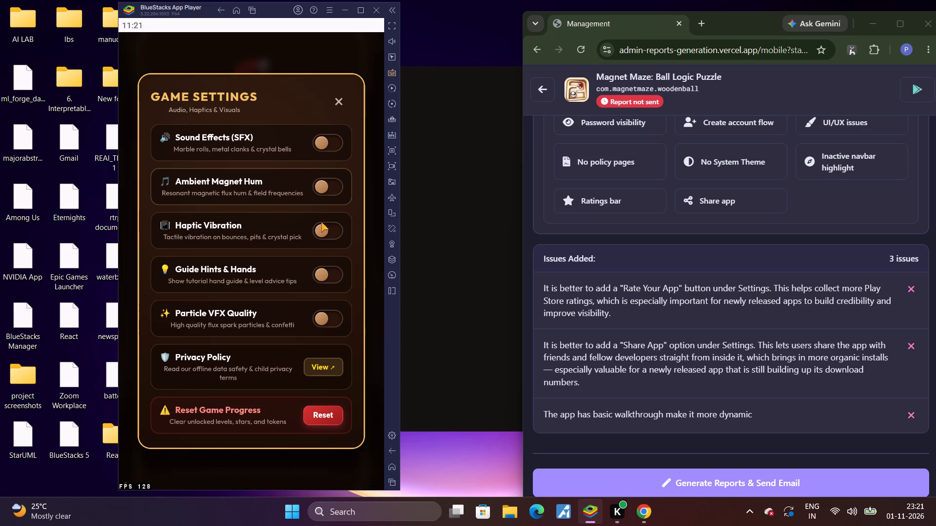
{"action": "double_click", "coordinate": [321, 222]}
{"action": "double_click", "coordinate": [321, 265]}
{"action": "double_click", "coordinate": [335, 322]}
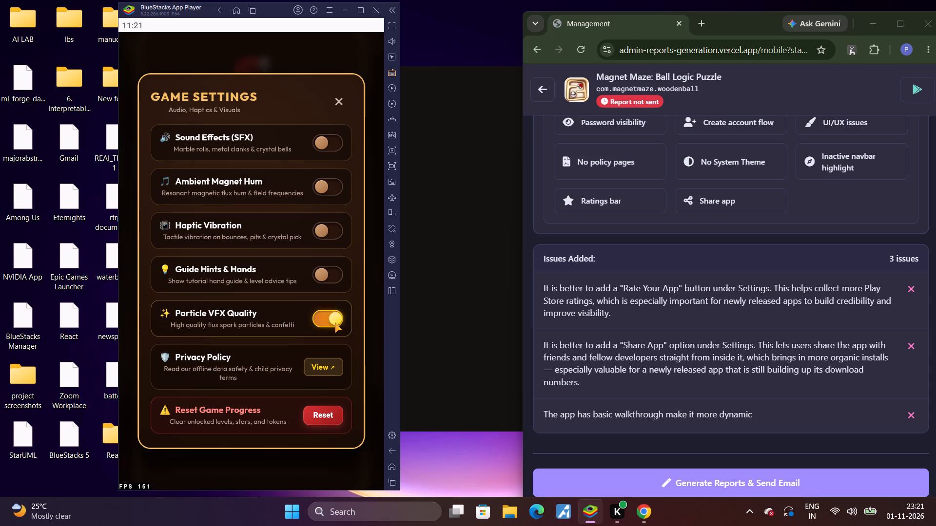
{"action": "left_click", "coordinate": [338, 104]}
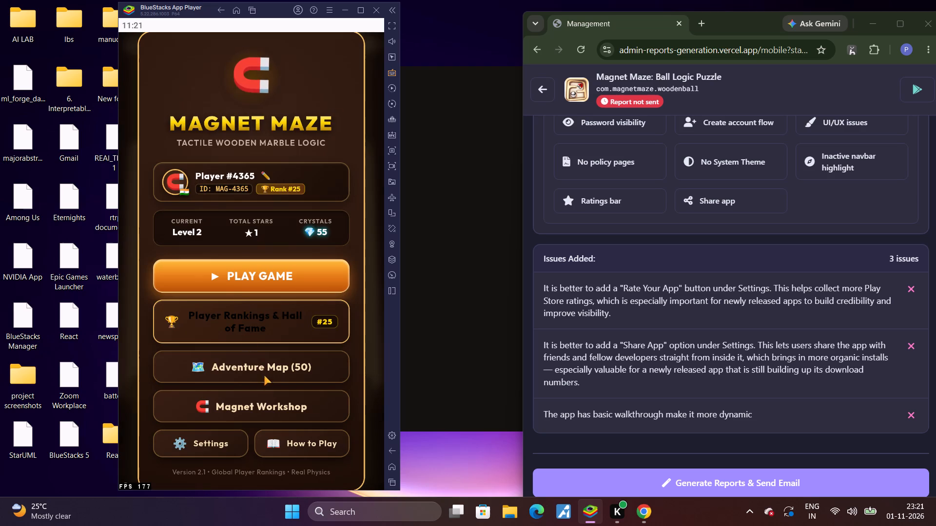
Check the Adventure Map and the Player Rankings & Hall of Fame from the game's home screen.
{"action": "left_click", "coordinate": [267, 368]}
{"action": "left_click", "coordinate": [351, 75]}
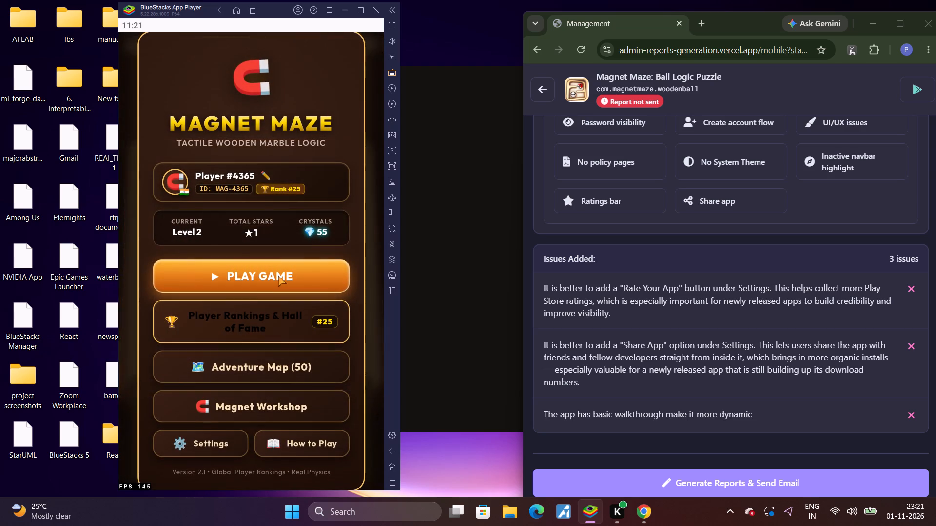
{"action": "left_click", "coordinate": [243, 306]}
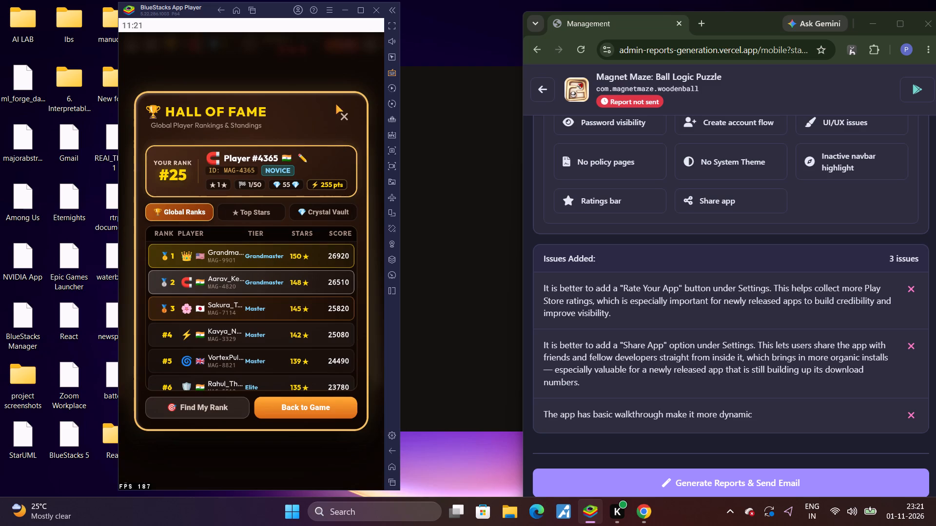
{"action": "left_click", "coordinate": [337, 114]}
Play Level 2 of Magnet Maze, moving the magnet to collect the shield, crystal and extra life and bring the ball into the hole.
{"action": "left_click", "coordinate": [280, 283]}
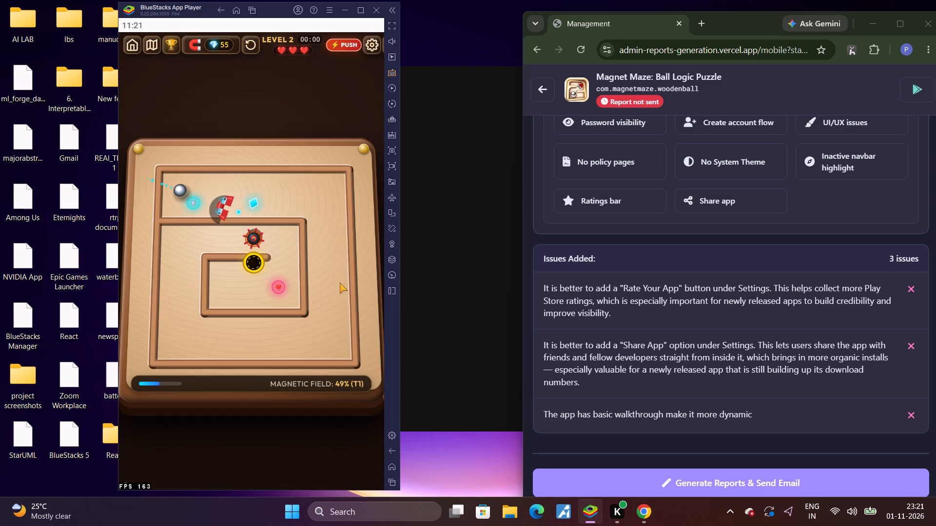
{"action": "left_click_drag", "start_coordinate": [260, 261], "coordinate": [139, 169]}
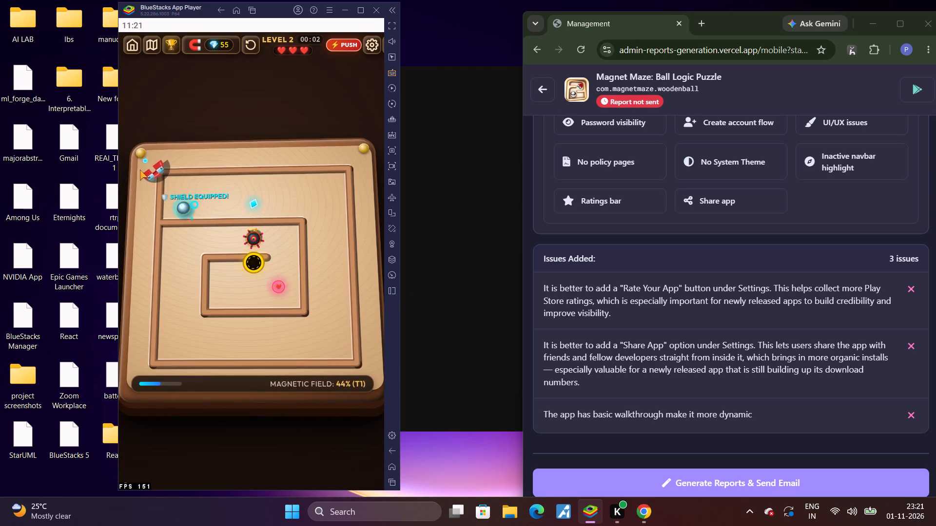
{"action": "left_click_drag", "start_coordinate": [139, 169], "coordinate": [243, 162]}
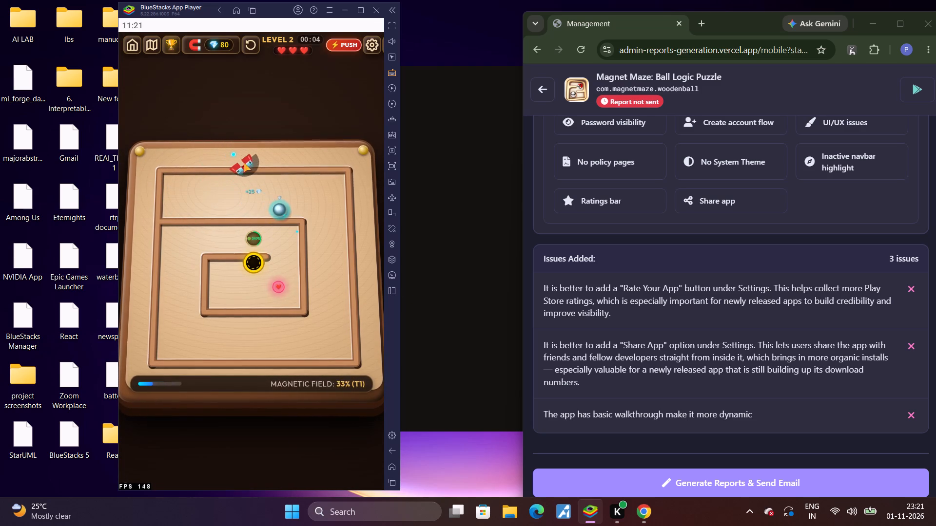
{"action": "left_click_drag", "start_coordinate": [243, 162], "coordinate": [356, 221]}
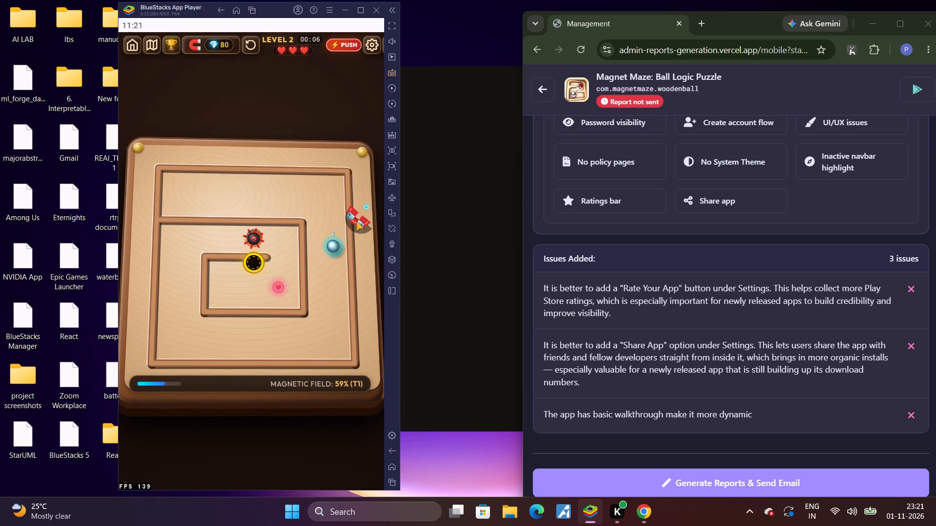
{"action": "left_click_drag", "start_coordinate": [356, 221], "coordinate": [266, 342]}
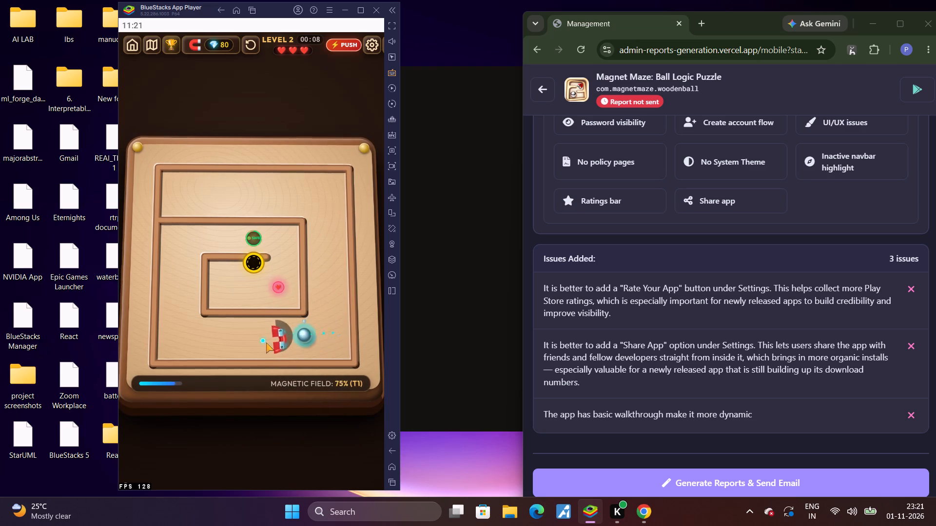
{"action": "left_click_drag", "start_coordinate": [266, 342], "coordinate": [297, 323]}
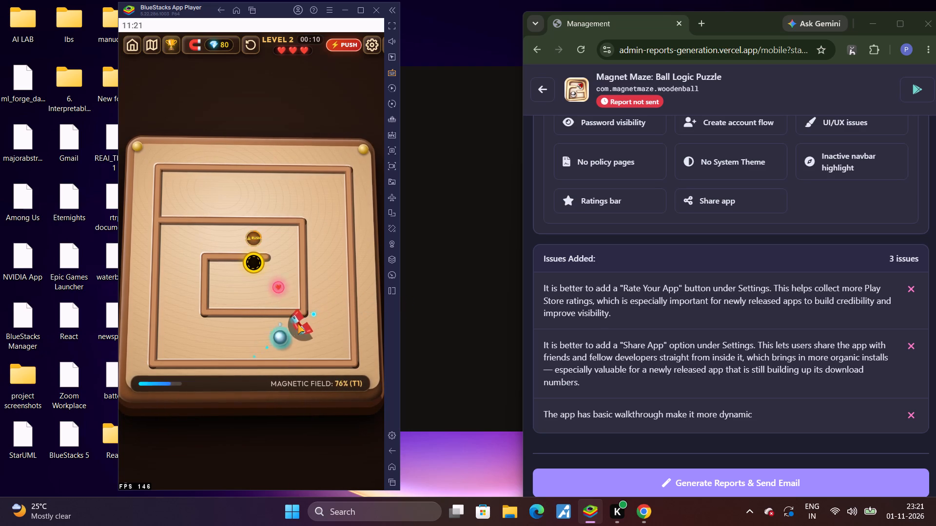
{"action": "left_click_drag", "start_coordinate": [297, 323], "coordinate": [137, 362]}
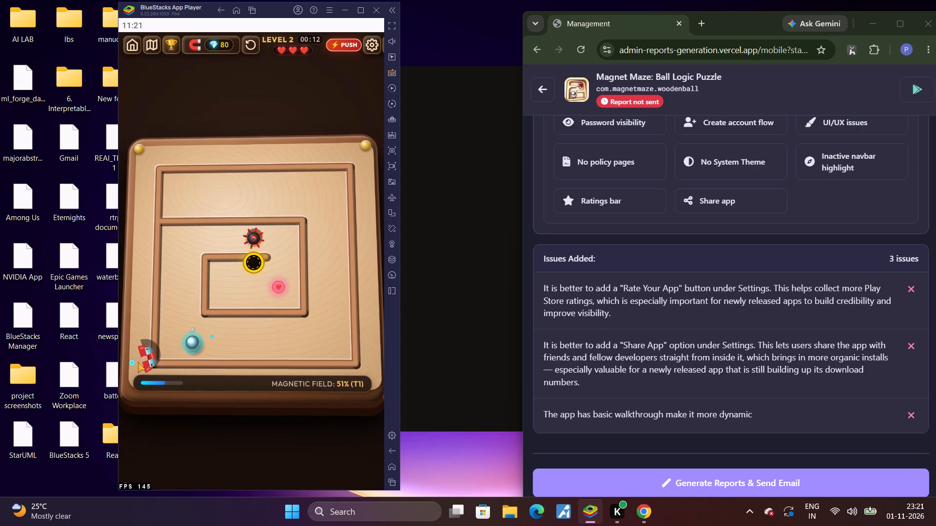
{"action": "left_click_drag", "start_coordinate": [137, 362], "coordinate": [196, 352]}
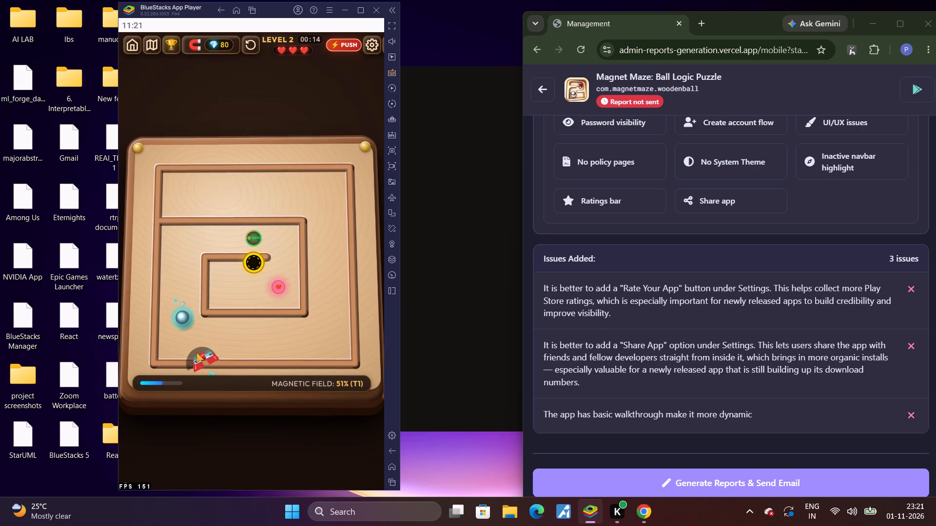
{"action": "left_click_drag", "start_coordinate": [196, 352], "coordinate": [208, 225]}
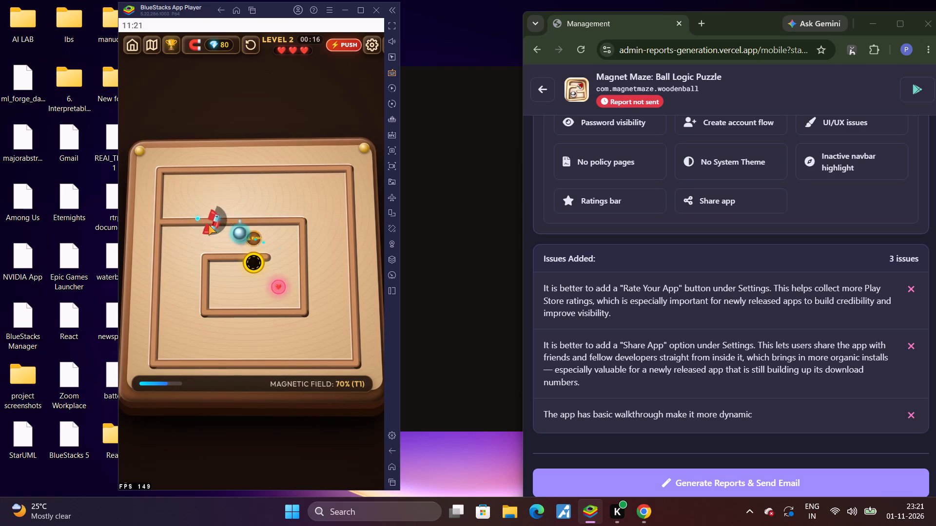
{"action": "left_click_drag", "start_coordinate": [208, 225], "coordinate": [248, 332]}
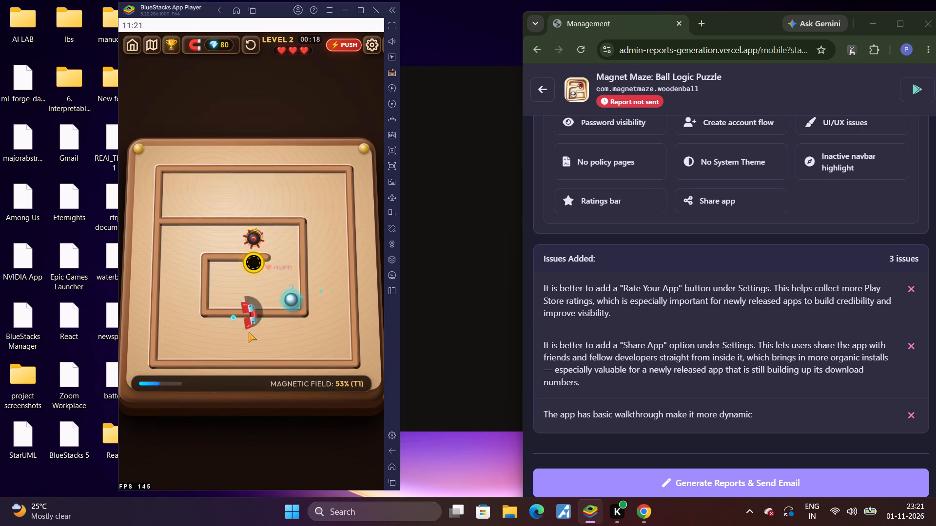
{"action": "left_click_drag", "start_coordinate": [248, 332], "coordinate": [324, 288]}
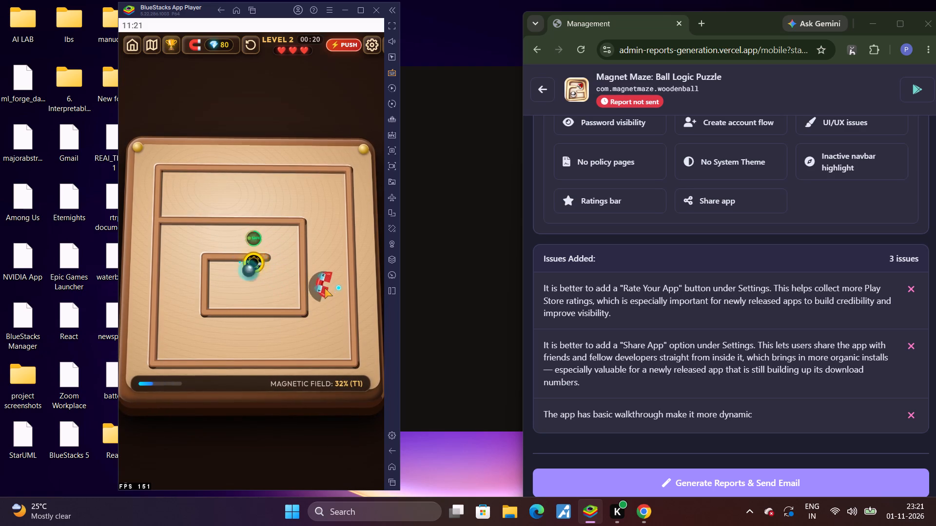
{"action": "left_click_drag", "start_coordinate": [324, 288], "coordinate": [325, 288]}
Continue to Level 3 and complete it, collecting the shield, opening the gate with the switch and bringing the ball into the hole.
{"action": "left_click", "coordinate": [257, 376]}
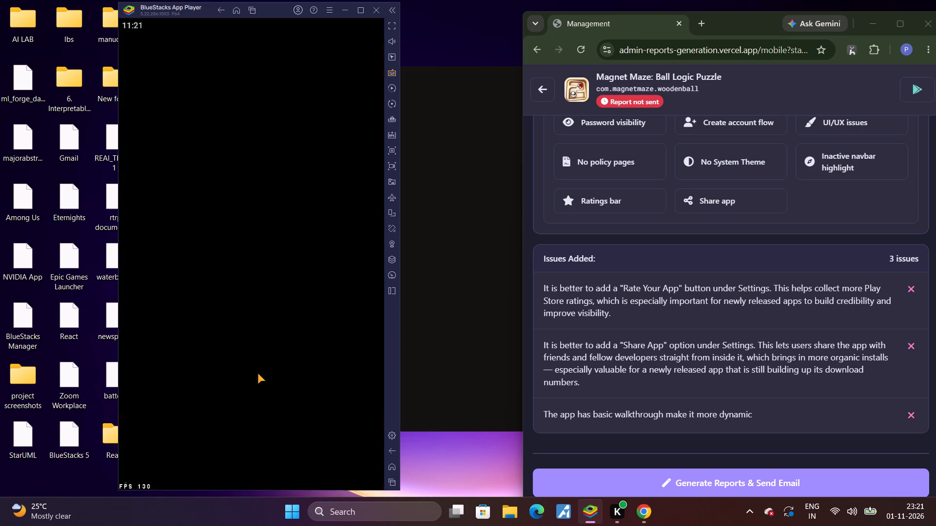
{"action": "left_click", "coordinate": [151, 34]}
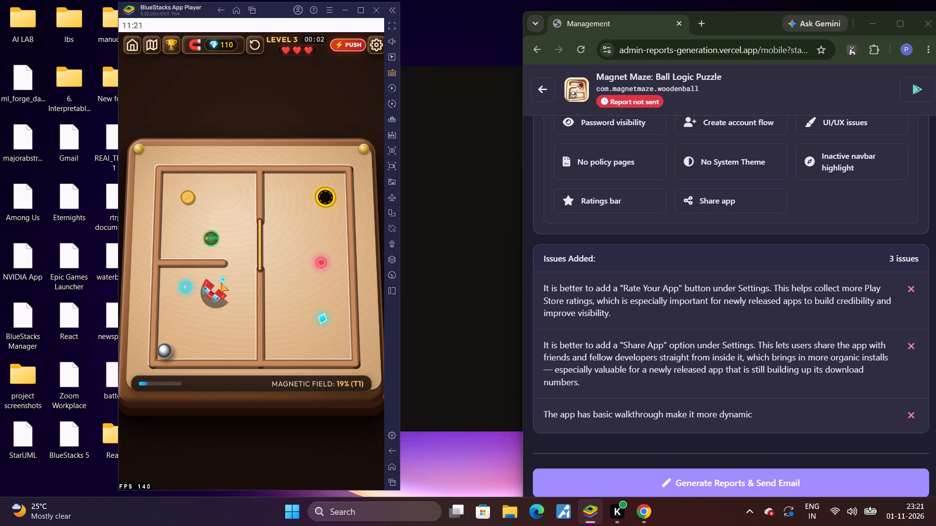
{"action": "left_click_drag", "start_coordinate": [216, 286], "coordinate": [320, 408]}
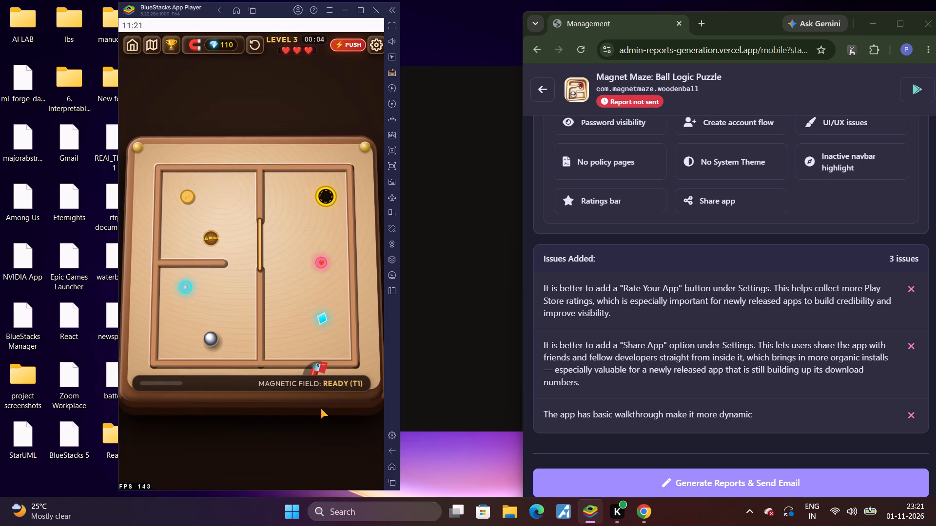
{"action": "left_click_drag", "start_coordinate": [320, 408], "coordinate": [154, 309]}
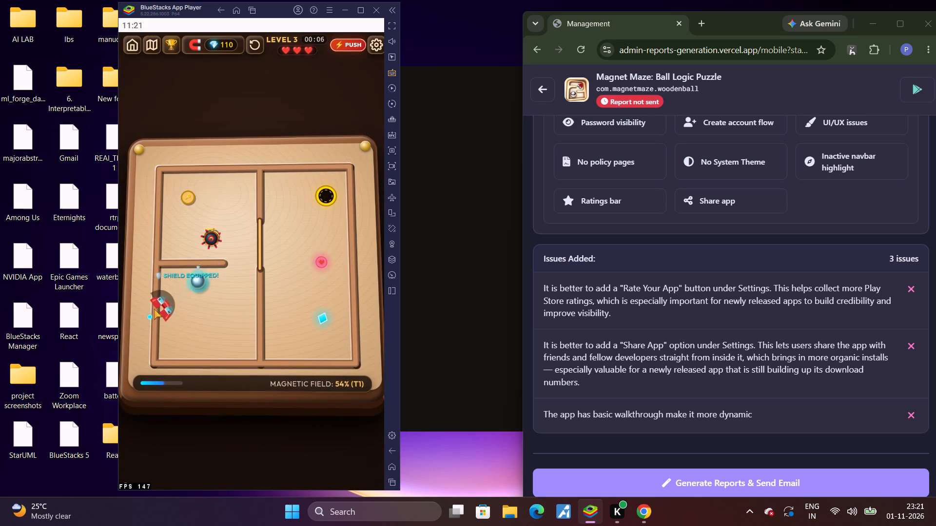
{"action": "left_click_drag", "start_coordinate": [154, 309], "coordinate": [253, 341]}
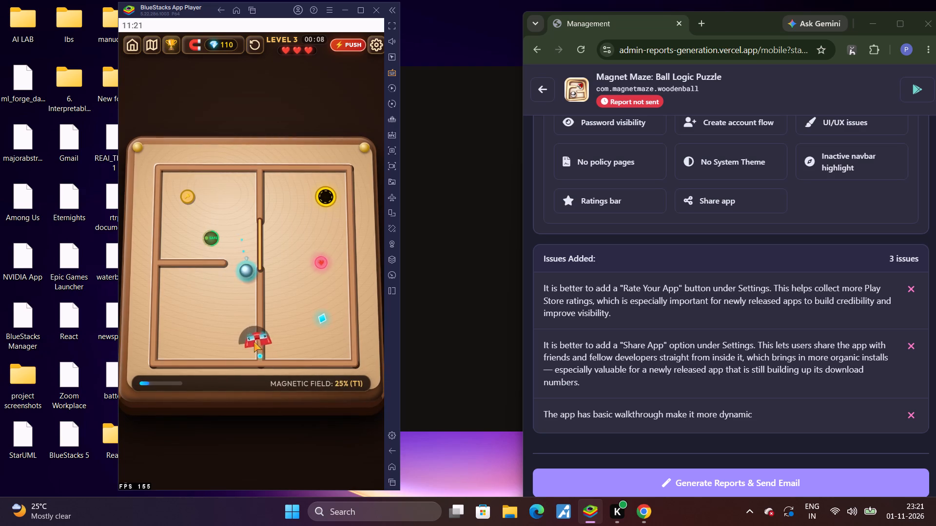
{"action": "left_click_drag", "start_coordinate": [253, 341], "coordinate": [251, 224]}
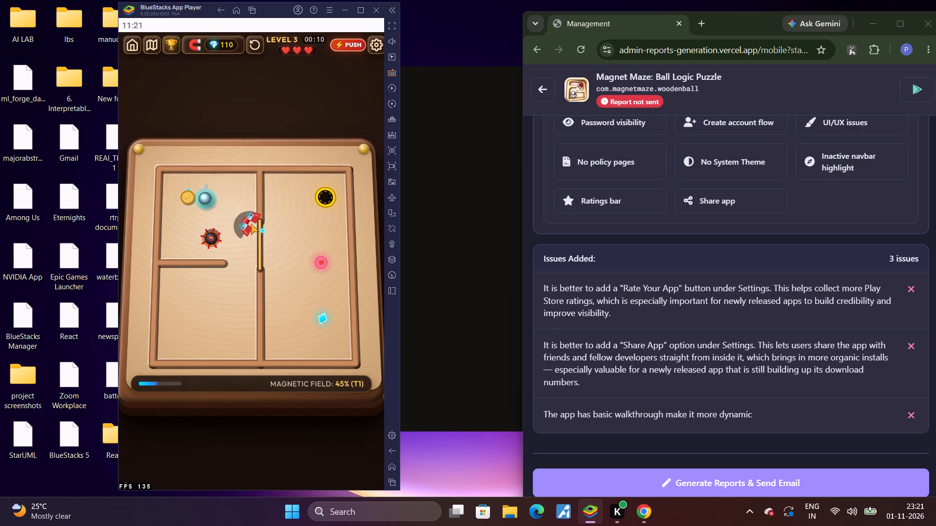
{"action": "left_click_drag", "start_coordinate": [251, 224], "coordinate": [6, 333]}
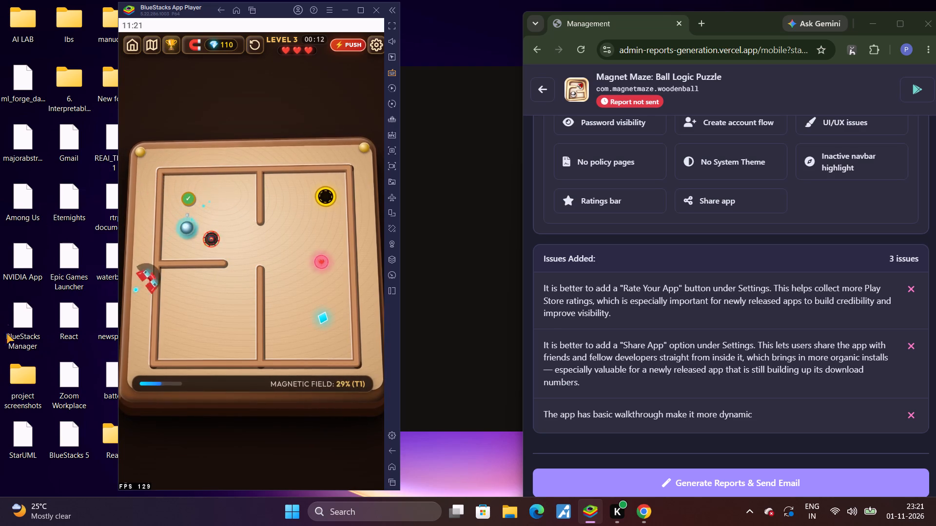
{"action": "left_click_drag", "start_coordinate": [6, 333], "coordinate": [114, 277]}
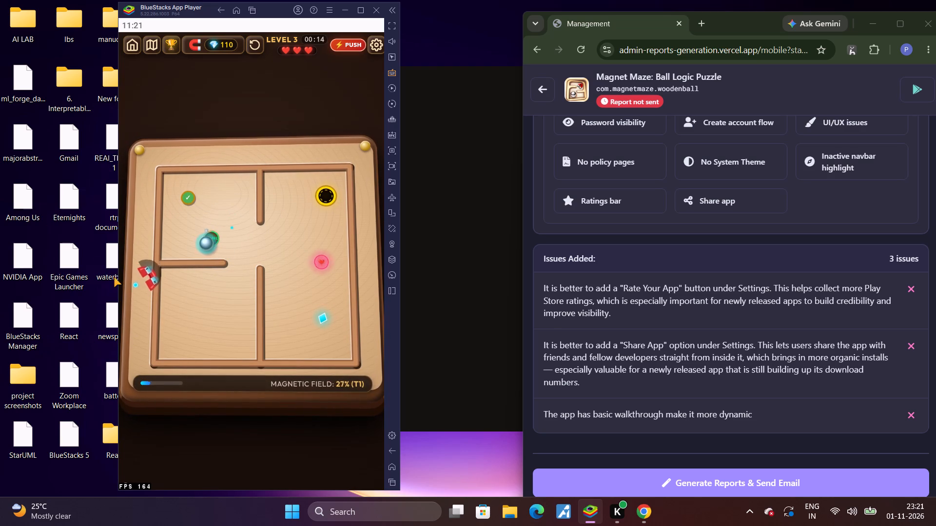
{"action": "left_click_drag", "start_coordinate": [114, 277], "coordinate": [190, 268]}
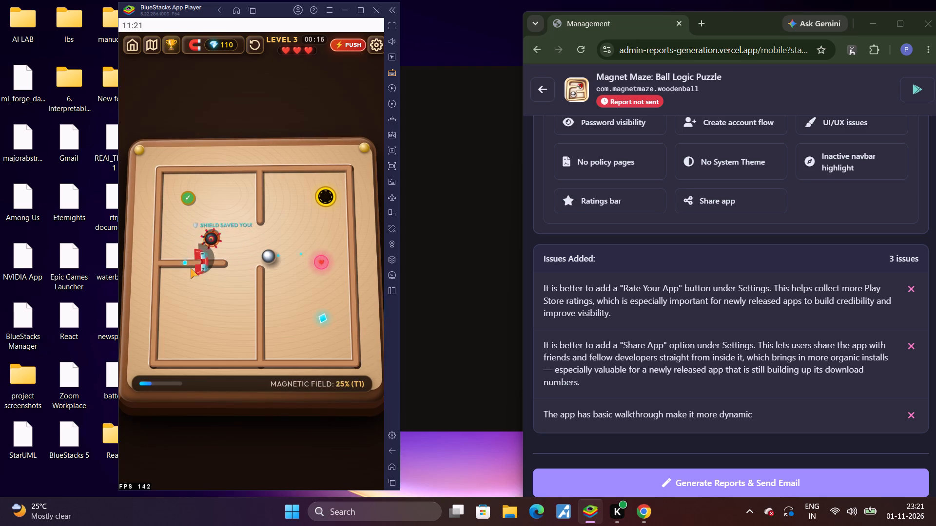
{"action": "left_click_drag", "start_coordinate": [190, 268], "coordinate": [212, 319]}
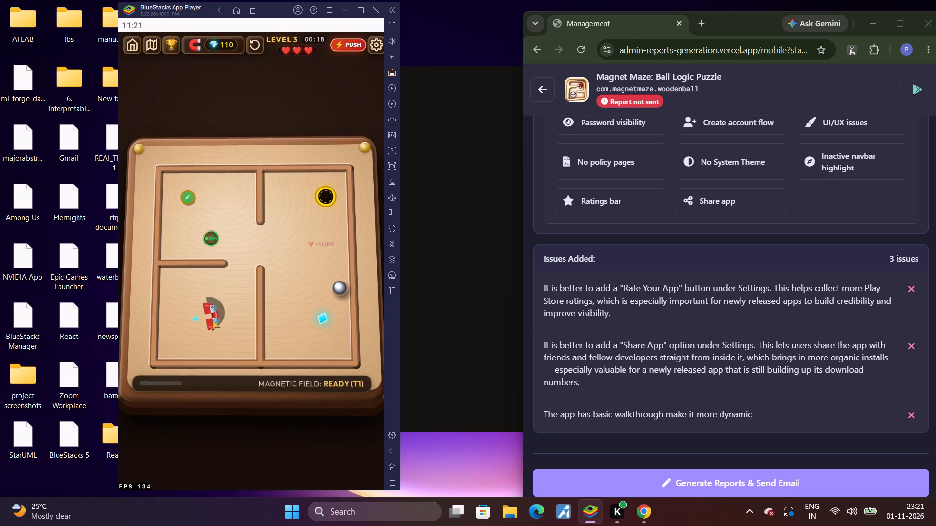
{"action": "left_click_drag", "start_coordinate": [212, 319], "coordinate": [303, 341]}
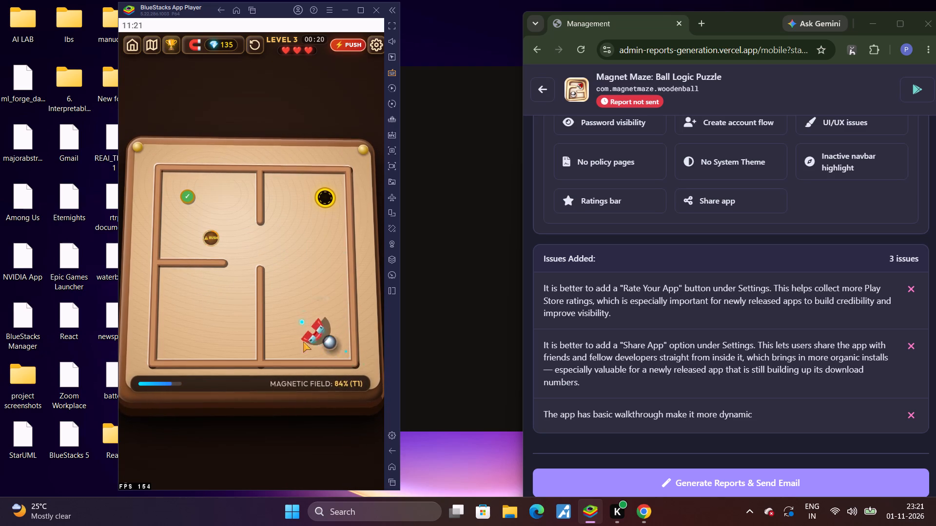
{"action": "left_click_drag", "start_coordinate": [303, 341], "coordinate": [241, 284]}
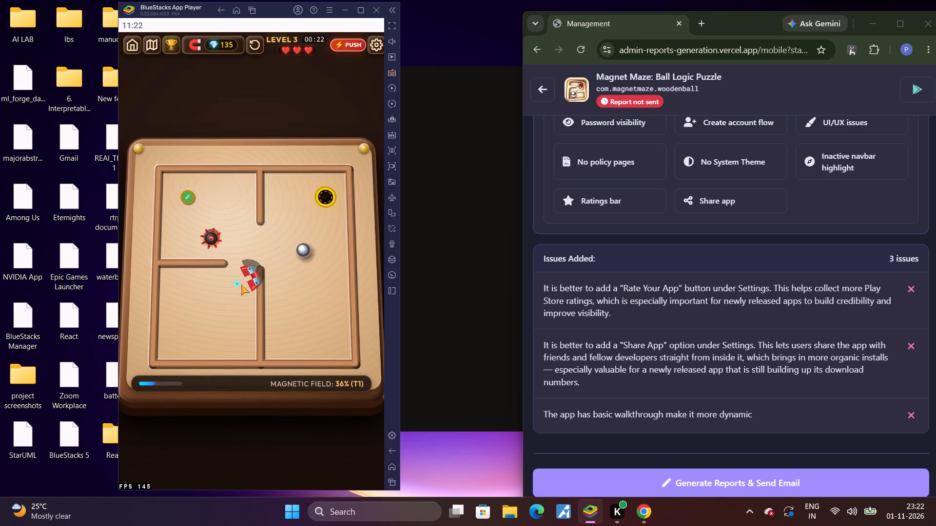
{"action": "left_click_drag", "start_coordinate": [241, 284], "coordinate": [373, 268]}
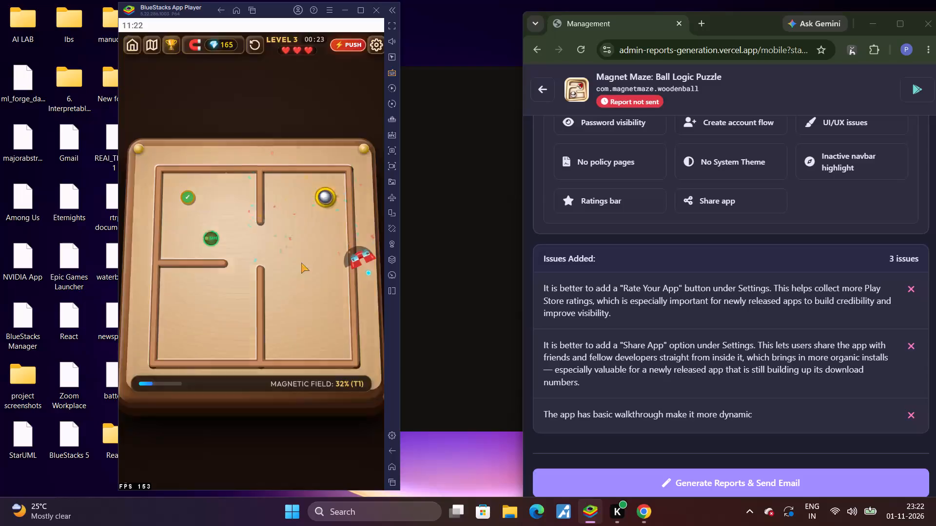
{"action": "left_click", "coordinate": [252, 375]}
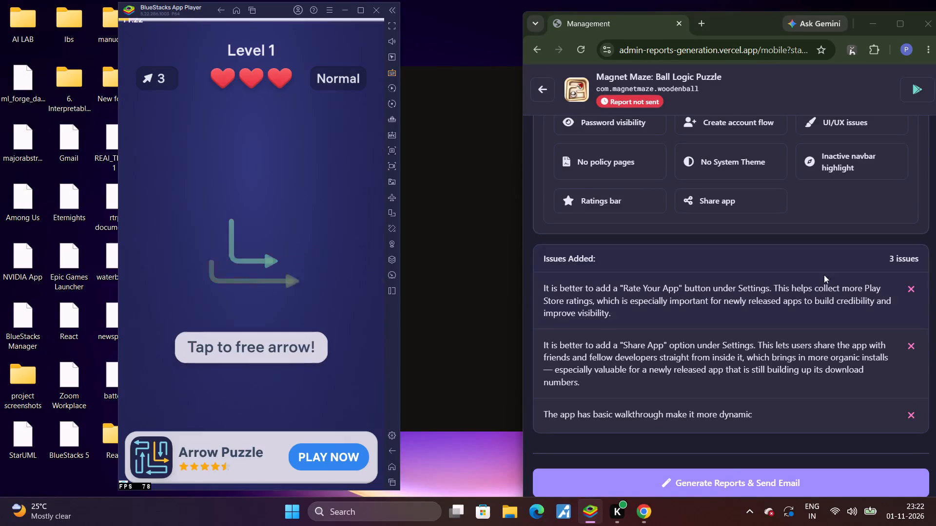
Generate and email the feedback report for Magnet Maze.
{"action": "left_click", "coordinate": [729, 471]}
Advance the desktop report page to app 8 of 18, CovoitCp.
{"action": "scroll", "coordinate": [729, 453], "scroll_direction": "up", "scroll_amount": 11}
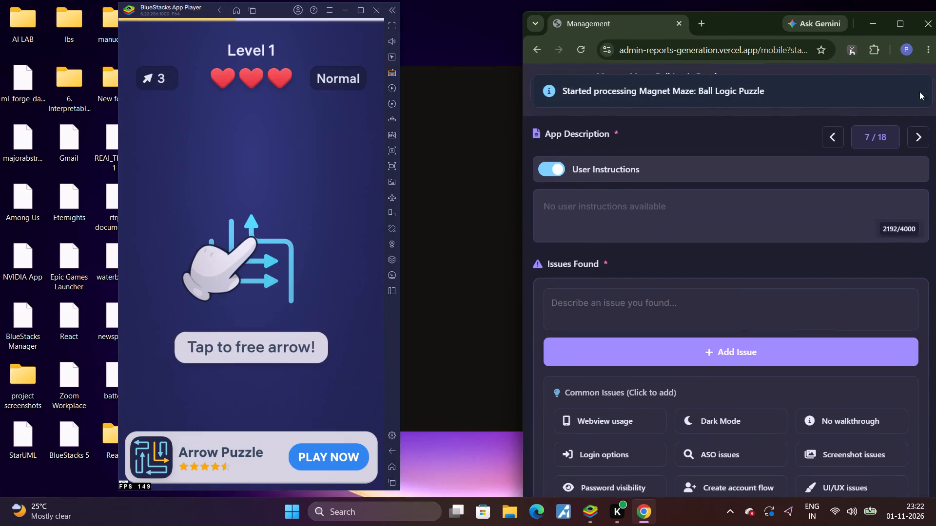
{"action": "left_click", "coordinate": [915, 149]}
{"action": "left_click", "coordinate": [917, 145]}
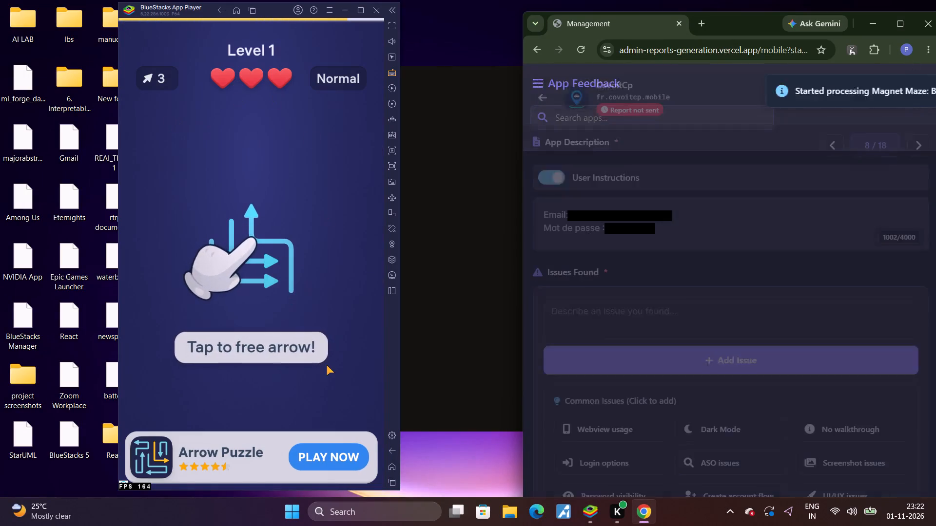
Leave the game's ad and uninstall Magnet Maze from its Play Store page in BlueStacks.
{"action": "left_click", "coordinate": [391, 483]}
{"action": "left_click_drag", "start_coordinate": [181, 457], "coordinate": [228, 460]}
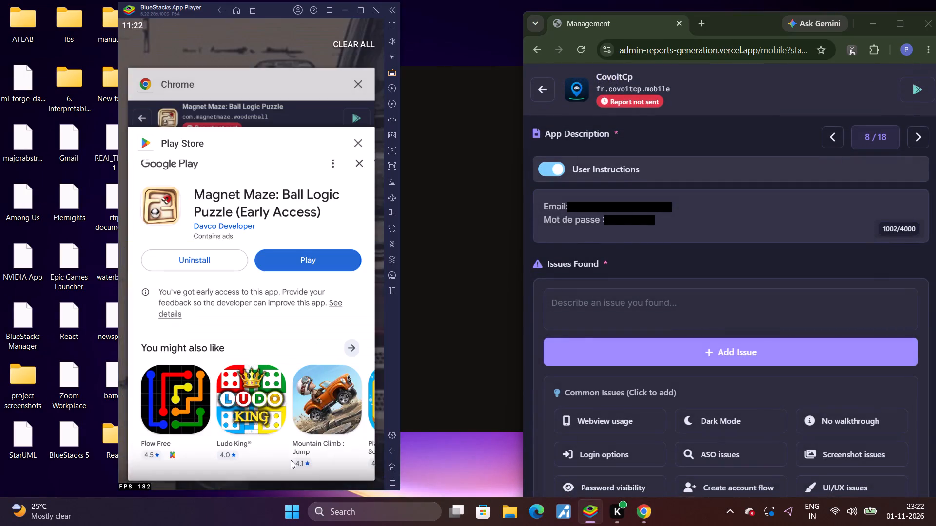
{"action": "left_click", "coordinate": [223, 317]}
{"action": "left_click", "coordinate": [203, 188]}
{"action": "left_click", "coordinate": [327, 271]}
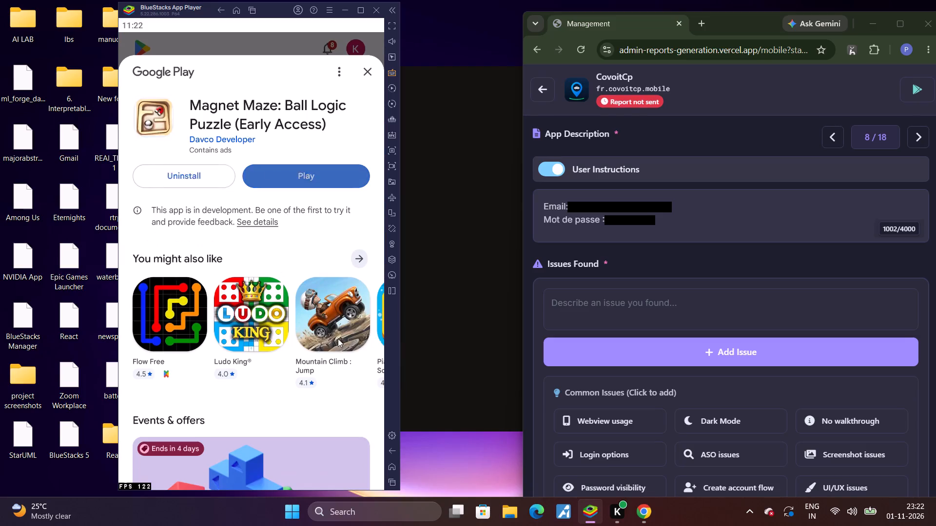
In the BlueStacks browser, advance to app 8 of 18, CovoitCp, open its Play Store page and install it.
{"action": "left_click", "coordinate": [393, 483]}
{"action": "left_click", "coordinate": [236, 160]}
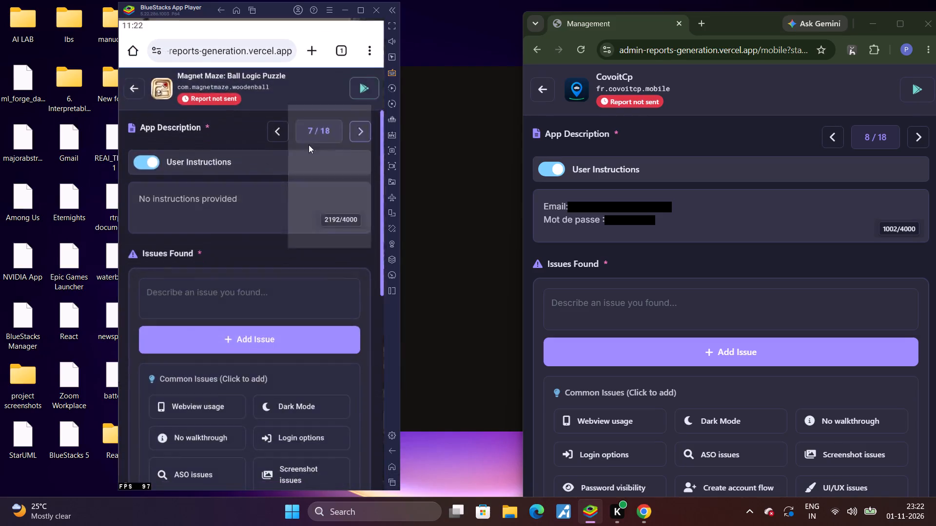
{"action": "left_click", "coordinate": [366, 122]}
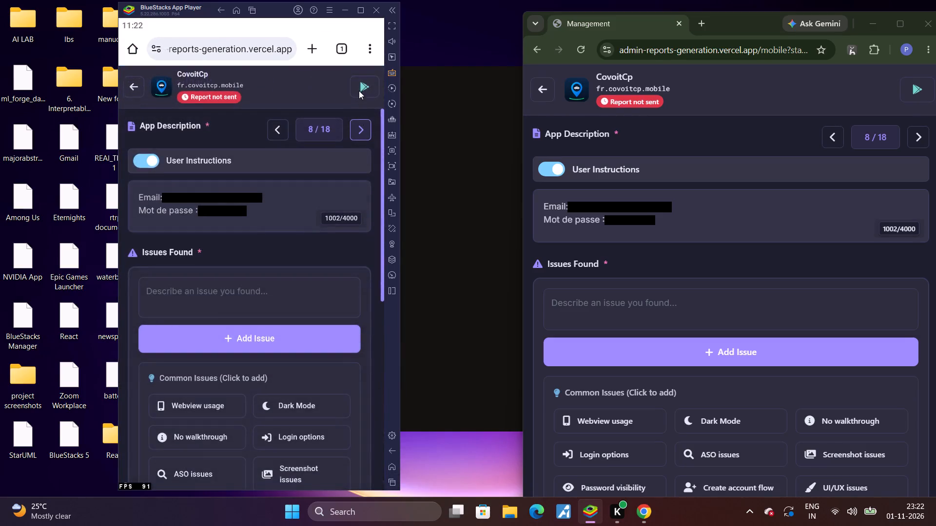
{"action": "left_click", "coordinate": [359, 90]}
{"action": "left_click", "coordinate": [231, 273]}
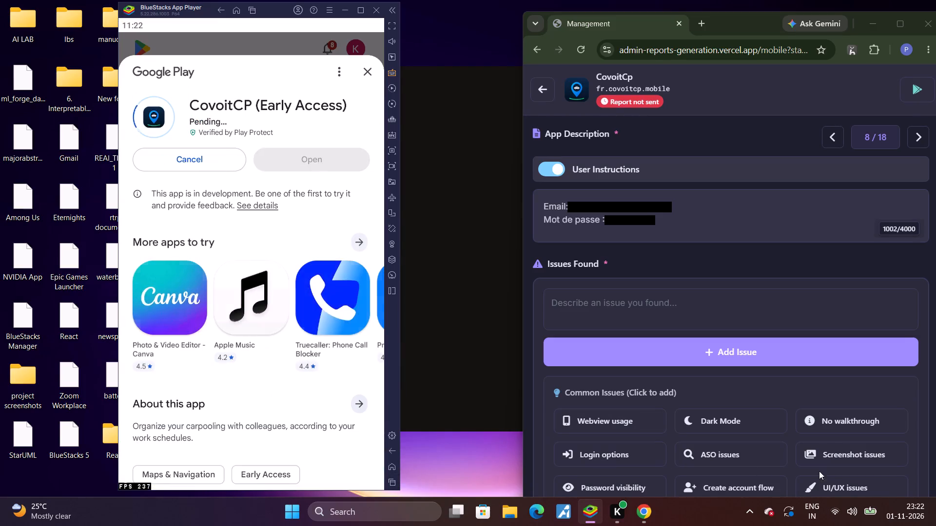
Add the common issues No walkthrough and Screenshot issues to CovoitCp's report on the desktop report page.
{"action": "left_click", "coordinate": [850, 422]}
{"action": "left_click", "coordinate": [840, 453]}
{"action": "scroll", "coordinate": [788, 353], "scroll_direction": "down", "scroll_amount": 6}
Look through CovoitCP's description and screenshots on its Play Store page in BlueStacks while it installs.
{"action": "left_click_drag", "start_coordinate": [211, 387], "coordinate": [211, 288]}
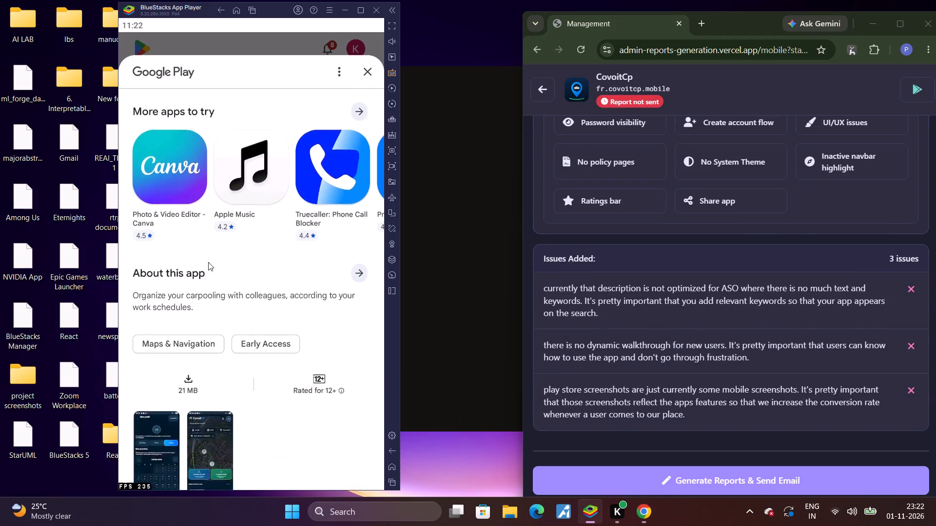
{"action": "left_click", "coordinate": [192, 324]}
{"action": "left_click", "coordinate": [211, 296]}
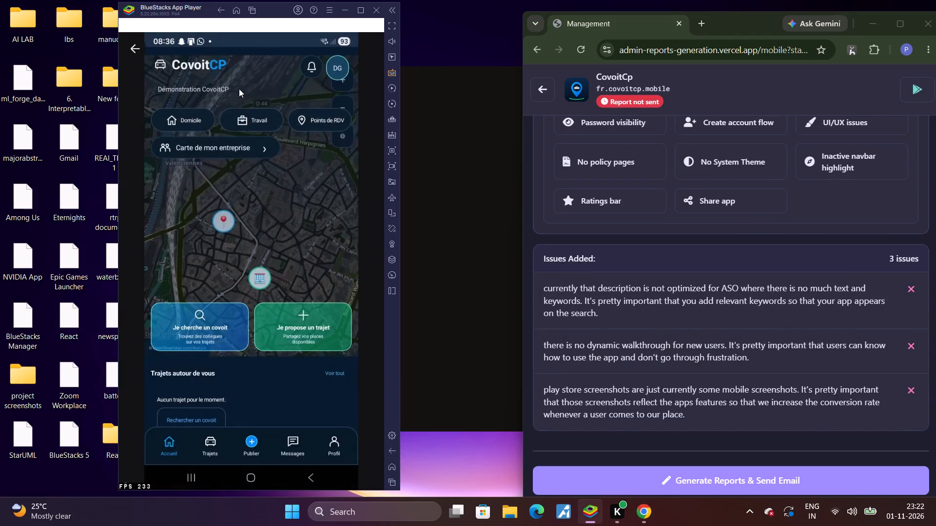
{"action": "left_click_drag", "start_coordinate": [239, 89], "coordinate": [225, 301]}
{"action": "left_click_drag", "start_coordinate": [236, 128], "coordinate": [246, 298]}
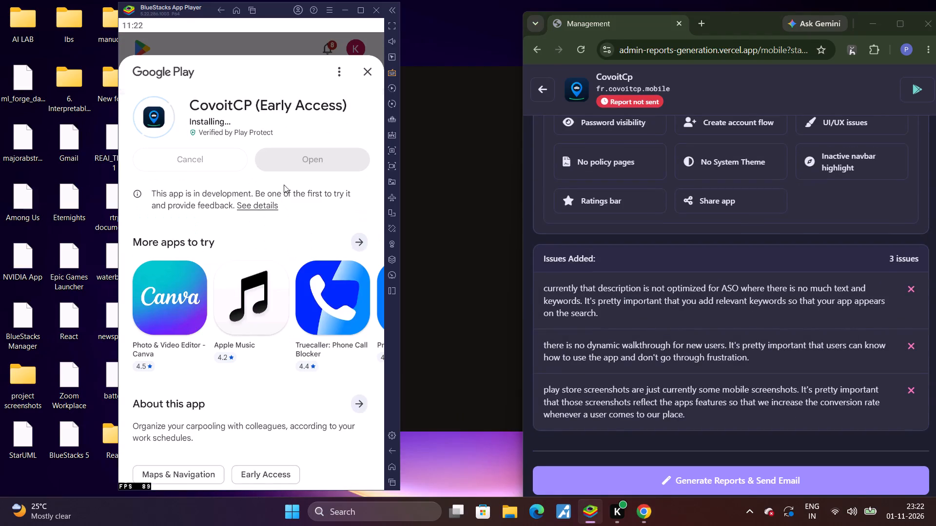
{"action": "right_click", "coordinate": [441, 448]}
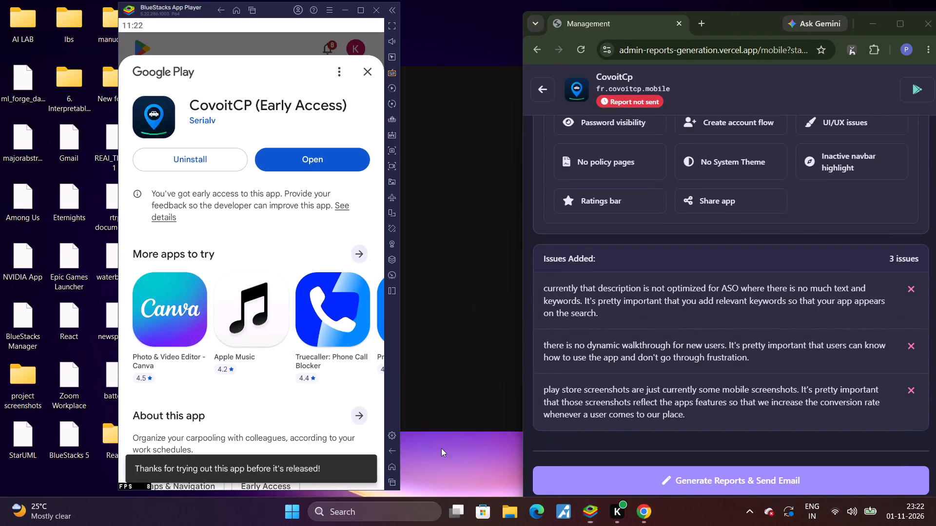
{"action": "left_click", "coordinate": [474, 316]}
Open the installed CovoitCP app from its Play Store page.
{"action": "left_click", "coordinate": [295, 160]}
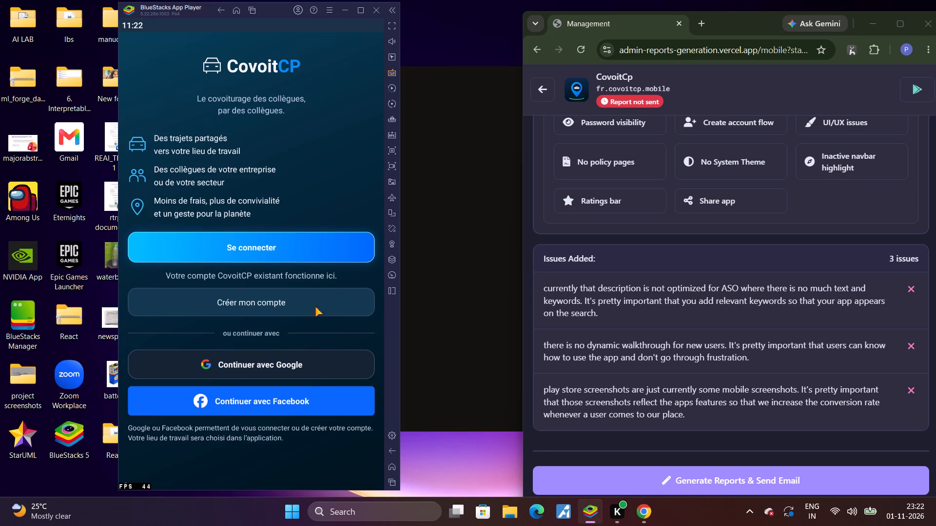
Add the clipboard-history issue "The default language in the app supposed to be english" to CovoitCp's report on the desktop report page.
{"action": "scroll", "coordinate": [714, 250], "scroll_direction": "up", "scroll_amount": 4}
{"action": "left_click", "coordinate": [599, 201]}
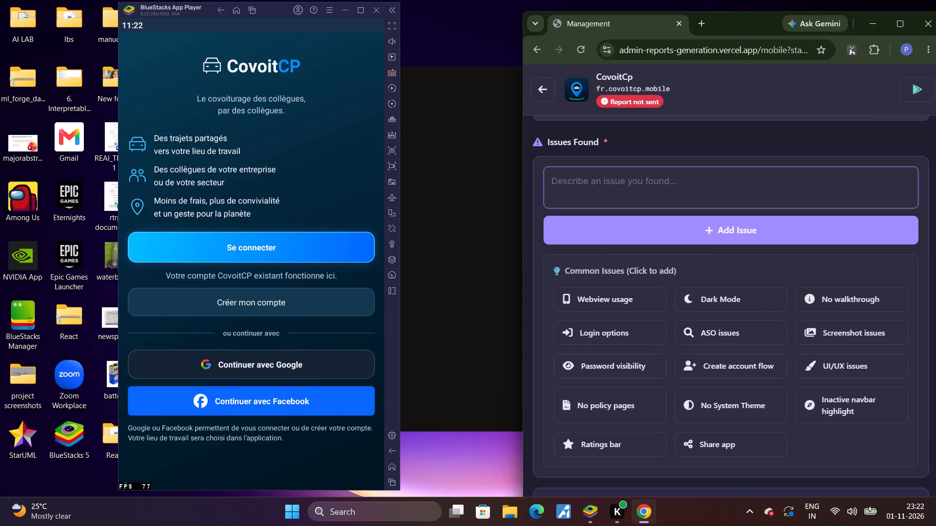
{"action": "key", "text": "super+v"}
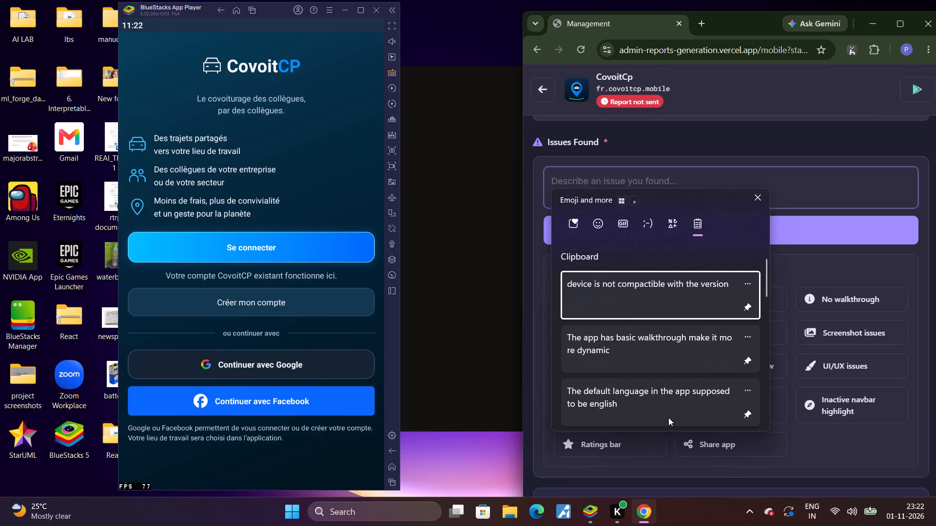
{"action": "left_click", "coordinate": [668, 417]}
{"action": "key", "text": "ctrl+v"}
{"action": "left_click", "coordinate": [620, 229]}
{"action": "scroll", "coordinate": [620, 229], "scroll_direction": "down", "scroll_amount": 4}
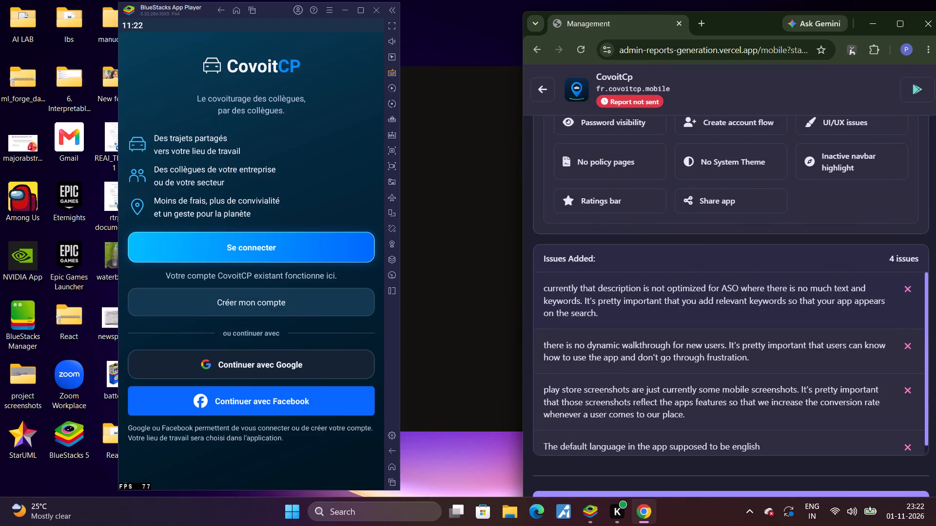
Sign in to CovoitCP in BlueStacks with the existing Google account and approve the access request.
{"action": "left_click", "coordinate": [223, 371]}
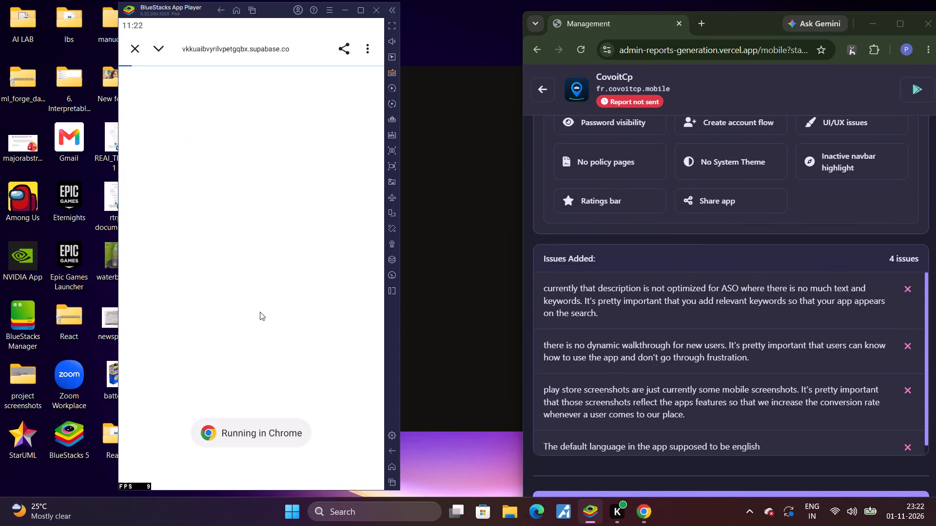
{"action": "left_click", "coordinate": [220, 245]}
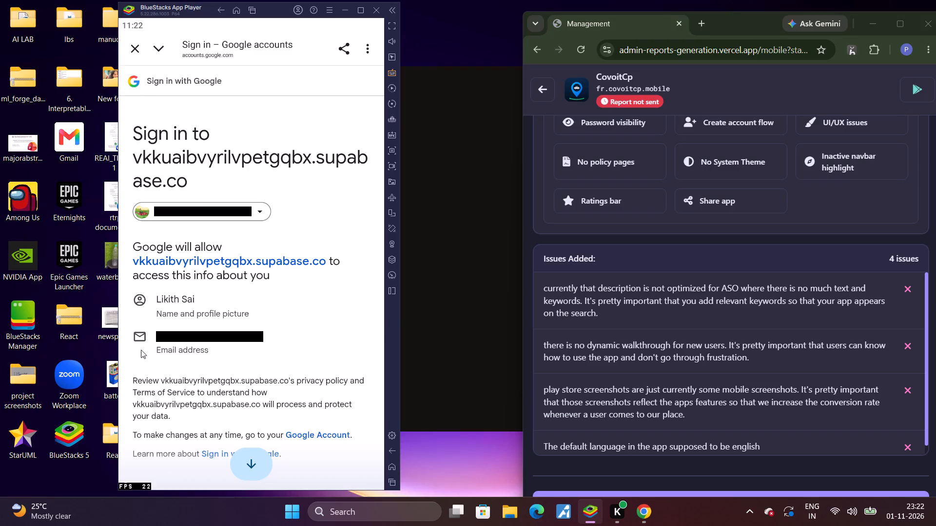
{"action": "left_click_drag", "start_coordinate": [242, 418], "coordinate": [239, 280]}
{"action": "left_click", "coordinate": [283, 424]}
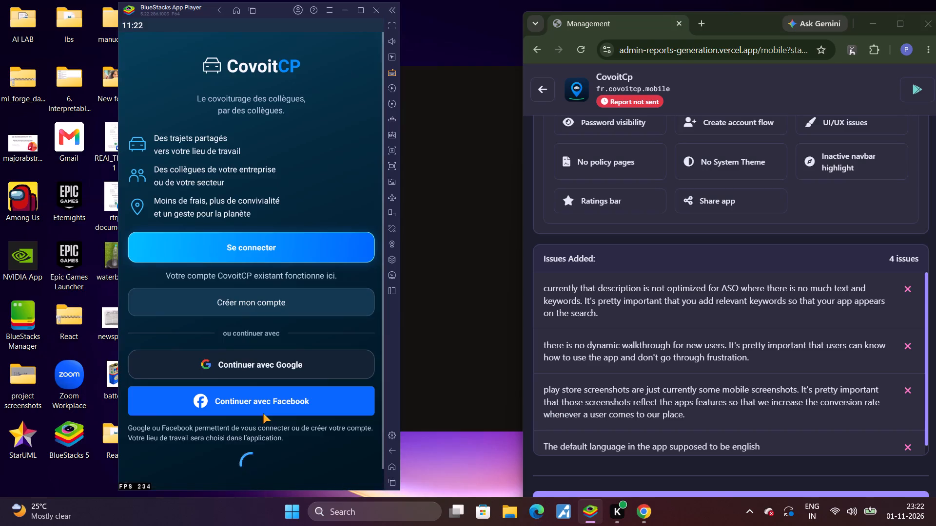
Look through CovoitCP's workplace and home screens, and review the issues added to its report.
{"action": "left_click", "coordinate": [355, 459]}
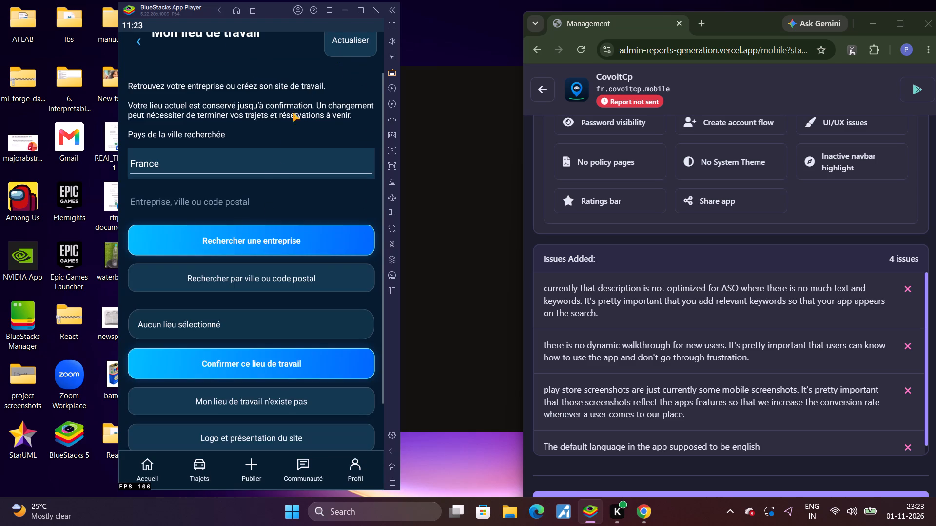
{"action": "left_click_drag", "start_coordinate": [249, 242], "coordinate": [283, 108]}
{"action": "left_click_drag", "start_coordinate": [265, 149], "coordinate": [288, 280]}
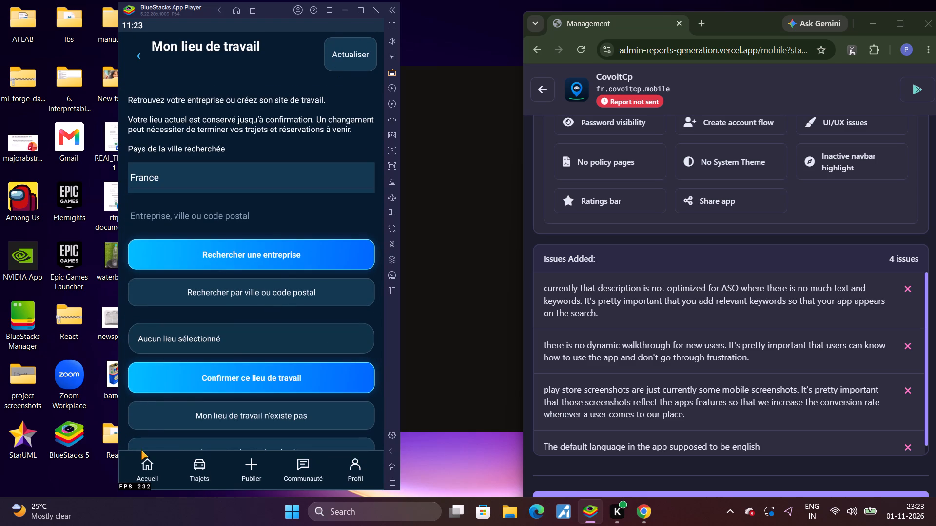
{"action": "left_click", "coordinate": [147, 465]}
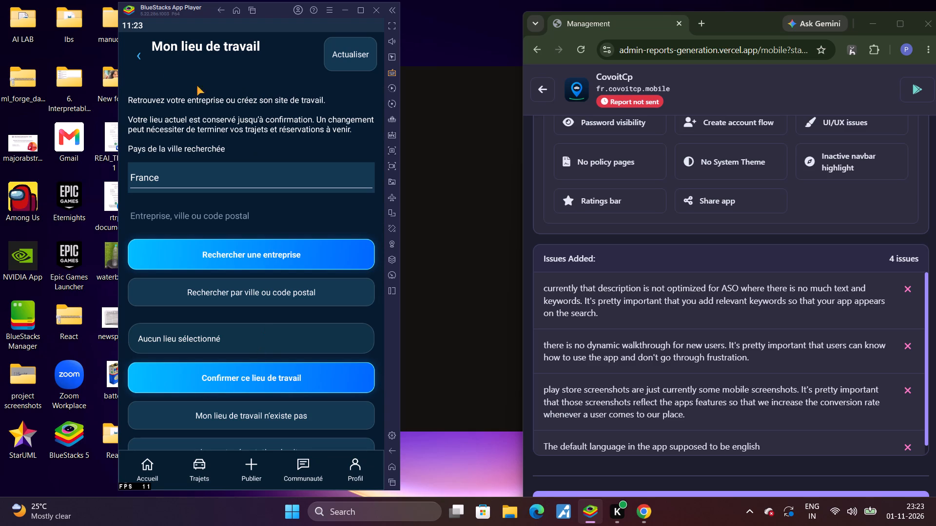
{"action": "left_click", "coordinate": [137, 51]}
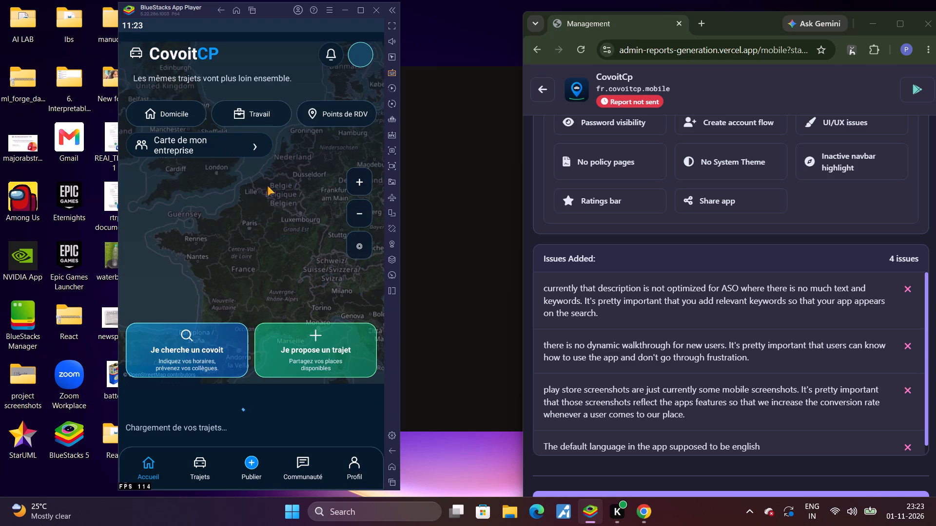
{"action": "scroll", "coordinate": [679, 302], "scroll_direction": "up", "scroll_amount": 3}
{"action": "scroll", "coordinate": [680, 302], "scroll_direction": "down", "scroll_amount": 8}
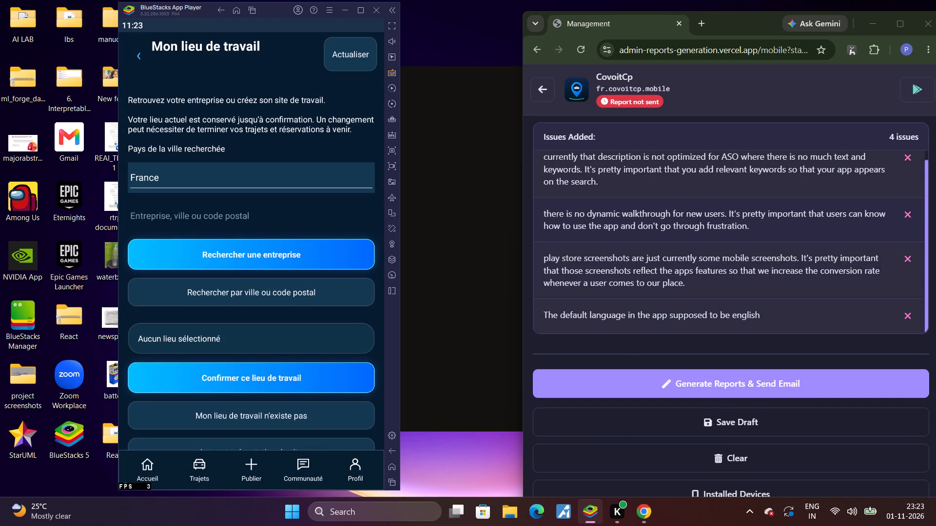
{"action": "scroll", "coordinate": [568, 230], "scroll_direction": "up", "scroll_amount": 1}
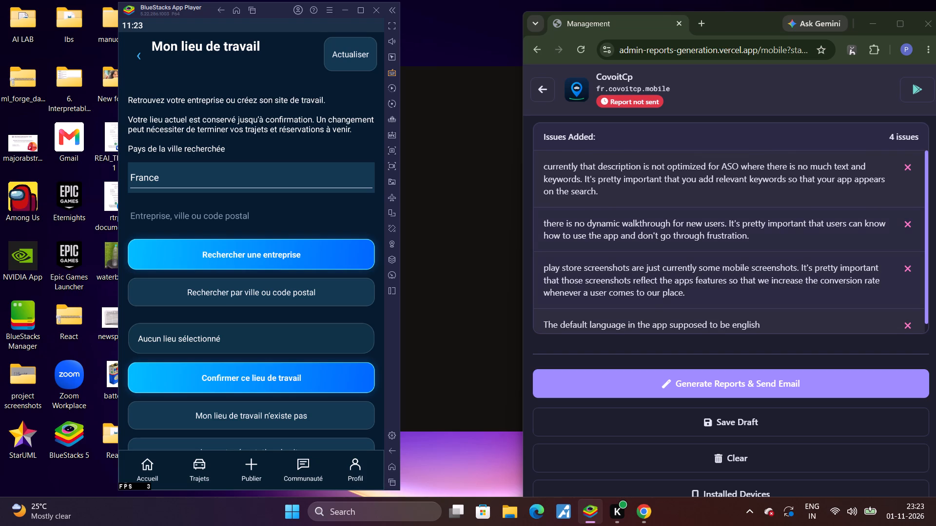
Switch to CovoitCP's Play Store page in BlueStacks and examine its description and screenshots.
{"action": "left_click", "coordinate": [386, 482]}
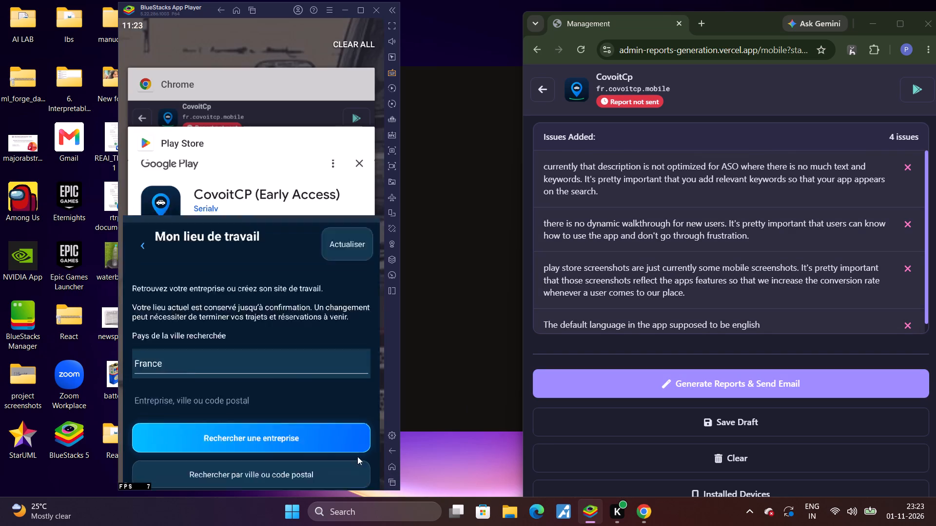
{"action": "left_click", "coordinate": [240, 250]}
{"action": "left_click_drag", "start_coordinate": [262, 364], "coordinate": [266, 268]}
{"action": "left_click_drag", "start_coordinate": [264, 225], "coordinate": [272, 343]}
{"action": "left_click", "coordinate": [263, 335]}
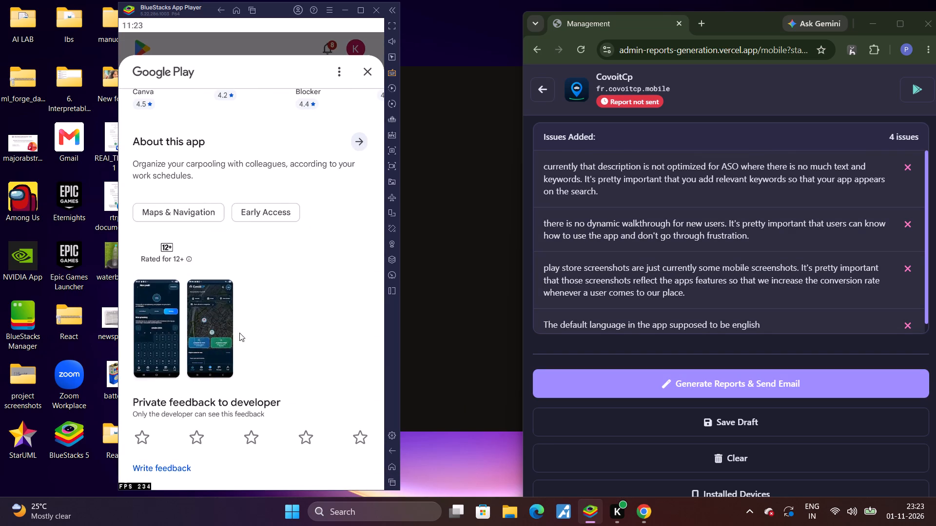
{"action": "left_click", "coordinate": [201, 336]}
{"action": "left_click_drag", "start_coordinate": [249, 95], "coordinate": [261, 326]}
{"action": "left_click_drag", "start_coordinate": [266, 205], "coordinate": [269, 259]}
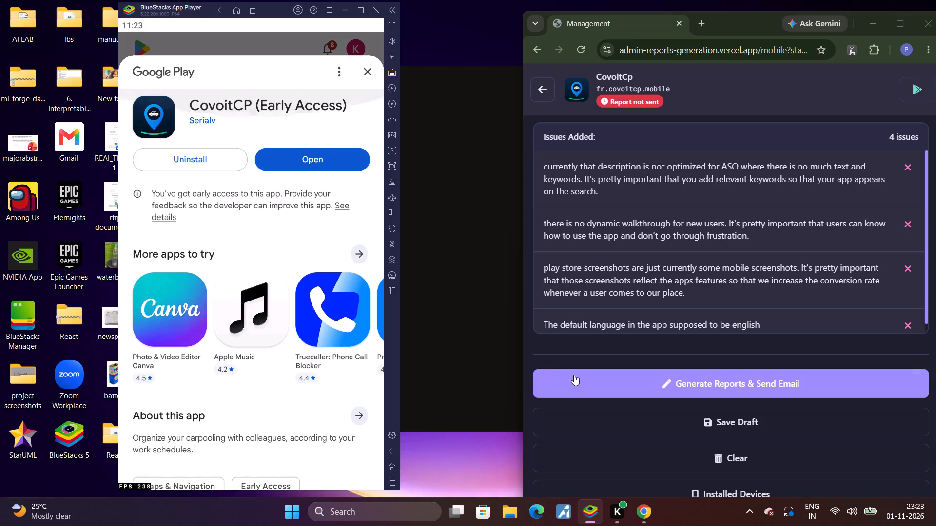
Generate and email CovoitCP's report from the desktop report page and advance to app 9 of 18.
{"action": "left_click", "coordinate": [638, 377]}
{"action": "scroll", "coordinate": [642, 377], "scroll_direction": "up", "scroll_amount": 10}
{"action": "left_click", "coordinate": [916, 127]}
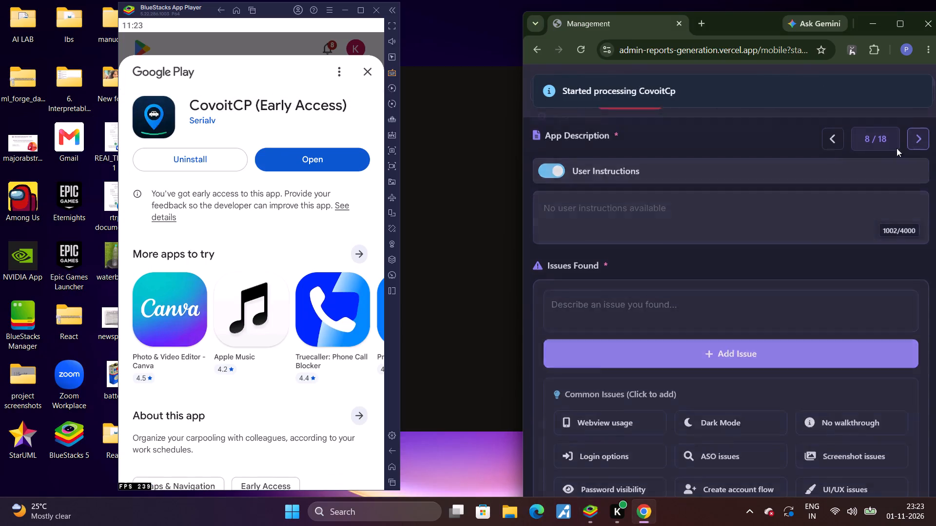
Uninstall CovoitCP from its Play Store page in BlueStacks.
{"action": "left_click", "coordinate": [156, 155]}
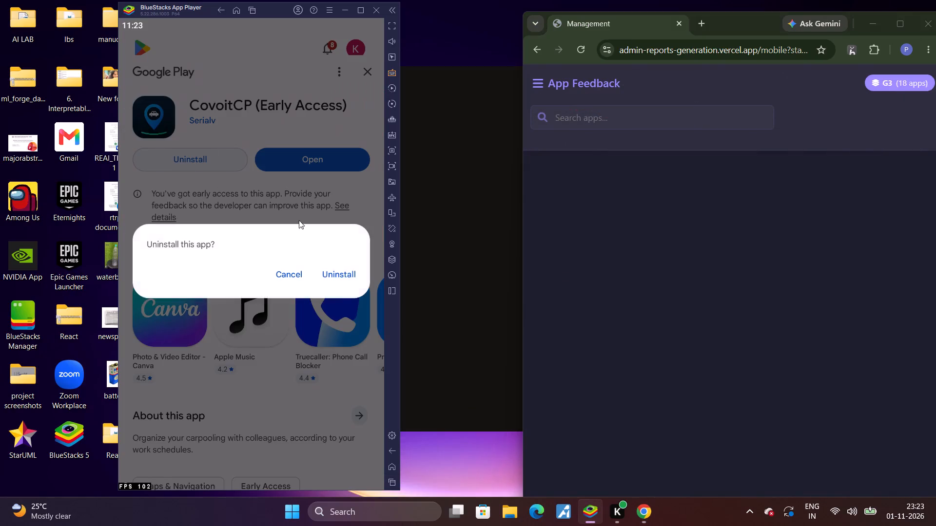
{"action": "left_click", "coordinate": [331, 279]}
In the BlueStacks browser, advance to app 9 of 18, Kunai Storm: Guerra Ninja, open its Play Store page and install it.
{"action": "left_click", "coordinate": [390, 478]}
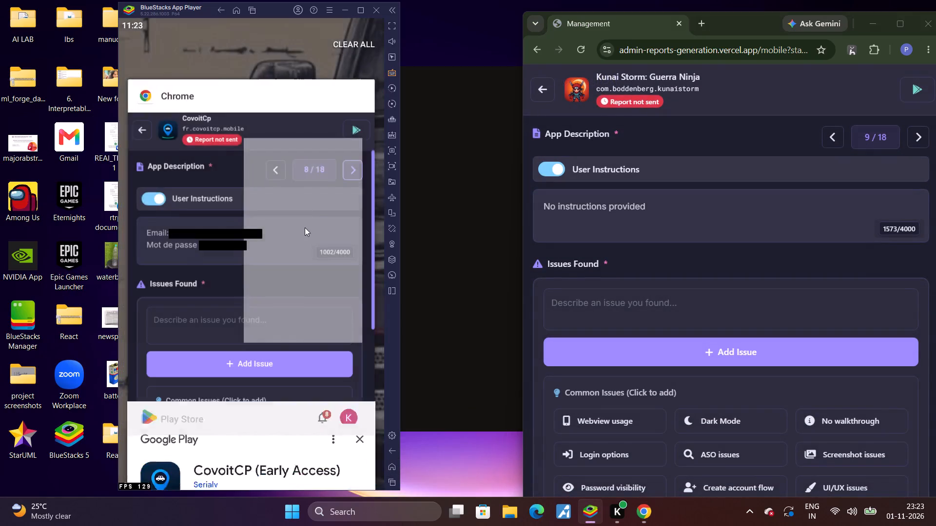
{"action": "left_click", "coordinate": [305, 225]}
{"action": "left_click", "coordinate": [358, 129]}
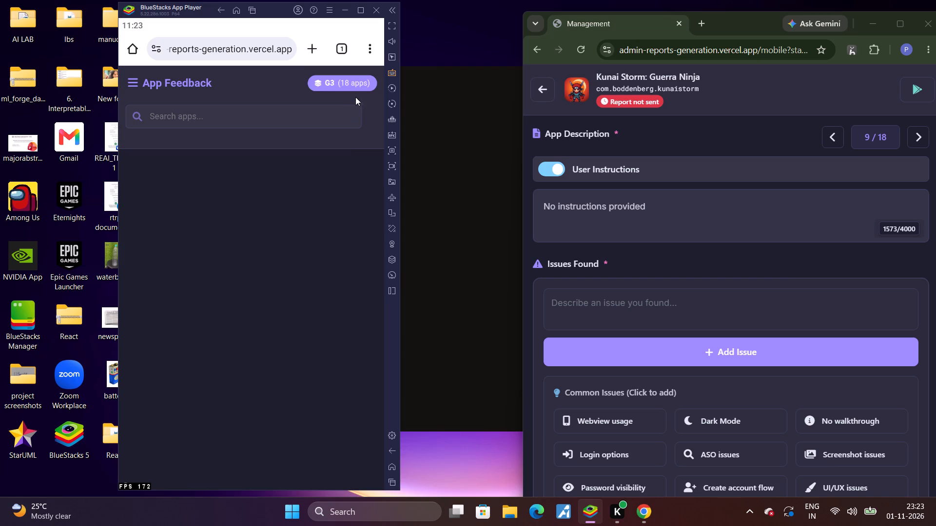
{"action": "left_click", "coordinate": [359, 86]}
{"action": "left_click", "coordinate": [238, 286]}
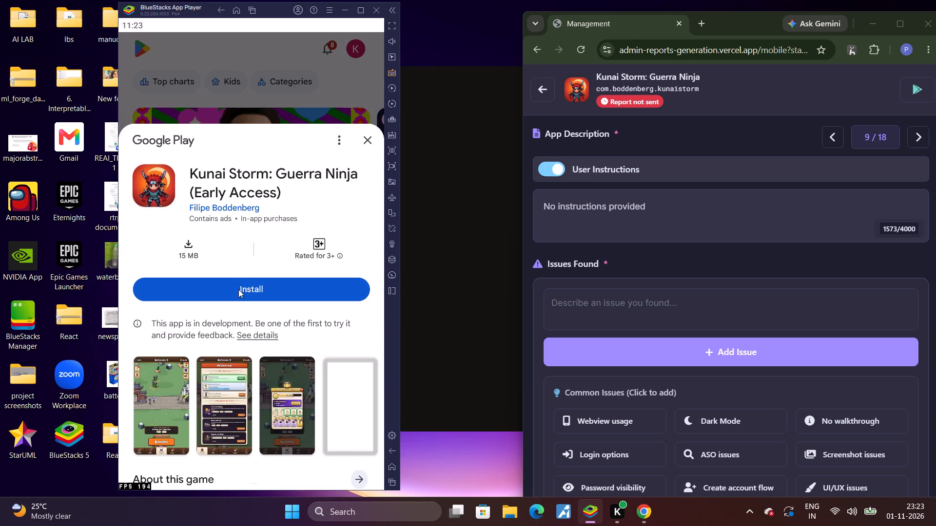
Examine Kunai Storm's store description and its first Play Store screenshots at full size.
{"action": "left_click_drag", "start_coordinate": [240, 352], "coordinate": [244, 291]}
{"action": "left_click_drag", "start_coordinate": [248, 381], "coordinate": [276, 162]}
{"action": "left_click", "coordinate": [283, 289]}
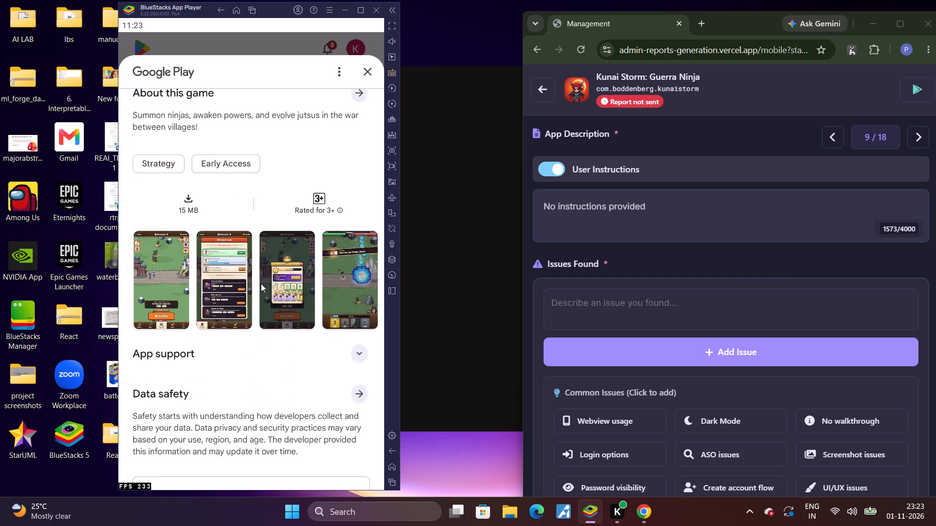
{"action": "left_click", "coordinate": [233, 277]}
{"action": "left_click_drag", "start_coordinate": [197, 213], "coordinate": [351, 239]}
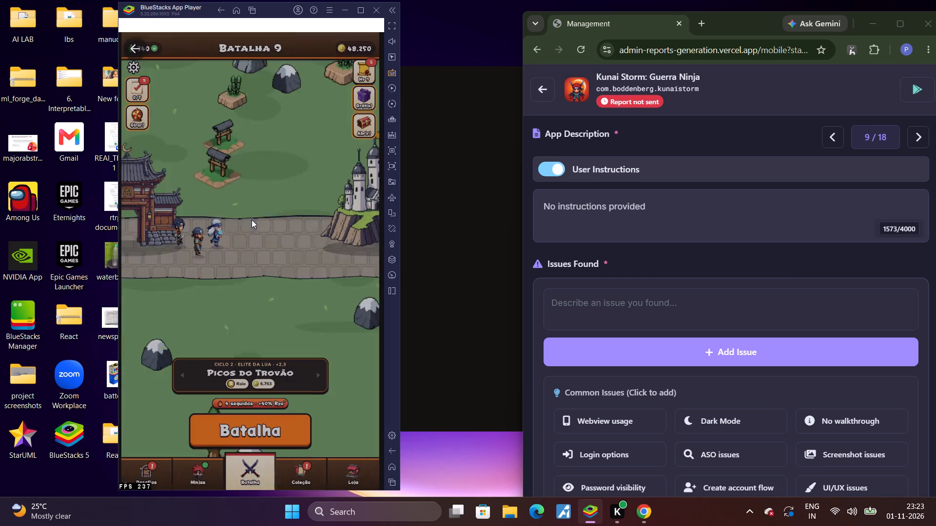
{"action": "left_click_drag", "start_coordinate": [239, 208], "coordinate": [417, 224]}
{"action": "left_click_drag", "start_coordinate": [263, 200], "coordinate": [340, 205]}
{"action": "left_click_drag", "start_coordinate": [200, 104], "coordinate": [217, 195]}
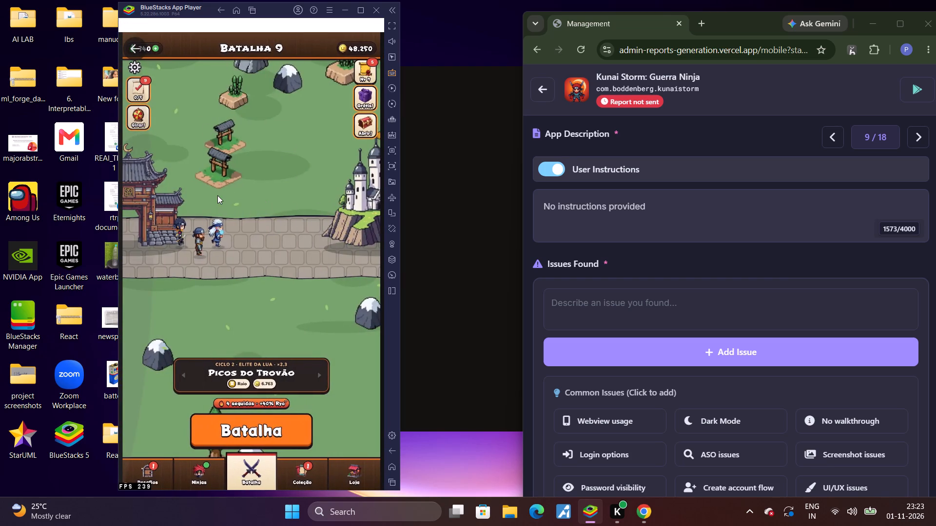
{"action": "left_click_drag", "start_coordinate": [217, 195], "coordinate": [217, 200]}
{"action": "left_click_drag", "start_coordinate": [225, 106], "coordinate": [225, 211]}
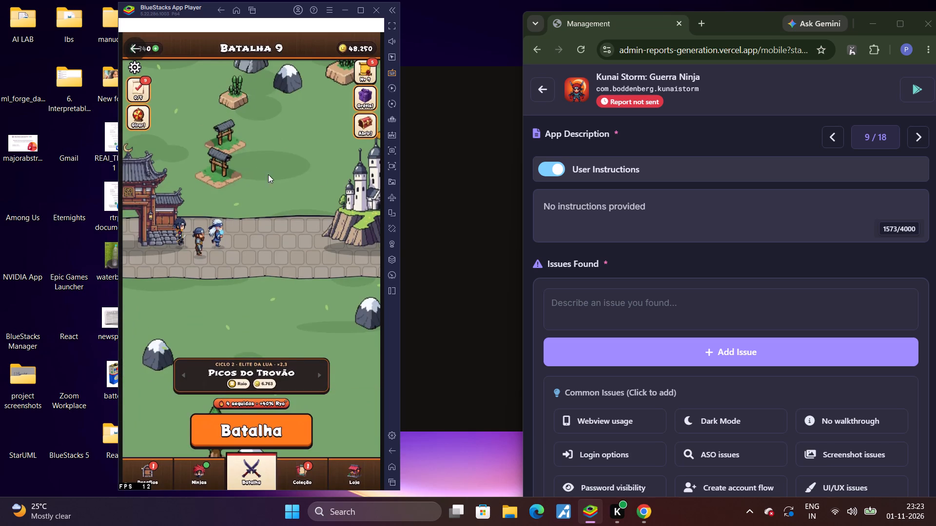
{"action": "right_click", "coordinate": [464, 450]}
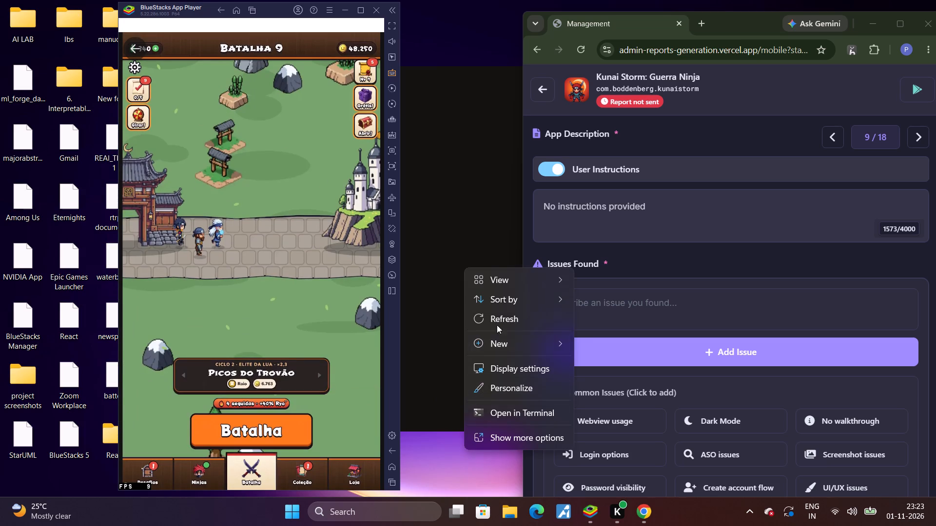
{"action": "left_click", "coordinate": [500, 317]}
Examine the rest of Kunai Storm's Play Store screenshots at full size and return to the store page.
{"action": "left_click_drag", "start_coordinate": [249, 116], "coordinate": [240, 279]}
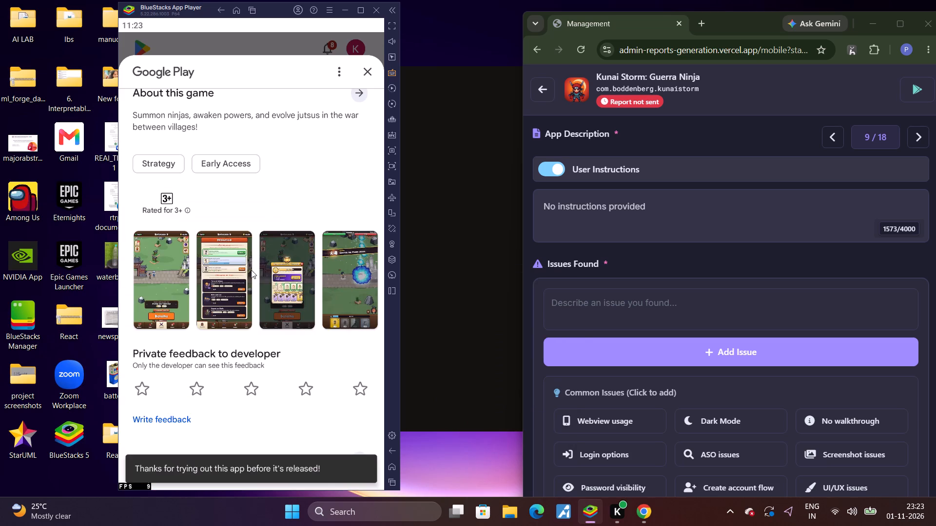
{"action": "left_click", "coordinate": [345, 271]}
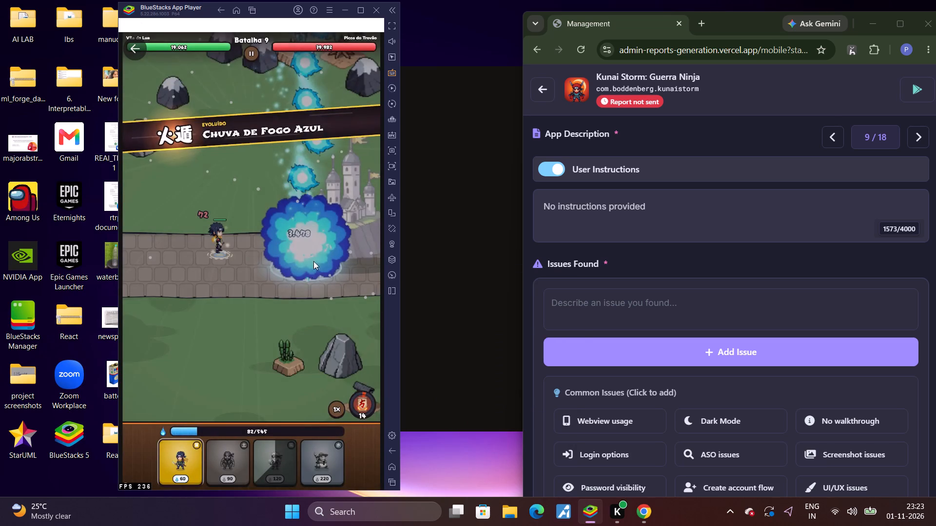
{"action": "left_click_drag", "start_coordinate": [297, 157], "coordinate": [299, 388]}
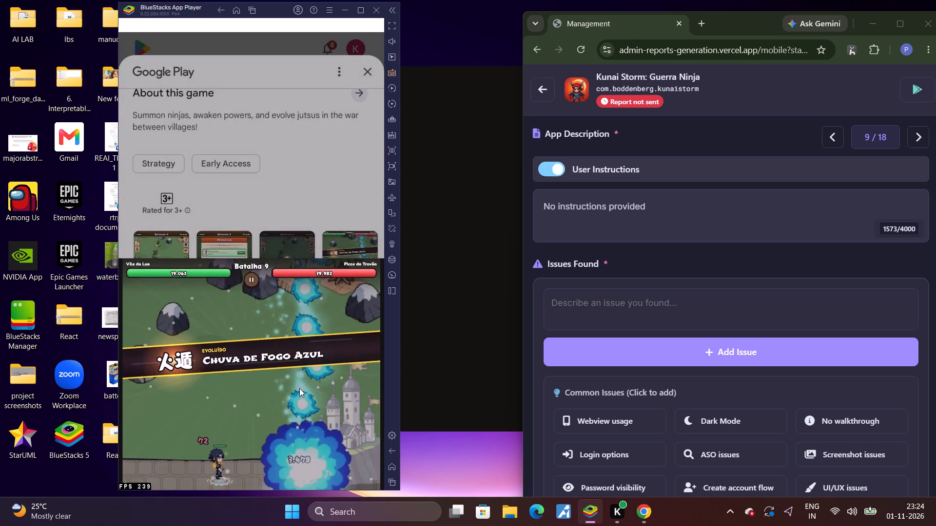
{"action": "left_click_drag", "start_coordinate": [299, 388], "coordinate": [290, 321]}
{"action": "left_click", "coordinate": [214, 289]}
{"action": "left_click_drag", "start_coordinate": [314, 172], "coordinate": [265, 173]}
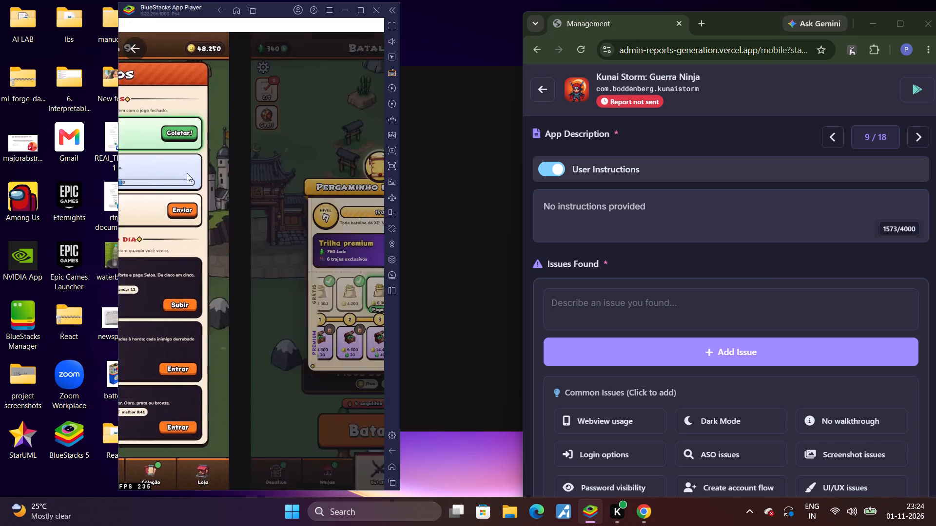
{"action": "left_click_drag", "start_coordinate": [249, 97], "coordinate": [248, 149]}
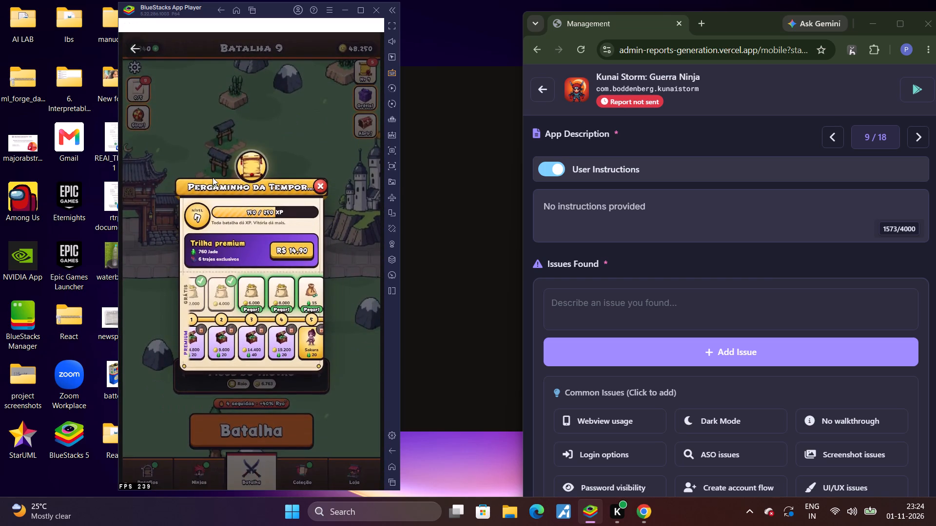
{"action": "left_click_drag", "start_coordinate": [340, 177], "coordinate": [277, 187]}
{"action": "left_click_drag", "start_coordinate": [337, 172], "coordinate": [234, 175]}
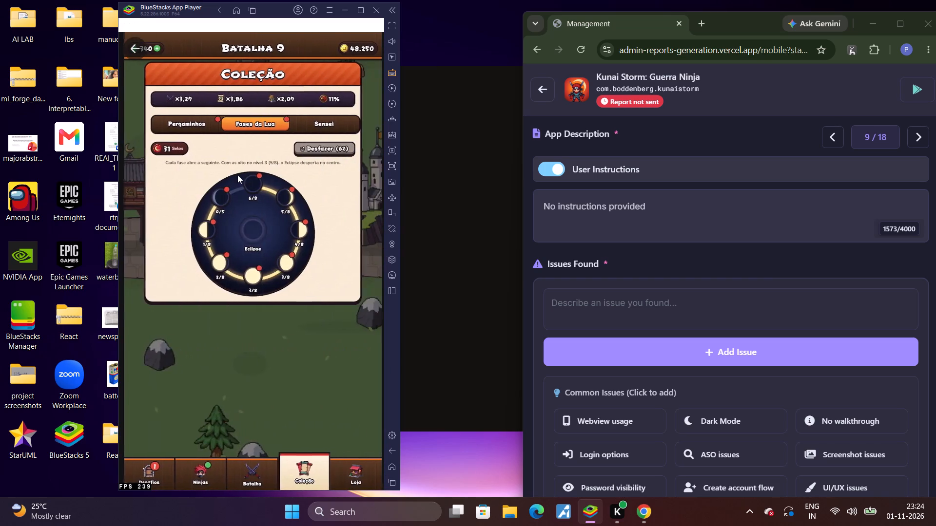
{"action": "left_click_drag", "start_coordinate": [176, 195], "coordinate": [259, 195]}
{"action": "left_click_drag", "start_coordinate": [188, 199], "coordinate": [258, 198]}
{"action": "left_click_drag", "start_coordinate": [158, 199], "coordinate": [241, 199]}
{"action": "left_click_drag", "start_coordinate": [169, 200], "coordinate": [209, 201]}
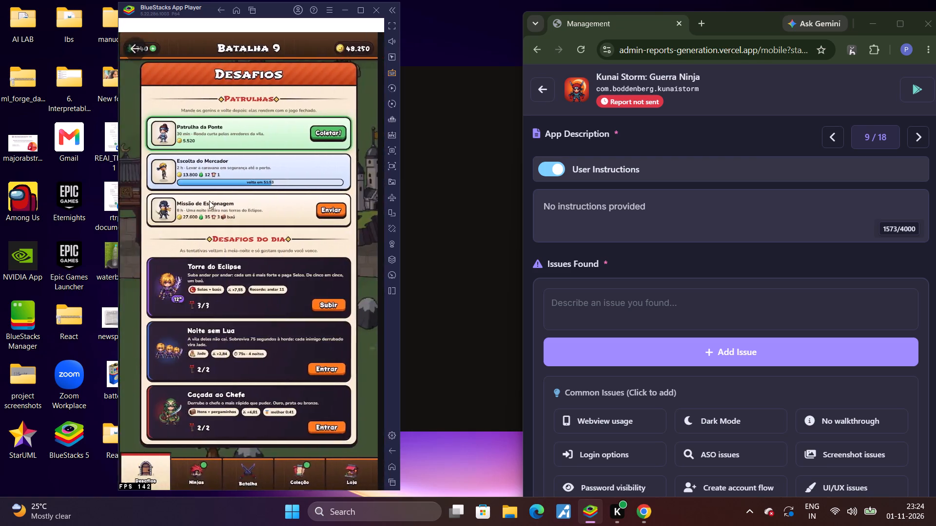
{"action": "left_click_drag", "start_coordinate": [209, 201], "coordinate": [233, 201]}
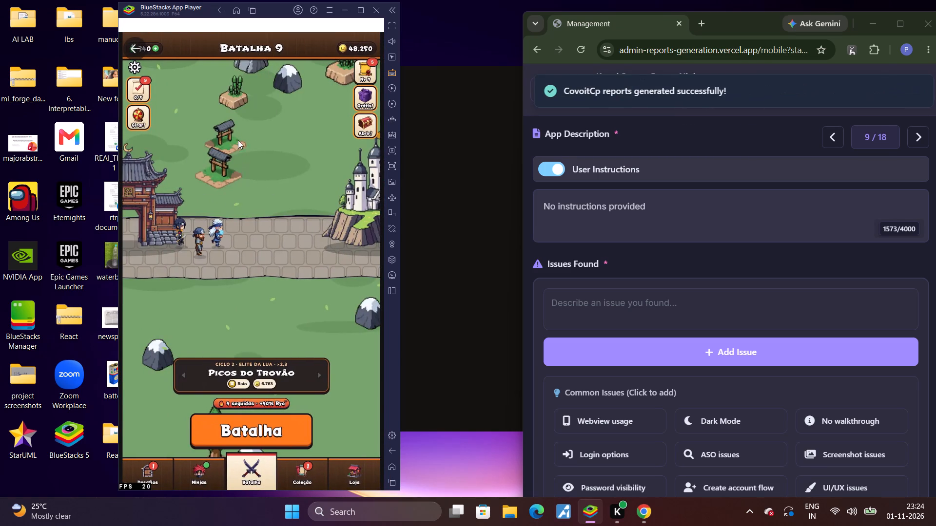
{"action": "left_click_drag", "start_coordinate": [235, 140], "coordinate": [256, 121]}
{"action": "left_click_drag", "start_coordinate": [249, 125], "coordinate": [275, 340]}
Add the common issues No walkthrough, Screenshot issues and ASO issues to Kunai Storm's report on the desktop report page.
{"action": "left_click", "coordinate": [850, 423]}
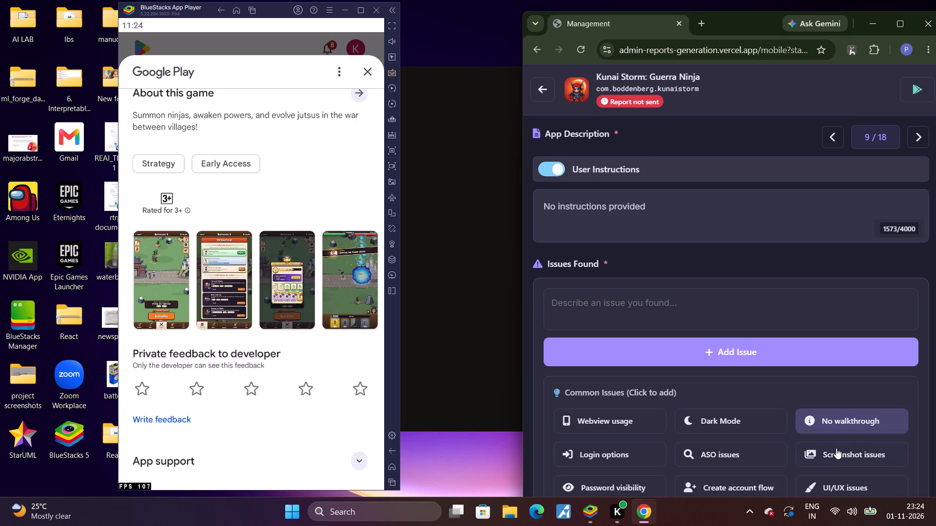
{"action": "left_click", "coordinate": [836, 452]}
{"action": "left_click", "coordinate": [709, 452]}
{"action": "scroll", "coordinate": [729, 343], "scroll_direction": "down", "scroll_amount": 7}
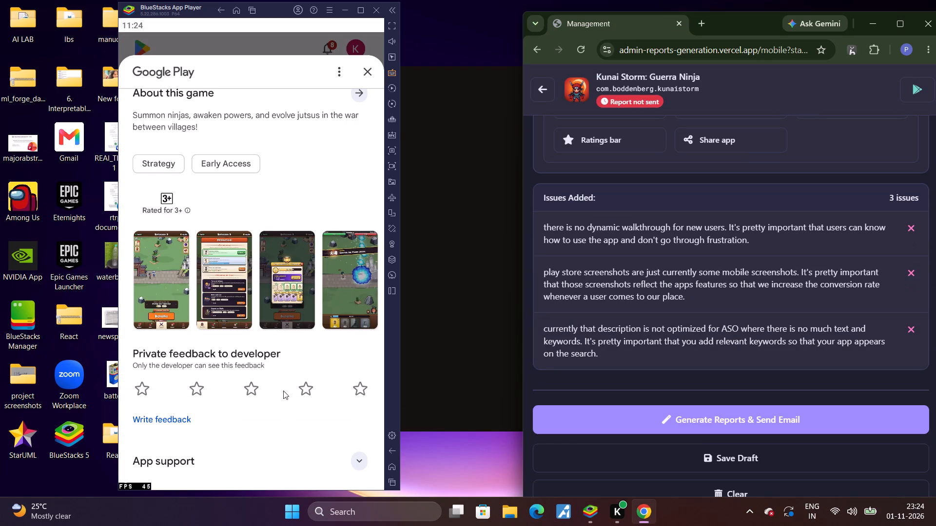
Recheck Kunai Storm's store screenshots in BlueStacks and open the game from its Play Store page.
{"action": "left_click", "coordinate": [232, 272]}
{"action": "left_click_drag", "start_coordinate": [211, 265], "coordinate": [292, 282]}
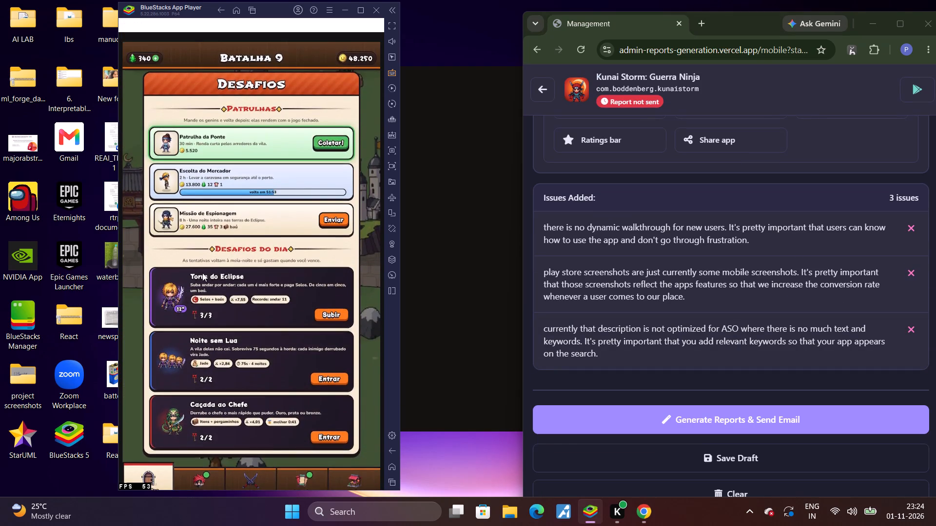
{"action": "left_click_drag", "start_coordinate": [202, 273], "coordinate": [281, 274]}
{"action": "left_click_drag", "start_coordinate": [230, 199], "coordinate": [226, 363]}
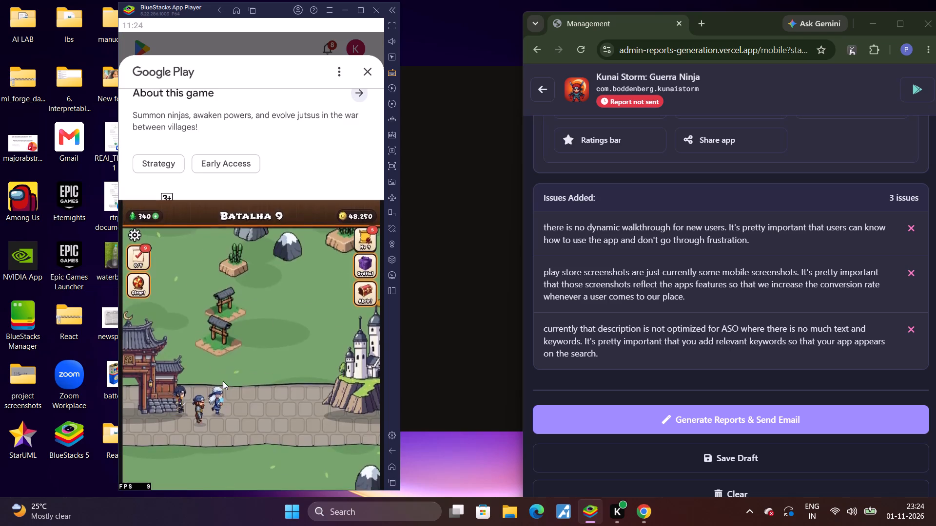
{"action": "left_click_drag", "start_coordinate": [240, 237], "coordinate": [243, 389]}
{"action": "left_click", "coordinate": [288, 176]}
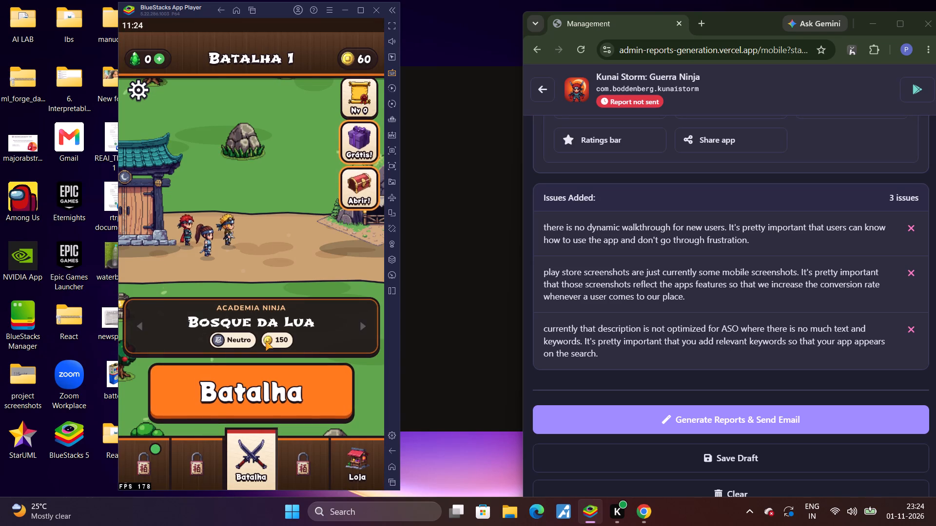
Start Batalha 1 in Kunai Storm and summon ninjas from the two unlocked cards.
{"action": "left_click", "coordinate": [288, 391]}
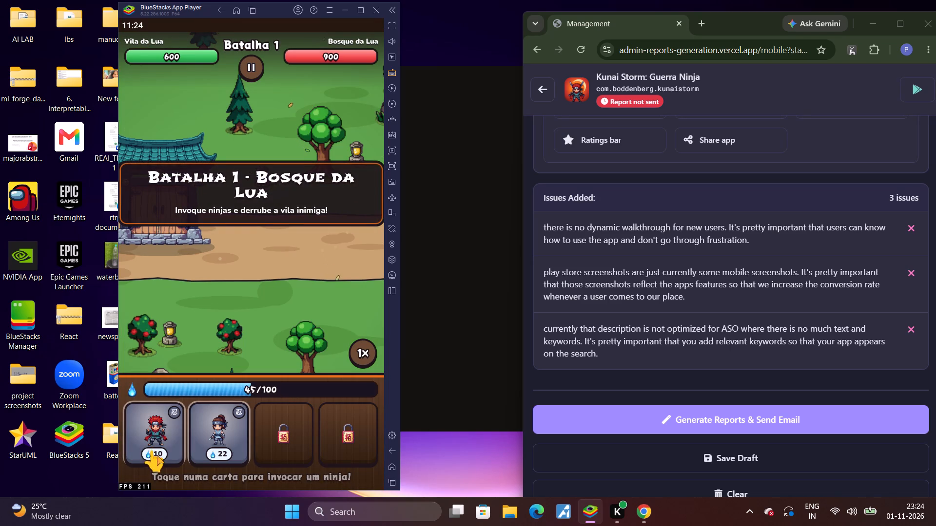
{"action": "left_click_drag", "start_coordinate": [156, 455], "coordinate": [202, 425]}
{"action": "left_click", "coordinate": [156, 448]}
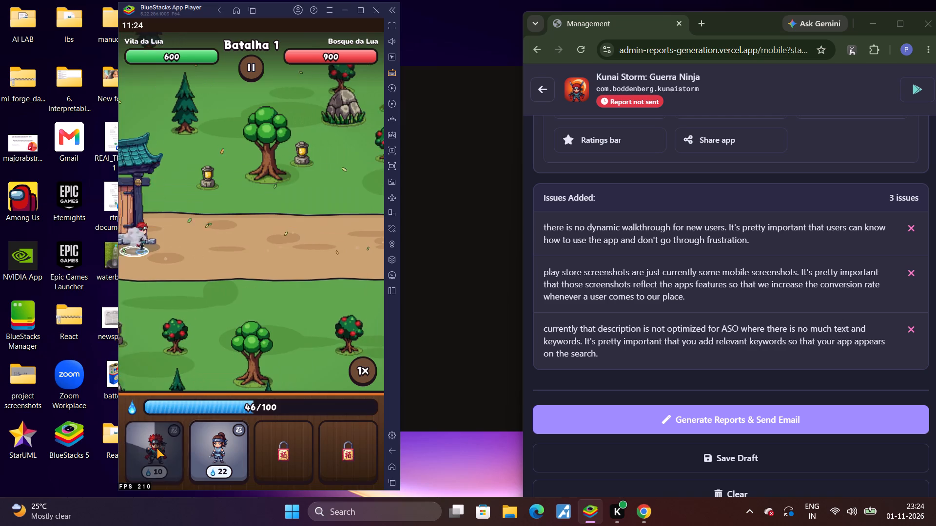
{"action": "left_click", "coordinate": [156, 437]}
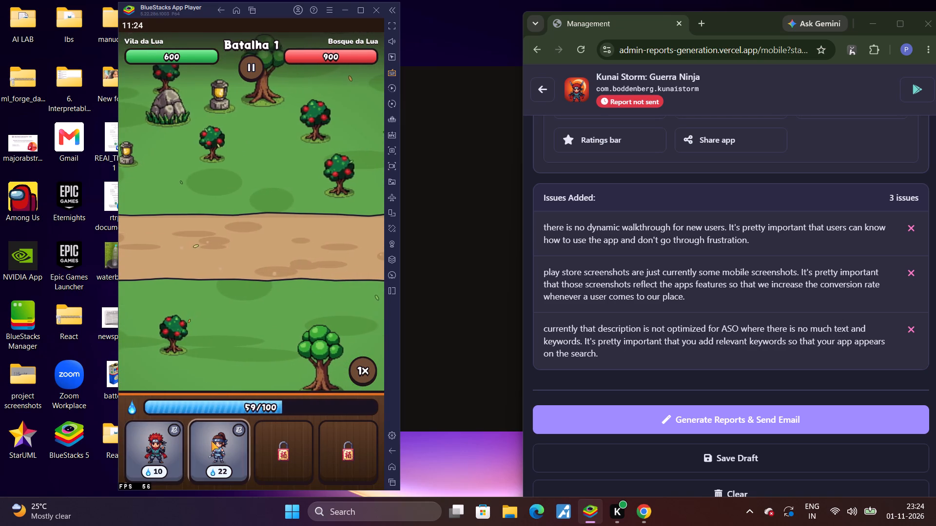
{"action": "left_click", "coordinate": [218, 457]}
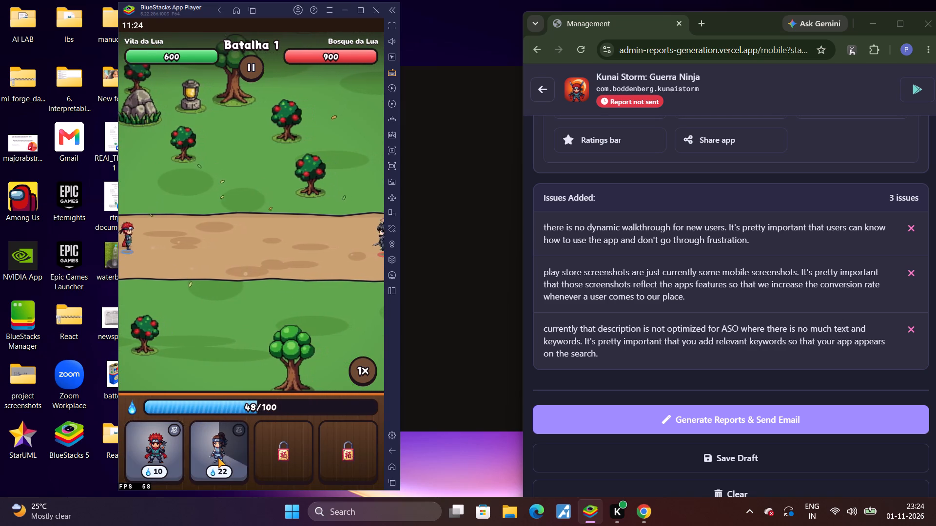
{"action": "left_click", "coordinate": [216, 439]}
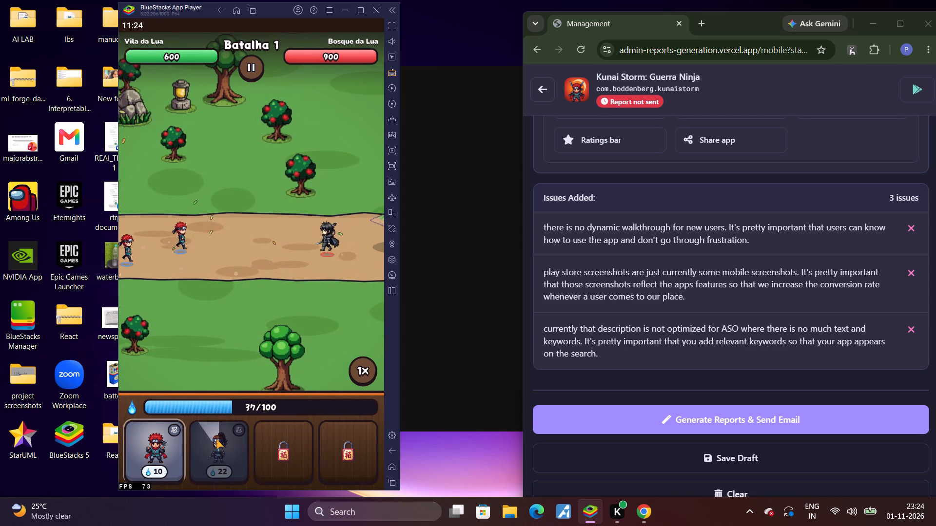
Test whether tapping the fighters on the battlefield affects the combat, and pause the battle.
{"action": "left_click_drag", "start_coordinate": [181, 233], "coordinate": [142, 242]}
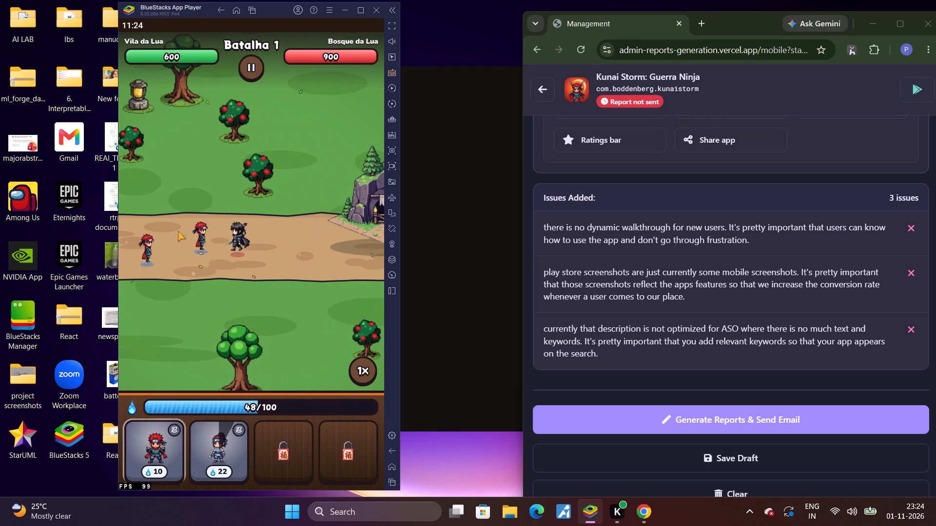
{"action": "left_click", "coordinate": [202, 229]}
{"action": "triple_click", "coordinate": [244, 237]}
{"action": "triple_click", "coordinate": [246, 240]}
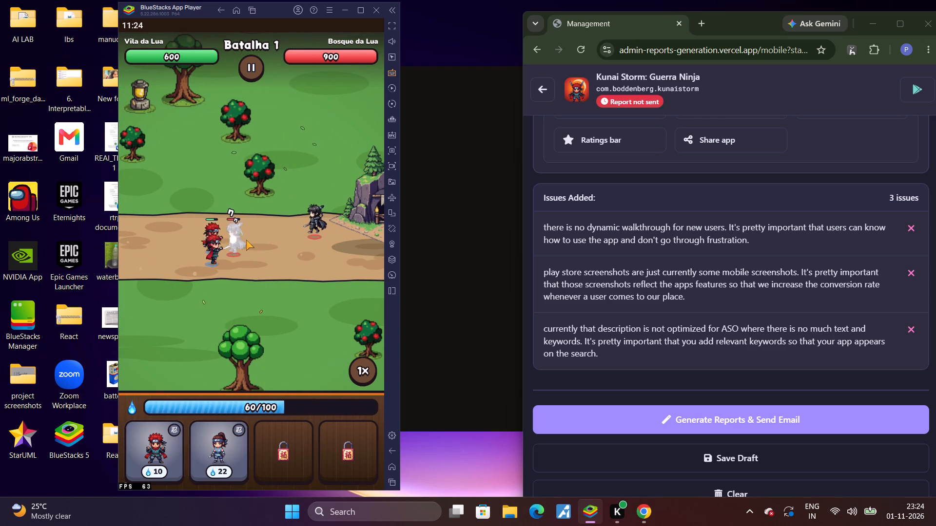
{"action": "triple_click", "coordinate": [246, 240]}
{"action": "triple_click", "coordinate": [245, 241]}
{"action": "triple_click", "coordinate": [245, 241]}
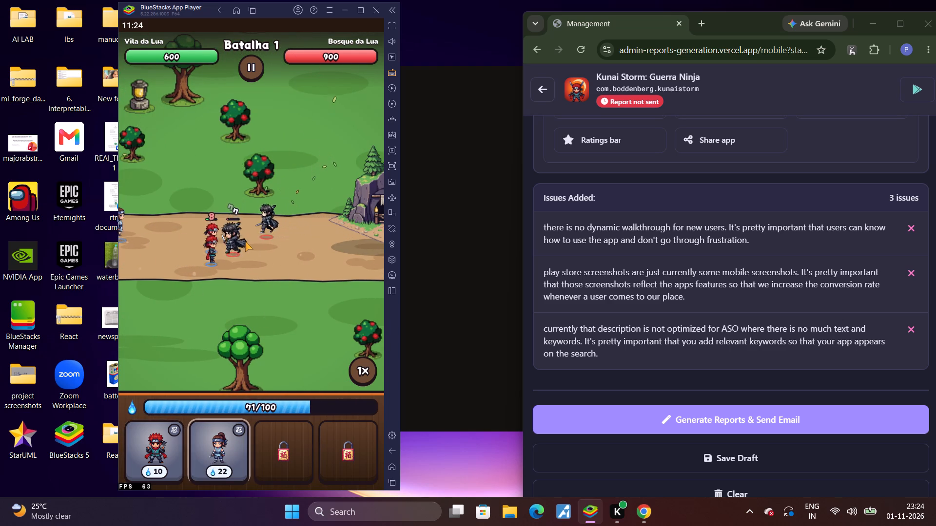
{"action": "triple_click", "coordinate": [245, 241]}
{"action": "triple_click", "coordinate": [244, 242]}
{"action": "triple_click", "coordinate": [244, 242]}
{"action": "triple_click", "coordinate": [244, 242]}
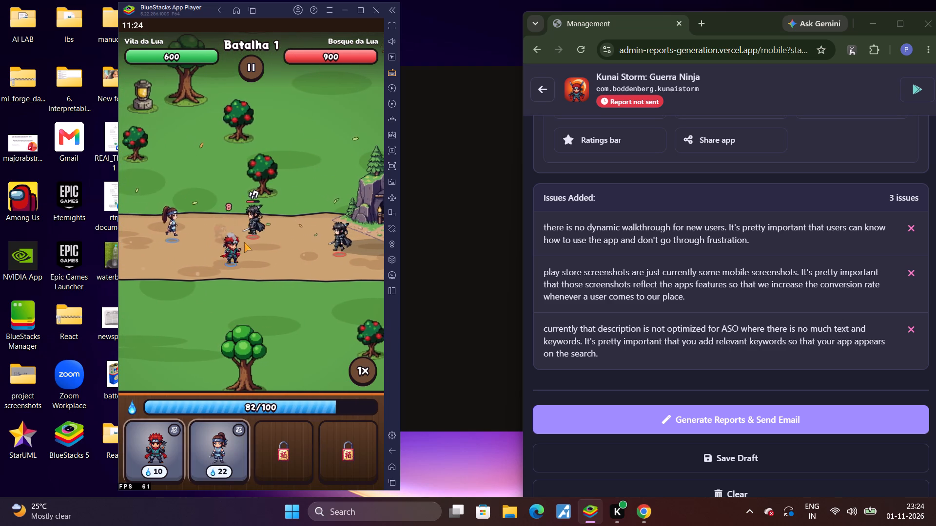
{"action": "triple_click", "coordinate": [244, 242]}
{"action": "triple_click", "coordinate": [243, 243]}
{"action": "triple_click", "coordinate": [242, 244]}
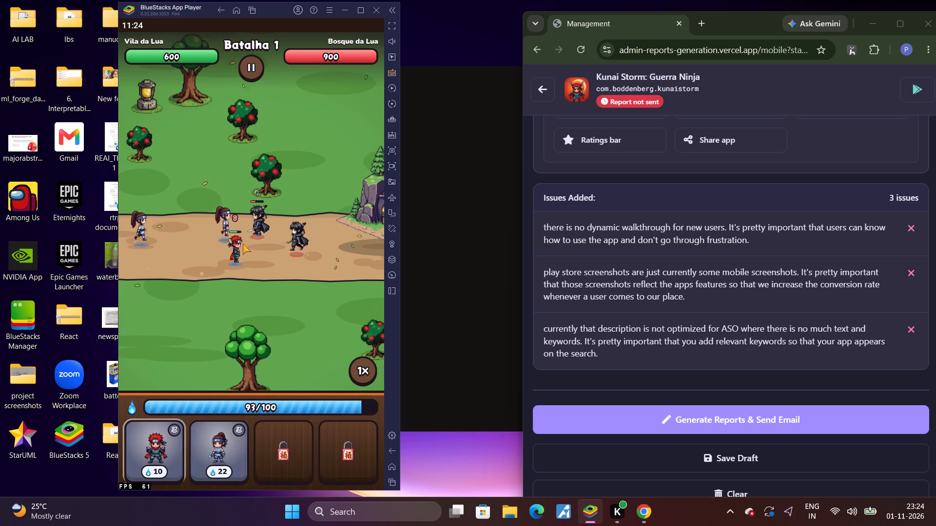
{"action": "triple_click", "coordinate": [242, 244]}
{"action": "triple_click", "coordinate": [242, 244]}
{"action": "triple_click", "coordinate": [242, 244]}
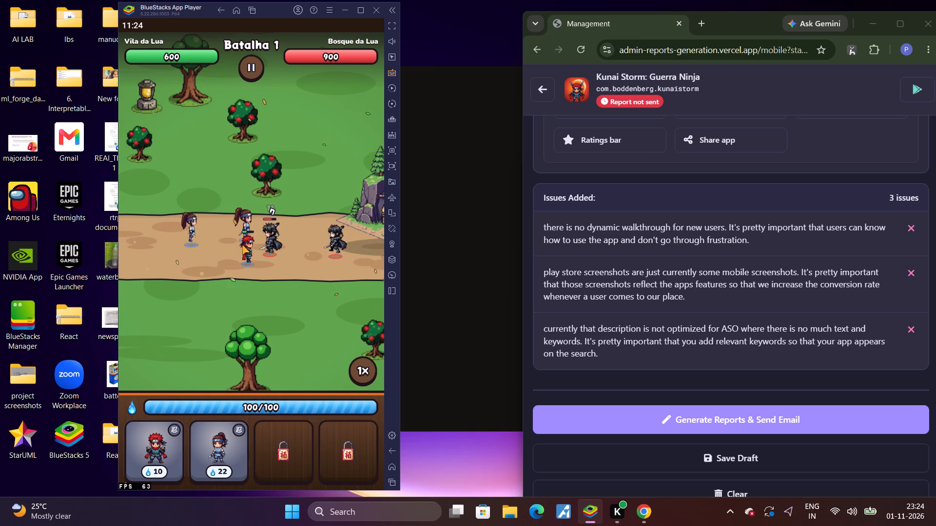
{"action": "triple_click", "coordinate": [242, 244]}
{"action": "triple_click", "coordinate": [242, 244]}
{"action": "triple_click", "coordinate": [242, 244]}
{"action": "triple_click", "coordinate": [242, 244]}
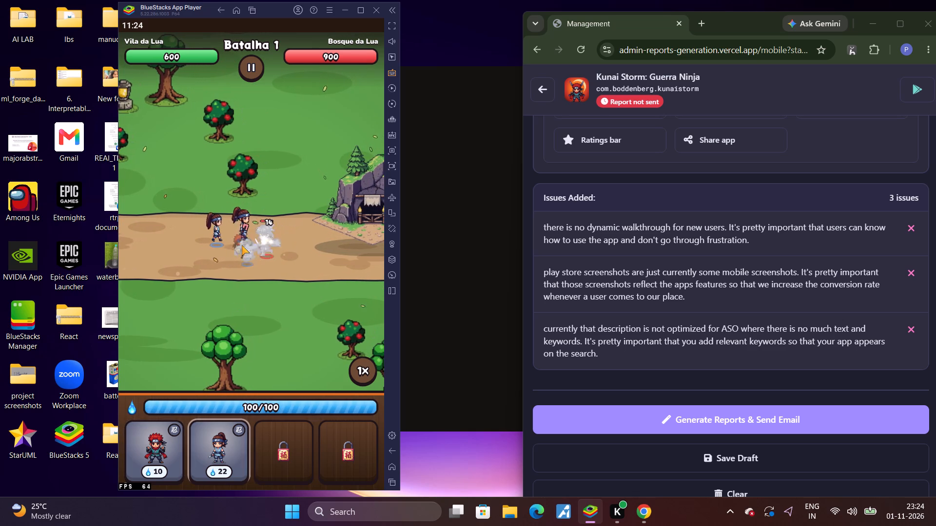
{"action": "left_click", "coordinate": [255, 68]}
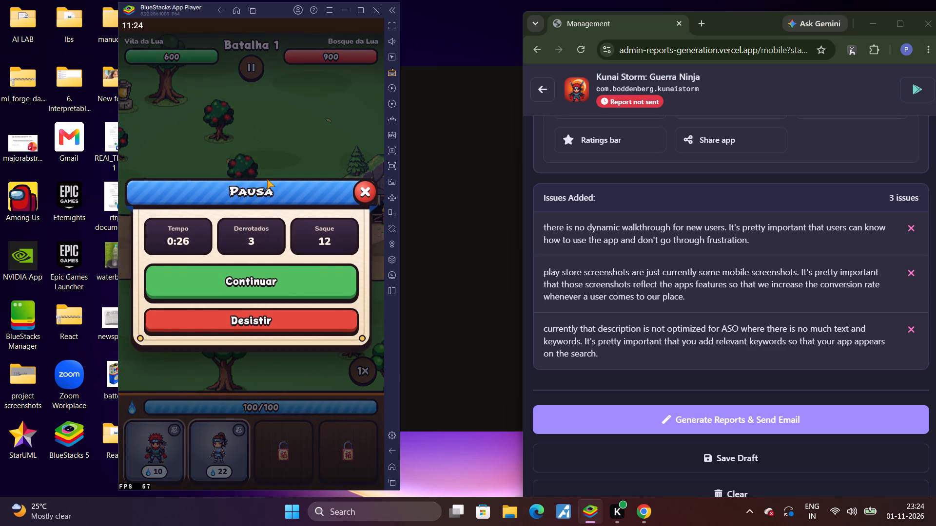
Add the issue "The default language in the app supposed to be english" to Kunai Storm's report on the desktop report page.
{"action": "scroll", "coordinate": [692, 304], "scroll_direction": "up", "scroll_amount": 4}
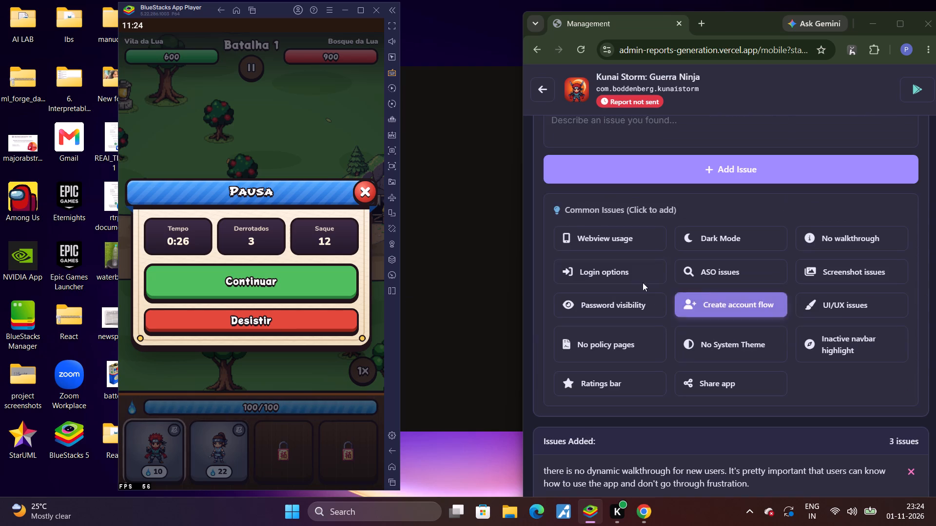
{"action": "left_click", "coordinate": [582, 131]}
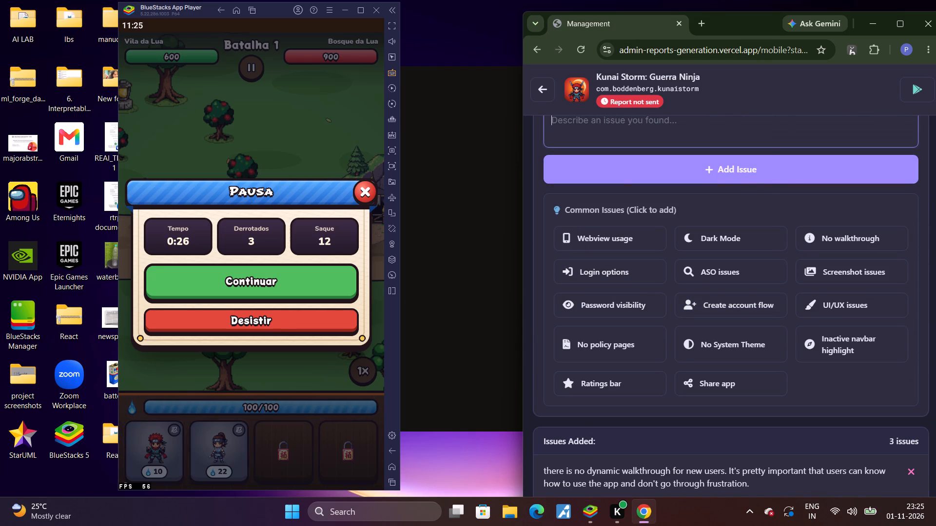
{"action": "key", "text": "super+v"}
{"action": "left_click", "coordinate": [641, 339]}
{"action": "key", "text": "ctrl+v"}
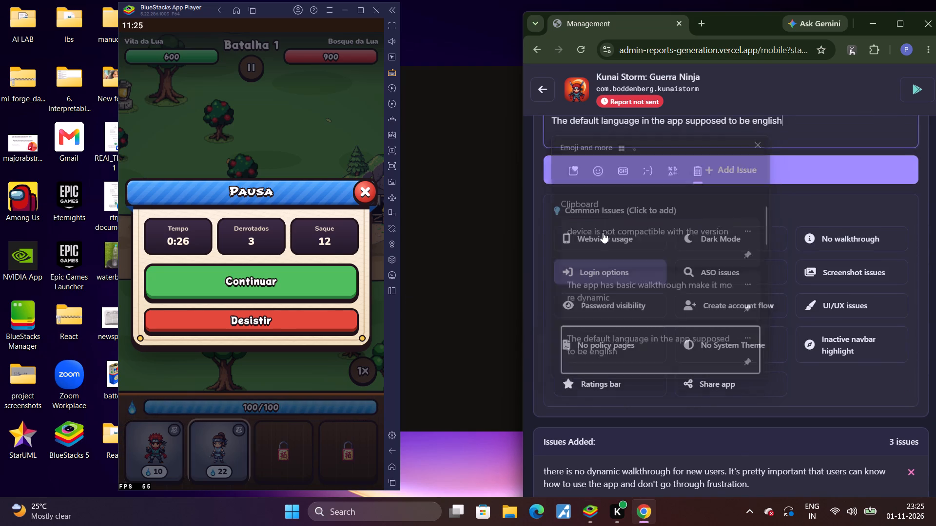
{"action": "left_click", "coordinate": [596, 161]}
Remove the missing dynamic walkthrough issue from Kunai Storm's added issues.
{"action": "scroll", "coordinate": [599, 174], "scroll_direction": "down", "scroll_amount": 5}
{"action": "scroll", "coordinate": [823, 296], "scroll_direction": "up", "scroll_amount": 1}
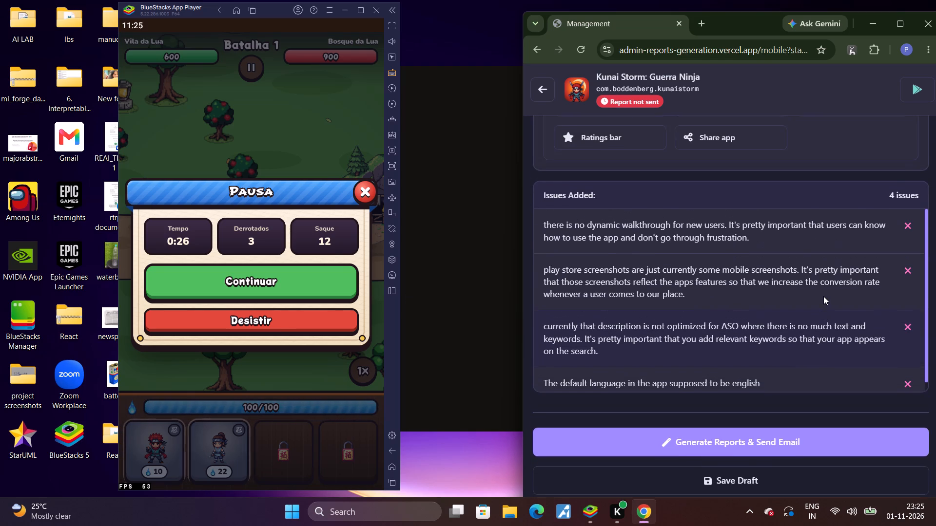
{"action": "left_click", "coordinate": [904, 230]}
Recheck Kunai Storm's Play Store screenshots at full size in BlueStacks and return to its store page.
{"action": "left_click", "coordinate": [384, 478]}
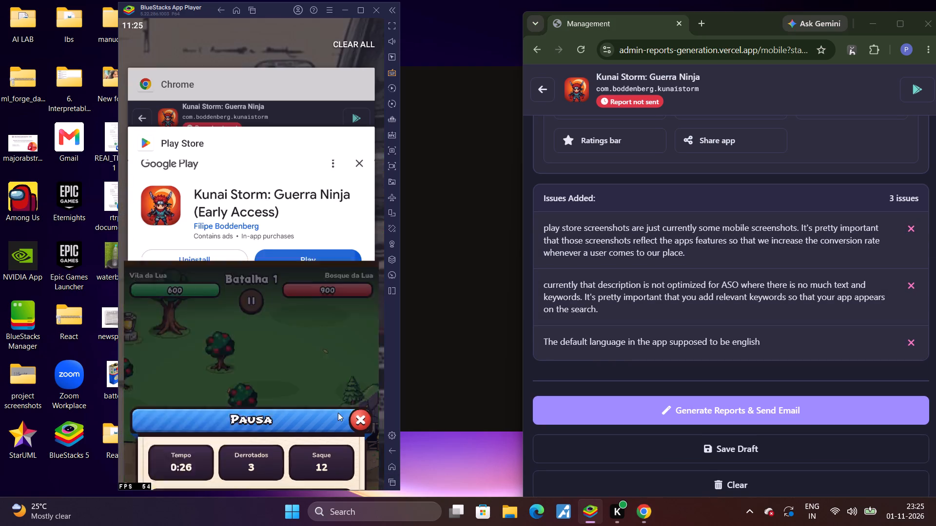
{"action": "left_click", "coordinate": [238, 211]}
{"action": "left_click_drag", "start_coordinate": [290, 366], "coordinate": [292, 285]}
{"action": "left_click_drag", "start_coordinate": [286, 379], "coordinate": [286, 214]}
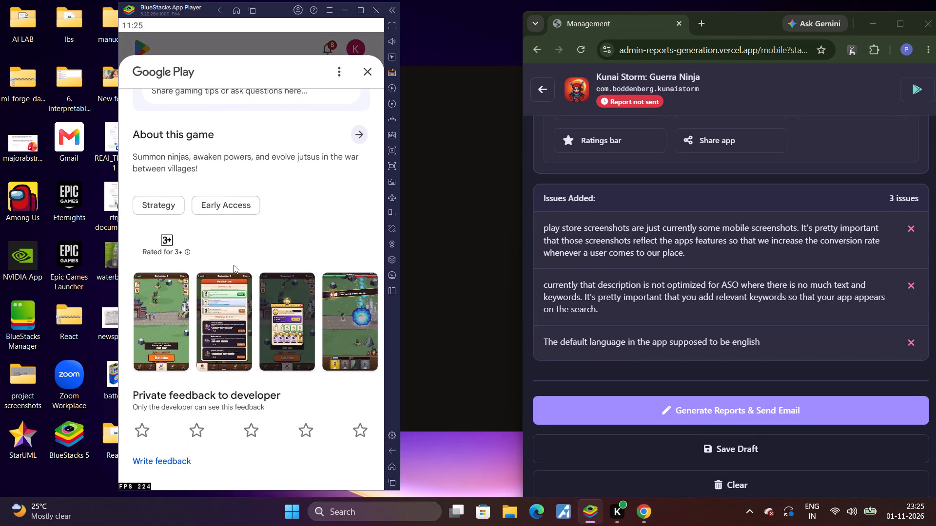
{"action": "left_click", "coordinate": [190, 324]}
{"action": "left_click", "coordinate": [212, 301]}
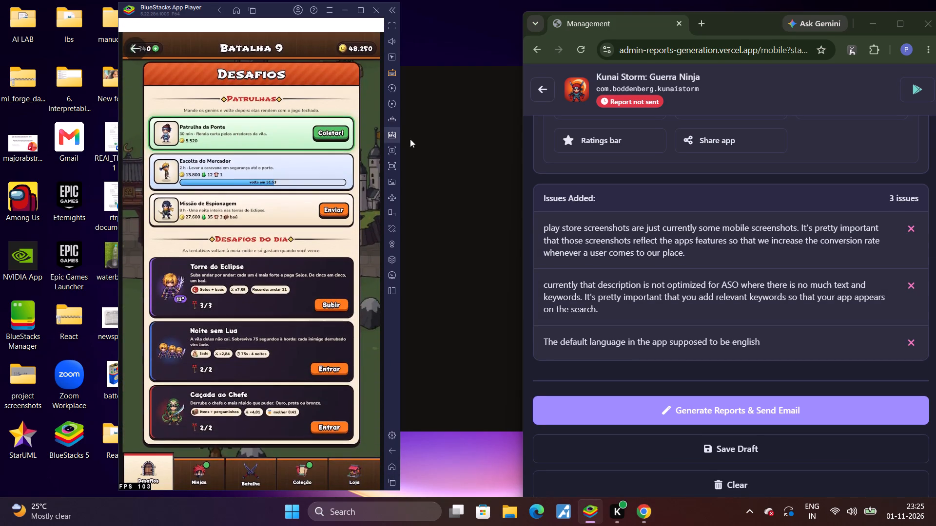
{"action": "left_click_drag", "start_coordinate": [323, 66], "coordinate": [312, 138]}
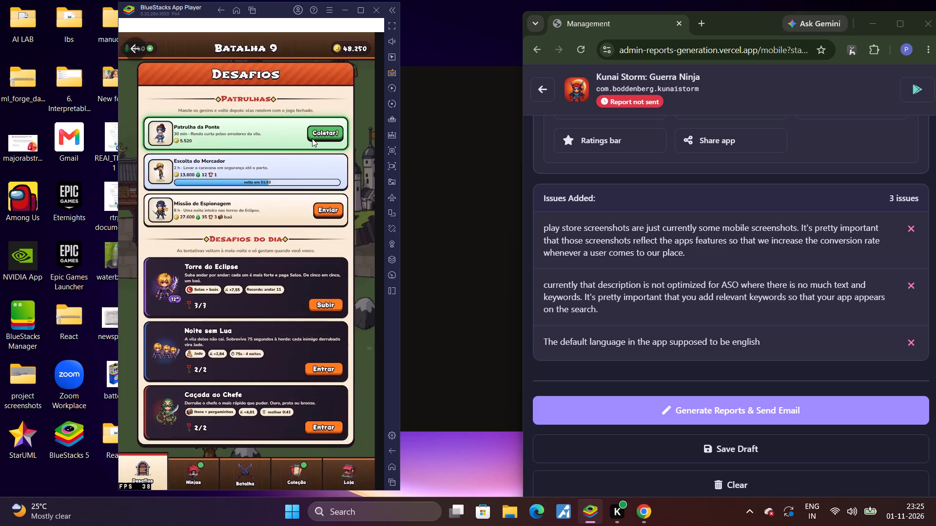
{"action": "left_click_drag", "start_coordinate": [312, 138], "coordinate": [312, 97]}
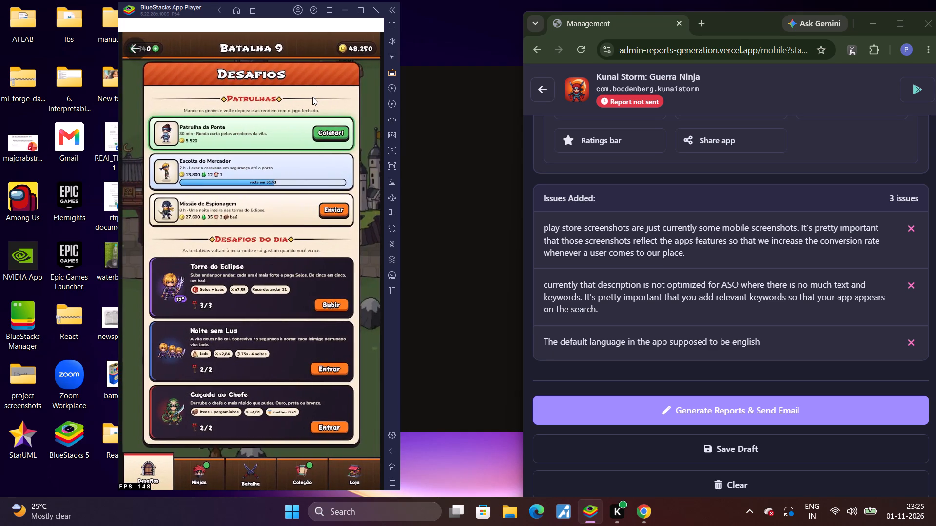
{"action": "left_click_drag", "start_coordinate": [279, 187], "coordinate": [312, 422]}
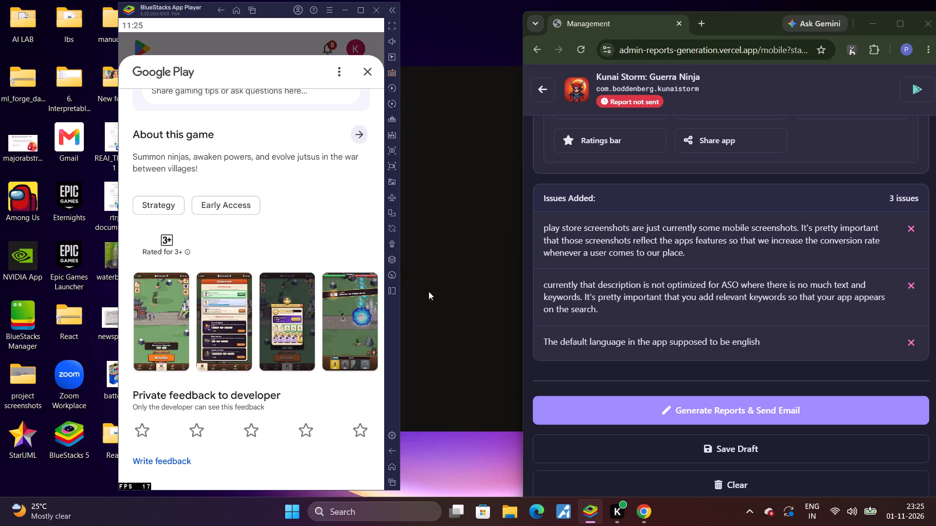
Generate and email Kunai Storm's report, and advance the desktop report page to app 10, Pocketnote.
{"action": "left_click", "coordinate": [583, 411]}
{"action": "scroll", "coordinate": [583, 411], "scroll_direction": "up", "scroll_amount": 10}
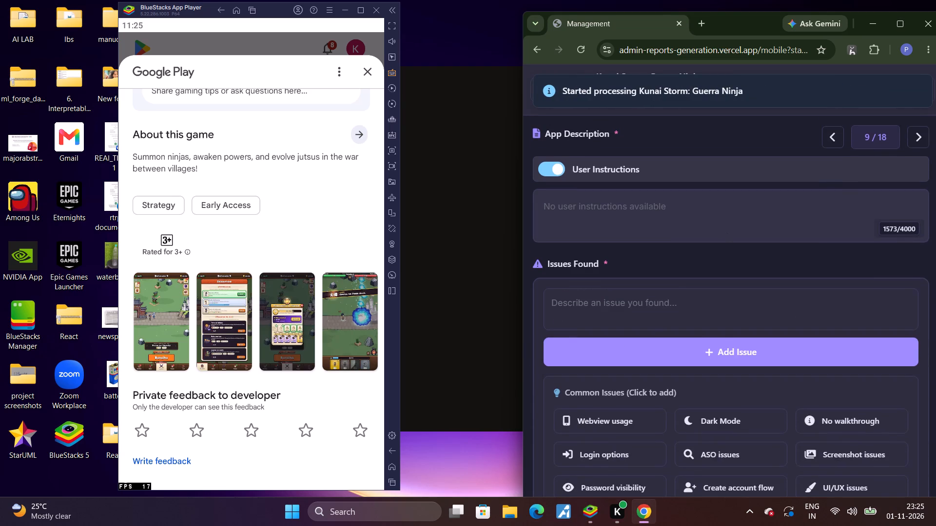
{"action": "left_click", "coordinate": [916, 136]}
Uninstall Kunai Storm from its Play Store page in BlueStacks.
{"action": "left_click", "coordinate": [390, 481]}
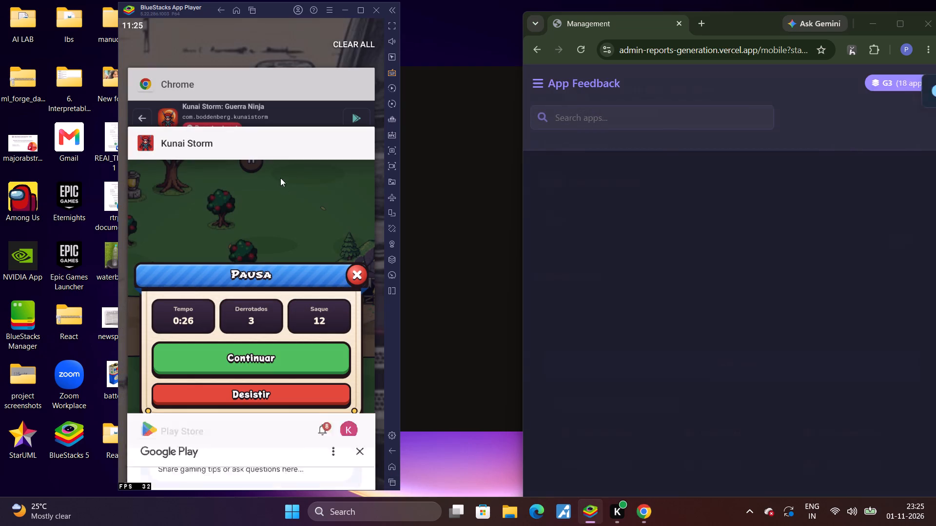
{"action": "left_click", "coordinate": [256, 201]}
{"action": "left_click_drag", "start_coordinate": [230, 115], "coordinate": [244, 215]}
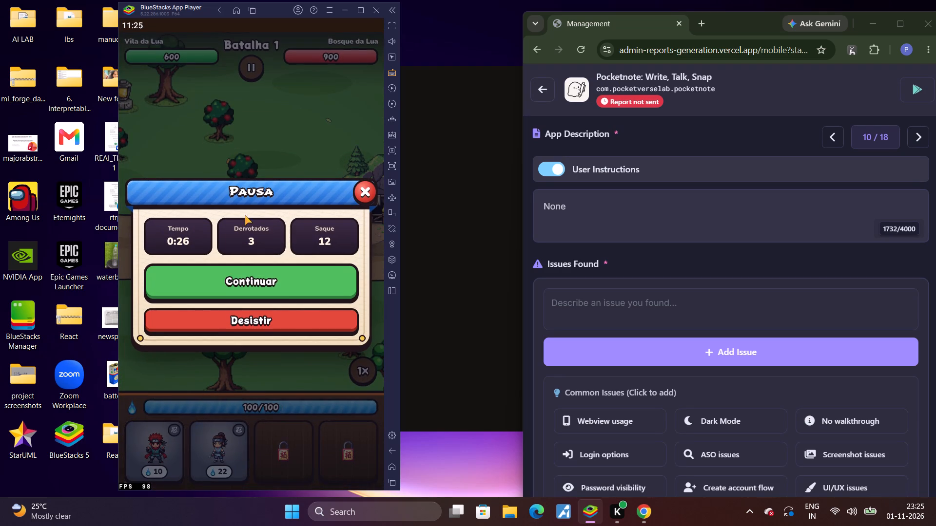
{"action": "left_click_drag", "start_coordinate": [244, 215], "coordinate": [284, 311]}
{"action": "left_click", "coordinate": [390, 475]}
{"action": "left_click", "coordinate": [224, 212]}
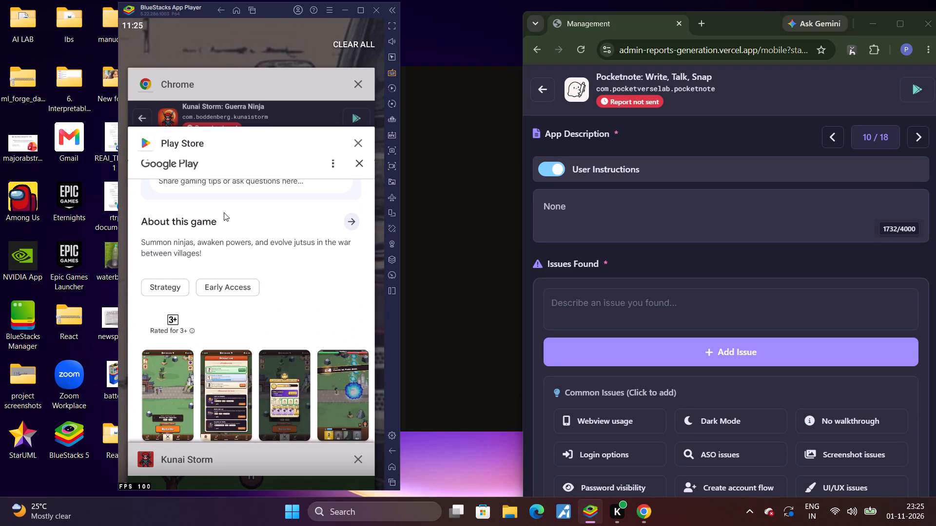
{"action": "left_click_drag", "start_coordinate": [202, 141], "coordinate": [249, 342]}
{"action": "left_click", "coordinate": [226, 170]}
{"action": "left_click", "coordinate": [346, 278]}
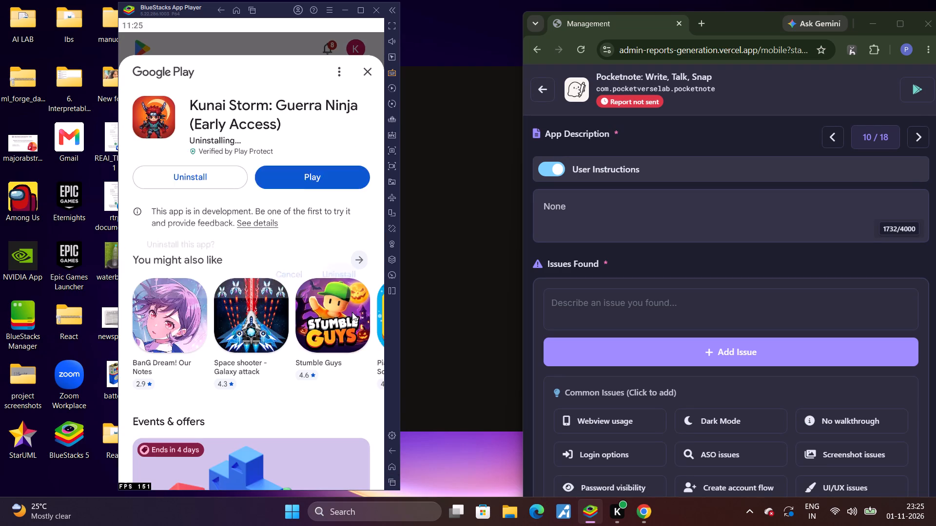
Advance the BlueStacks report page to Pocketnote and install the app from its Play Store listing.
{"action": "left_click", "coordinate": [394, 486]}
{"action": "left_click", "coordinate": [251, 243]}
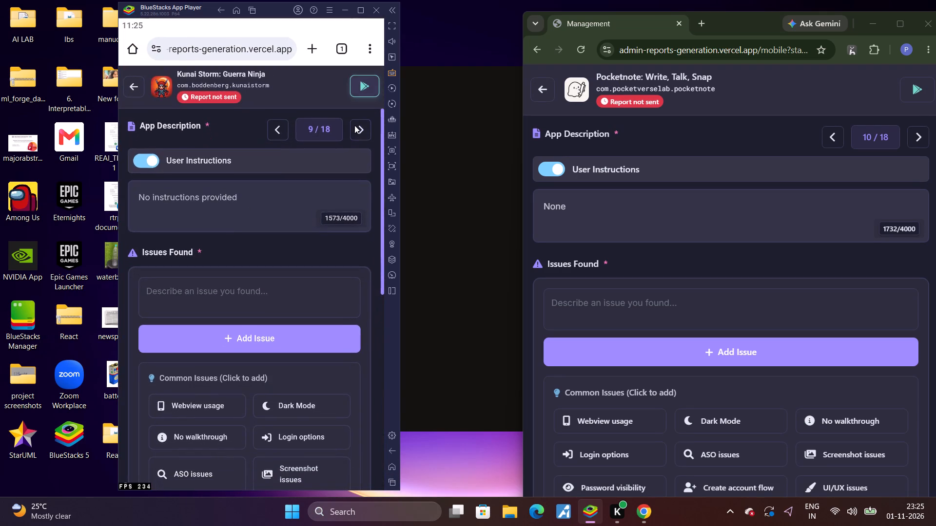
{"action": "left_click", "coordinate": [354, 125]}
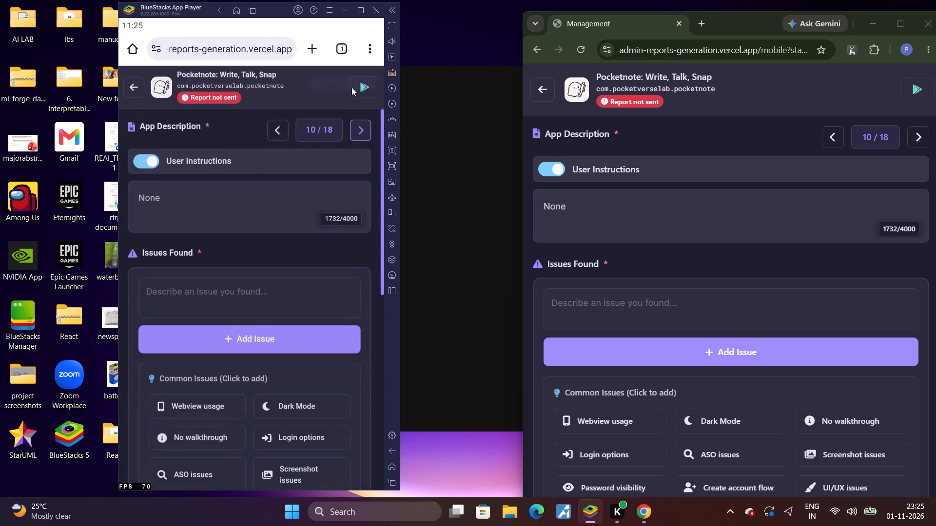
{"action": "left_click", "coordinate": [356, 84]}
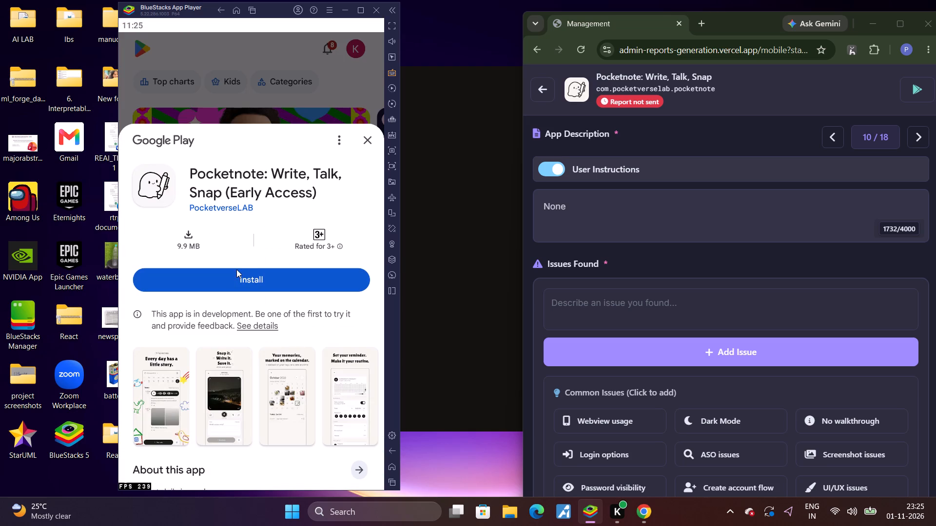
{"action": "left_click", "coordinate": [233, 274]}
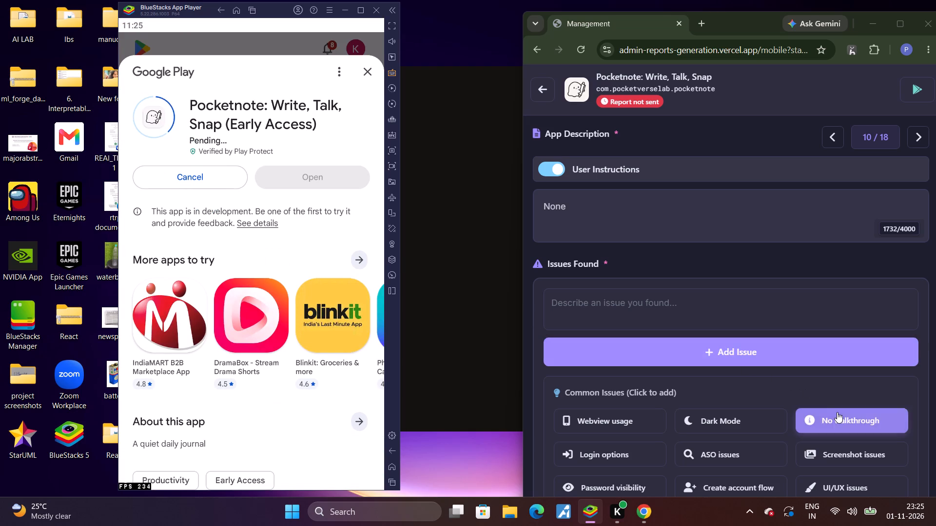
Add the common issues No walkthrough and ASO issues to Pocketnote's report on the desktop report page.
{"action": "left_click", "coordinate": [838, 413]}
{"action": "left_click", "coordinate": [767, 456]}
Examine Pocketnote's Play Store listing and its full-size calendar screenshot while the app installs.
{"action": "left_click_drag", "start_coordinate": [211, 389], "coordinate": [214, 250]}
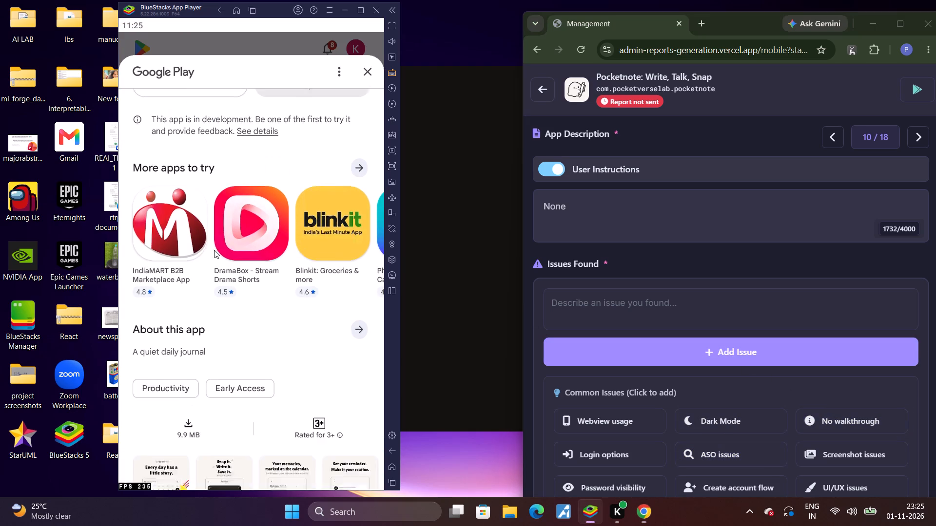
{"action": "left_click_drag", "start_coordinate": [214, 250], "coordinate": [218, 228]}
{"action": "left_click", "coordinate": [229, 324]}
{"action": "left_click", "coordinate": [295, 306]}
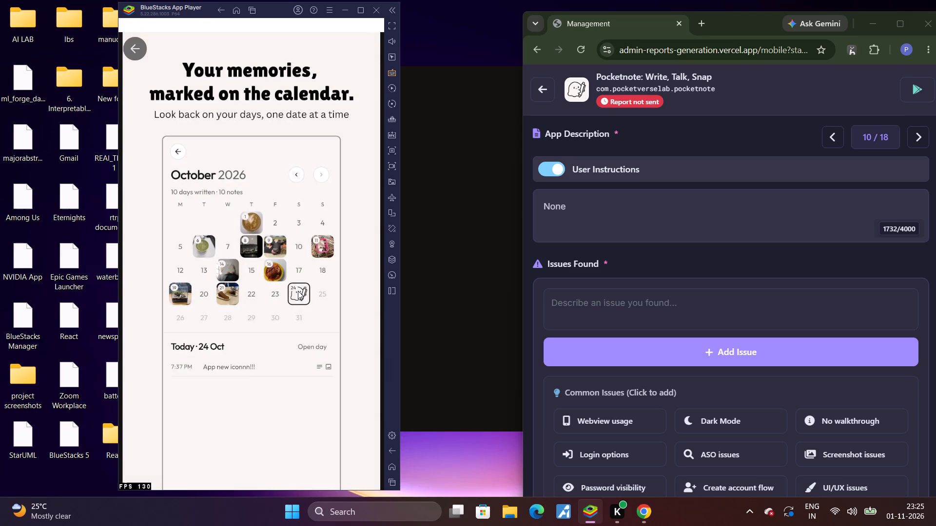
{"action": "left_click_drag", "start_coordinate": [245, 110], "coordinate": [256, 361]}
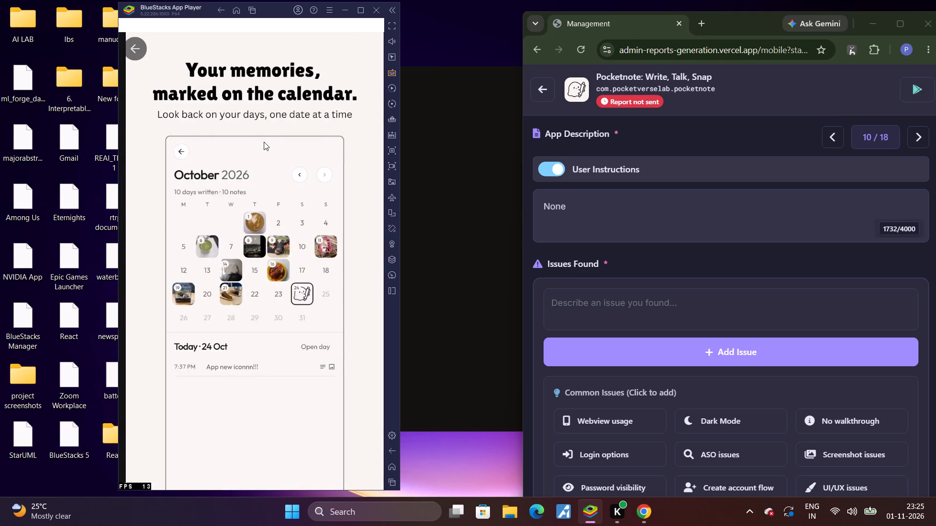
{"action": "left_click_drag", "start_coordinate": [253, 113], "coordinate": [278, 377]}
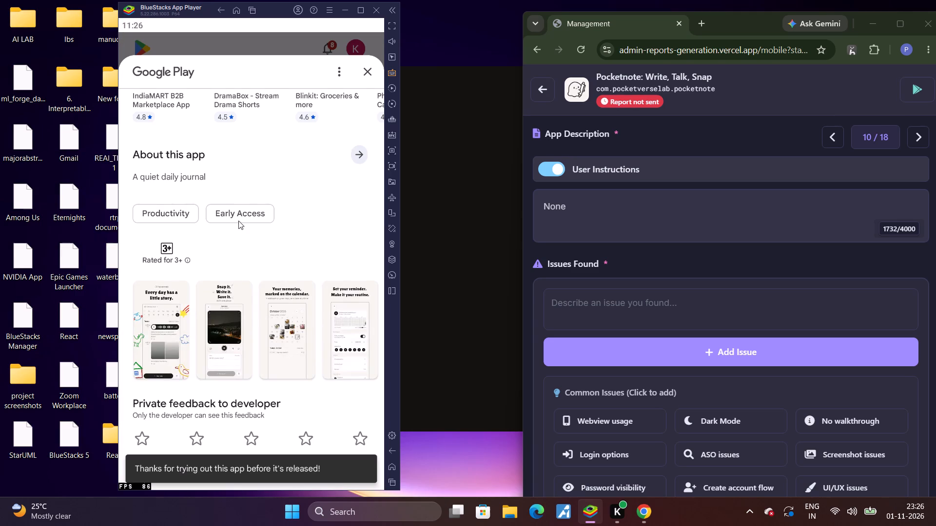
{"action": "left_click_drag", "start_coordinate": [240, 199], "coordinate": [253, 278]}
{"action": "left_click_drag", "start_coordinate": [263, 222], "coordinate": [272, 360]}
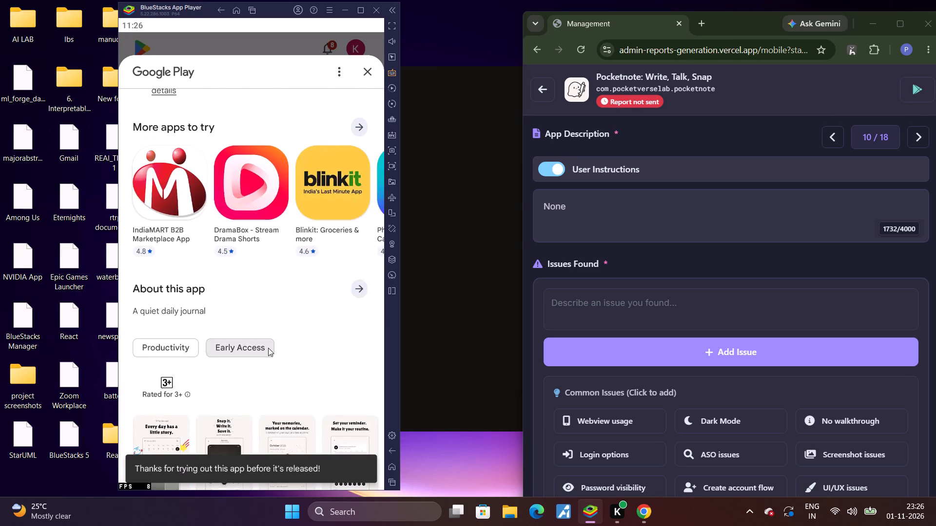
{"action": "left_click_drag", "start_coordinate": [251, 209], "coordinate": [257, 399]}
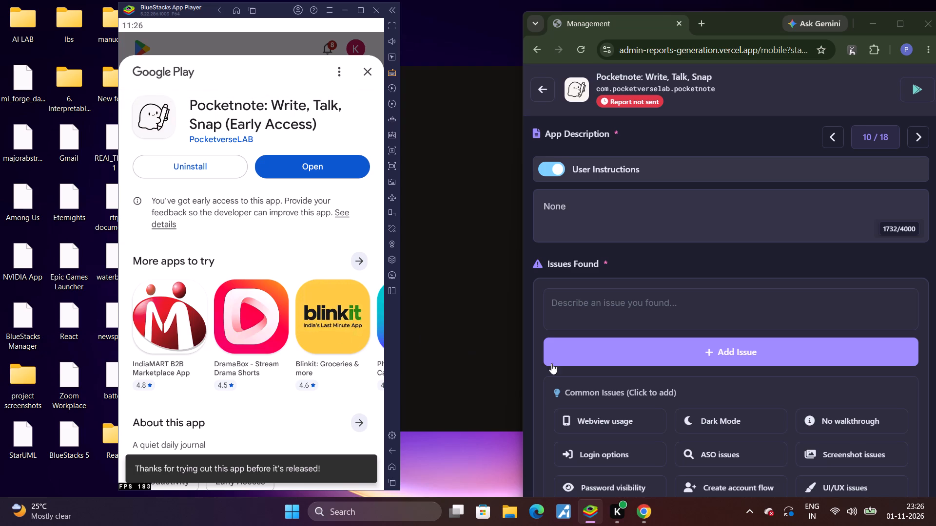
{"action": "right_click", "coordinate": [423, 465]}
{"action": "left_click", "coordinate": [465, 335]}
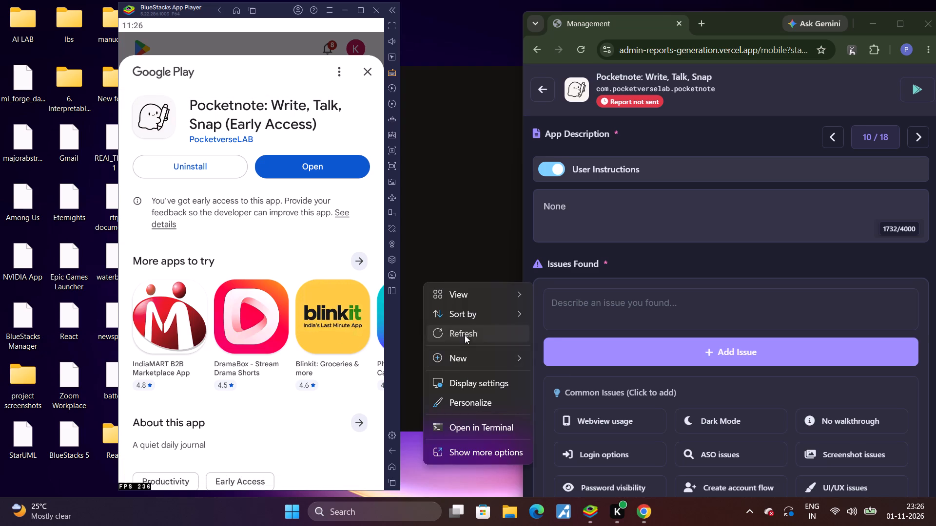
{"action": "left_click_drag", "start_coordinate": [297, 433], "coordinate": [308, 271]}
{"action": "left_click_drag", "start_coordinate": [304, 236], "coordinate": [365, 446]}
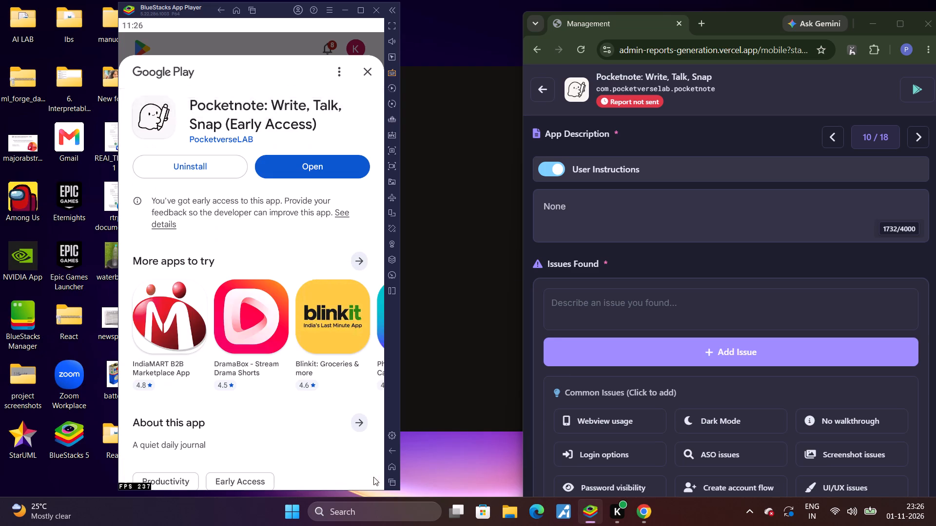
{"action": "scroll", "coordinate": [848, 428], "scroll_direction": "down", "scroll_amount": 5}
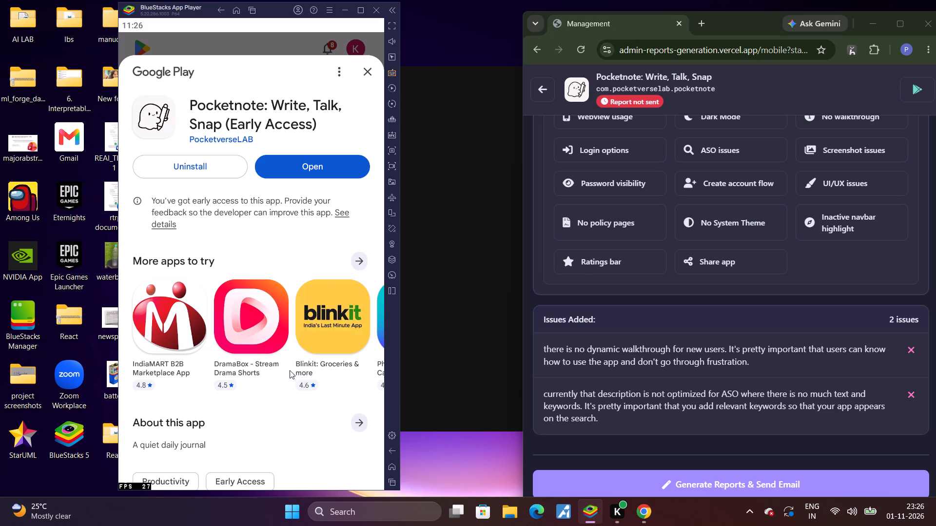
Examine Pocketnote's Play Store listing in BlueStacks, including its screenshots, developer feedback and data safety sections.
{"action": "left_click_drag", "start_coordinate": [245, 375], "coordinate": [283, 183]}
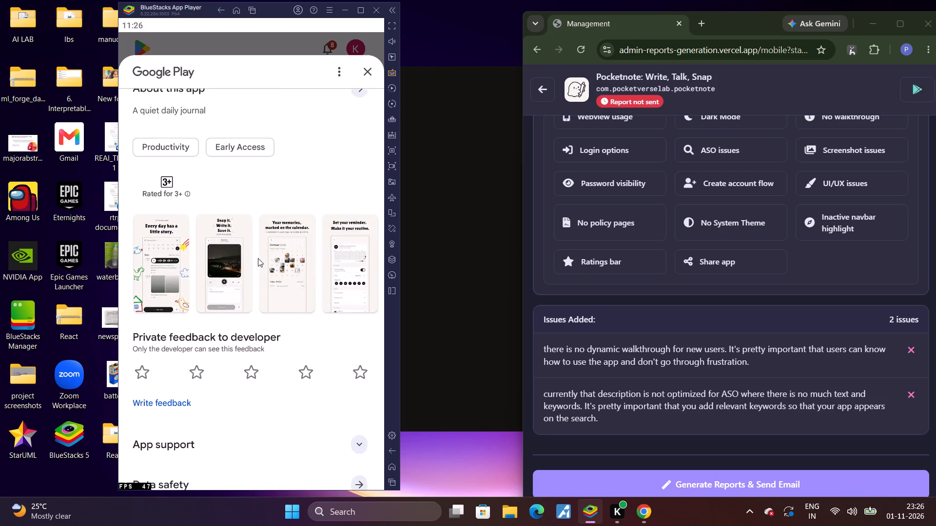
{"action": "left_click", "coordinate": [257, 262]}
{"action": "left_click_drag", "start_coordinate": [263, 339], "coordinate": [255, 213]}
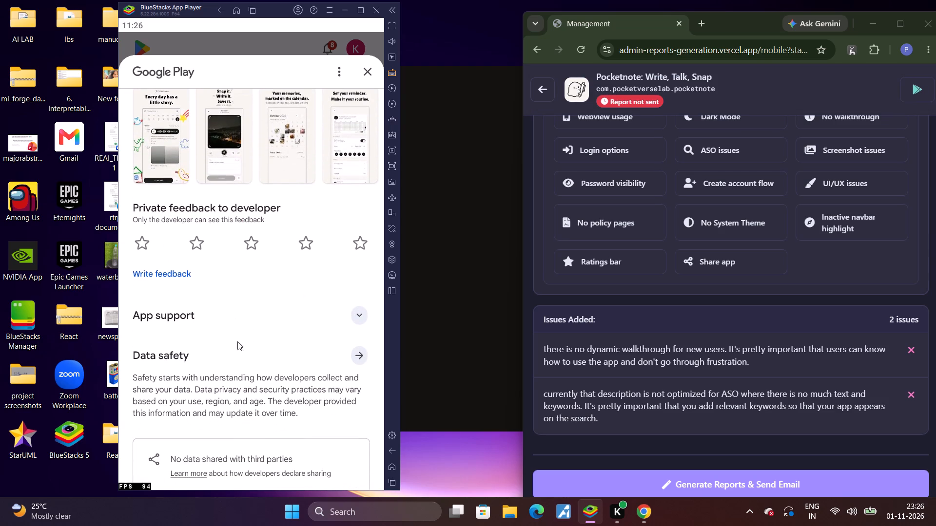
{"action": "left_click_drag", "start_coordinate": [239, 333], "coordinate": [247, 275]}
{"action": "left_click_drag", "start_coordinate": [223, 225], "coordinate": [254, 366]}
{"action": "left_click", "coordinate": [283, 268]}
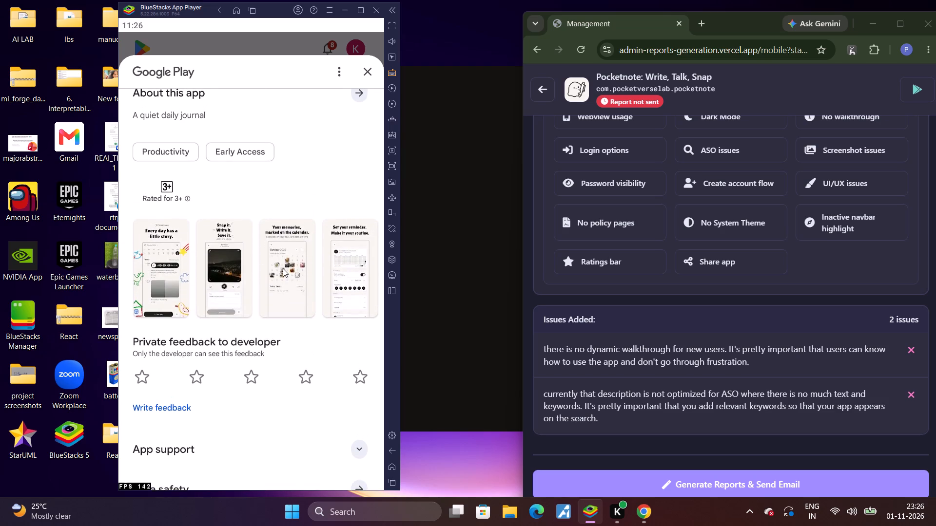
{"action": "left_click_drag", "start_coordinate": [265, 146], "coordinate": [278, 330]}
{"action": "left_click", "coordinate": [272, 233]}
{"action": "left_click_drag", "start_coordinate": [247, 136], "coordinate": [256, 331]}
{"action": "left_click_drag", "start_coordinate": [241, 202], "coordinate": [248, 340]}
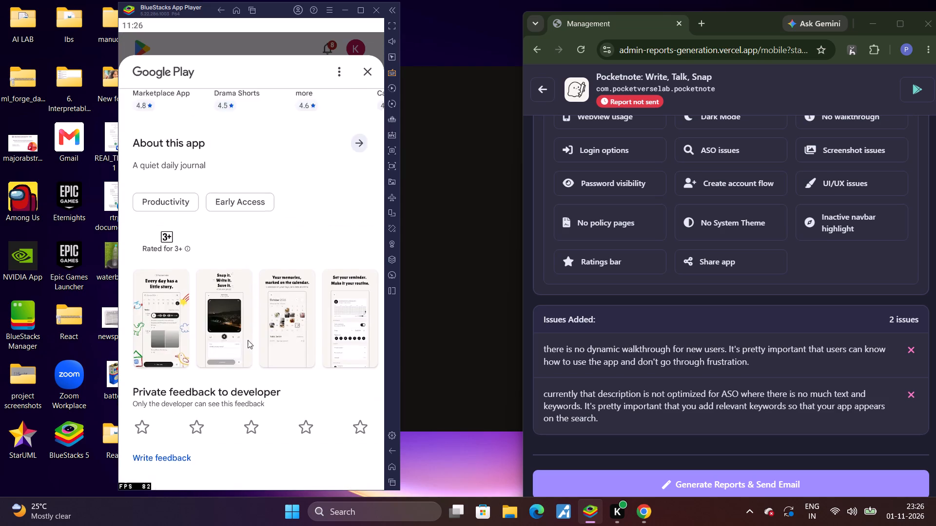
{"action": "left_click_drag", "start_coordinate": [248, 340], "coordinate": [257, 426]}
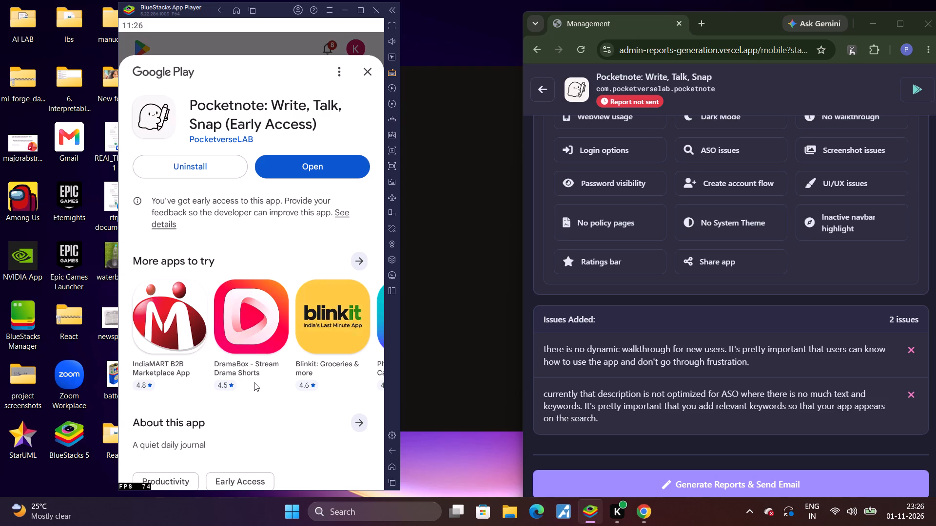
{"action": "left_click_drag", "start_coordinate": [256, 413], "coordinate": [272, 319]}
{"action": "left_click_drag", "start_coordinate": [265, 293], "coordinate": [265, 401]}
Go through Pocketnote's store screenshots full-size, from the daily story image to the calendar image, and return to the listing.
{"action": "left_click", "coordinate": [299, 185]}
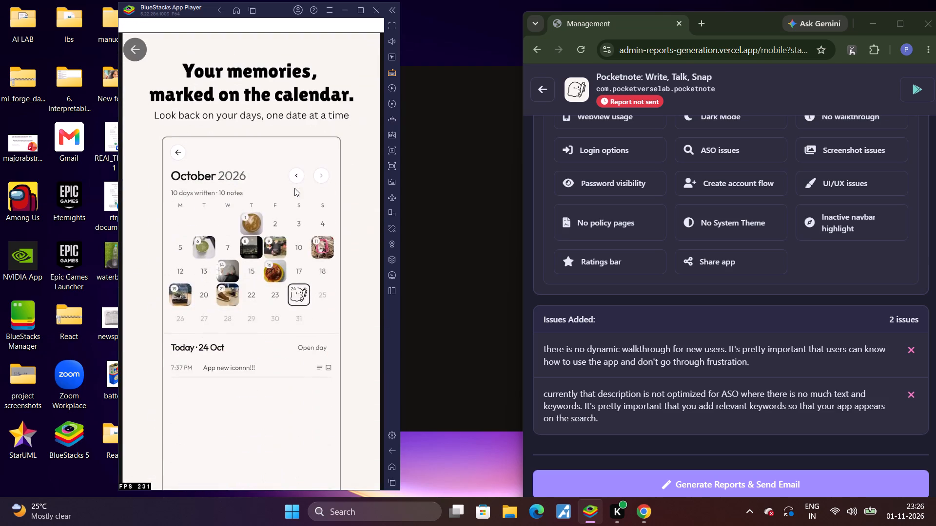
{"action": "left_click_drag", "start_coordinate": [245, 162], "coordinate": [247, 345]}
{"action": "left_click", "coordinate": [164, 199]}
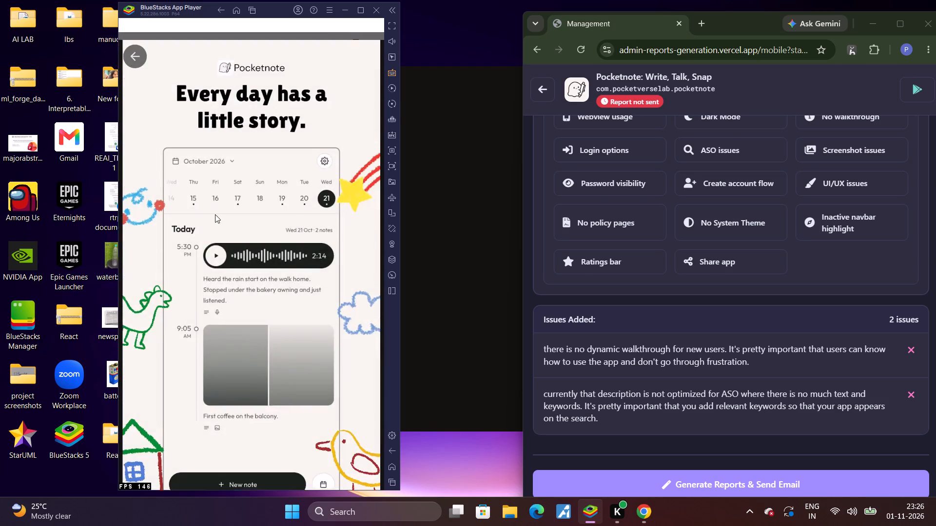
{"action": "left_click_drag", "start_coordinate": [289, 223], "coordinate": [203, 227]}
{"action": "left_click_drag", "start_coordinate": [312, 204], "coordinate": [211, 203]}
{"action": "left_click_drag", "start_coordinate": [307, 185], "coordinate": [198, 187]}
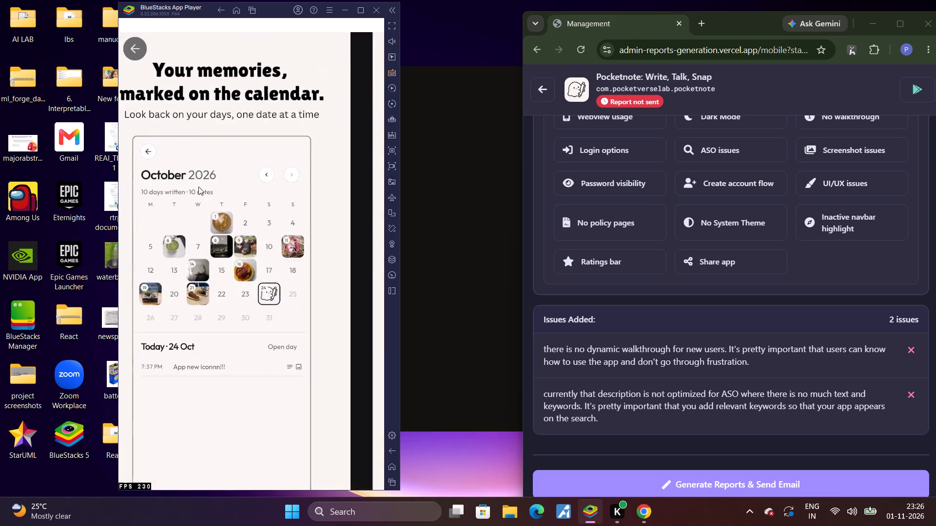
{"action": "left_click_drag", "start_coordinate": [198, 187], "coordinate": [123, 198]}
{"action": "left_click_drag", "start_coordinate": [289, 193], "coordinate": [116, 202]}
{"action": "left_click_drag", "start_coordinate": [204, 119], "coordinate": [228, 312]}
{"action": "left_click_drag", "start_coordinate": [225, 205], "coordinate": [256, 369]}
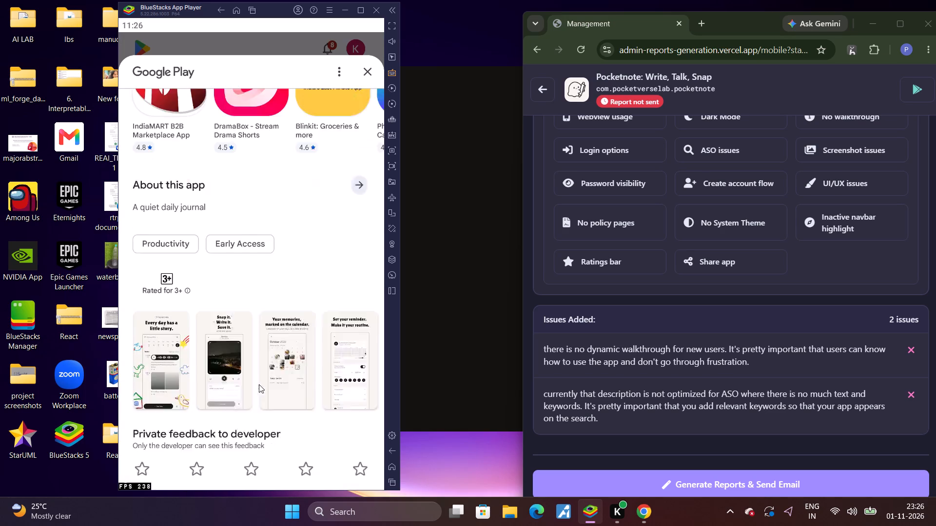
{"action": "left_click_drag", "start_coordinate": [300, 234], "coordinate": [293, 367]}
{"action": "left_click_drag", "start_coordinate": [296, 390], "coordinate": [300, 283]}
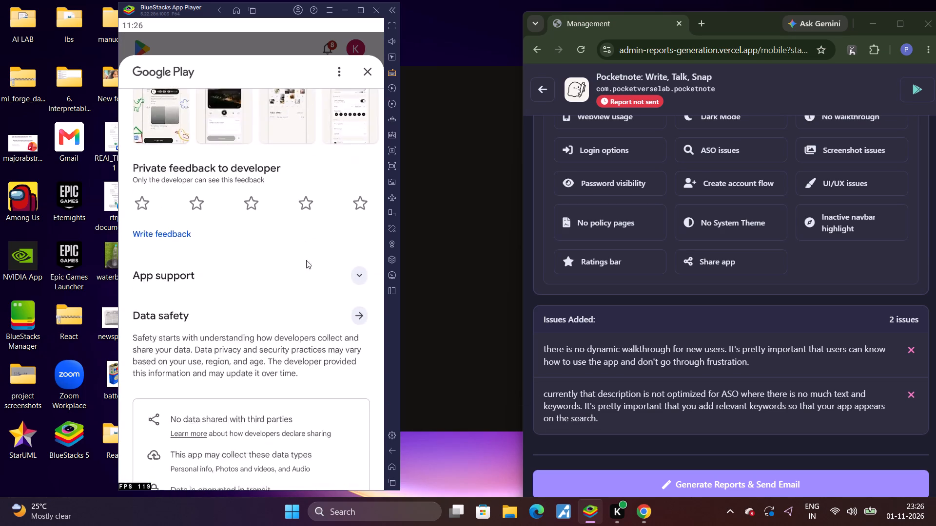
Launch Pocketnote from its Play Store listing to view its opening screen.
{"action": "left_click_drag", "start_coordinate": [306, 263], "coordinate": [324, 407]}
{"action": "left_click_drag", "start_coordinate": [296, 218], "coordinate": [341, 430]}
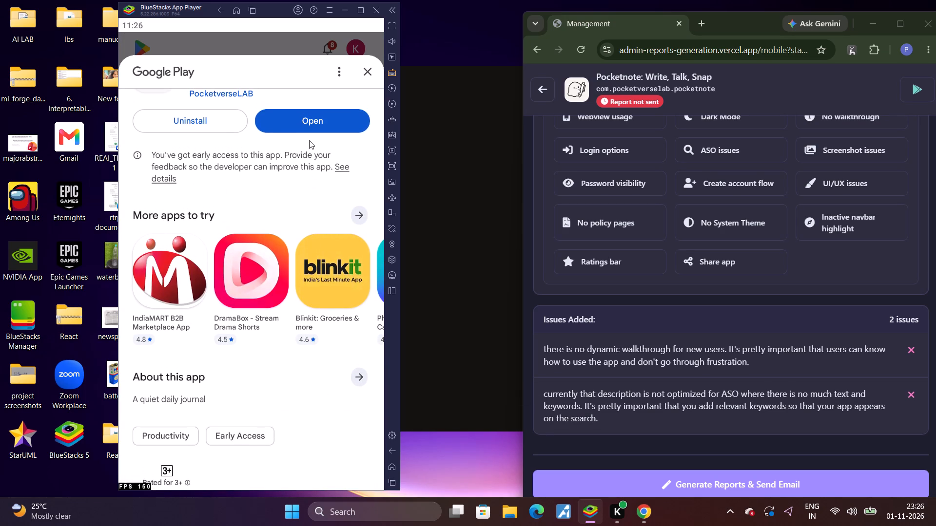
{"action": "left_click", "coordinate": [312, 125]}
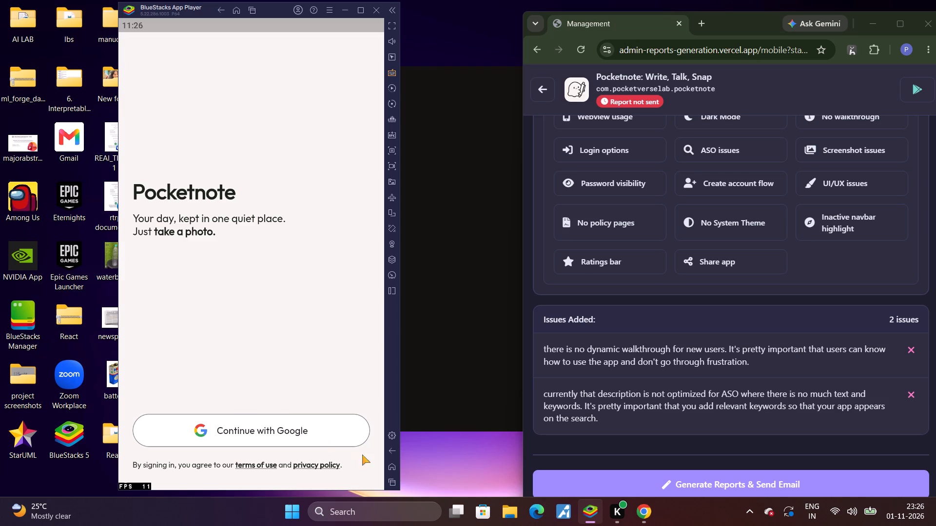
Return to Pocketnote's Play Store listing and examine its calendar and reminder screenshots full-size.
{"action": "left_click", "coordinate": [395, 478]}
{"action": "left_click", "coordinate": [269, 318]}
{"action": "left_click_drag", "start_coordinate": [282, 415], "coordinate": [292, 292]}
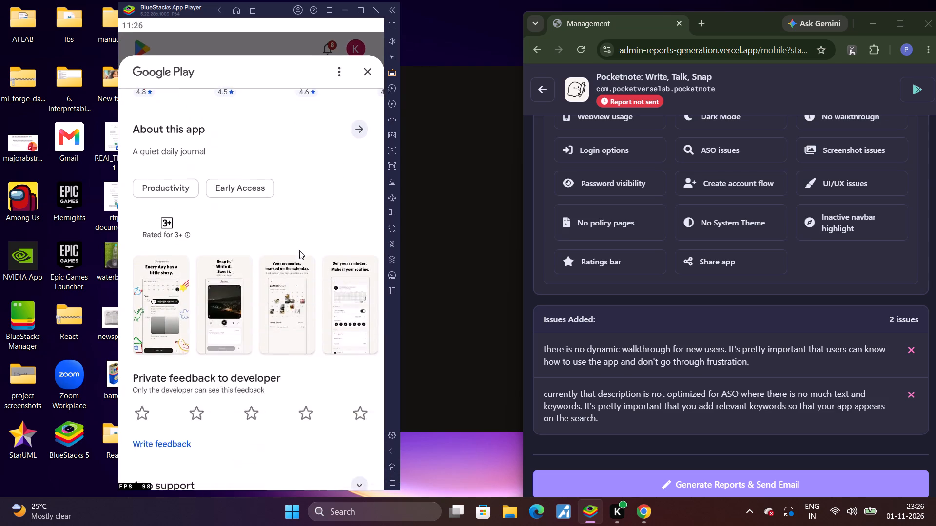
{"action": "left_click_drag", "start_coordinate": [294, 281], "coordinate": [295, 297]}
{"action": "left_click", "coordinate": [302, 196]}
{"action": "left_click_drag", "start_coordinate": [300, 162], "coordinate": [299, 292]}
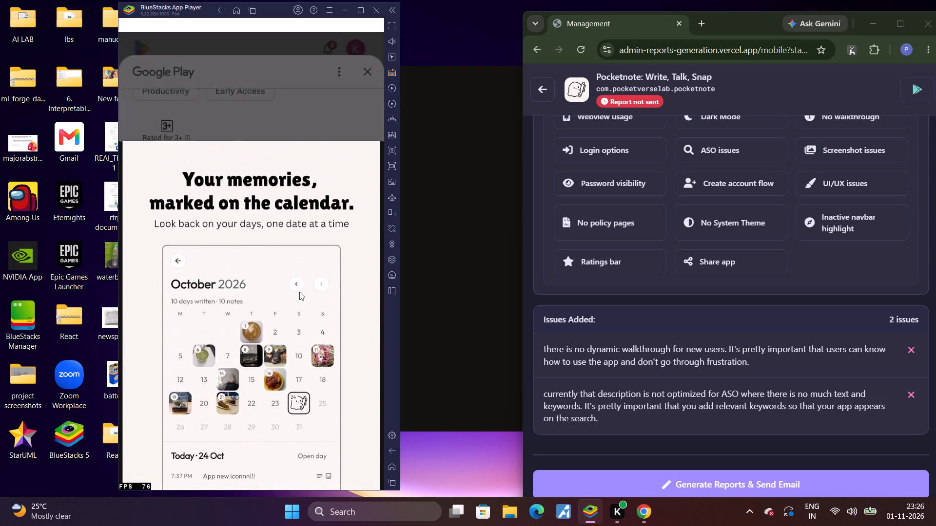
{"action": "left_click_drag", "start_coordinate": [299, 292], "coordinate": [309, 355]}
{"action": "left_click_drag", "start_coordinate": [294, 200], "coordinate": [319, 348]}
{"action": "left_click_drag", "start_coordinate": [288, 341], "coordinate": [288, 248]}
{"action": "left_click_drag", "start_coordinate": [277, 210], "coordinate": [292, 292]}
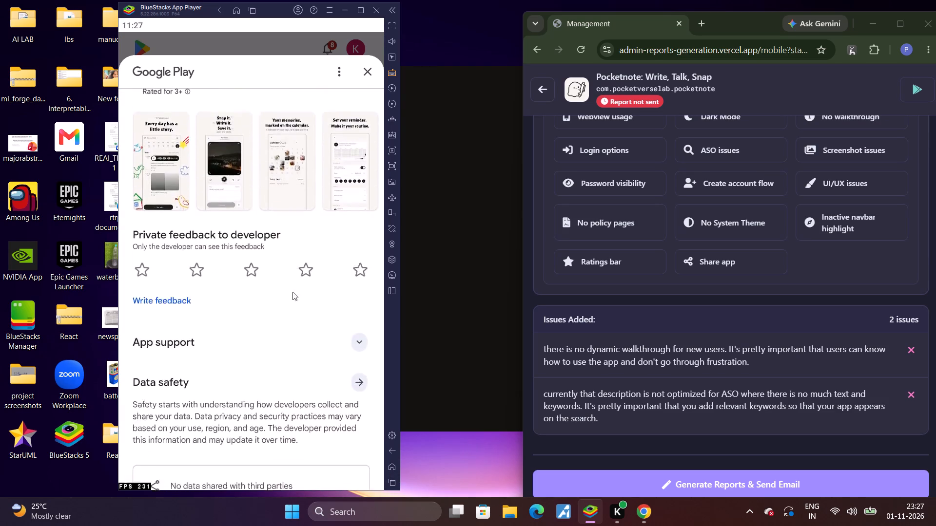
{"action": "left_click_drag", "start_coordinate": [292, 292], "coordinate": [320, 410]}
{"action": "left_click_drag", "start_coordinate": [308, 330], "coordinate": [299, 193]}
{"action": "left_click_drag", "start_coordinate": [303, 183], "coordinate": [304, 230]}
{"action": "left_click", "coordinate": [350, 249]}
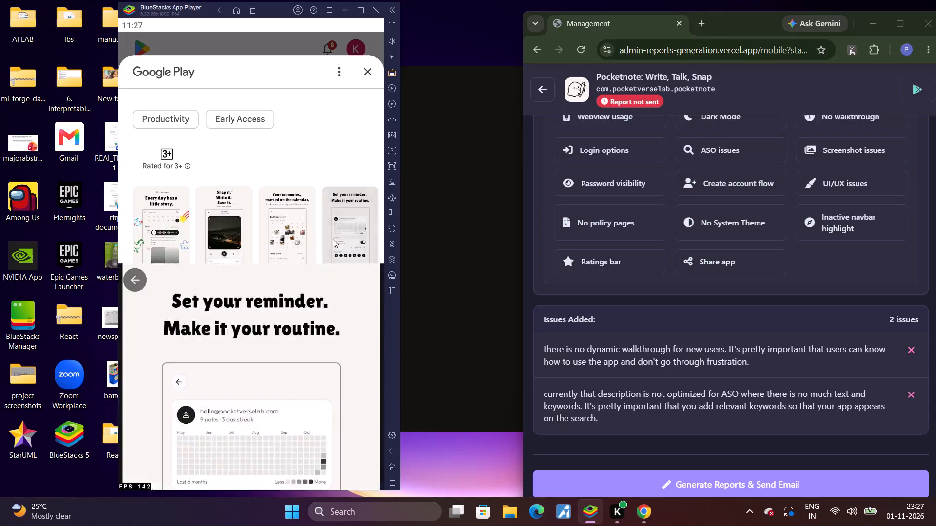
{"action": "left_click_drag", "start_coordinate": [267, 208], "coordinate": [270, 435]}
{"action": "left_click_drag", "start_coordinate": [243, 241], "coordinate": [280, 387]}
{"action": "left_click_drag", "start_coordinate": [252, 351], "coordinate": [242, 217]}
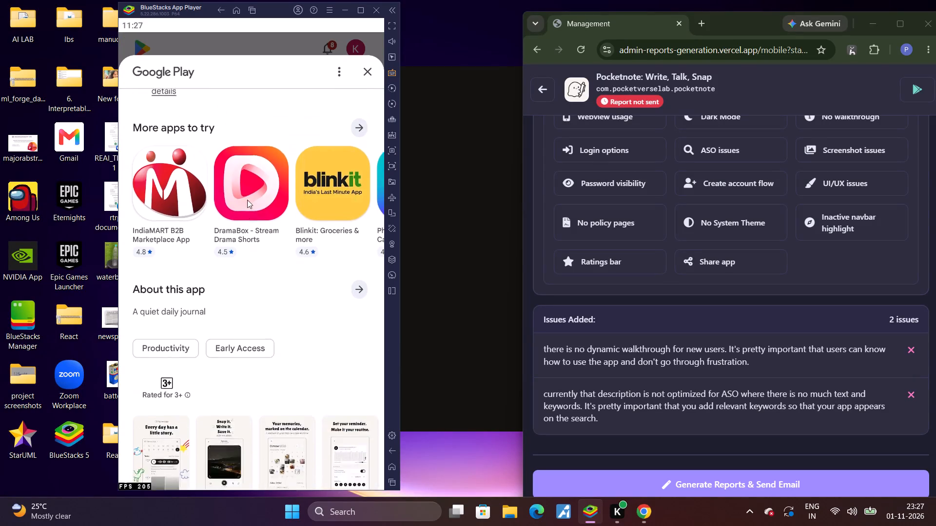
Read Pocketnote's full description and What's new notes on its Play Store details page, and return to the listing.
{"action": "left_click_drag", "start_coordinate": [254, 334], "coordinate": [264, 367]}
{"action": "left_click", "coordinate": [192, 228]}
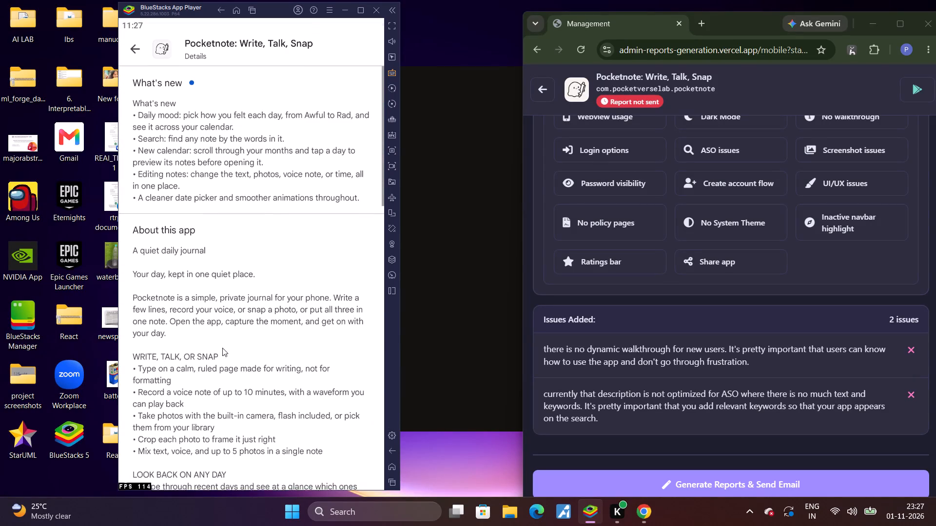
{"action": "left_click_drag", "start_coordinate": [220, 357], "coordinate": [238, 179]}
{"action": "left_click_drag", "start_coordinate": [185, 358], "coordinate": [219, 208]}
{"action": "left_click_drag", "start_coordinate": [222, 184], "coordinate": [244, 364]}
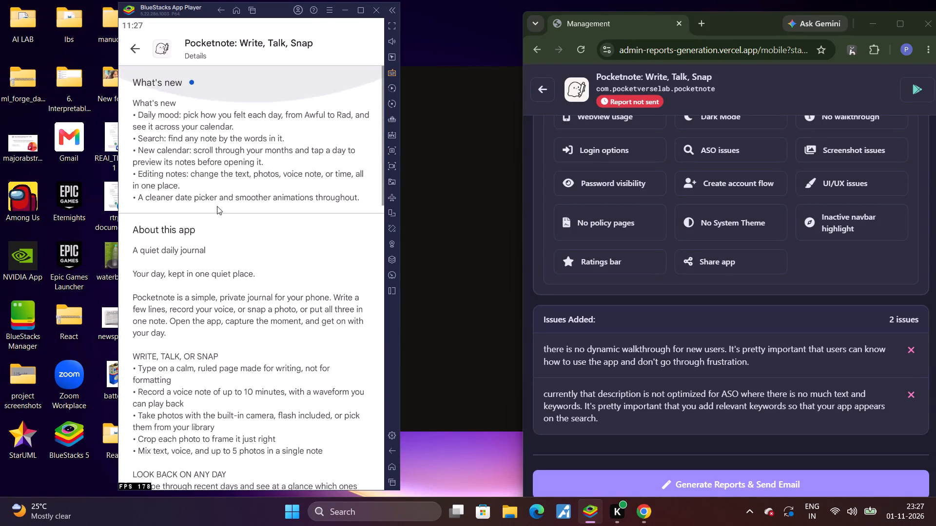
{"action": "left_click_drag", "start_coordinate": [217, 199], "coordinate": [213, 355]}
{"action": "left_click", "coordinate": [134, 48]}
Reopen Pocketnote and inspect its Continue with Google sign-in, dismissing the account chooser without selecting an account.
{"action": "left_click_drag", "start_coordinate": [236, 213], "coordinate": [260, 294]}
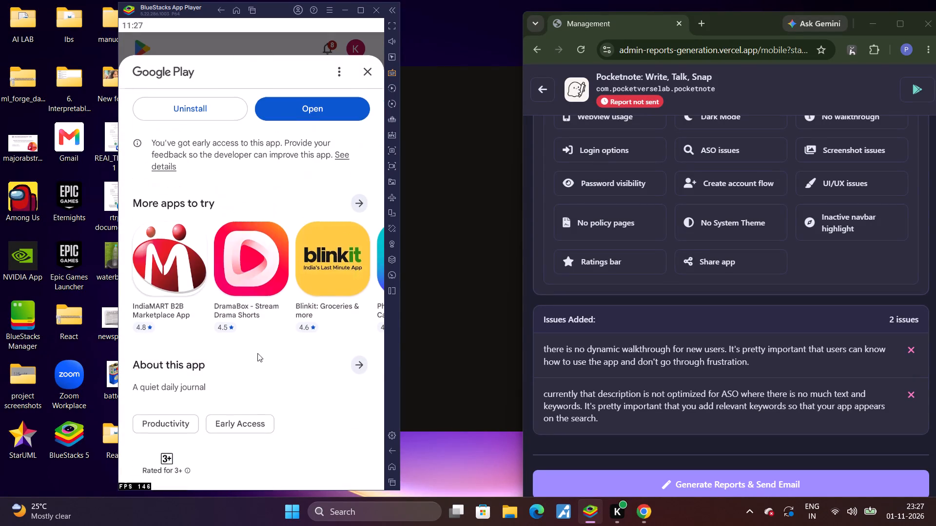
{"action": "left_click", "coordinate": [294, 168]}
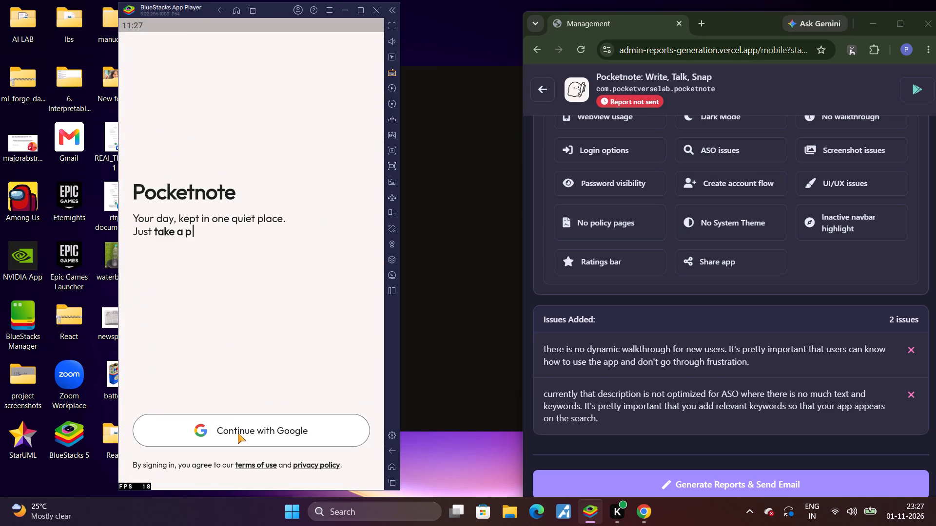
{"action": "left_click", "coordinate": [210, 423]}
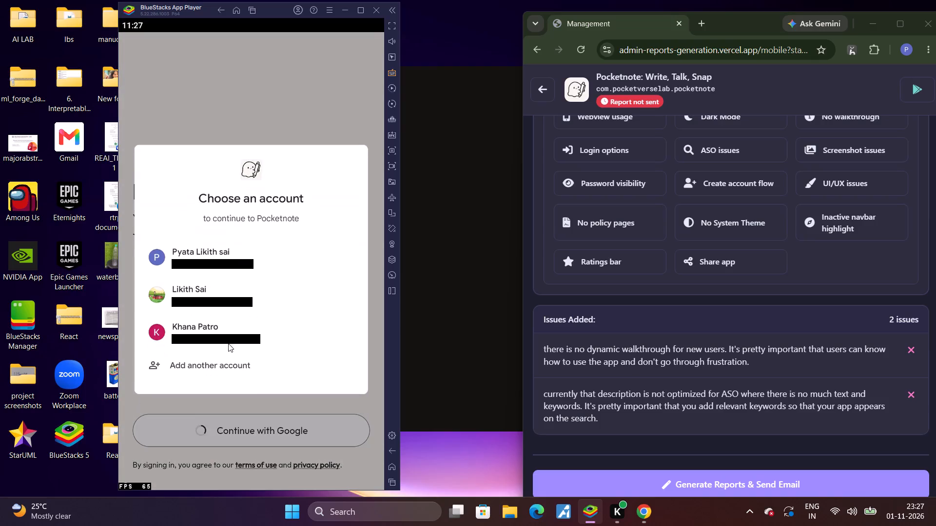
{"action": "left_click", "coordinate": [275, 82]}
Add the issue "Implement sign in with email option" from the clipboard history to Pocketnote's report.
{"action": "scroll", "coordinate": [823, 425], "scroll_direction": "up", "scroll_amount": 4}
{"action": "left_click", "coordinate": [627, 259]}
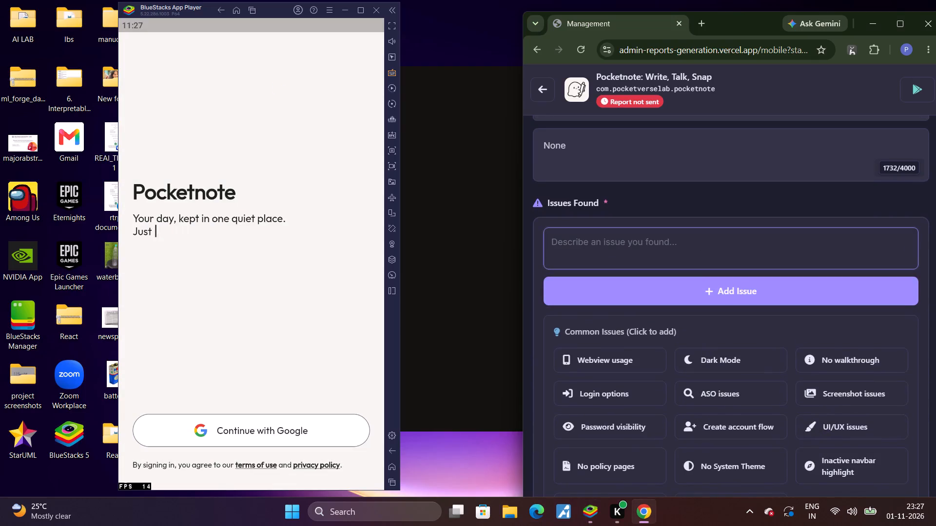
{"action": "key", "text": "super+v"}
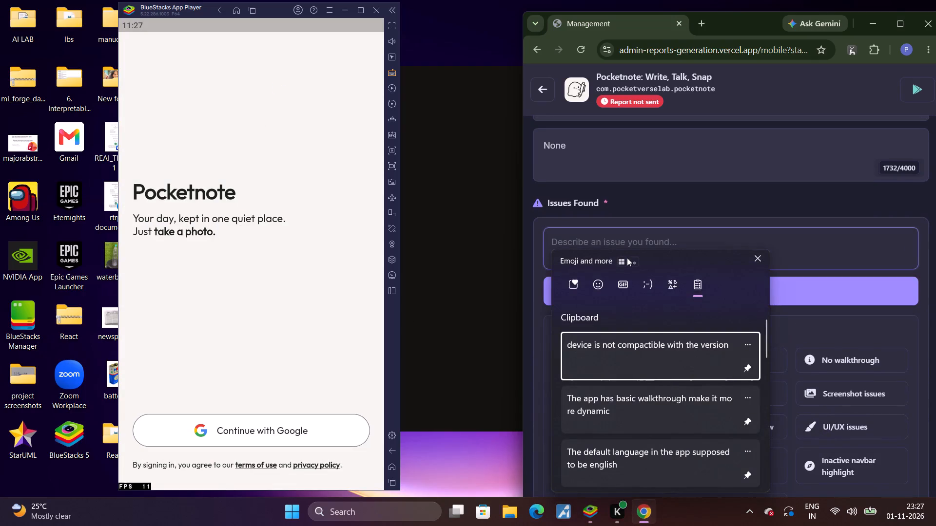
{"action": "scroll", "coordinate": [651, 407], "scroll_direction": "down", "scroll_amount": 3}
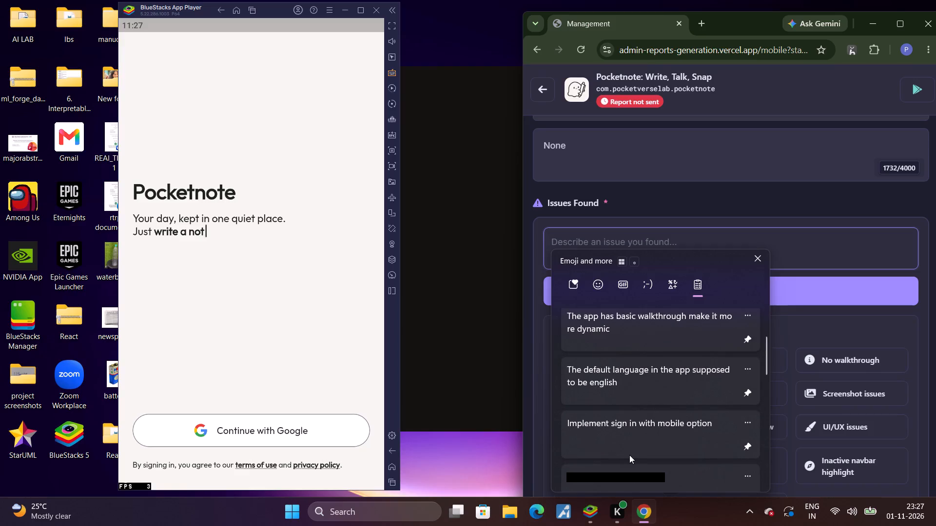
{"action": "scroll", "coordinate": [630, 460], "scroll_direction": "down", "scroll_amount": 5}
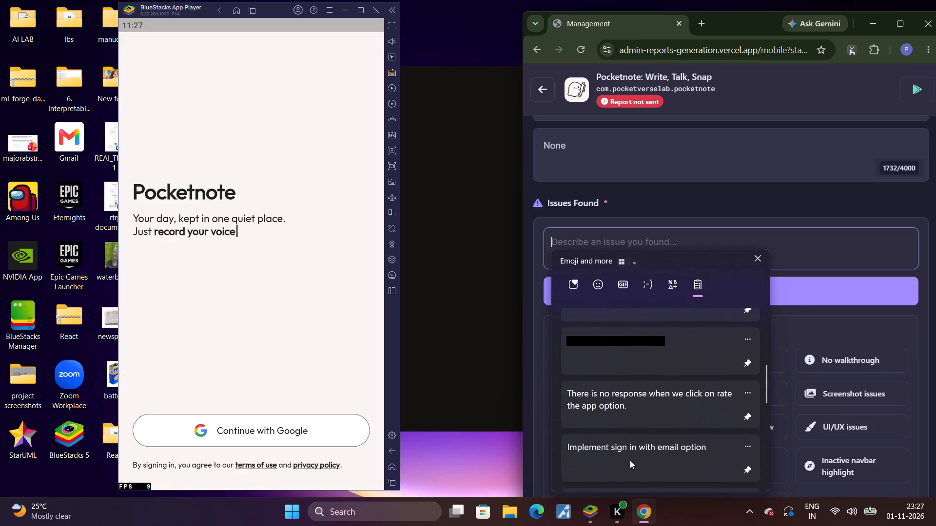
{"action": "left_click", "coordinate": [630, 460]}
{"action": "key", "text": "ctrl+v"}
{"action": "left_click", "coordinate": [594, 292]}
{"action": "scroll", "coordinate": [624, 380], "scroll_direction": "down", "scroll_amount": 6}
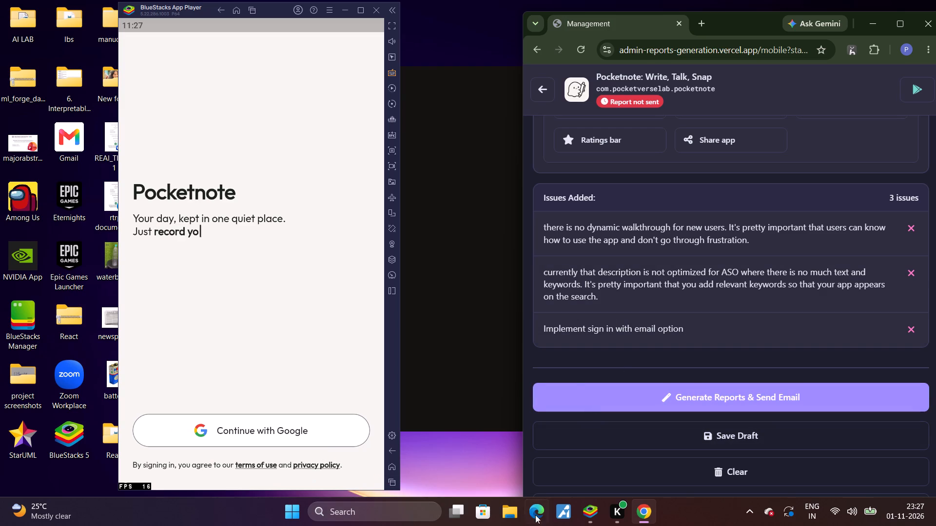
Switch BlueStacks back to Pocketnote's Play Store listing and look over its screenshots.
{"action": "left_click", "coordinate": [392, 484]}
{"action": "left_click", "coordinate": [268, 254]}
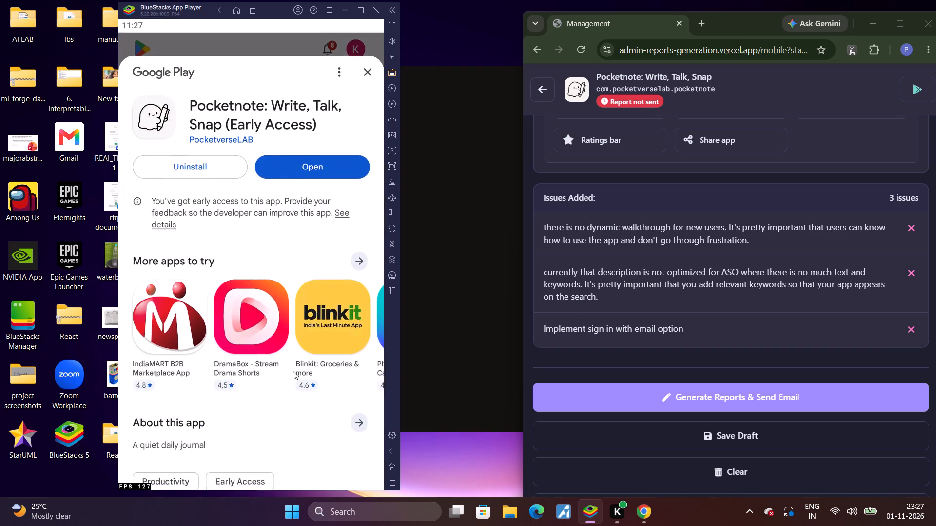
{"action": "left_click_drag", "start_coordinate": [294, 375], "coordinate": [303, 218]}
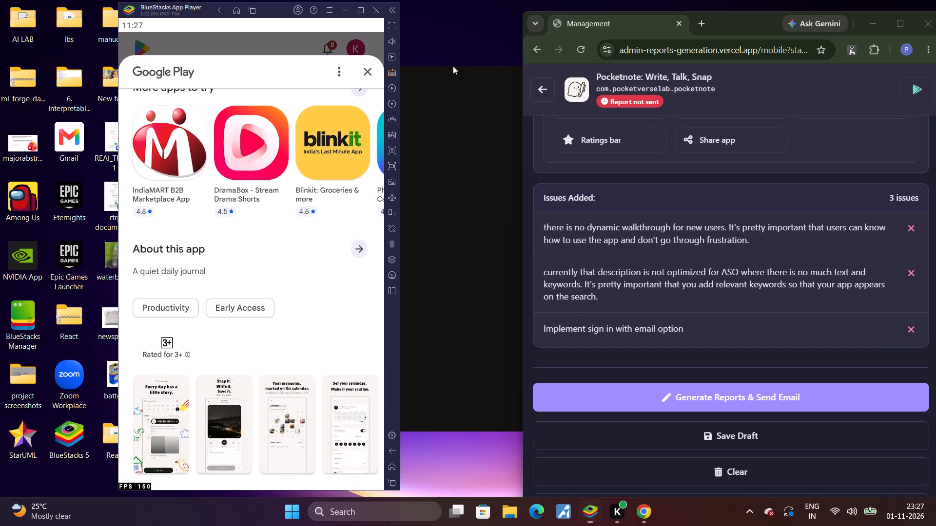
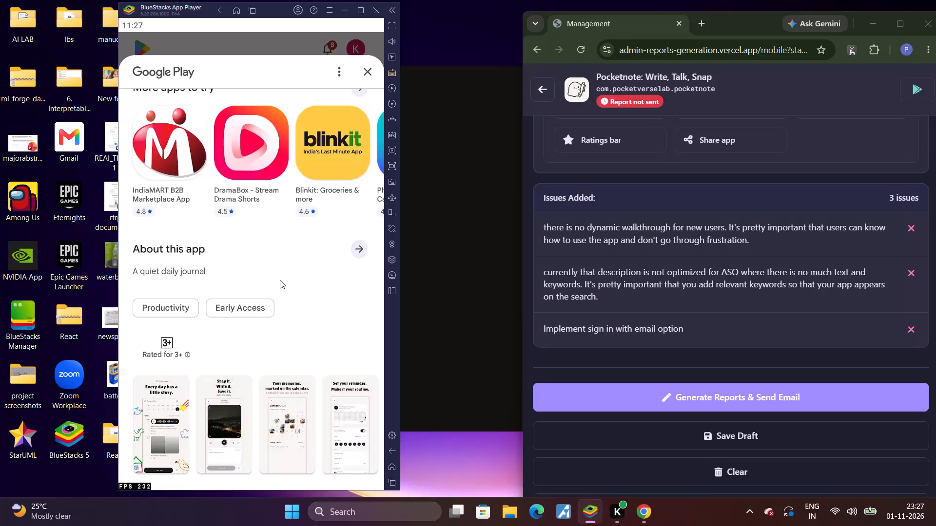
Open Pocketnote from its Play Store listing and sign in with the second listed Google account, agreeing to share its details.
{"action": "left_click_drag", "start_coordinate": [275, 240], "coordinate": [288, 414]}
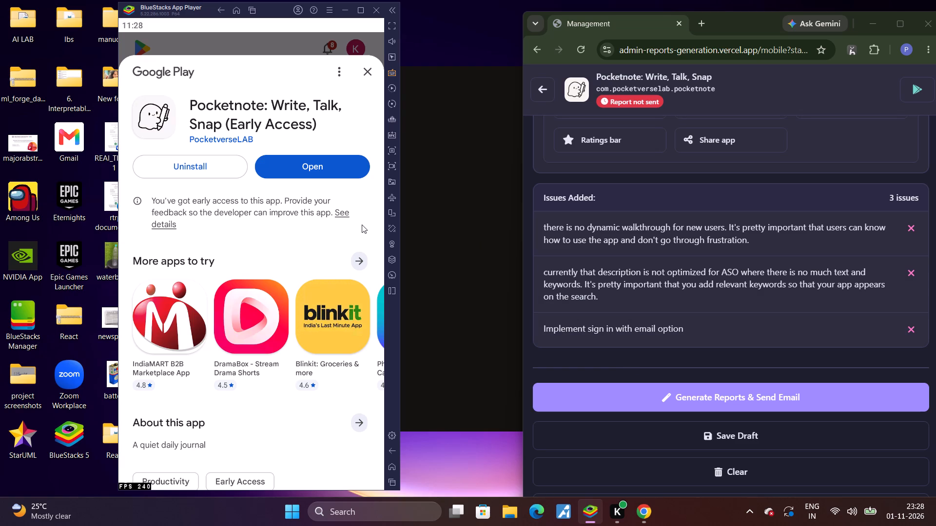
{"action": "left_click_drag", "start_coordinate": [235, 402], "coordinate": [241, 308]}
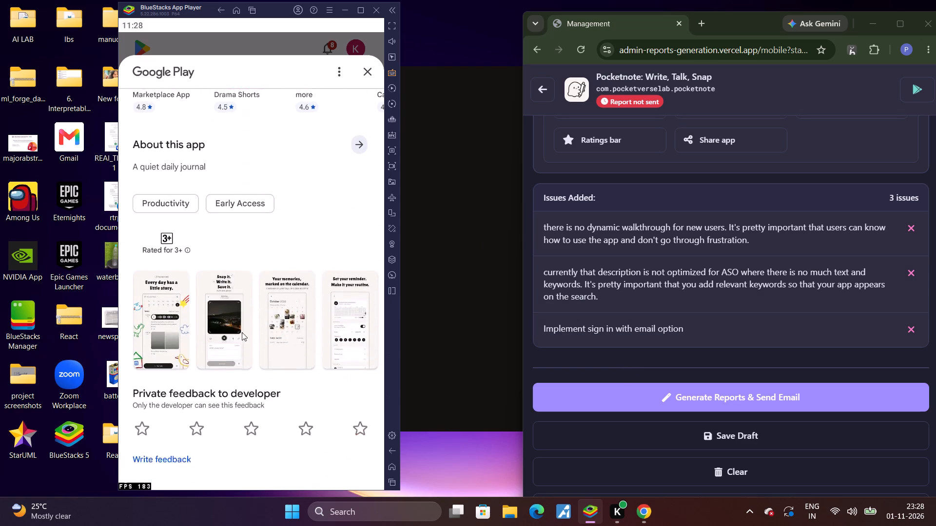
{"action": "left_click_drag", "start_coordinate": [244, 338], "coordinate": [245, 348]}
{"action": "left_click_drag", "start_coordinate": [237, 221], "coordinate": [270, 357]}
{"action": "left_click", "coordinate": [307, 163]}
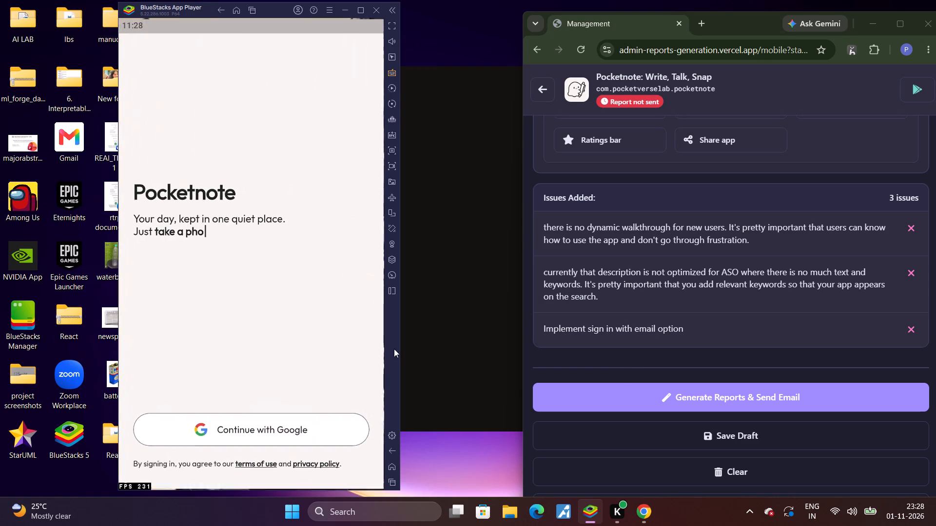
{"action": "left_click", "coordinate": [261, 430]}
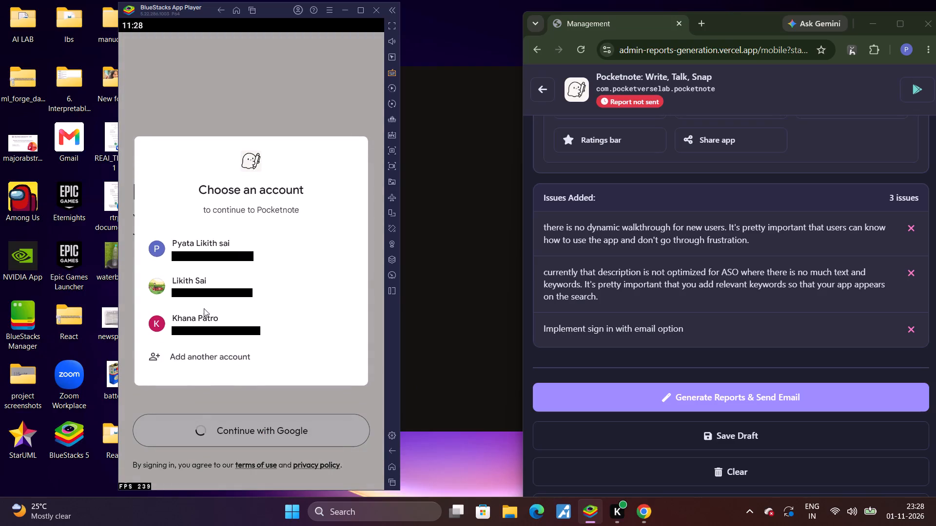
{"action": "left_click", "coordinate": [217, 285]}
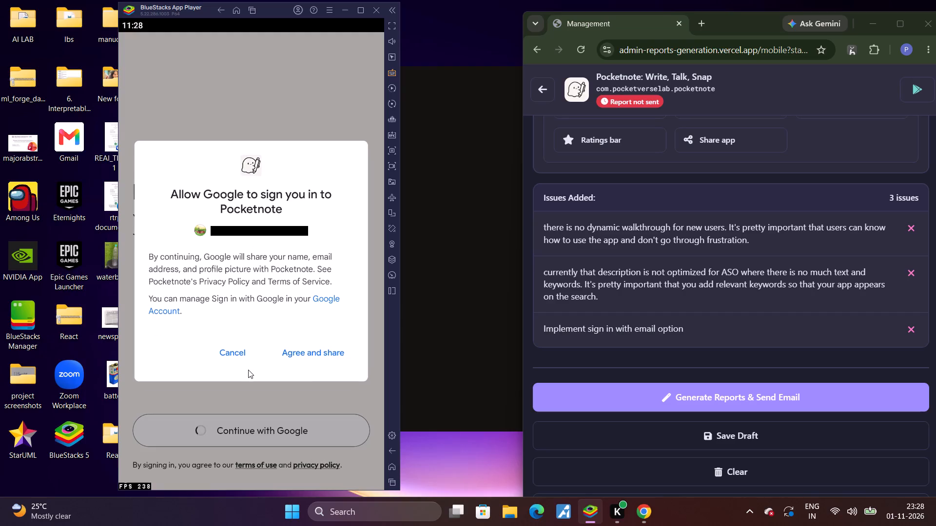
{"action": "left_click", "coordinate": [303, 355]}
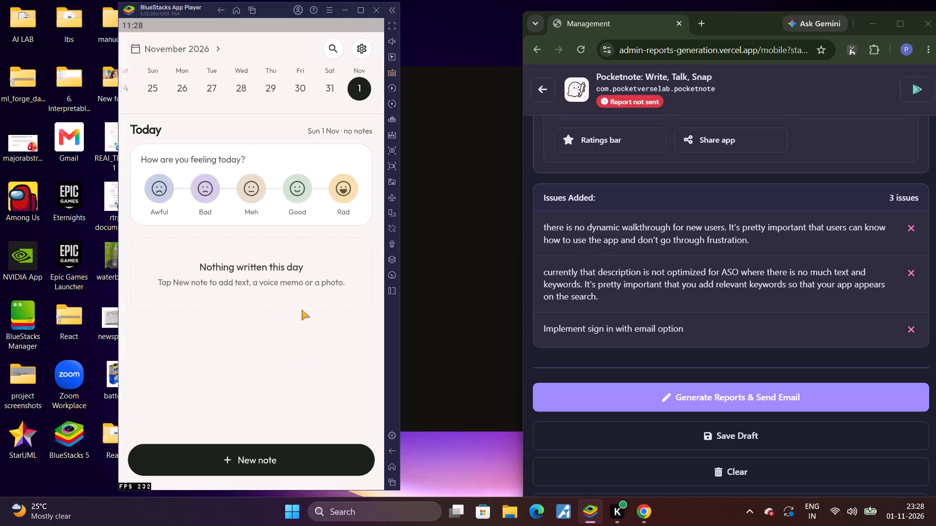
Look over Pocketnote's day view and its New note screen, and return to the day view.
{"action": "left_click_drag", "start_coordinate": [366, 45], "coordinate": [345, 301]}
{"action": "left_click", "coordinate": [268, 452]}
{"action": "left_click_drag", "start_coordinate": [315, 425], "coordinate": [303, 313]}
{"action": "left_click_drag", "start_coordinate": [298, 245], "coordinate": [296, 417]}
{"action": "left_click", "coordinate": [141, 53]}
Sign out of Pocketnote from the account section of its settings.
{"action": "left_click", "coordinate": [358, 48]}
{"action": "left_click_drag", "start_coordinate": [276, 309], "coordinate": [278, 244]}
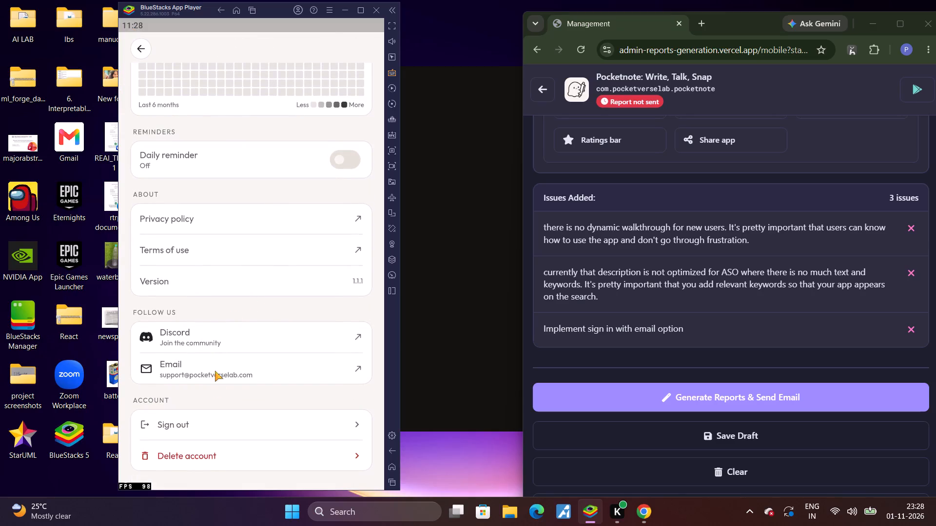
{"action": "left_click", "coordinate": [205, 427]}
{"action": "left_click", "coordinate": [251, 427]}
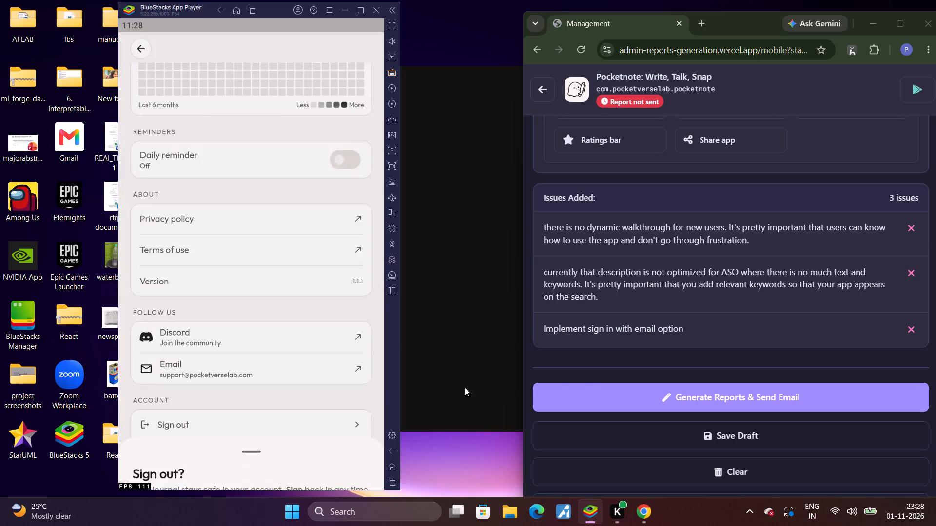
Add the issue "Implement sign in with mobile option" from the clipboard history to Pocketnote's report.
{"action": "scroll", "coordinate": [648, 343], "scroll_direction": "up", "scroll_amount": 5}
{"action": "left_click", "coordinate": [617, 191]}
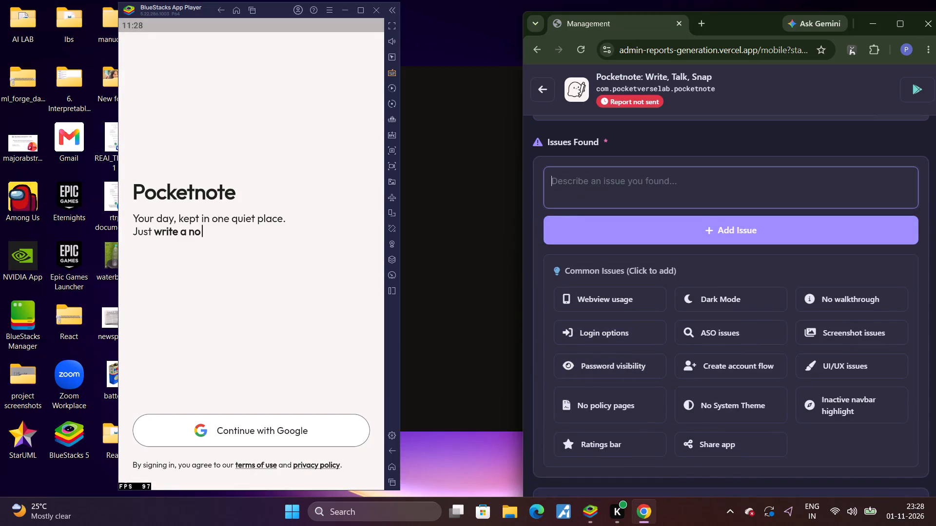
{"action": "key", "text": "super+v"}
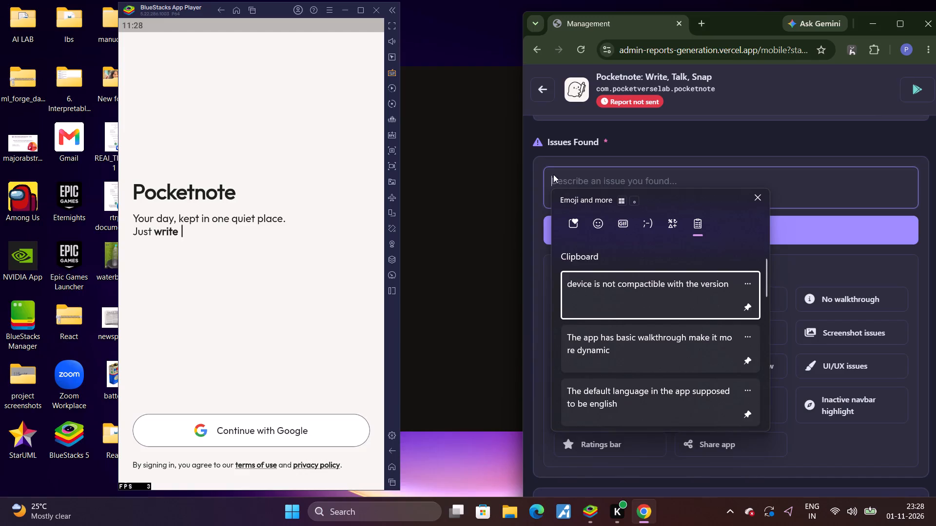
{"action": "scroll", "coordinate": [611, 338], "scroll_direction": "down", "scroll_amount": 7}
{"action": "scroll", "coordinate": [634, 347], "scroll_direction": "up", "scroll_amount": 1}
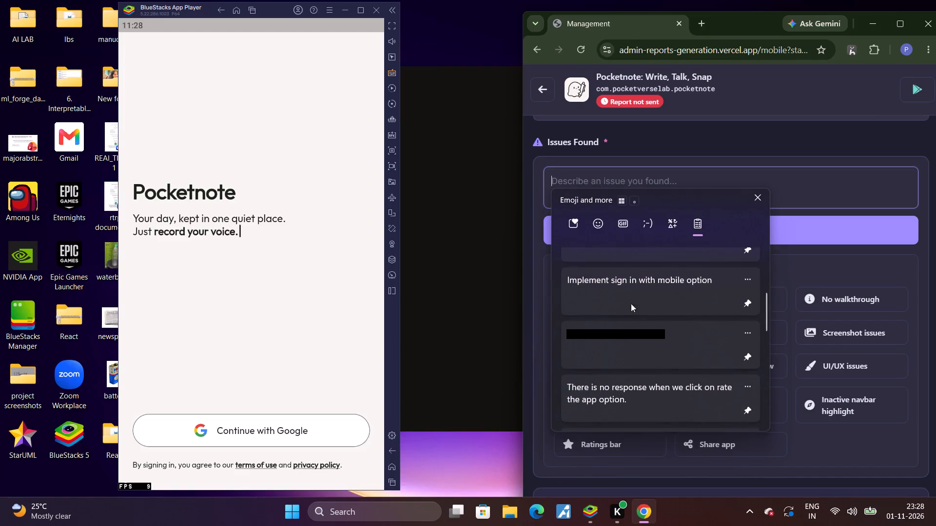
{"action": "left_click", "coordinate": [631, 291]}
{"action": "key", "text": "ctrl+v"}
{"action": "left_click", "coordinate": [624, 227]}
{"action": "scroll", "coordinate": [621, 225], "scroll_direction": "down", "scroll_amount": 7}
{"action": "scroll", "coordinate": [610, 282], "scroll_direction": "up", "scroll_amount": 1}
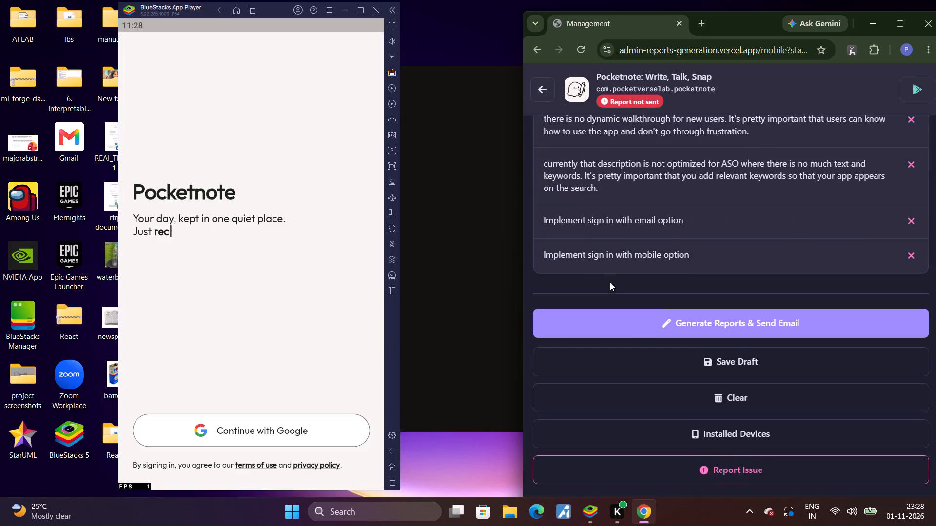
Sign back in to Pocketnote with the same Google account.
{"action": "left_click", "coordinate": [329, 432]}
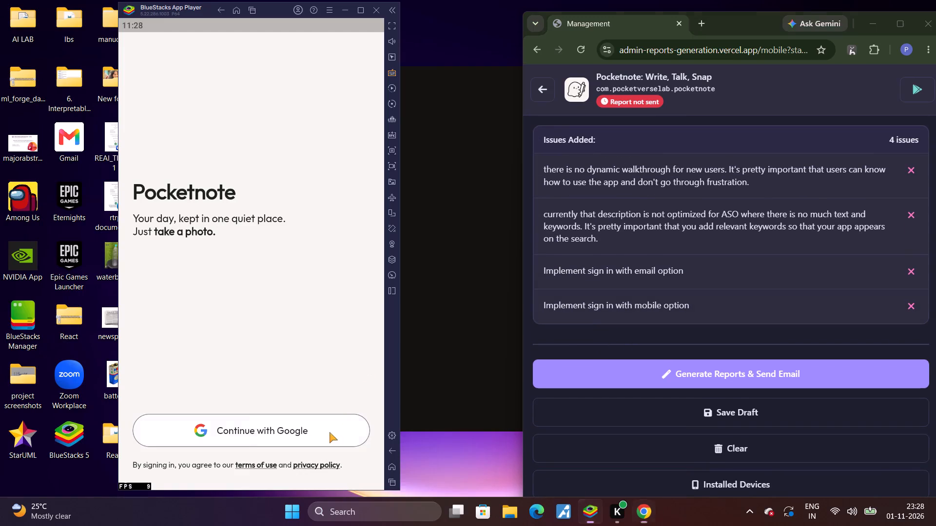
{"action": "left_click", "coordinate": [190, 287]}
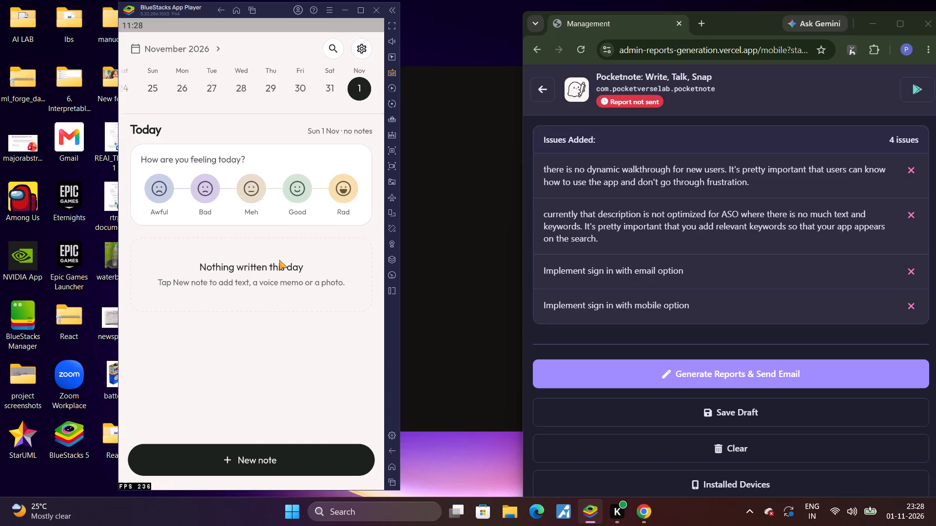
Record today's mood in Pocketnote as Awful.
{"action": "left_click", "coordinate": [147, 190]}
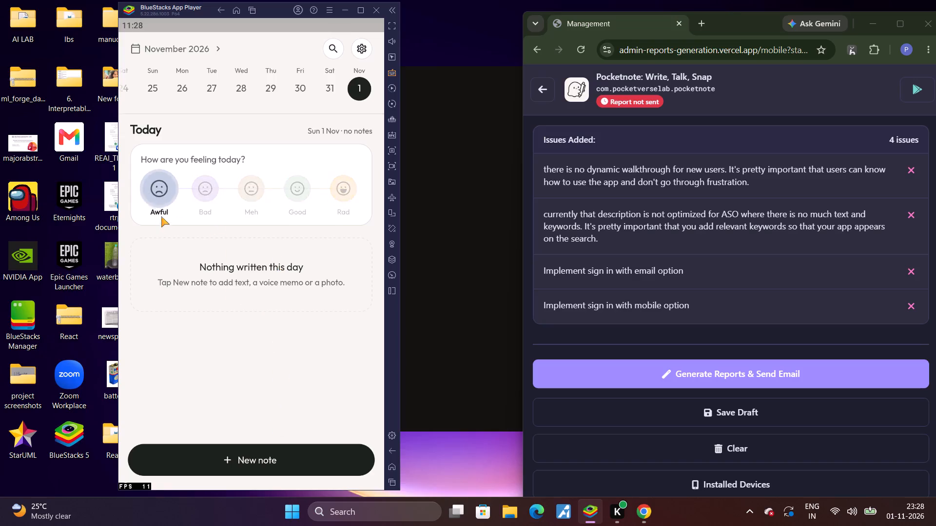
Look over Pocketnote's settings page from the activity grid to the account options, and return to the day view.
{"action": "left_click", "coordinate": [359, 48]}
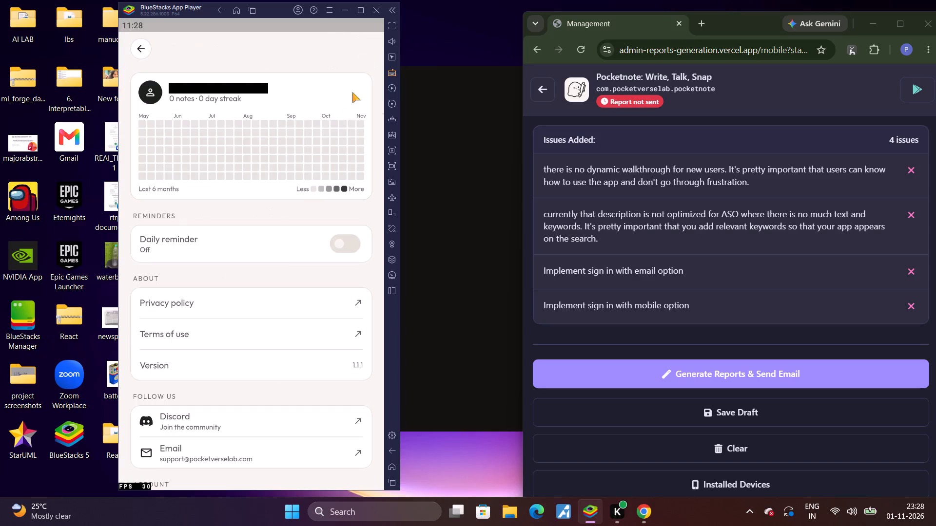
{"action": "left_click_drag", "start_coordinate": [281, 333], "coordinate": [335, 203]}
{"action": "left_click_drag", "start_coordinate": [259, 183], "coordinate": [261, 296]}
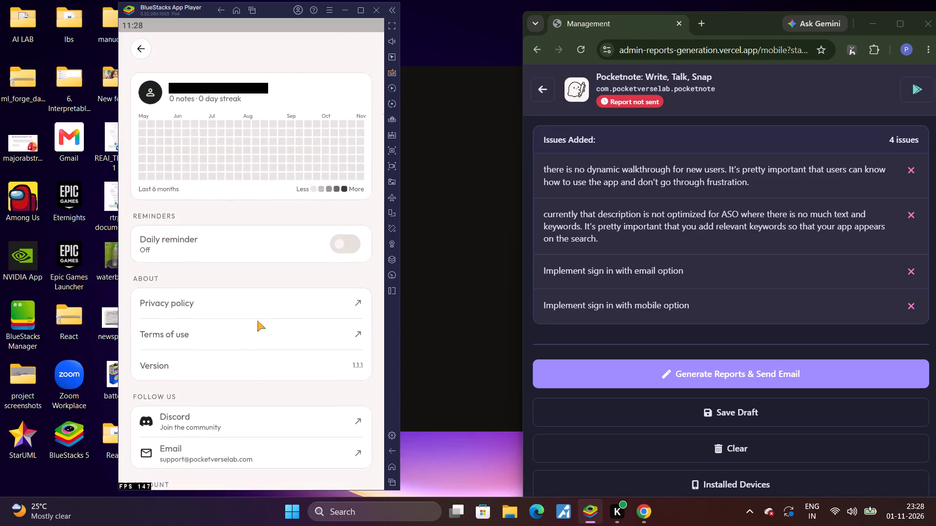
{"action": "left_click_drag", "start_coordinate": [262, 376], "coordinate": [244, 253]}
{"action": "left_click_drag", "start_coordinate": [234, 170], "coordinate": [259, 353]}
{"action": "left_click", "coordinate": [141, 42]}
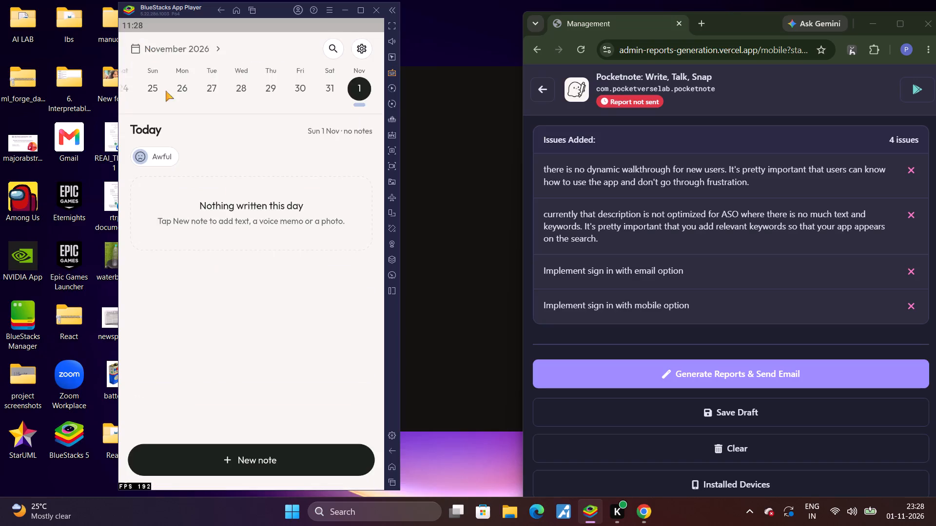
Revisit Pocketnote's Play Store listing and the report page open in BlueStacks, and return to Pocketnote.
{"action": "left_click_drag", "start_coordinate": [239, 218], "coordinate": [320, 394]}
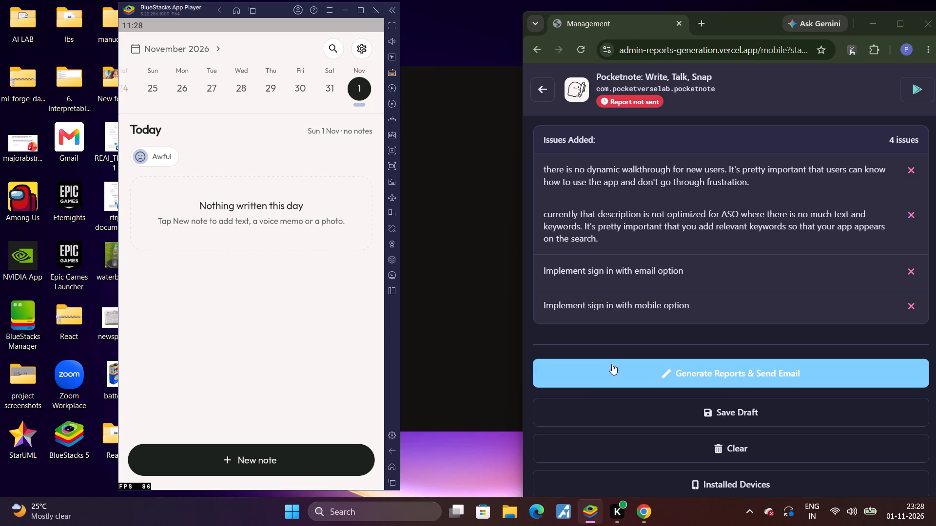
{"action": "left_click", "coordinate": [392, 478]}
{"action": "left_click", "coordinate": [260, 215]}
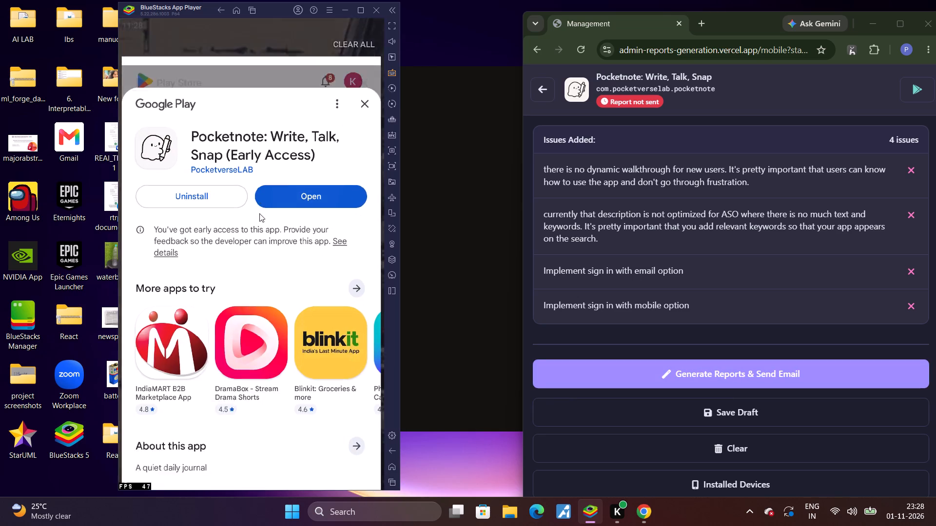
{"action": "left_click_drag", "start_coordinate": [258, 214], "coordinate": [291, 368]}
{"action": "left_click_drag", "start_coordinate": [288, 388], "coordinate": [283, 268]}
{"action": "left_click_drag", "start_coordinate": [294, 217], "coordinate": [294, 364]}
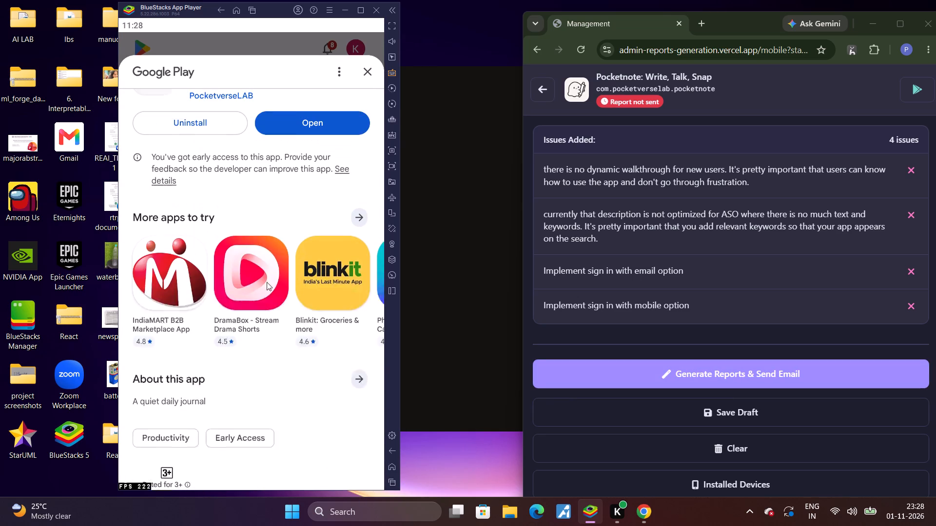
{"action": "left_click_drag", "start_coordinate": [259, 261], "coordinate": [278, 366]}
{"action": "left_click", "coordinate": [388, 479]}
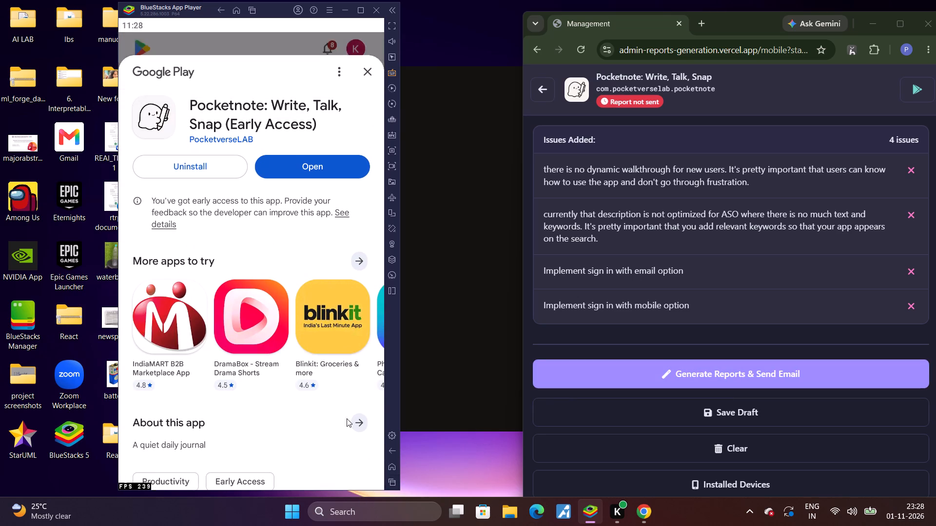
{"action": "left_click", "coordinate": [270, 222]}
{"action": "left_click", "coordinate": [388, 481]}
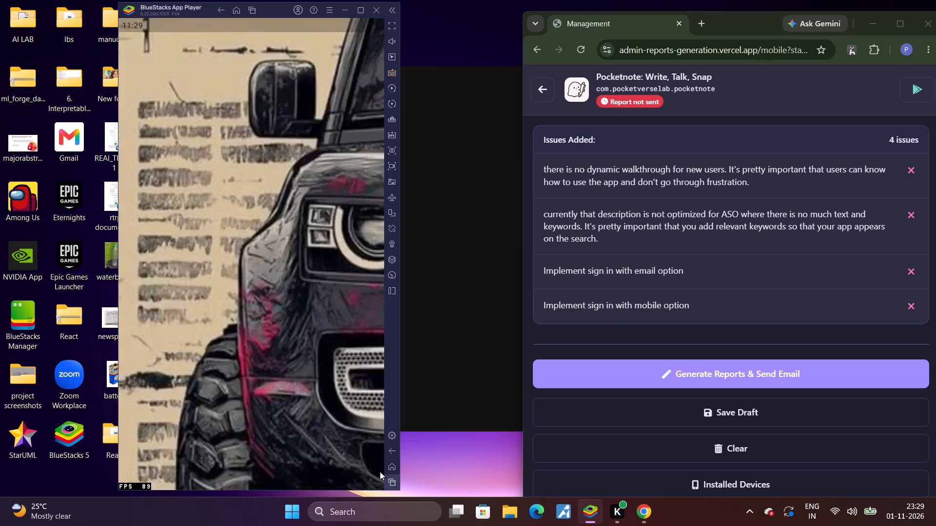
{"action": "left_click", "coordinate": [245, 113]}
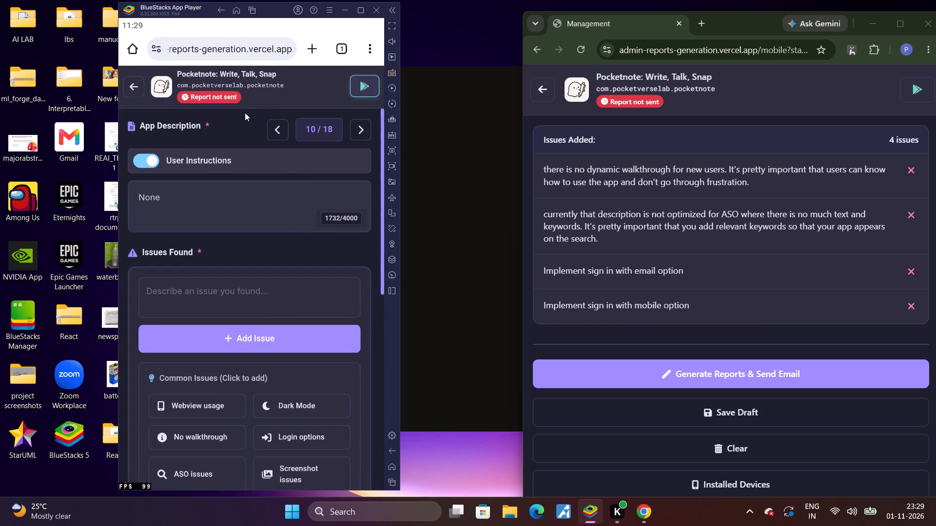
{"action": "left_click", "coordinate": [390, 482]}
{"action": "left_click", "coordinate": [260, 236]}
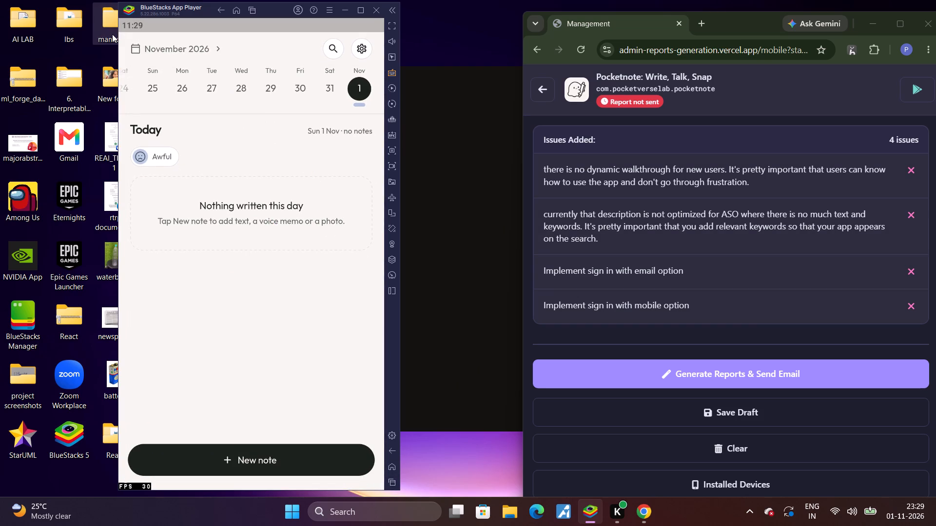
Examine Pocketnote's month selector and settings page, testing the six-month activity grid and checking the reminder, about and account sections.
{"action": "left_click", "coordinate": [211, 52]}
{"action": "left_click", "coordinate": [148, 50]}
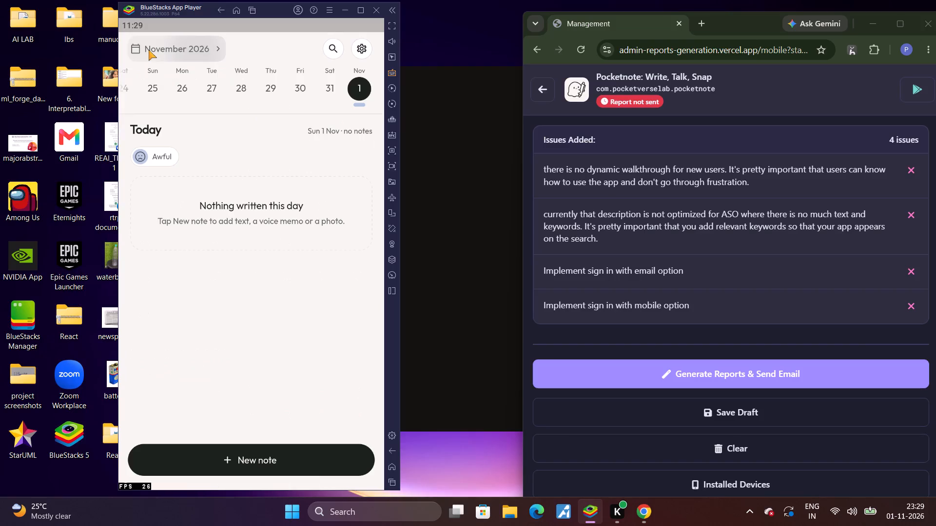
{"action": "left_click", "coordinate": [363, 48]}
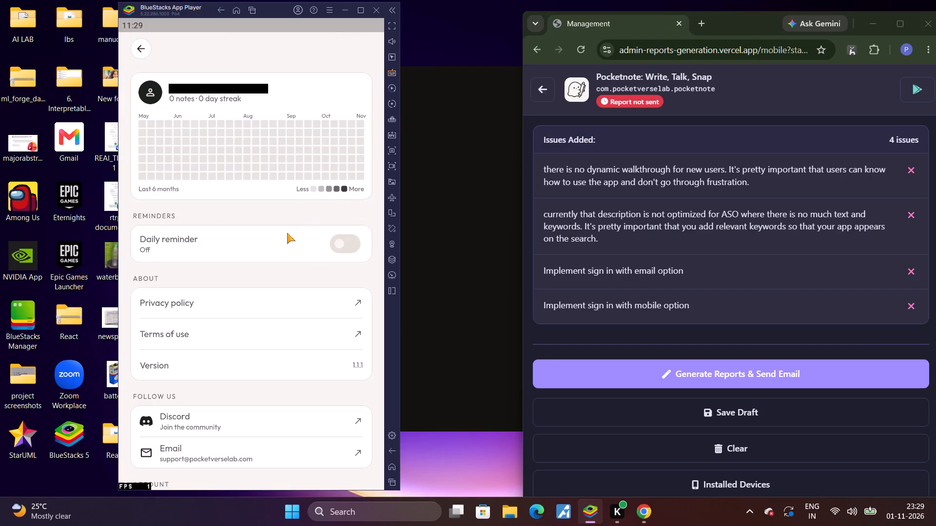
{"action": "left_click_drag", "start_coordinate": [278, 311], "coordinate": [325, 348]}
{"action": "triple_click", "coordinate": [190, 155]}
{"action": "triple_click", "coordinate": [236, 168]}
{"action": "left_click", "coordinate": [236, 168]}
{"action": "left_click_drag", "start_coordinate": [159, 292], "coordinate": [182, 175]}
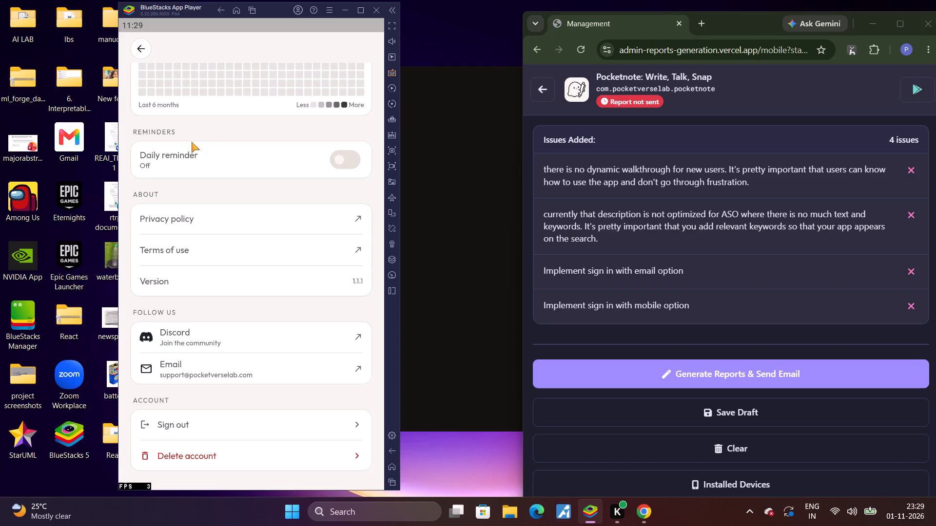
{"action": "left_click_drag", "start_coordinate": [189, 151], "coordinate": [229, 367]}
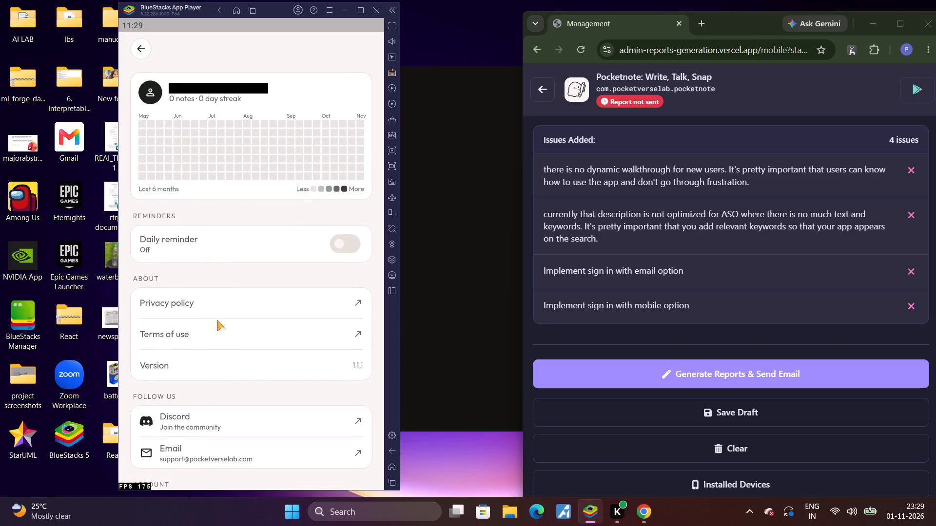
{"action": "left_click_drag", "start_coordinate": [275, 329], "coordinate": [305, 218]}
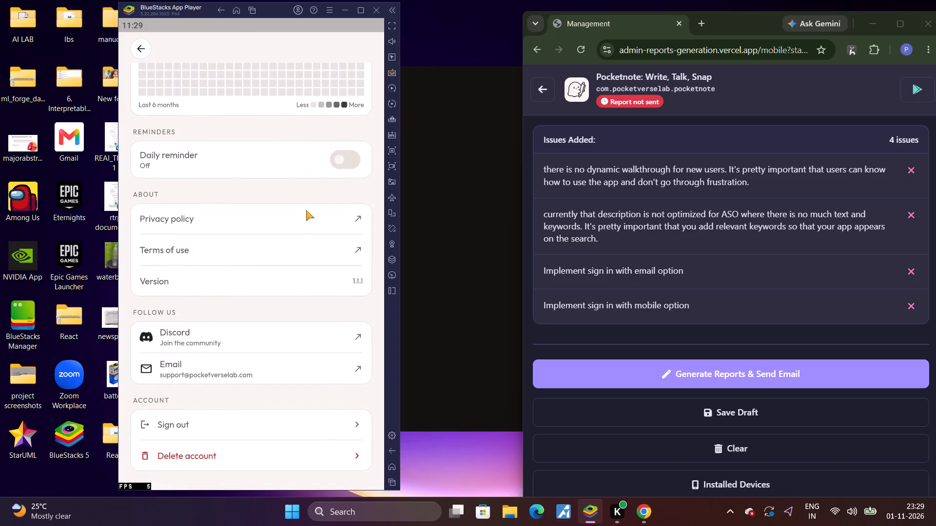
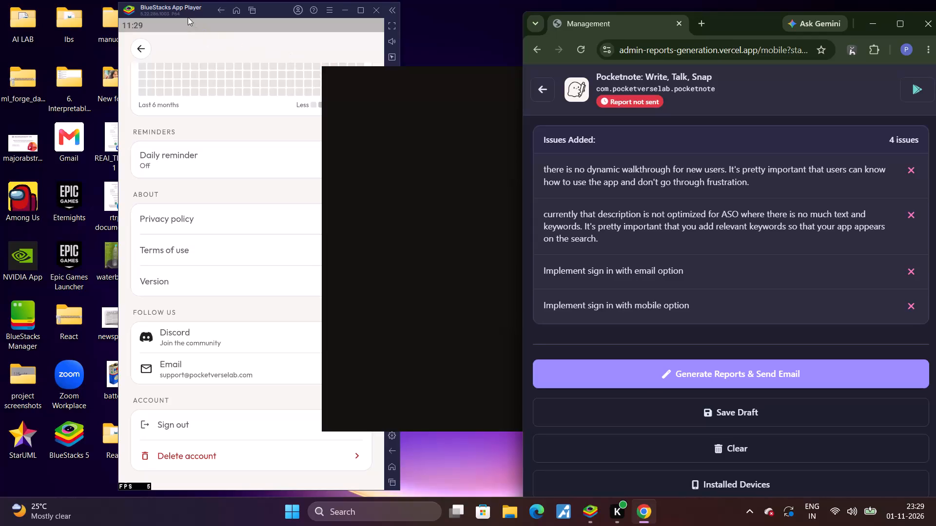
Switch back to BlueStacks and look over Pocketnote's settings page from the account options up to the profile card.
{"action": "left_click", "coordinate": [188, 11]}
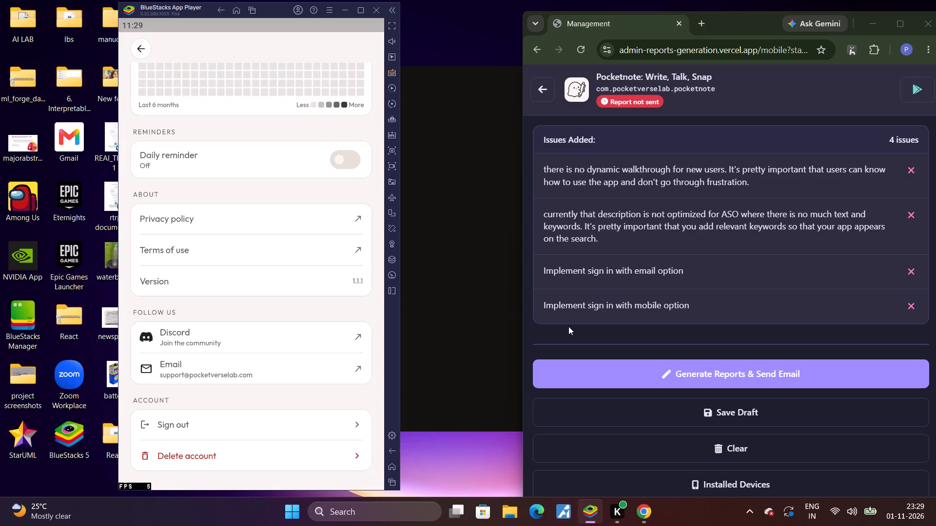
{"action": "left_click_drag", "start_coordinate": [217, 408], "coordinate": [223, 353]}
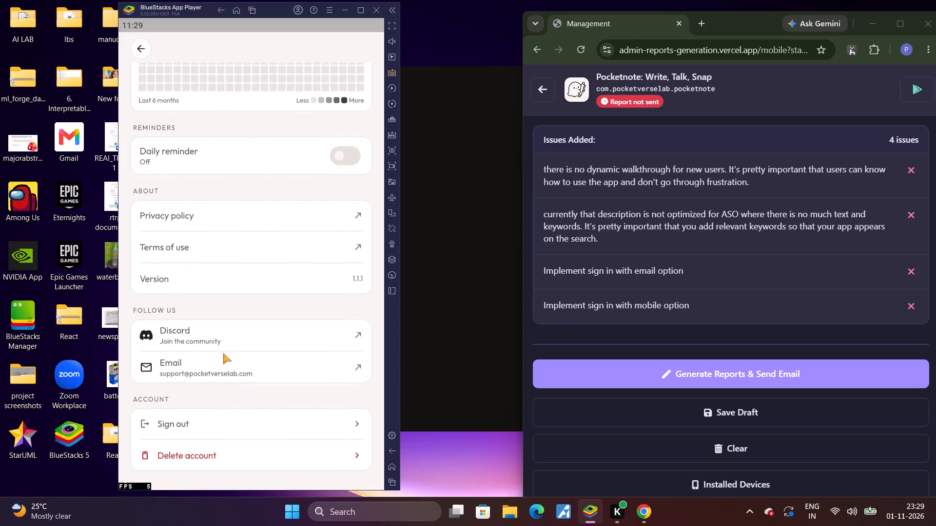
{"action": "left_click_drag", "start_coordinate": [223, 353], "coordinate": [225, 334]}
{"action": "left_click_drag", "start_coordinate": [229, 294], "coordinate": [205, 313]}
{"action": "left_click_drag", "start_coordinate": [204, 260], "coordinate": [179, 346]}
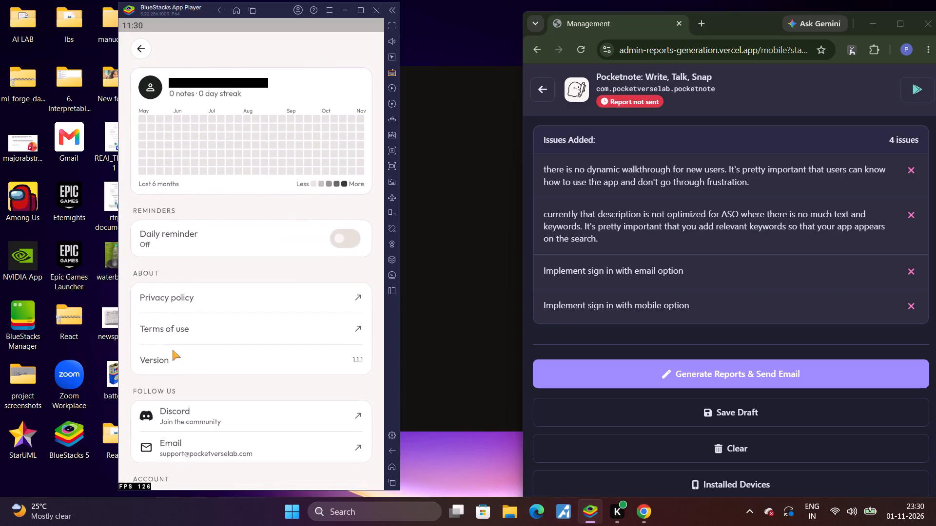
{"action": "left_click", "coordinate": [193, 82]}
{"action": "left_click_drag", "start_coordinate": [191, 89], "coordinate": [213, 186]}
Test day cells across the six-month activity grid, from May to November, for any interaction.
{"action": "double_click", "coordinate": [174, 141]}
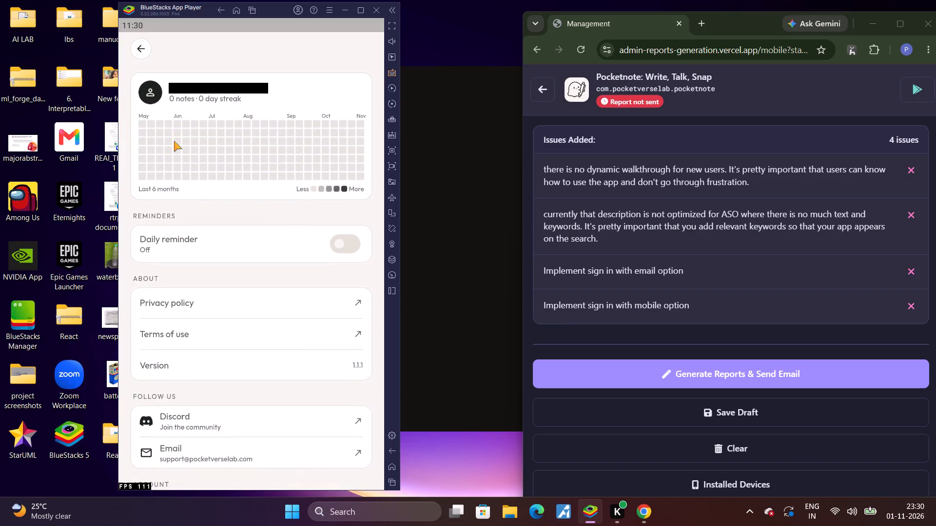
{"action": "left_click", "coordinate": [359, 178]}
{"action": "left_click", "coordinate": [357, 167]}
{"action": "left_click", "coordinate": [331, 123]}
{"action": "left_click", "coordinate": [140, 124]}
{"action": "left_click", "coordinate": [151, 124]}
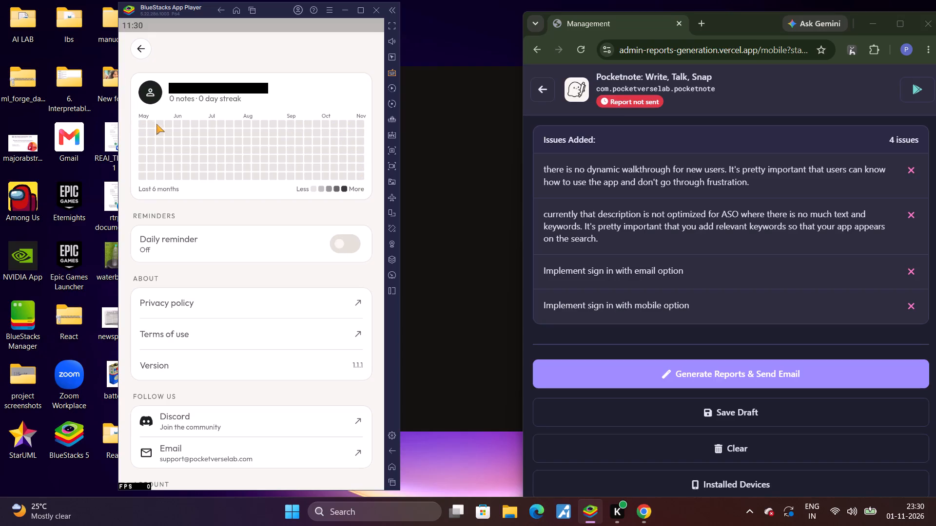
{"action": "left_click", "coordinate": [162, 125]}
{"action": "left_click", "coordinate": [189, 126]}
{"action": "left_click", "coordinate": [204, 127]}
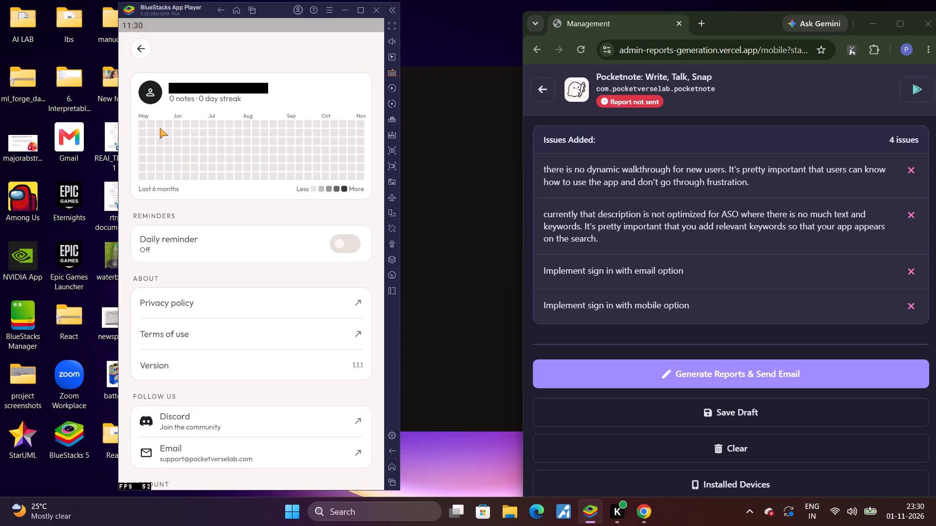
{"action": "left_click", "coordinate": [145, 125]}
{"action": "left_click", "coordinate": [149, 125]}
Look over Pocketnote's settings page between the activity grid and the account section.
{"action": "scroll", "coordinate": [149, 125], "scroll_direction": "up", "scroll_amount": 1}
{"action": "left_click_drag", "start_coordinate": [217, 116], "coordinate": [225, 319]}
{"action": "left_click_drag", "start_coordinate": [224, 184], "coordinate": [245, 372]}
{"action": "left_click_drag", "start_coordinate": [199, 139], "coordinate": [228, 433]}
{"action": "left_click_drag", "start_coordinate": [221, 441], "coordinate": [216, 285]}
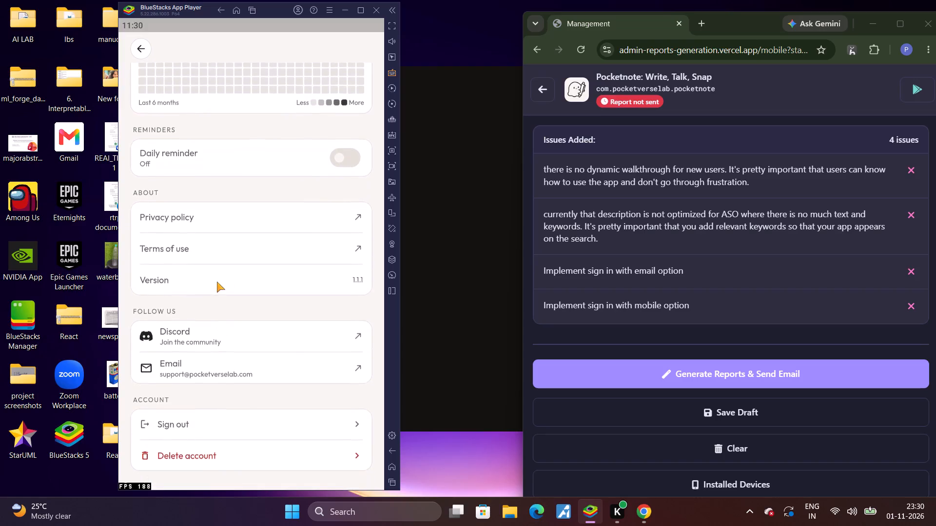
{"action": "left_click_drag", "start_coordinate": [216, 282], "coordinate": [251, 445]}
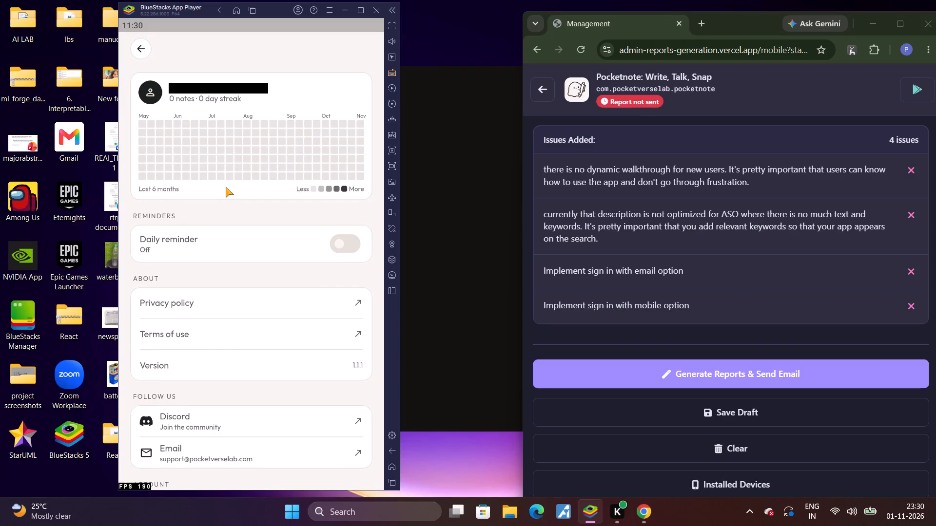
{"action": "left_click_drag", "start_coordinate": [250, 324], "coordinate": [284, 169]}
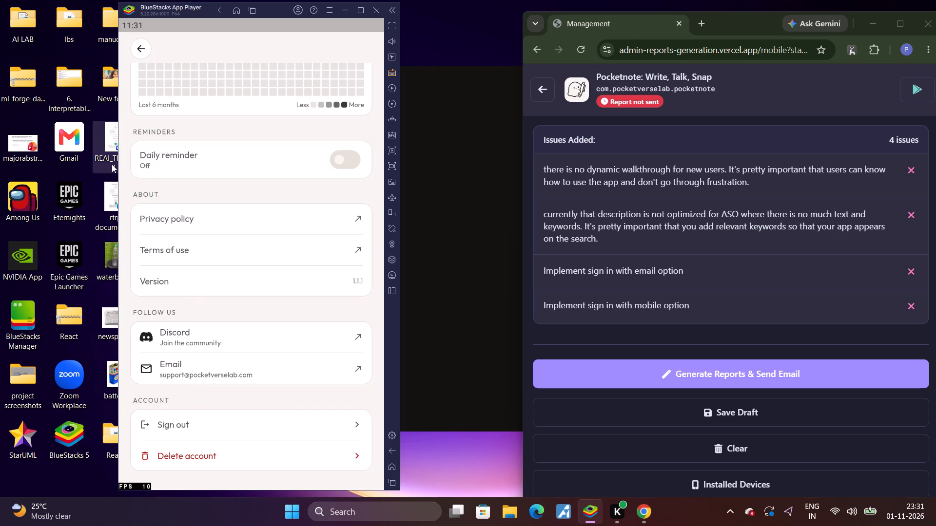
Test the settings page's profile avatar, account name and header area for any interaction.
{"action": "left_click_drag", "start_coordinate": [261, 127], "coordinate": [263, 247]}
{"action": "left_click", "coordinate": [149, 95]}
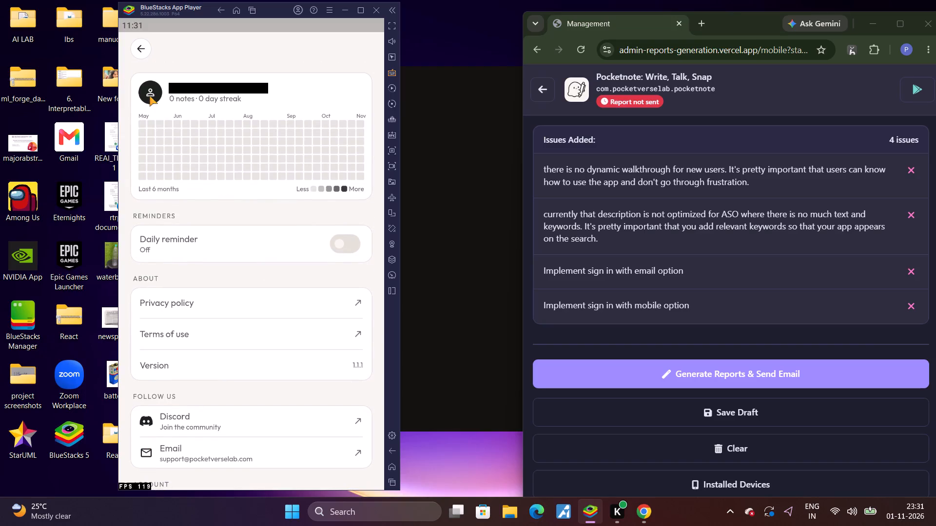
{"action": "left_click", "coordinate": [201, 96]}
{"action": "left_click", "coordinate": [226, 93]}
{"action": "left_click", "coordinate": [253, 91]}
{"action": "left_click", "coordinate": [268, 85]}
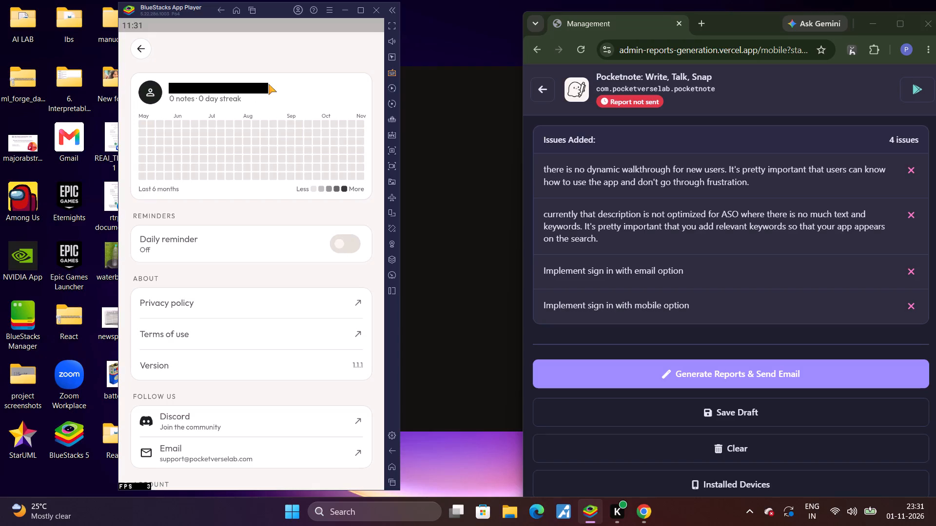
{"action": "left_click", "coordinate": [141, 89]}
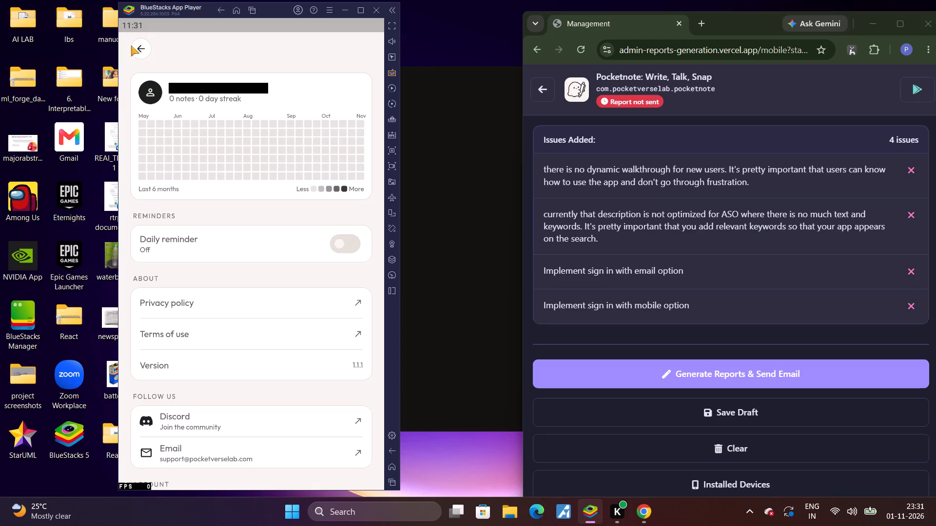
{"action": "left_click", "coordinate": [131, 45]}
{"action": "left_click", "coordinate": [361, 53]}
Look through the reminder, about, follow-us and account sections, and return to the profile card.
{"action": "left_click_drag", "start_coordinate": [290, 332], "coordinate": [300, 254]}
{"action": "left_click_drag", "start_coordinate": [241, 406], "coordinate": [278, 307]}
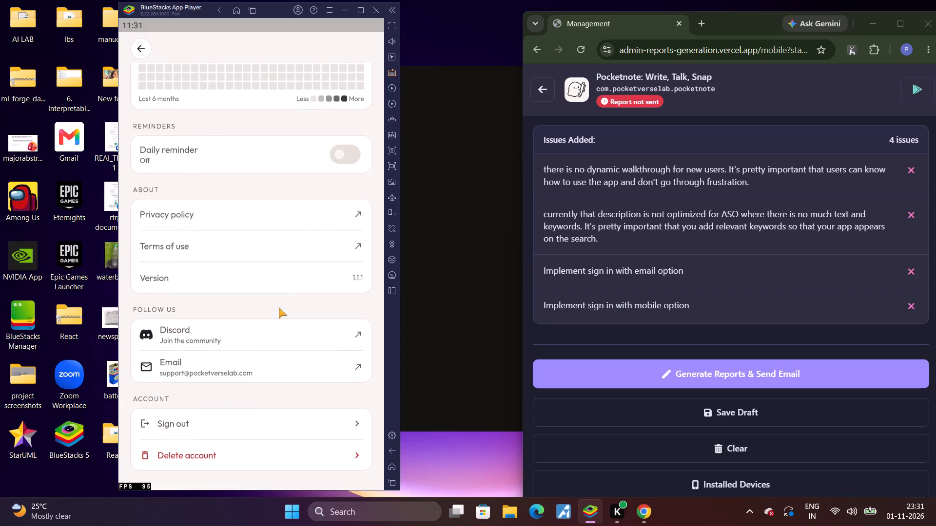
{"action": "left_click_drag", "start_coordinate": [278, 307], "coordinate": [294, 267]}
{"action": "left_click_drag", "start_coordinate": [296, 245], "coordinate": [292, 448]}
{"action": "left_click_drag", "start_coordinate": [191, 118], "coordinate": [211, 196]}
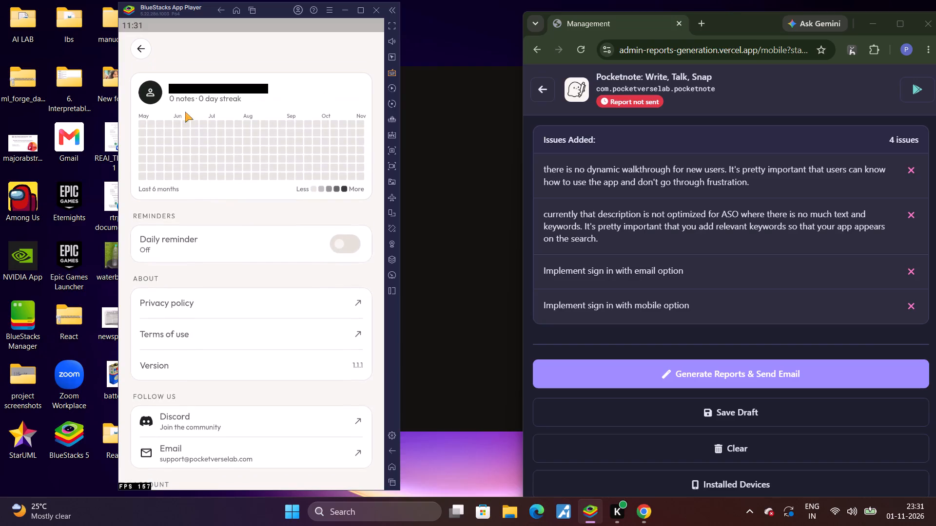
Test the profile card's avatar, account name and notes and streak line again for any interaction.
{"action": "left_click", "coordinate": [136, 84]}
{"action": "left_click", "coordinate": [153, 78]}
{"action": "left_click", "coordinate": [152, 84]}
{"action": "left_click", "coordinate": [151, 88]}
{"action": "left_click", "coordinate": [178, 91]}
{"action": "left_click_drag", "start_coordinate": [189, 89], "coordinate": [190, 89]}
{"action": "left_click_drag", "start_coordinate": [190, 89], "coordinate": [193, 89]}
{"action": "left_click_drag", "start_coordinate": [203, 88], "coordinate": [214, 88]}
{"action": "left_click_drag", "start_coordinate": [233, 88], "coordinate": [253, 88]}
{"action": "left_click", "coordinate": [277, 88]}
{"action": "left_click_drag", "start_coordinate": [239, 100], "coordinate": [190, 104]}
{"action": "left_click", "coordinate": [142, 104]}
{"action": "left_click_drag", "start_coordinate": [138, 104], "coordinate": [134, 104]}
{"action": "left_click_drag", "start_coordinate": [126, 105], "coordinate": [128, 125]}
{"action": "left_click", "coordinate": [146, 174]}
Test the activity grid's Less–More legend and its November day cells for any interaction.
{"action": "left_click", "coordinate": [340, 189]}
{"action": "left_click", "coordinate": [358, 177]}
{"action": "left_click", "coordinate": [358, 166]}
{"action": "left_click", "coordinate": [357, 155]}
{"action": "left_click", "coordinate": [358, 142]}
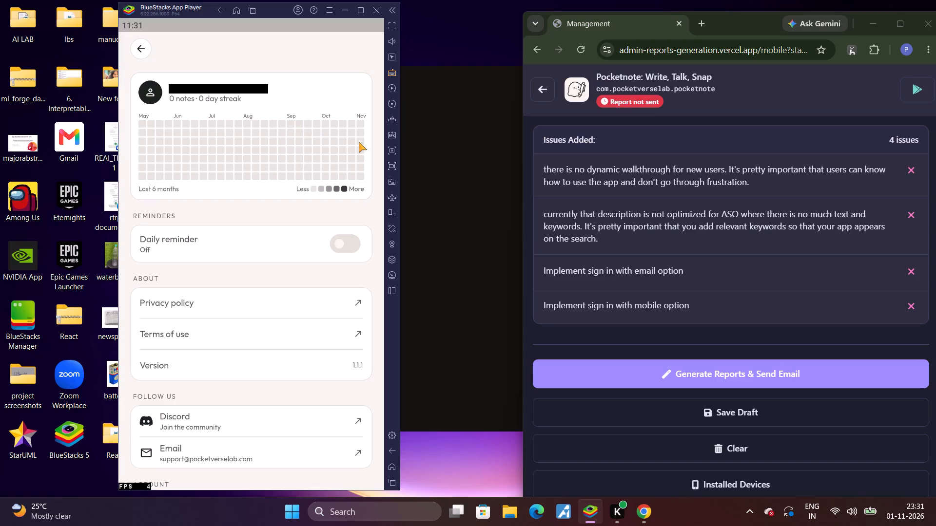
{"action": "left_click", "coordinate": [359, 124]}
Look through the rest of the settings page and return to Pocketnote's day view.
{"action": "left_click_drag", "start_coordinate": [290, 227], "coordinate": [307, 127]}
{"action": "left_click_drag", "start_coordinate": [280, 277], "coordinate": [274, 220]}
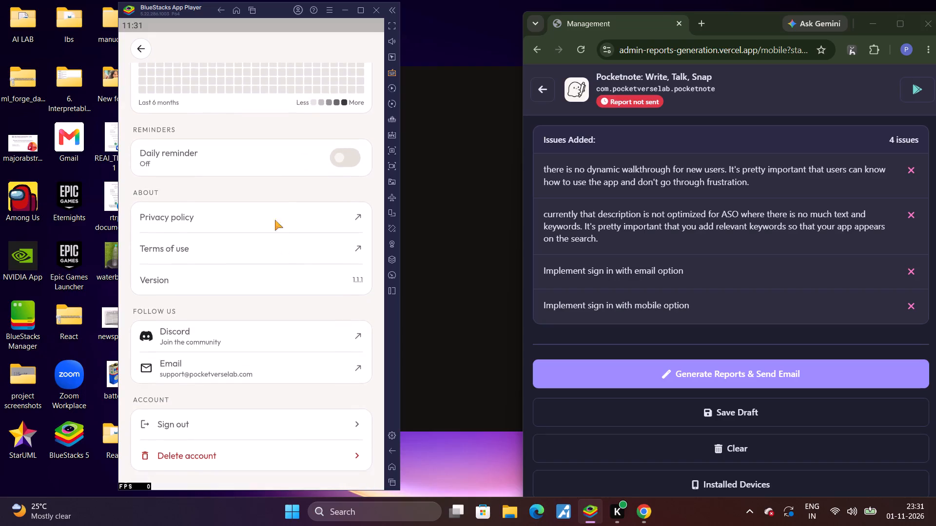
{"action": "left_click_drag", "start_coordinate": [274, 220], "coordinate": [269, 172]}
{"action": "left_click_drag", "start_coordinate": [194, 142], "coordinate": [231, 356]}
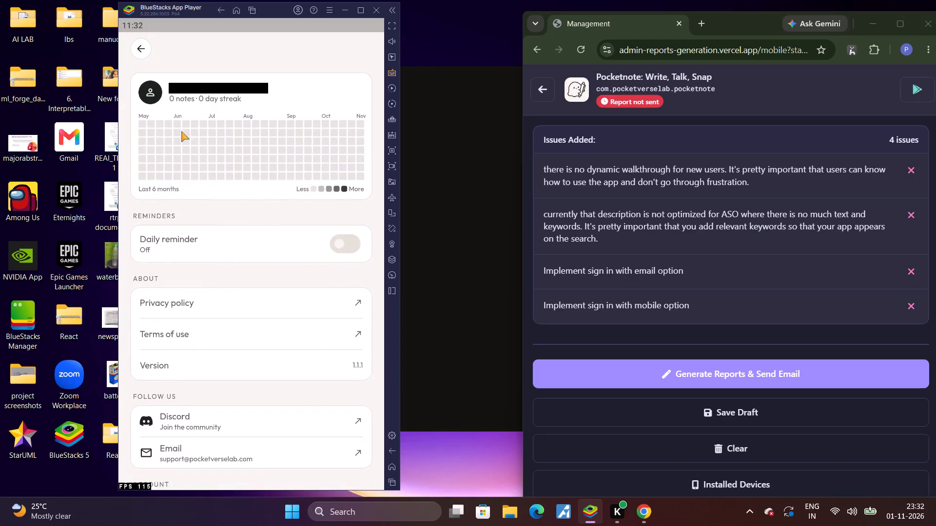
{"action": "left_click", "coordinate": [142, 52]}
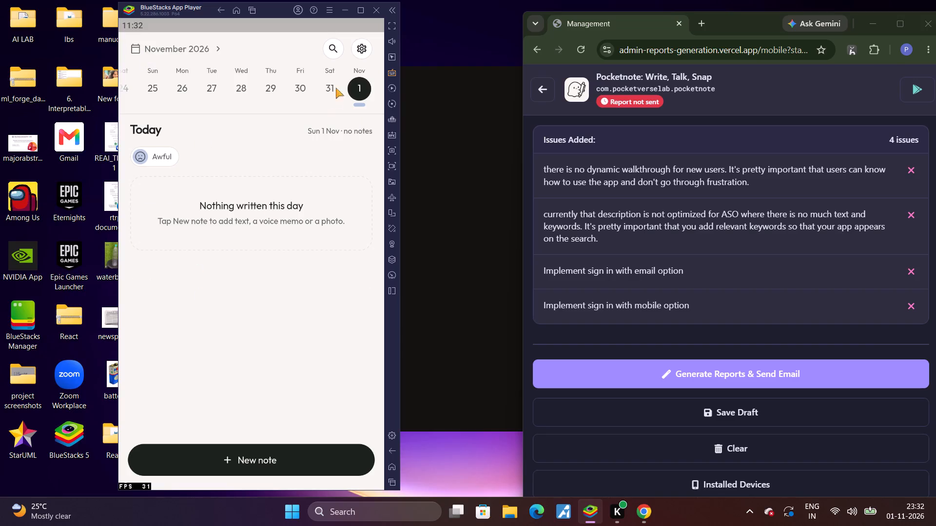
Reopen Pocketnote's settings and check whether the profile avatar, account name and notes and streak line are interactive.
{"action": "left_click", "coordinate": [355, 53]}
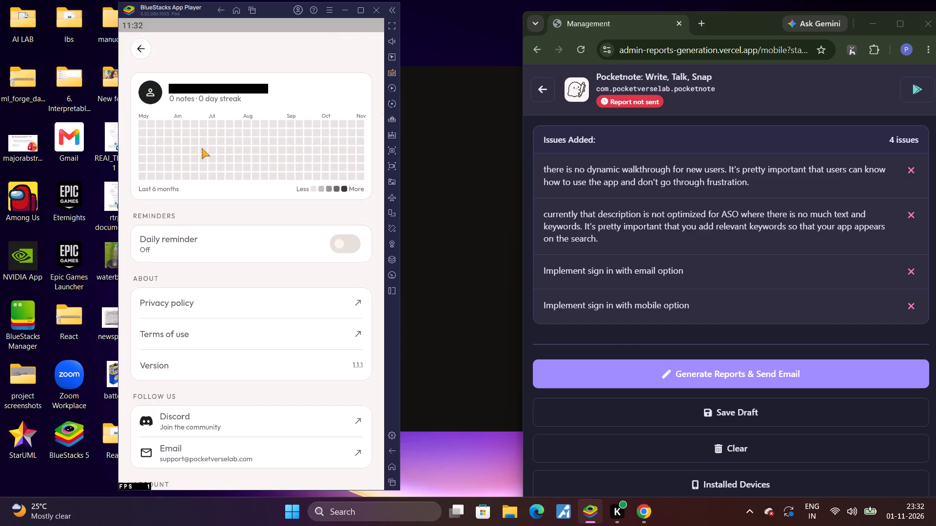
{"action": "left_click_drag", "start_coordinate": [191, 136], "coordinate": [186, 0]}
{"action": "left_click_drag", "start_coordinate": [191, 235], "coordinate": [197, 164]}
{"action": "left_click_drag", "start_coordinate": [209, 134], "coordinate": [214, 245]}
{"action": "left_click", "coordinate": [148, 94]}
{"action": "left_click", "coordinate": [182, 98]}
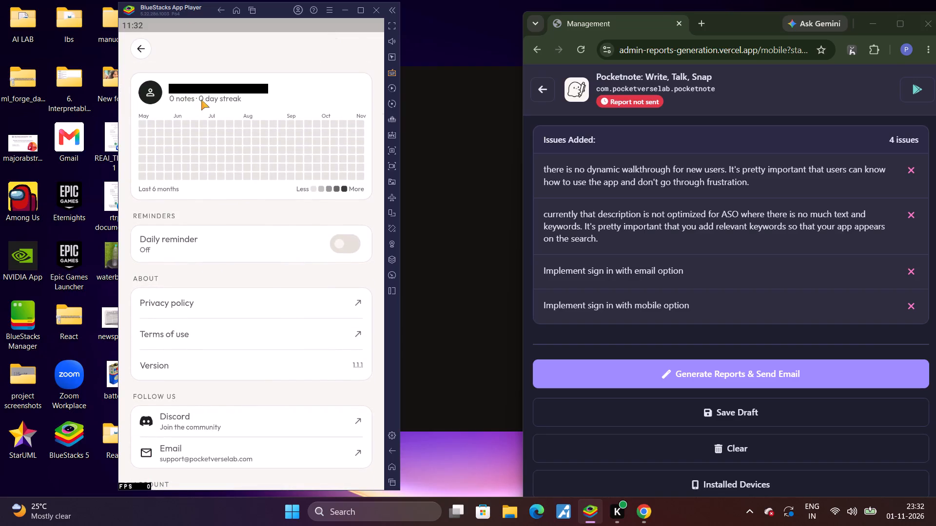
{"action": "left_click", "coordinate": [201, 99]}
{"action": "left_click", "coordinate": [222, 96]}
{"action": "left_click", "coordinate": [228, 96]}
{"action": "left_click", "coordinate": [197, 87]}
{"action": "double_click", "coordinate": [147, 99]}
Test the activity grid's May and June cells and its middle columns for any interaction.
{"action": "left_click", "coordinate": [169, 161]}
{"action": "left_click", "coordinate": [168, 139]}
{"action": "left_click_drag", "start_coordinate": [146, 158], "coordinate": [145, 150]}
{"action": "left_click", "coordinate": [138, 128]}
{"action": "left_click_drag", "start_coordinate": [144, 137], "coordinate": [155, 167]}
{"action": "left_click", "coordinate": [149, 121]}
{"action": "left_click", "coordinate": [148, 131]}
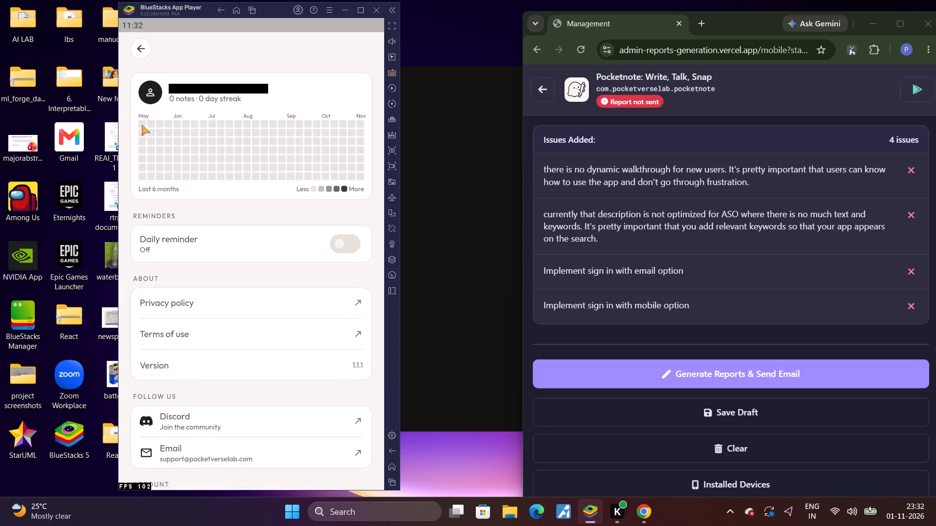
{"action": "left_click", "coordinate": [139, 121]}
{"action": "left_click", "coordinate": [140, 139]}
{"action": "left_click", "coordinate": [142, 162]}
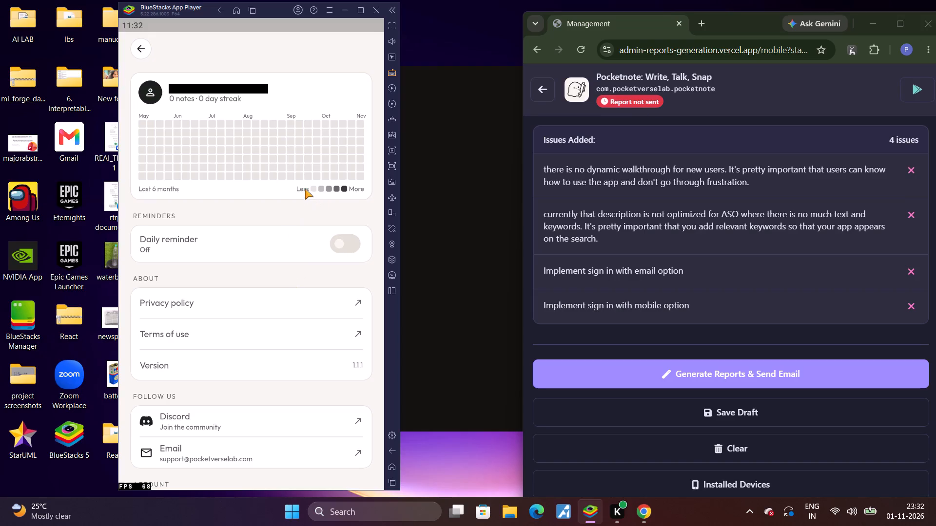
{"action": "triple_click", "coordinate": [244, 169]}
{"action": "left_click", "coordinate": [243, 169]}
Look over Pocketnote's settings from the reminder section down to the account options.
{"action": "left_click_drag", "start_coordinate": [225, 239], "coordinate": [226, 184]}
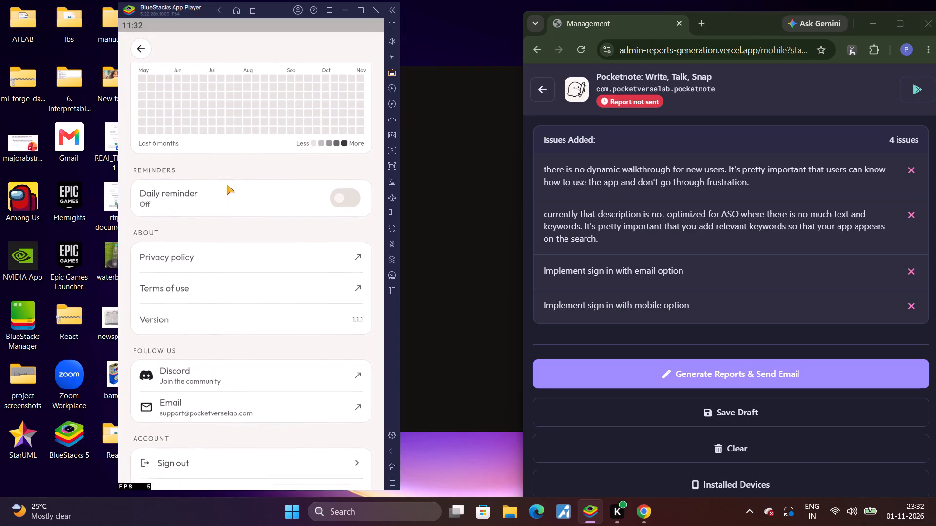
{"action": "left_click_drag", "start_coordinate": [226, 184], "coordinate": [228, 183]}
{"action": "left_click_drag", "start_coordinate": [206, 310], "coordinate": [218, 226]}
{"action": "left_click_drag", "start_coordinate": [254, 432], "coordinate": [248, 318]}
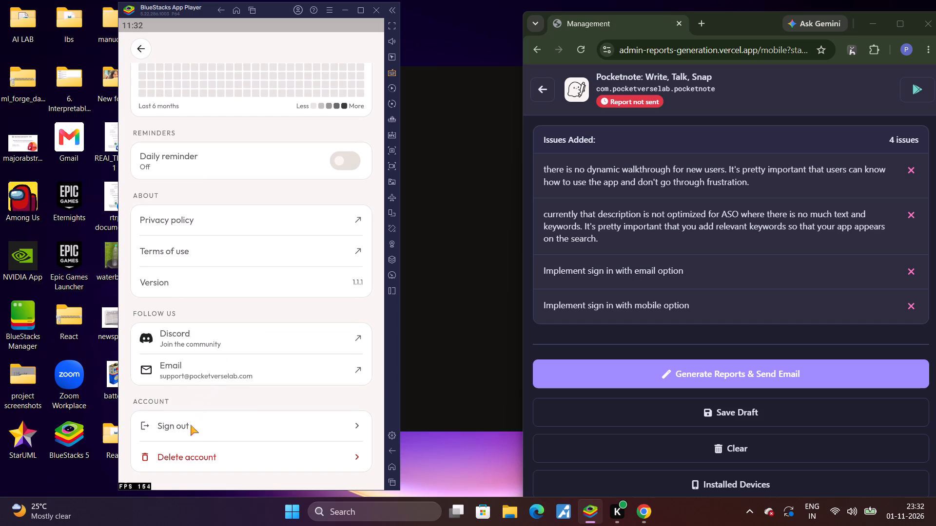
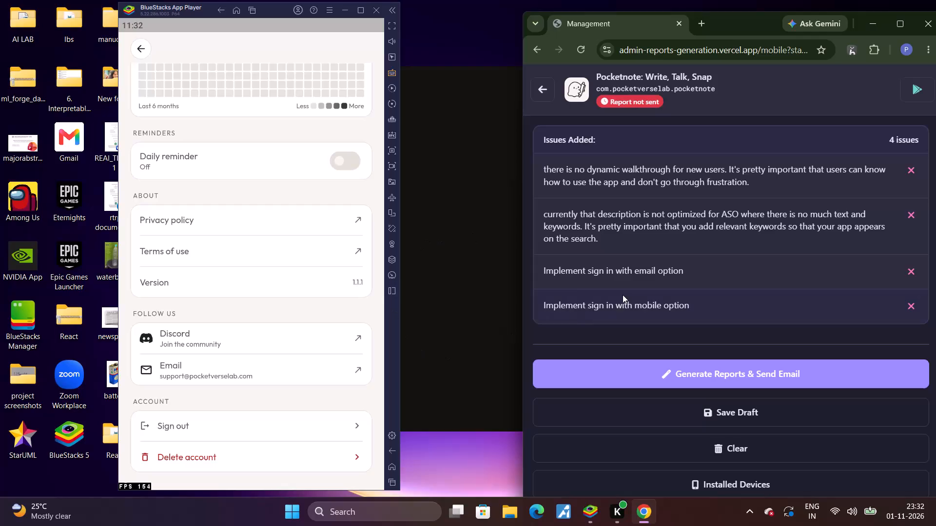
Review Pocketnote's recorded issues and common-issue templates, and check its user instructions on the feedback page in BlueStacks.
{"action": "scroll", "coordinate": [623, 295], "scroll_direction": "up", "scroll_amount": 9}
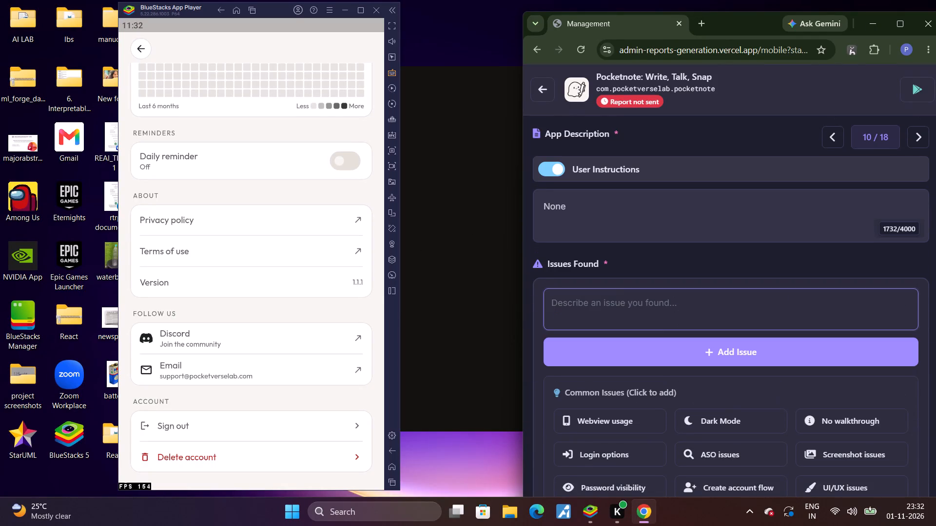
{"action": "scroll", "coordinate": [625, 294], "scroll_direction": "down", "scroll_amount": 8}
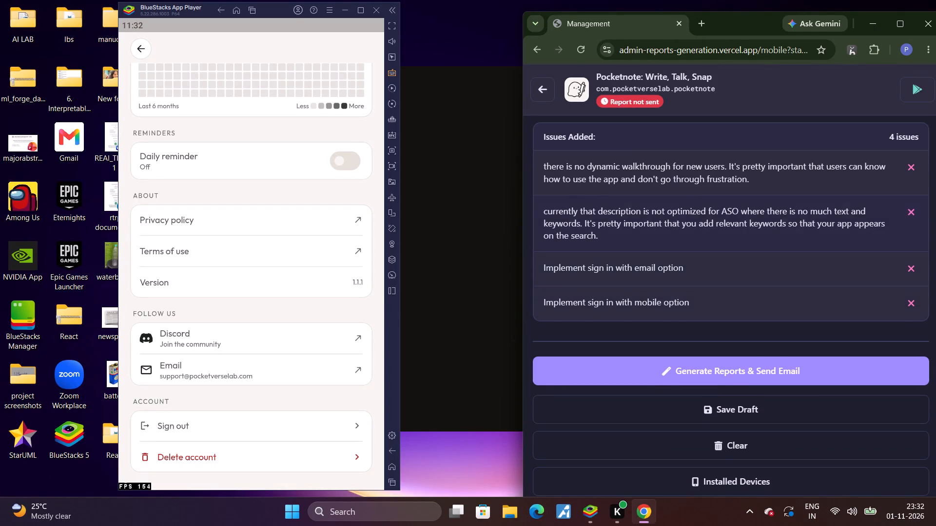
{"action": "scroll", "coordinate": [627, 210], "scroll_direction": "up", "scroll_amount": 2}
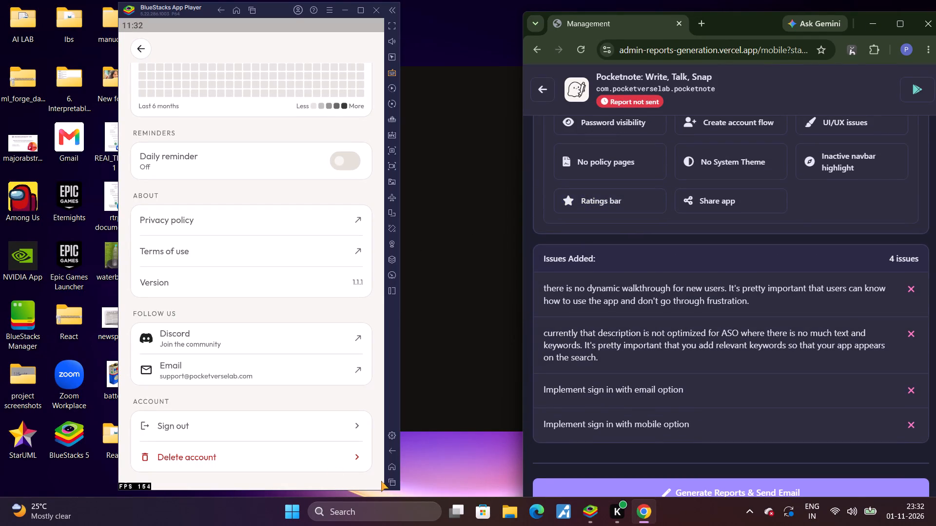
{"action": "left_click", "coordinate": [386, 480]}
{"action": "left_click", "coordinate": [310, 228]}
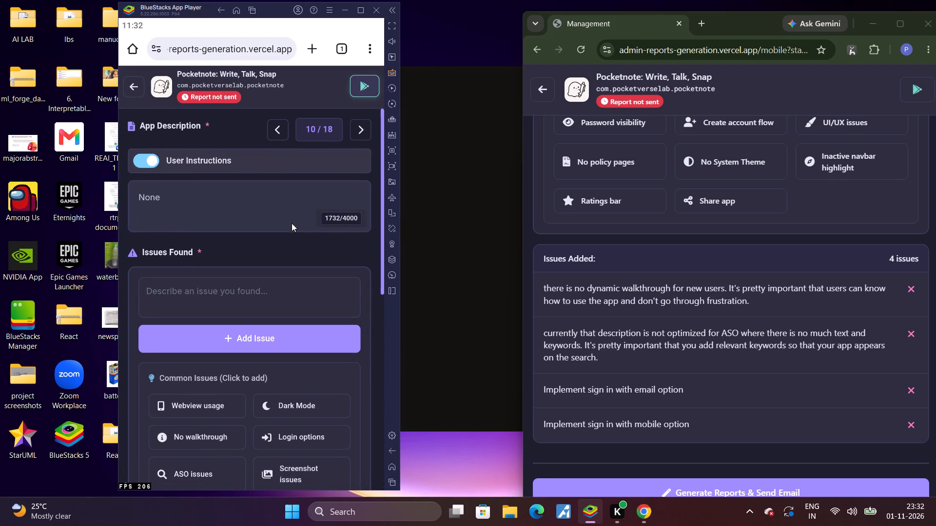
{"action": "scroll", "coordinate": [253, 241], "scroll_direction": "down", "scroll_amount": 2}
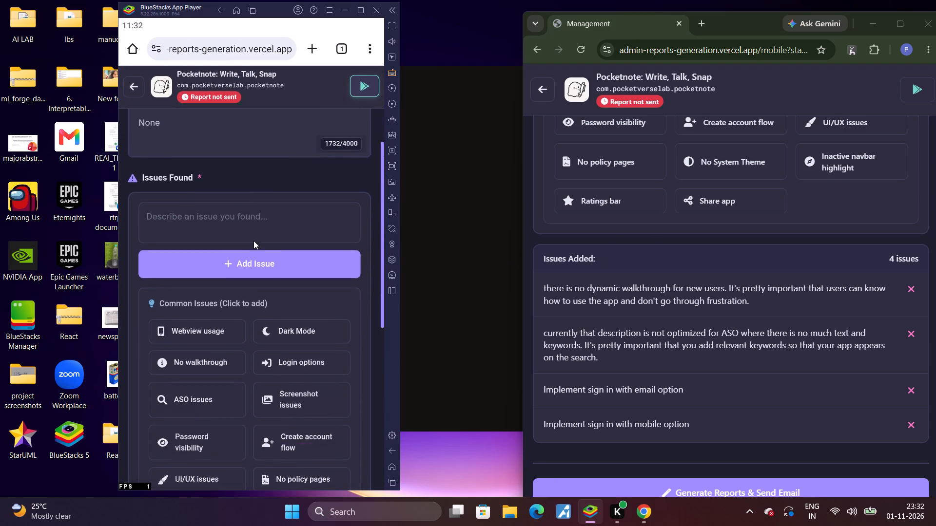
{"action": "scroll", "coordinate": [253, 241], "scroll_direction": "up", "scroll_amount": 3}
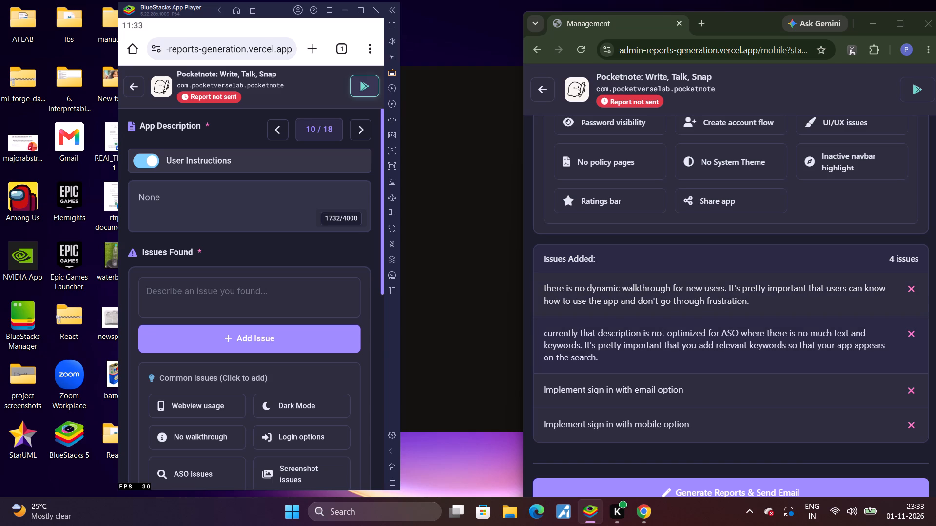
Generate Pocketnote's feedback report from the added issues in the desktop browser and send it by email.
{"action": "scroll", "coordinate": [585, 403], "scroll_direction": "down", "scroll_amount": 2}
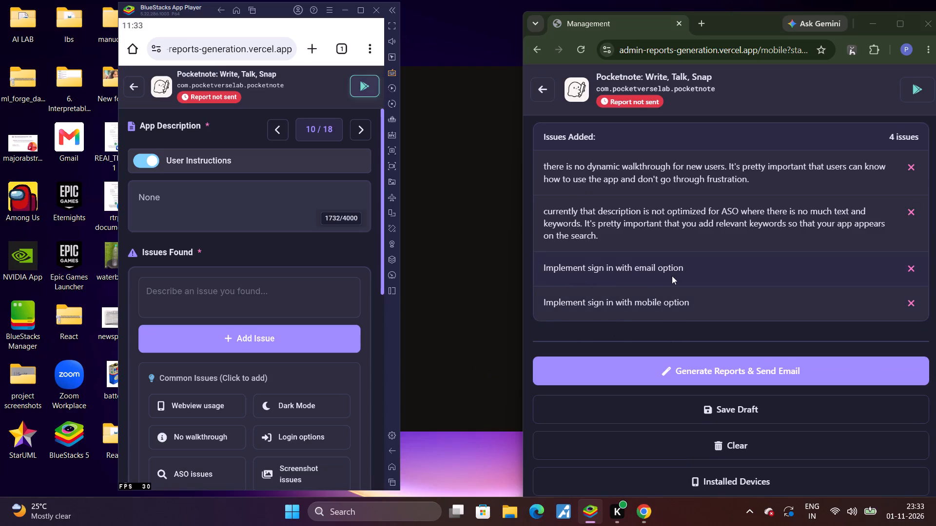
{"action": "left_click", "coordinate": [655, 369]}
Advance the desktop feedback form from Pocketnote to app 11 of 18, Marsh.
{"action": "scroll", "coordinate": [655, 370], "scroll_direction": "up", "scroll_amount": 6}
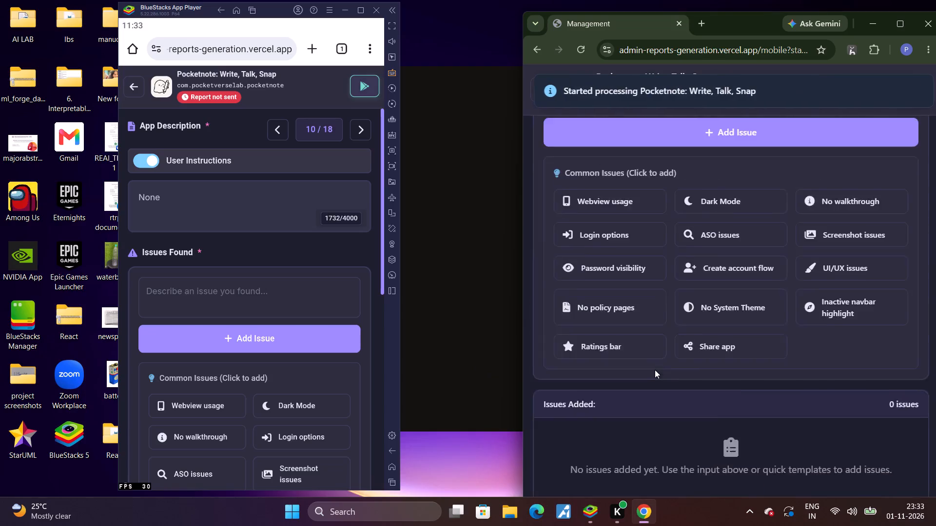
{"action": "scroll", "coordinate": [655, 370], "scroll_direction": "up", "scroll_amount": 4}
{"action": "left_click", "coordinate": [908, 140]}
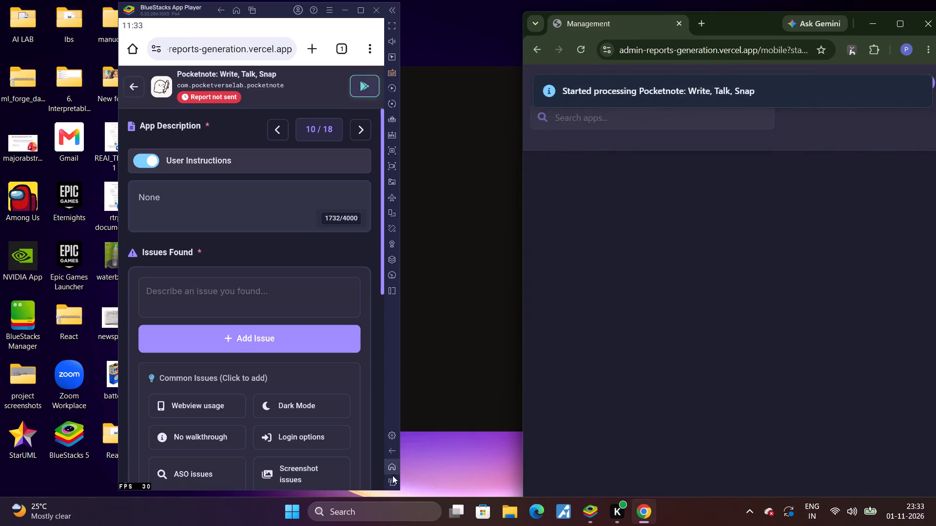
Return to Pocketnote's Google Play page in BlueStacks and uninstall the app, confirming the removal.
{"action": "left_click", "coordinate": [392, 475]}
{"action": "left_click", "coordinate": [277, 253]}
{"action": "left_click_drag", "start_coordinate": [297, 188], "coordinate": [363, 494]}
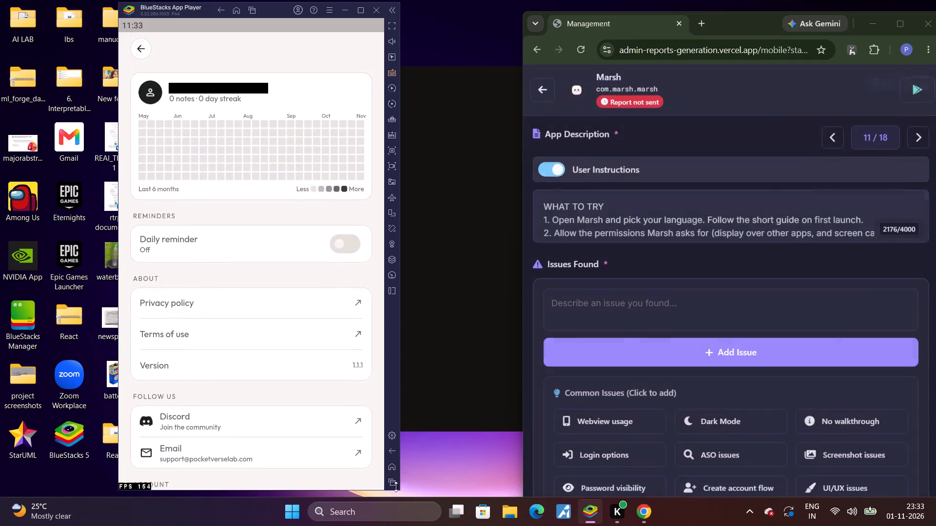
{"action": "left_click", "coordinate": [391, 482]}
{"action": "left_click", "coordinate": [240, 112]}
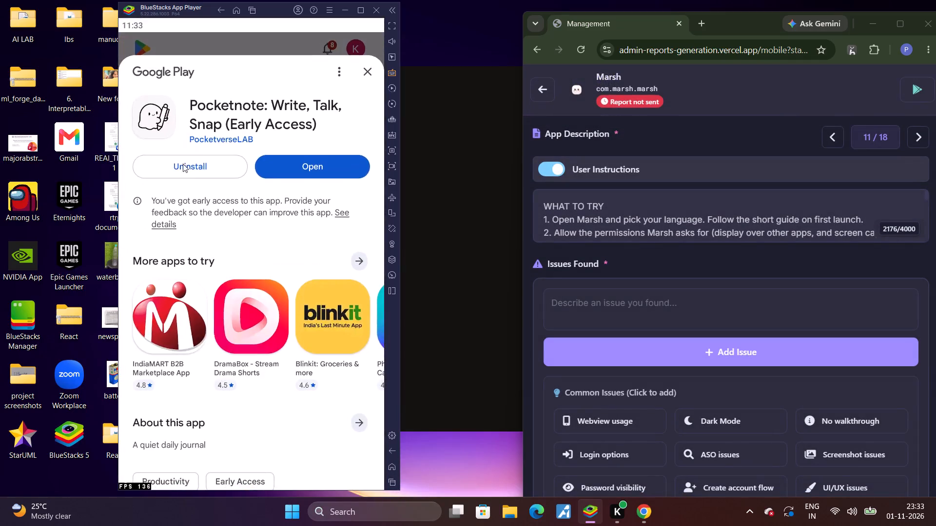
{"action": "left_click", "coordinate": [183, 164]}
{"action": "left_click", "coordinate": [330, 275]}
Advance the BlueStacks feedback page to Marsh, open its Google Play listing from there and install the early-access app.
{"action": "left_click", "coordinate": [389, 482]}
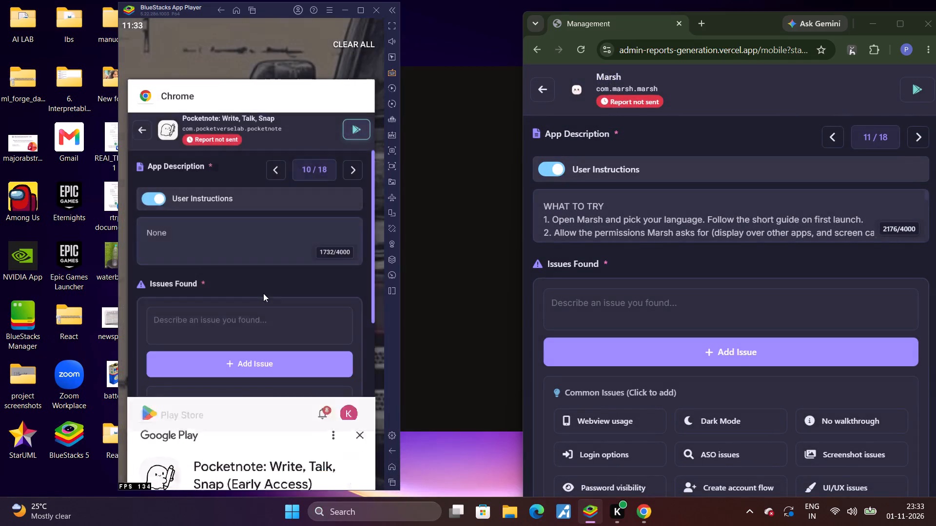
{"action": "left_click", "coordinate": [265, 289]}
{"action": "left_click", "coordinate": [362, 125]}
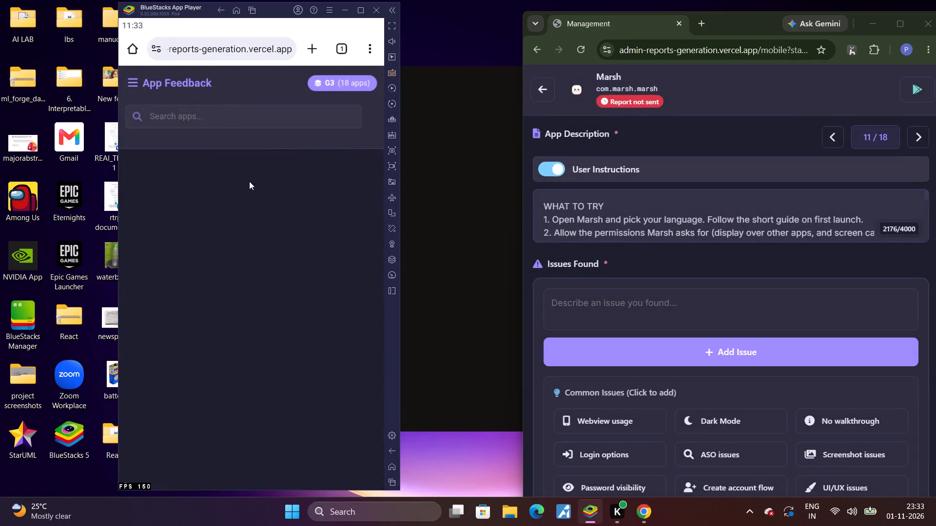
{"action": "left_click", "coordinate": [360, 90]}
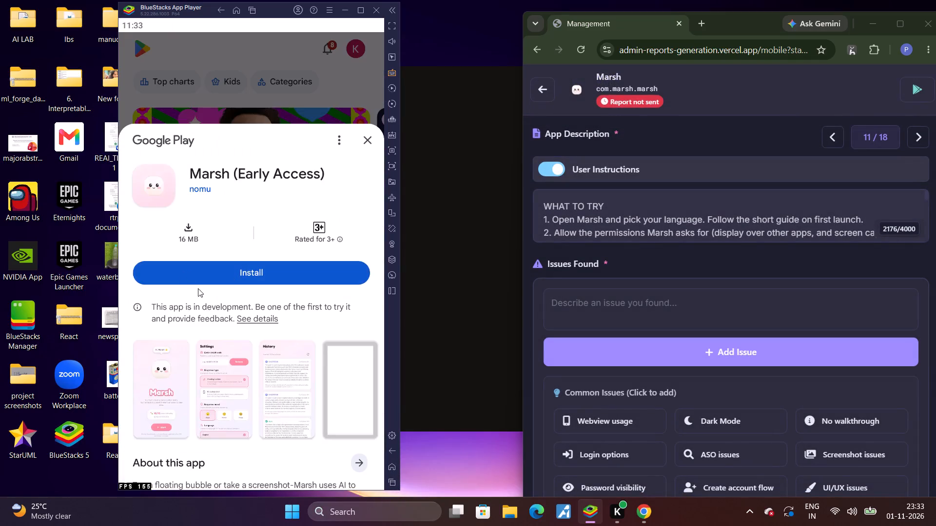
{"action": "left_click", "coordinate": [203, 279]}
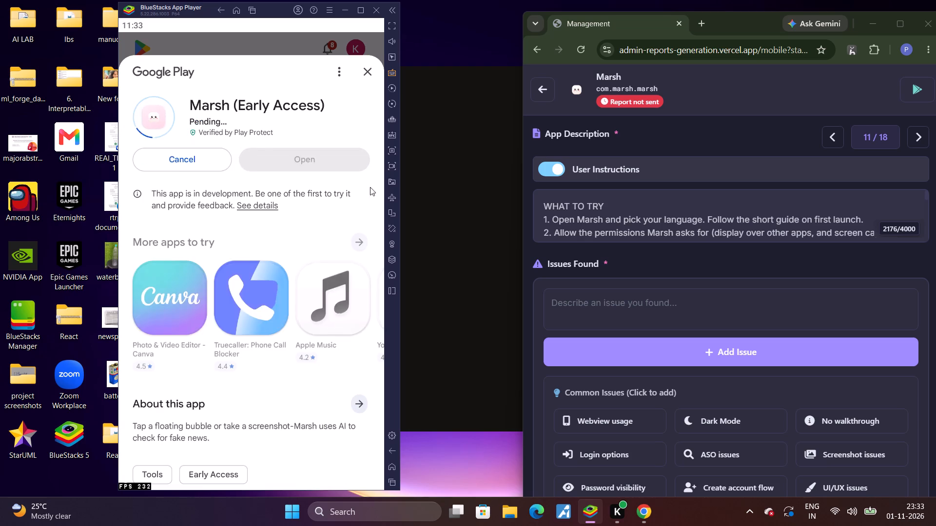
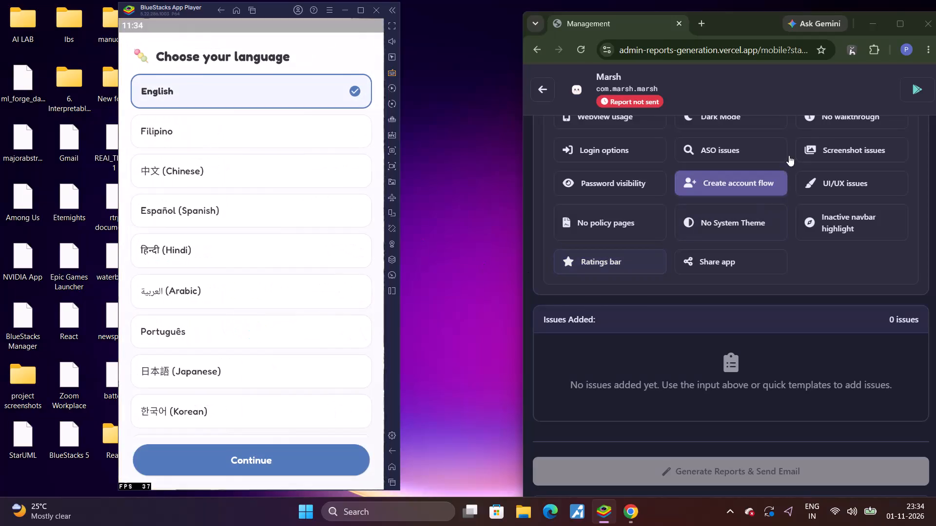
Add the common issue "No walkthrough" to Marsh's feedback form in the desktop browser.
{"action": "left_click", "coordinate": [823, 115]}
{"action": "scroll", "coordinate": [768, 244], "scroll_direction": "down", "scroll_amount": 3}
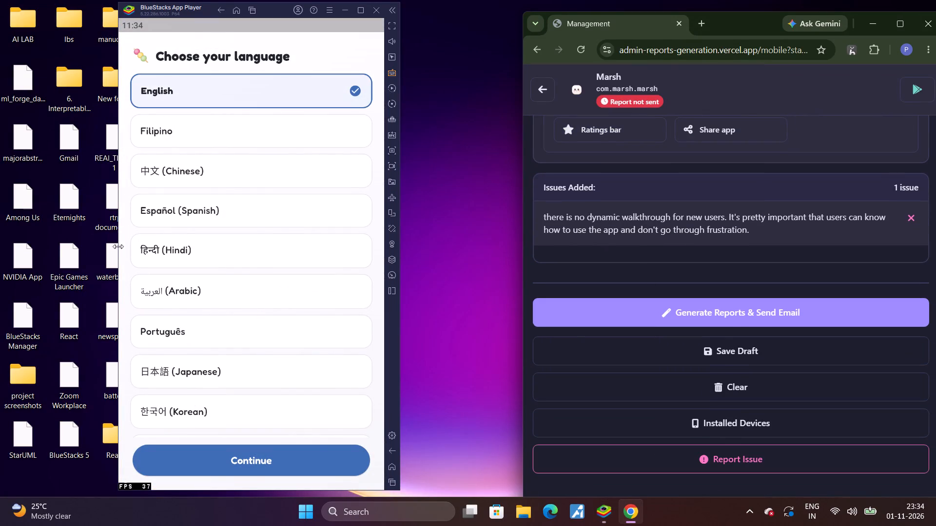
Continue with English in Marsh, go through the introduction pages and open the app's Settings.
{"action": "left_click", "coordinate": [227, 451]}
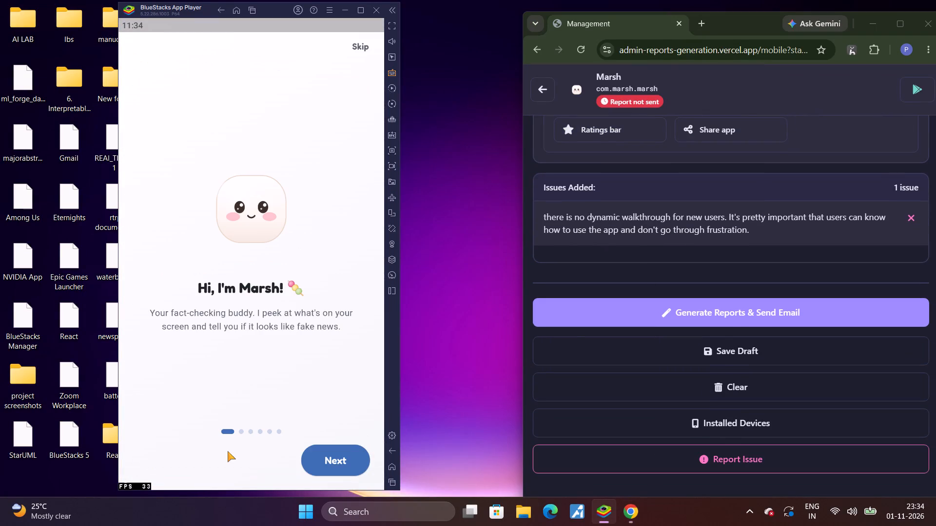
{"action": "triple_click", "coordinate": [323, 454]}
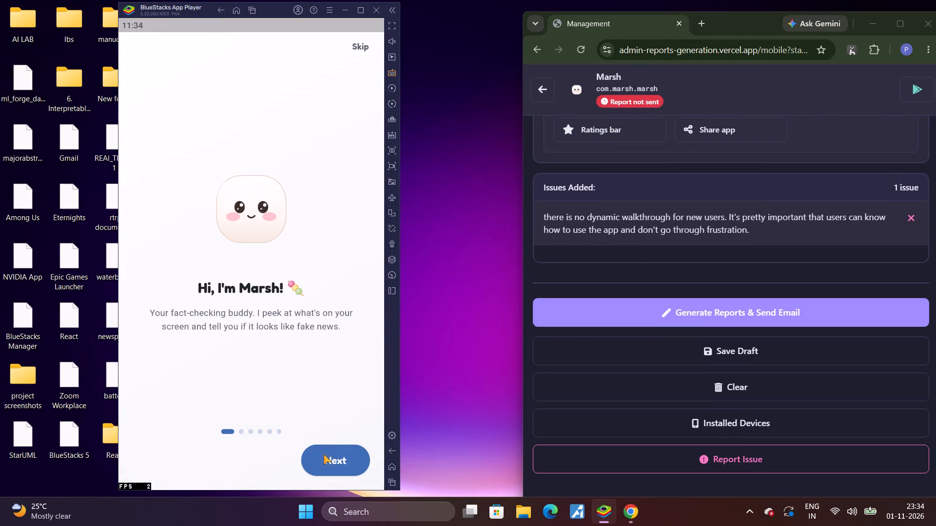
{"action": "left_click", "coordinate": [323, 453]}
{"action": "triple_click", "coordinate": [308, 454]}
{"action": "left_click", "coordinate": [297, 482]}
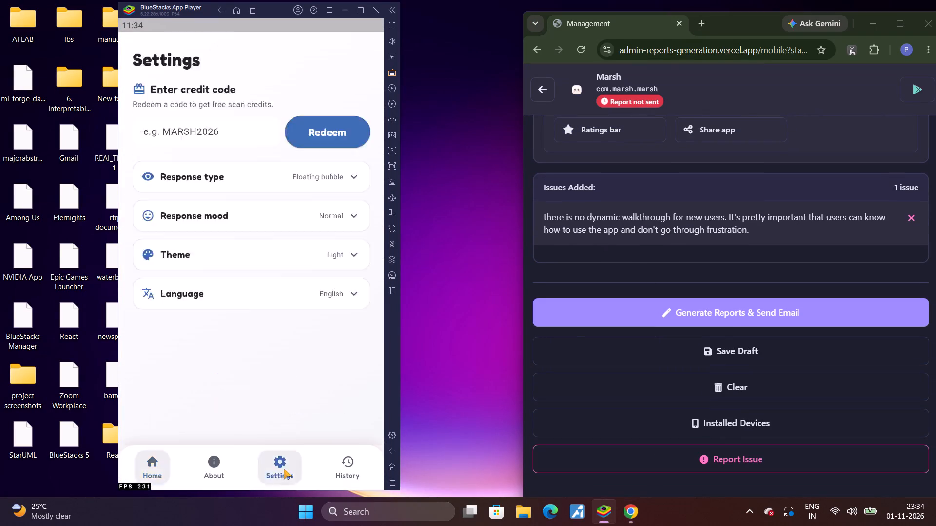
In Marsh's settings, try Redeem without a code and test the available themes, finishing with Candy selected.
{"action": "left_click", "coordinate": [344, 125]}
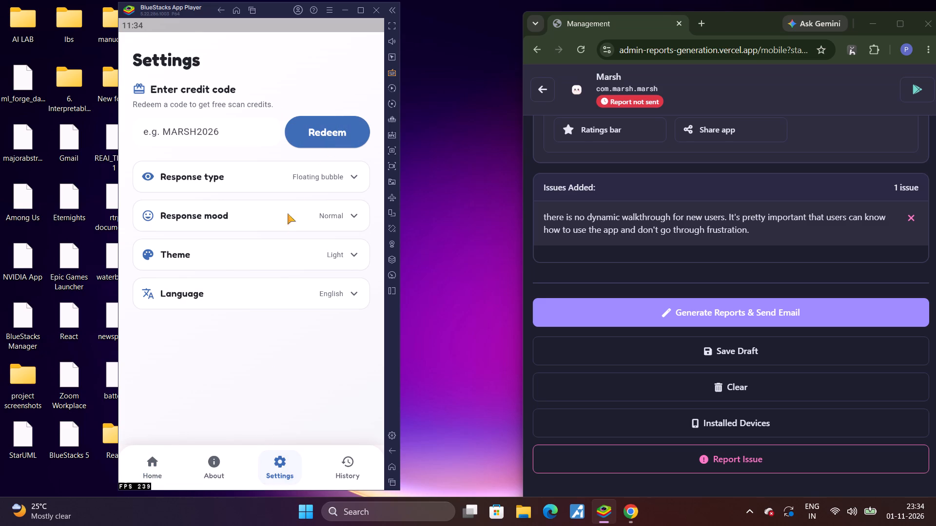
{"action": "left_click", "coordinate": [342, 246]}
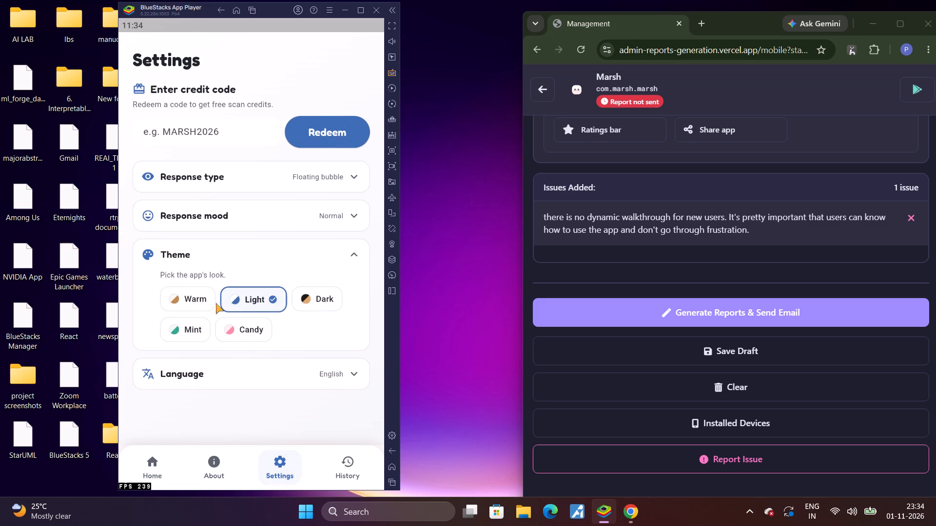
{"action": "left_click", "coordinate": [200, 304]}
{"action": "left_click", "coordinate": [319, 312]}
{"action": "left_click", "coordinate": [319, 303]}
{"action": "left_click_drag", "start_coordinate": [236, 327], "coordinate": [233, 332]}
{"action": "left_click", "coordinate": [194, 335]}
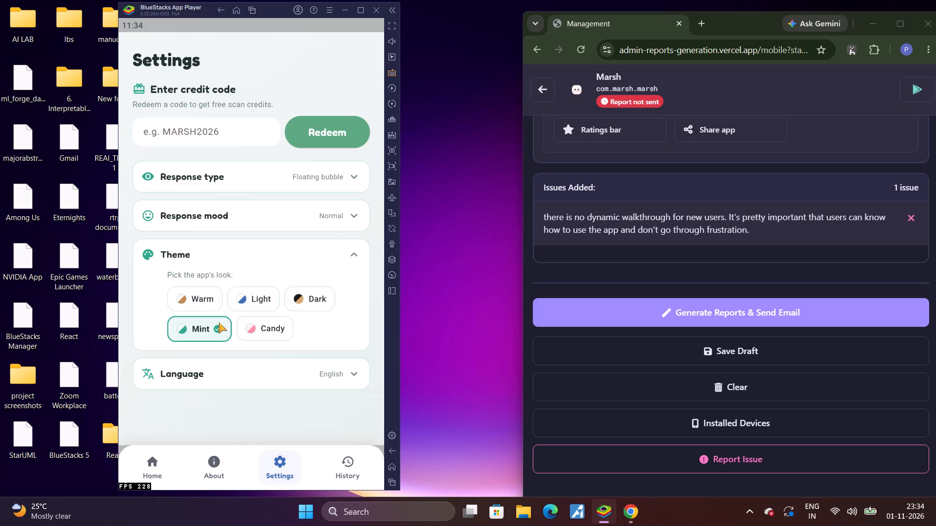
{"action": "left_click", "coordinate": [238, 322]}
Add the common issue "No System Theme" to Marsh's feedback form in the desktop browser.
{"action": "scroll", "coordinate": [769, 234], "scroll_direction": "up", "scroll_amount": 2}
{"action": "left_click", "coordinate": [711, 224]}
{"action": "scroll", "coordinate": [741, 237], "scroll_direction": "up", "scroll_amount": 3}
{"action": "left_click", "coordinate": [814, 290]}
{"action": "scroll", "coordinate": [809, 251], "scroll_direction": "down", "scroll_amount": 6}
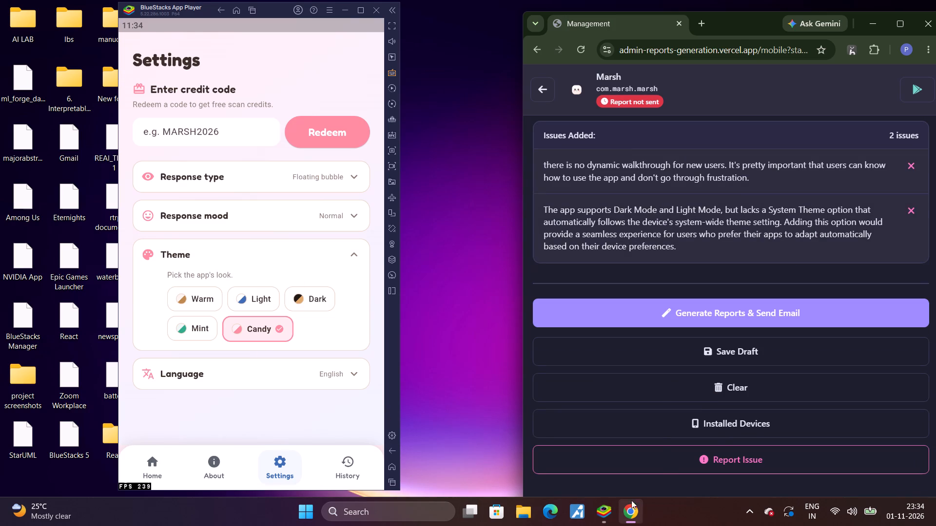
Search Google in a new tab for "kuro app is legal in india", then close that tab and return to Marsh's feedback form.
{"action": "left_click", "coordinate": [699, 23]}
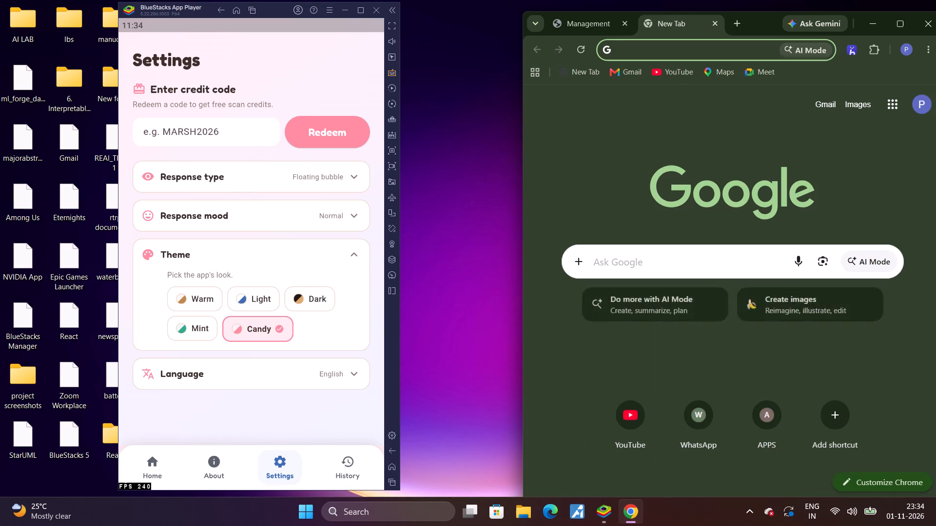
{"action": "left_click", "coordinate": [643, 267]}
{"action": "type", "text": "kuro"}
{"action": "key", "text": "space"}
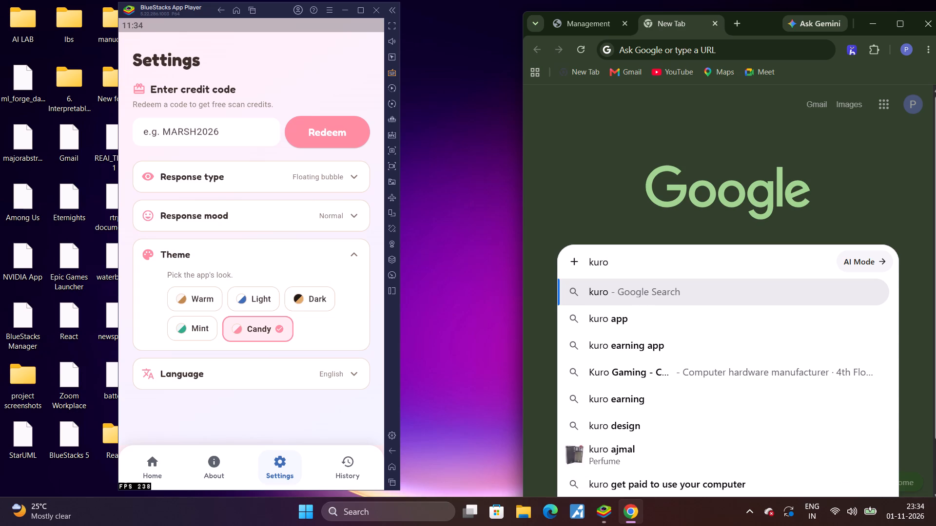
{"action": "type", "text": "app is legal"}
{"action": "key", "text": "space"}
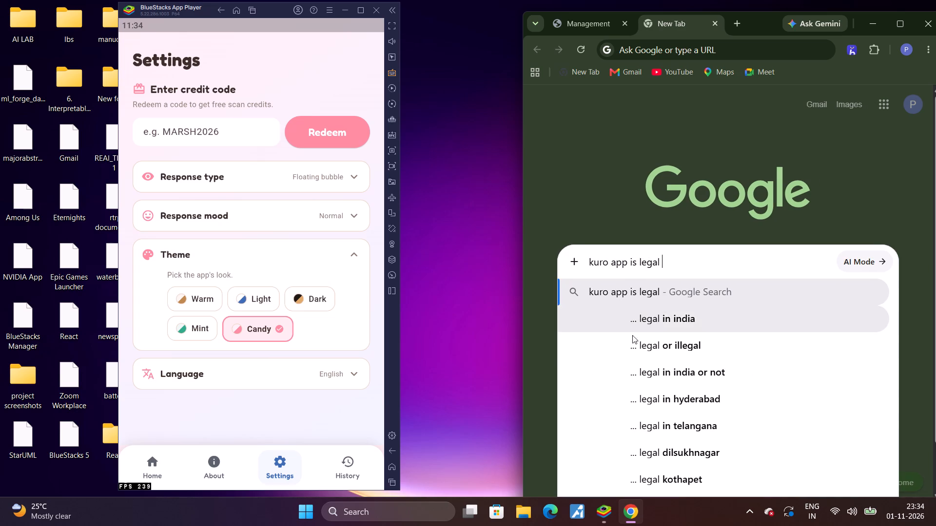
{"action": "left_click", "coordinate": [650, 330]}
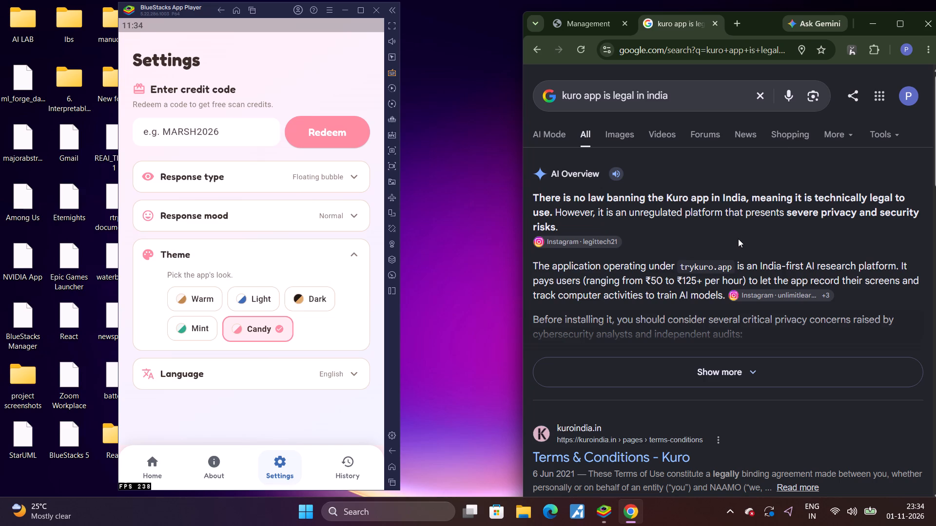
{"action": "left_click", "coordinate": [593, 24]}
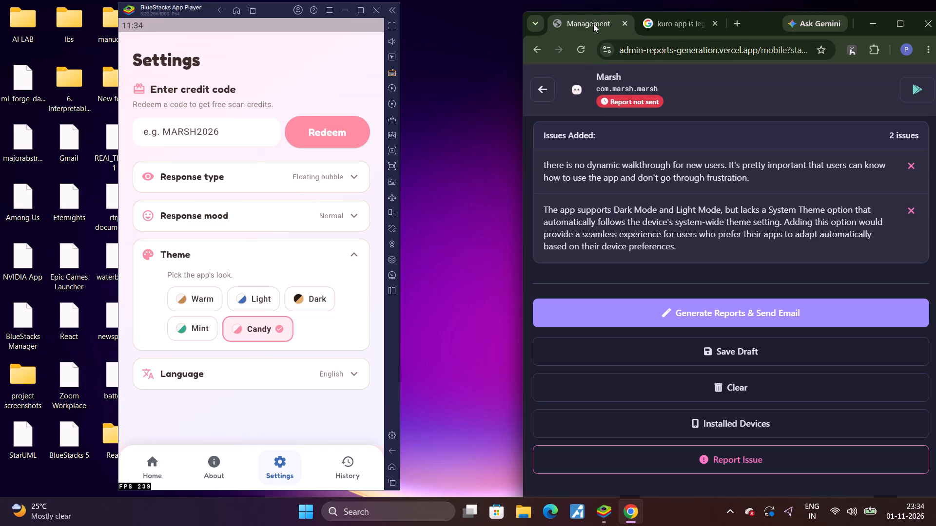
{"action": "scroll", "coordinate": [540, 258], "scroll_direction": "up", "scroll_amount": 3}
{"action": "scroll", "coordinate": [612, 248], "scroll_direction": "up", "scroll_amount": 3}
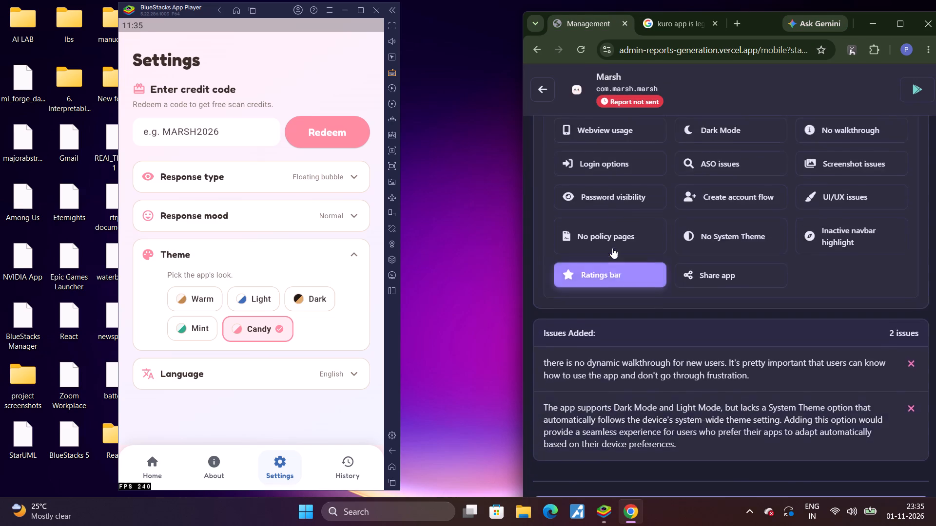
{"action": "scroll", "coordinate": [612, 248], "scroll_direction": "up", "scroll_amount": 2}
{"action": "left_click", "coordinate": [666, 19]}
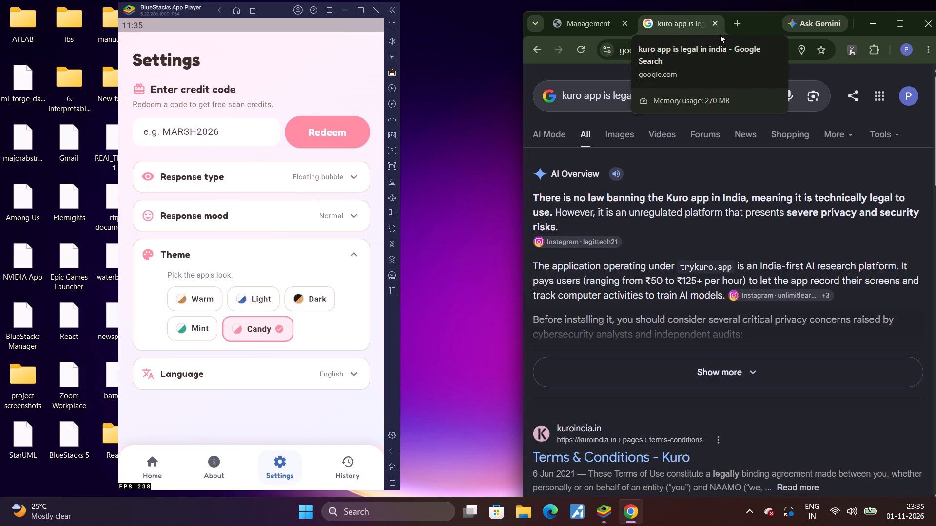
{"action": "left_click", "coordinate": [712, 25]}
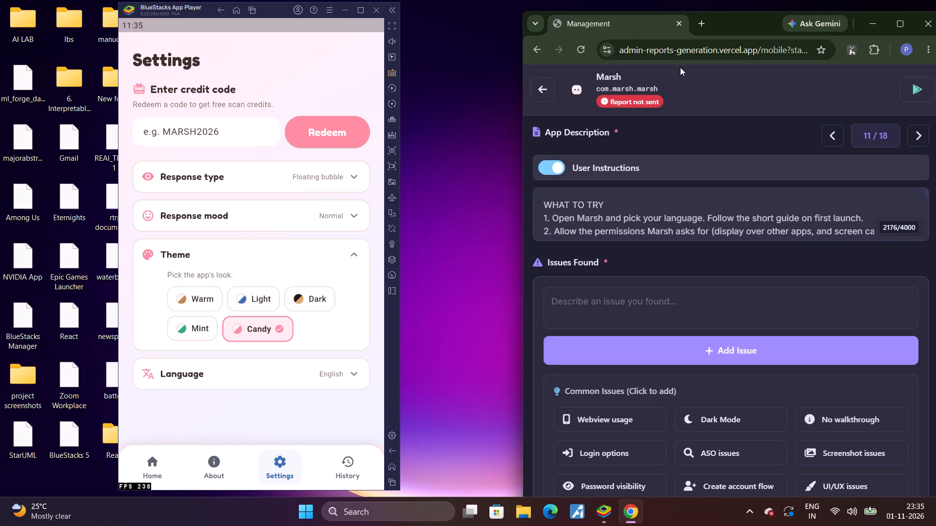
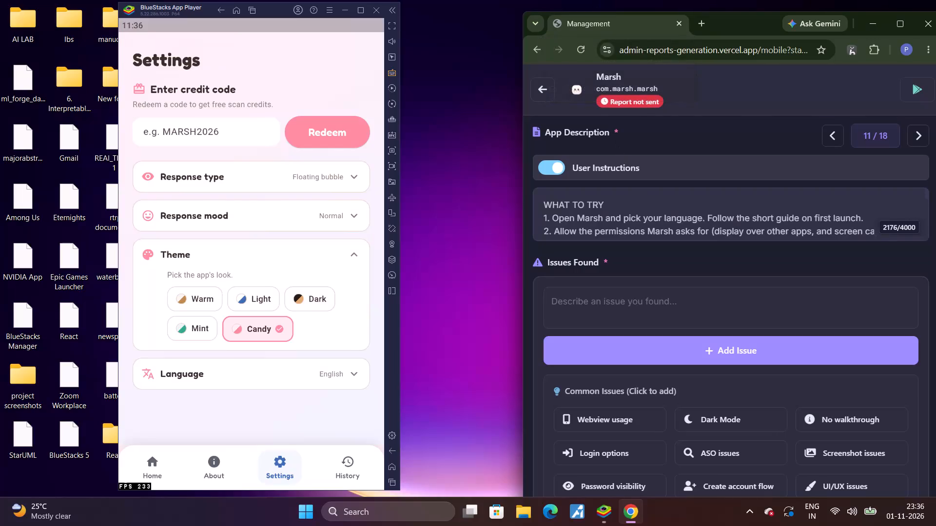
Review the issues already added to Marsh's feedback form, and read Marsh's About page.
{"action": "scroll", "coordinate": [626, 188], "scroll_direction": "down", "scroll_amount": 4}
{"action": "scroll", "coordinate": [624, 248], "scroll_direction": "down", "scroll_amount": 5}
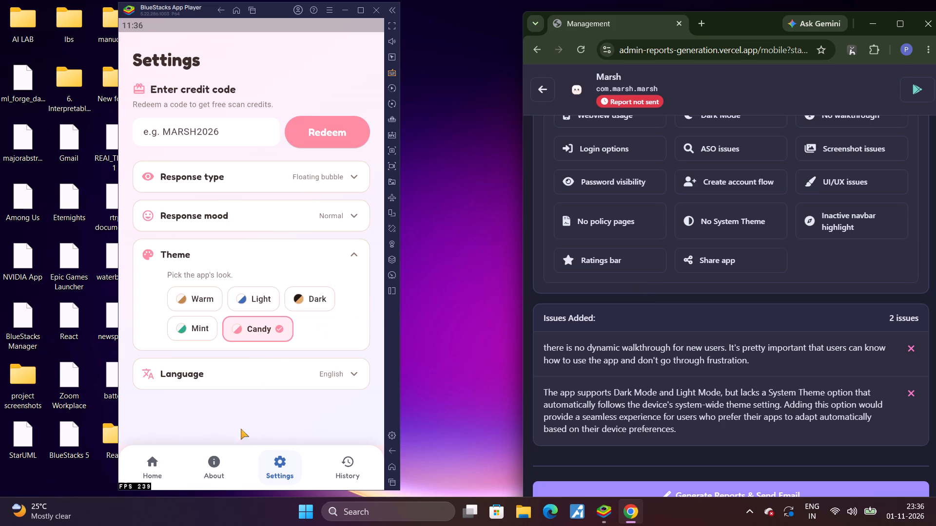
{"action": "left_click", "coordinate": [215, 469]}
{"action": "left_click_drag", "start_coordinate": [228, 298], "coordinate": [259, 262]}
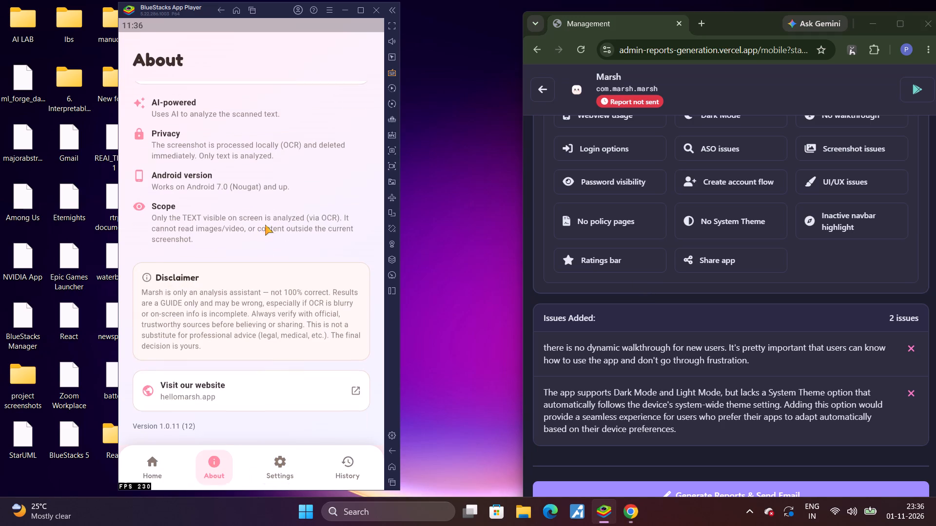
Start Marsh from its Home page, dismiss the floating bubble onto the close target, and stop Marsh.
{"action": "left_click", "coordinate": [145, 458]}
{"action": "left_click", "coordinate": [258, 379]}
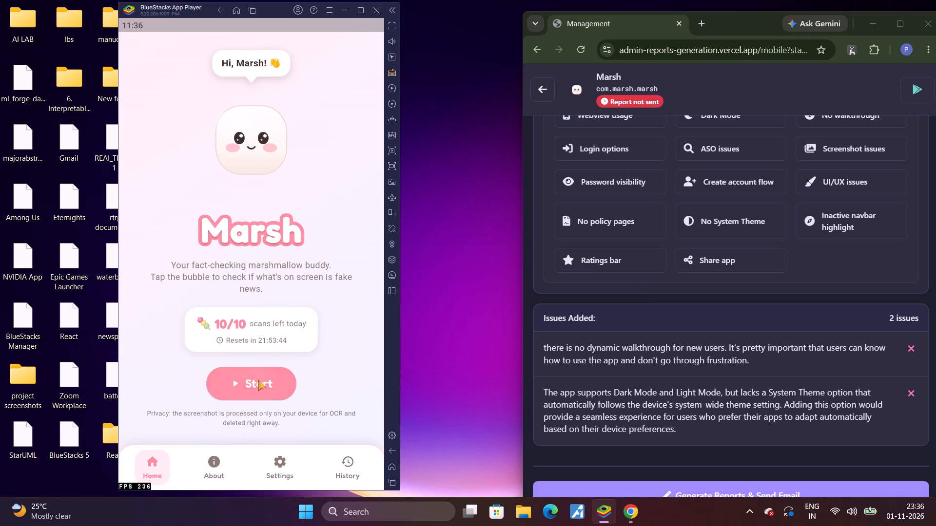
{"action": "left_click", "coordinate": [323, 285]}
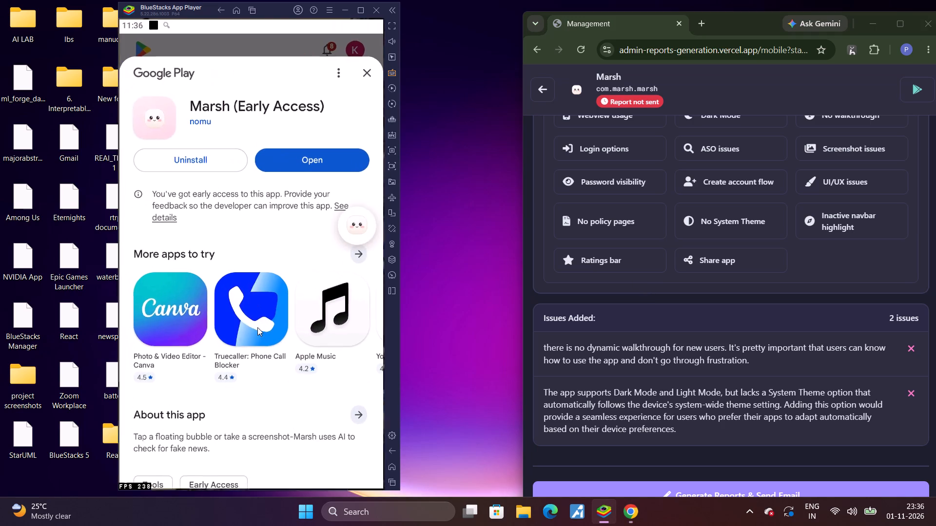
{"action": "left_click", "coordinate": [285, 163]}
{"action": "left_click", "coordinate": [313, 254]}
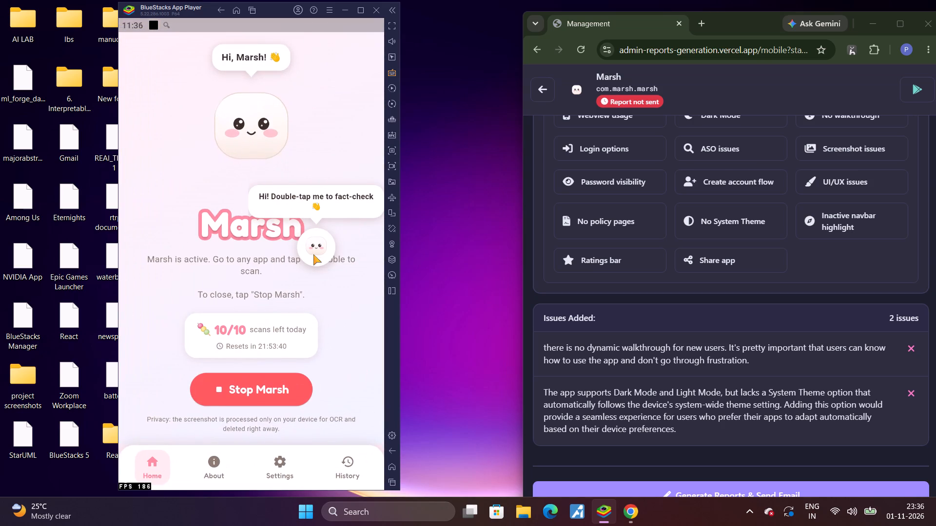
{"action": "left_click_drag", "start_coordinate": [308, 252], "coordinate": [275, 428]}
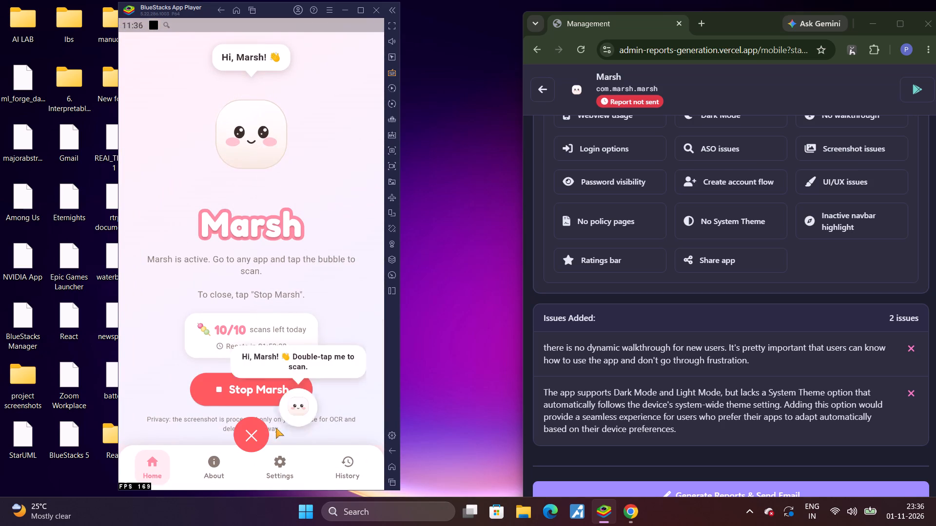
{"action": "left_click_drag", "start_coordinate": [275, 428], "coordinate": [234, 448]}
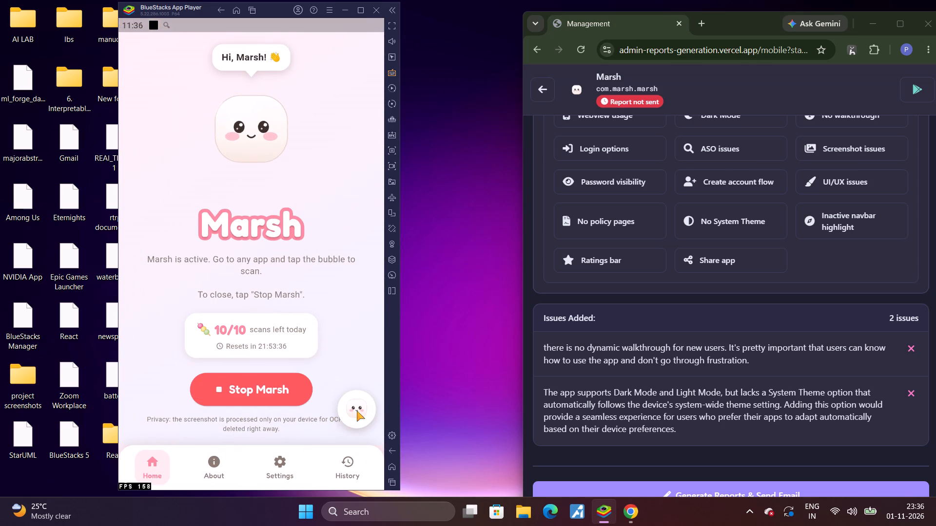
{"action": "left_click_drag", "start_coordinate": [356, 411], "coordinate": [246, 432]}
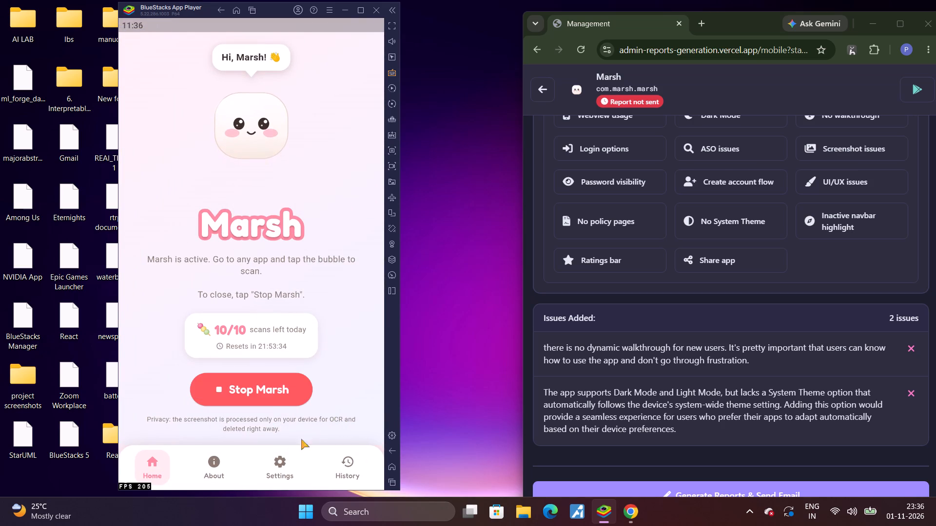
{"action": "left_click_drag", "start_coordinate": [260, 302], "coordinate": [284, 168]}
{"action": "left_click_drag", "start_coordinate": [279, 201], "coordinate": [278, 406]}
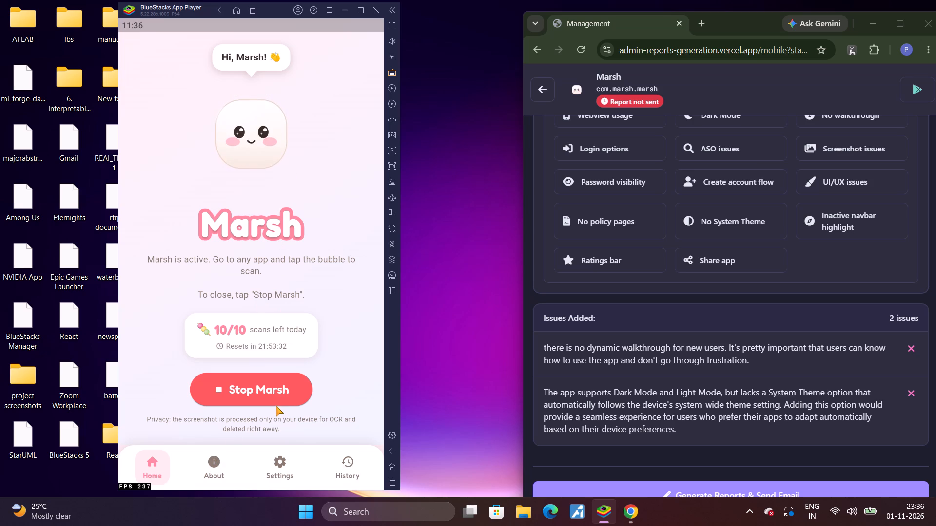
{"action": "left_click", "coordinate": [272, 401]}
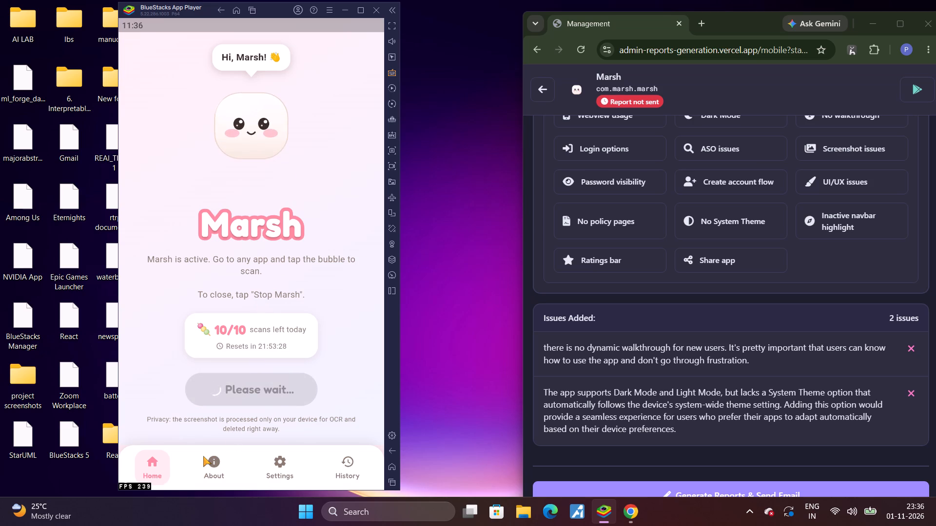
Examine Marsh's About page, opening and closing the How to use Marsh tour and checking whether the entries respond.
{"action": "left_click", "coordinate": [211, 464]}
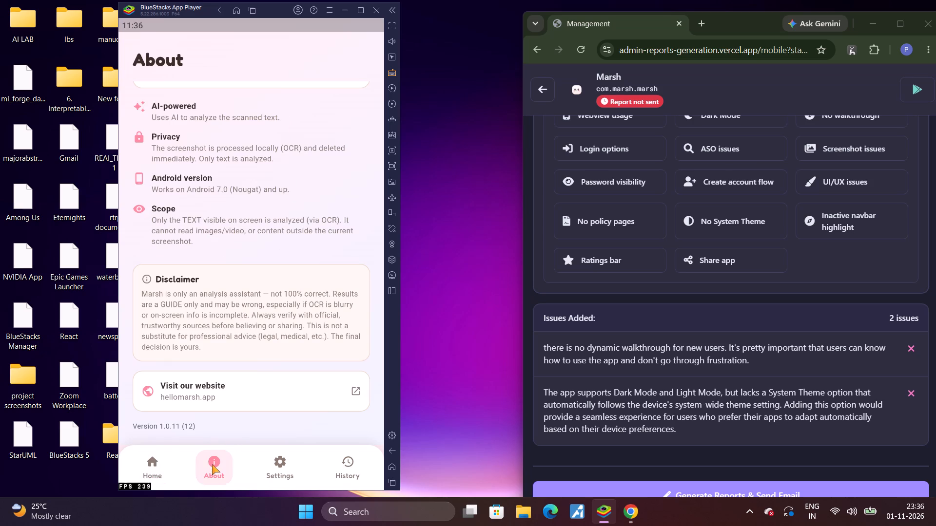
{"action": "left_click_drag", "start_coordinate": [193, 356], "coordinate": [205, 285]}
{"action": "left_click_drag", "start_coordinate": [223, 225], "coordinate": [249, 375]}
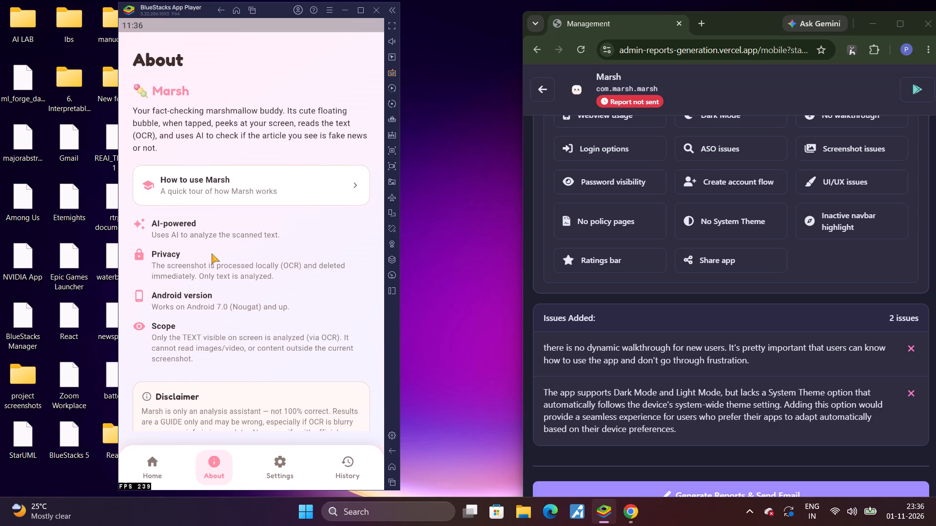
{"action": "left_click", "coordinate": [177, 186]}
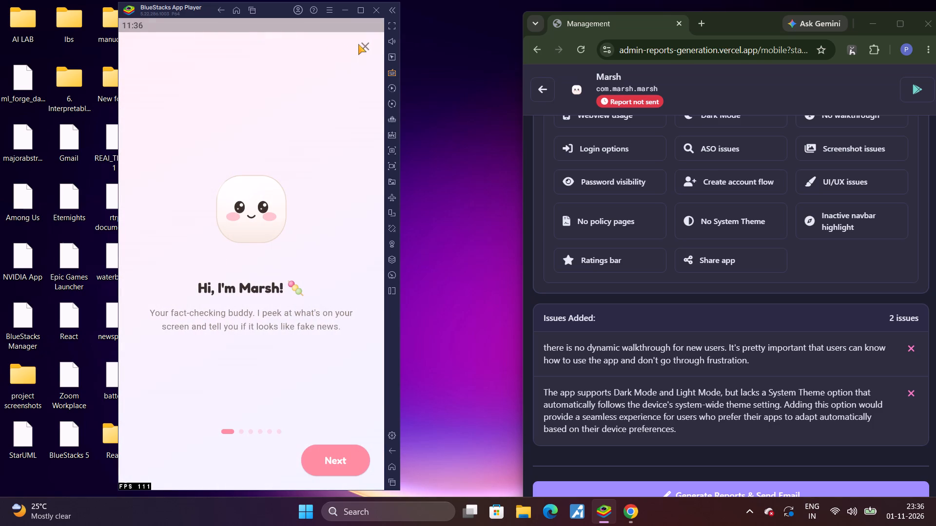
{"action": "left_click", "coordinate": [363, 44]}
{"action": "left_click", "coordinate": [238, 196]}
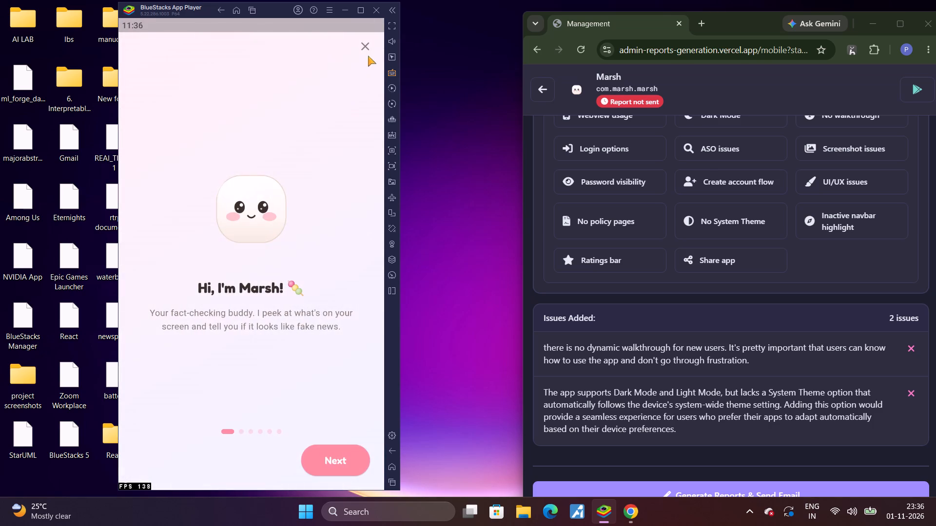
{"action": "left_click", "coordinate": [368, 45]}
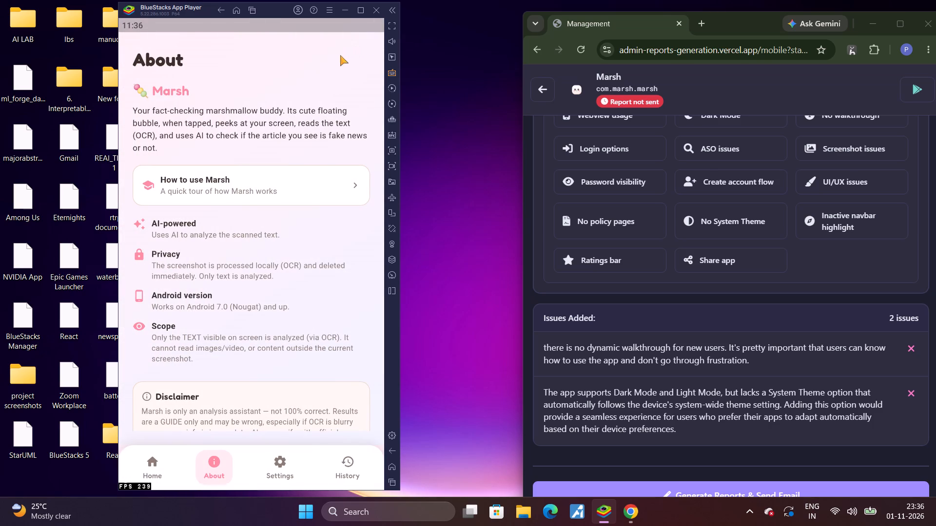
{"action": "left_click_drag", "start_coordinate": [193, 236], "coordinate": [198, 159]}
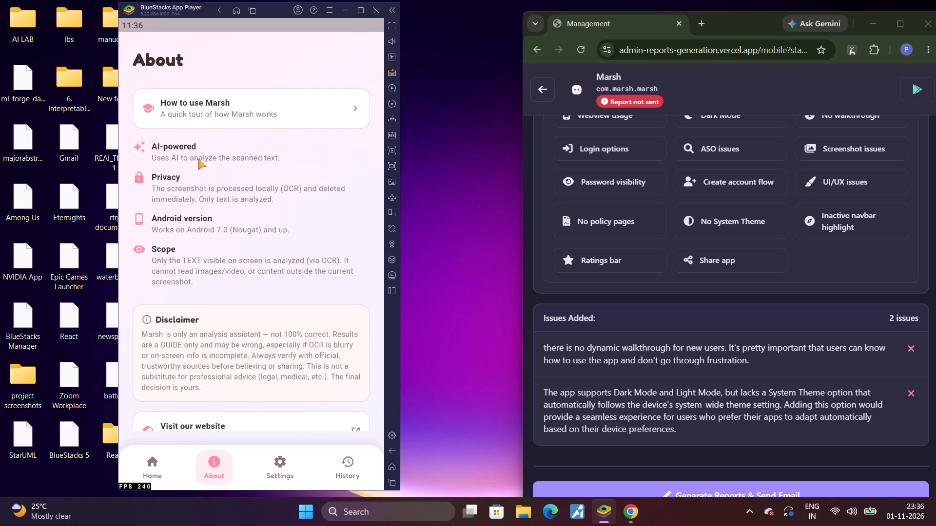
{"action": "left_click", "coordinate": [200, 155]}
{"action": "left_click_drag", "start_coordinate": [199, 208], "coordinate": [204, 171]}
{"action": "left_click_drag", "start_coordinate": [204, 149], "coordinate": [232, 284]}
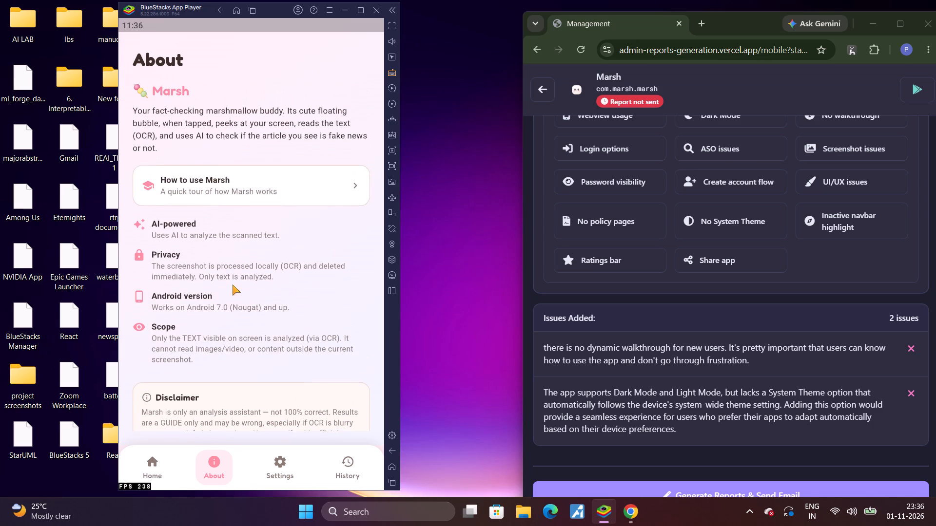
{"action": "left_click_drag", "start_coordinate": [232, 284], "coordinate": [232, 285]}
{"action": "left_click", "coordinate": [140, 225]}
{"action": "left_click", "coordinate": [161, 256]}
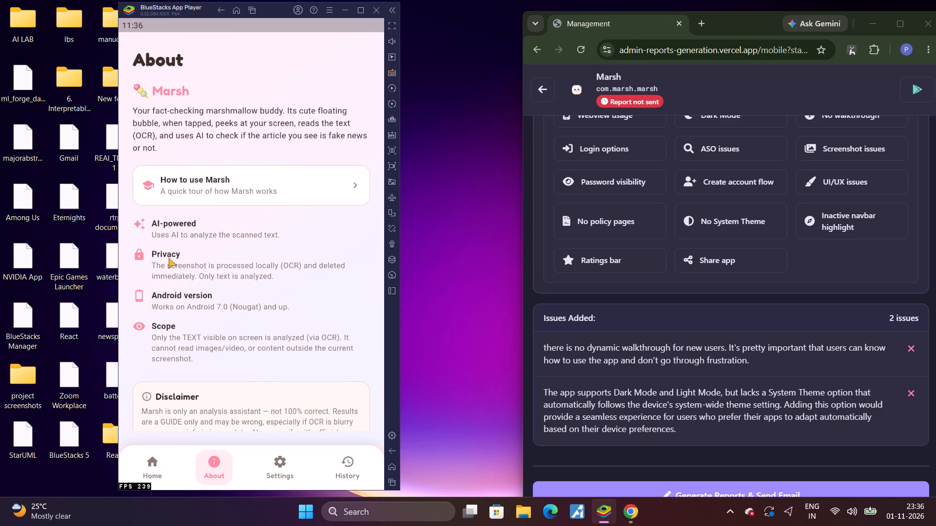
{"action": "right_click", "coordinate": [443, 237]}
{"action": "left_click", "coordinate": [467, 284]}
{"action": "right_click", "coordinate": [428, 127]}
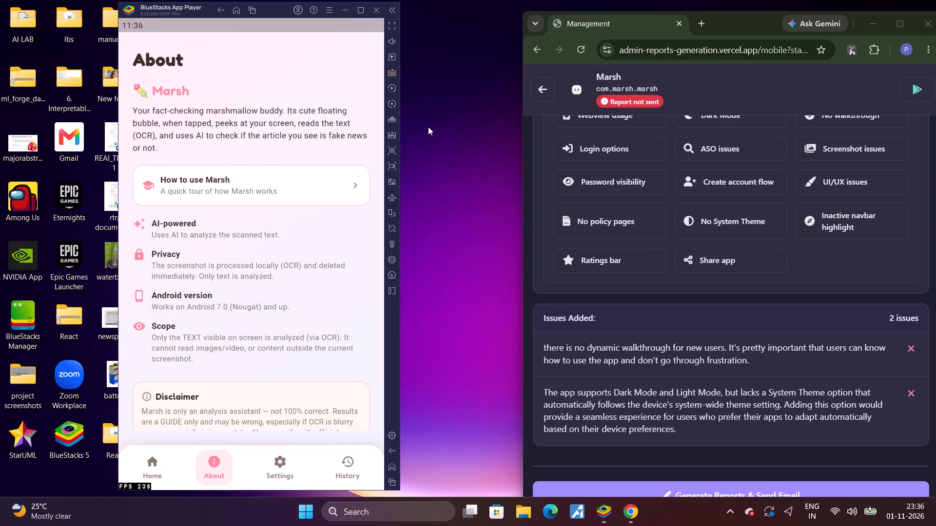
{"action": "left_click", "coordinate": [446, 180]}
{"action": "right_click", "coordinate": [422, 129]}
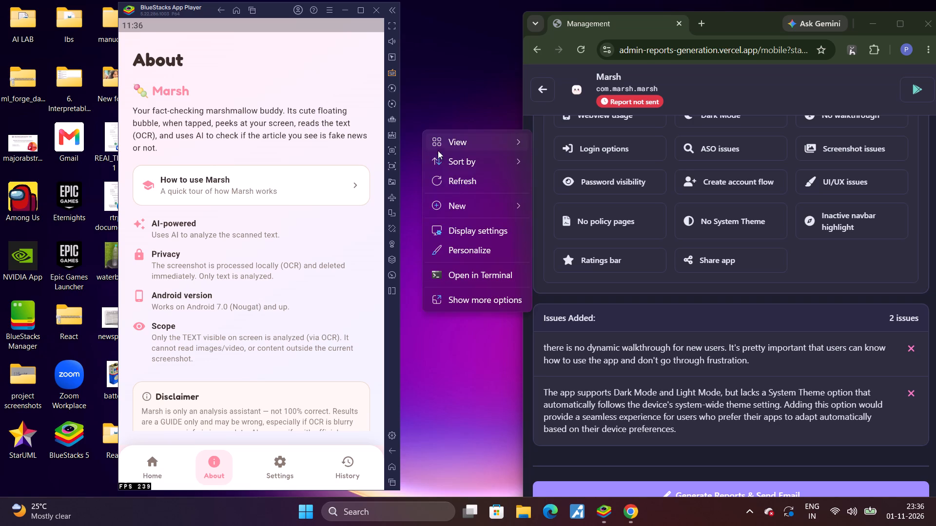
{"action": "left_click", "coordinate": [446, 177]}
Check the AI-powered, Privacy, Android version and Scope entries on Marsh's About page, down to the website link.
{"action": "left_click", "coordinate": [166, 225]}
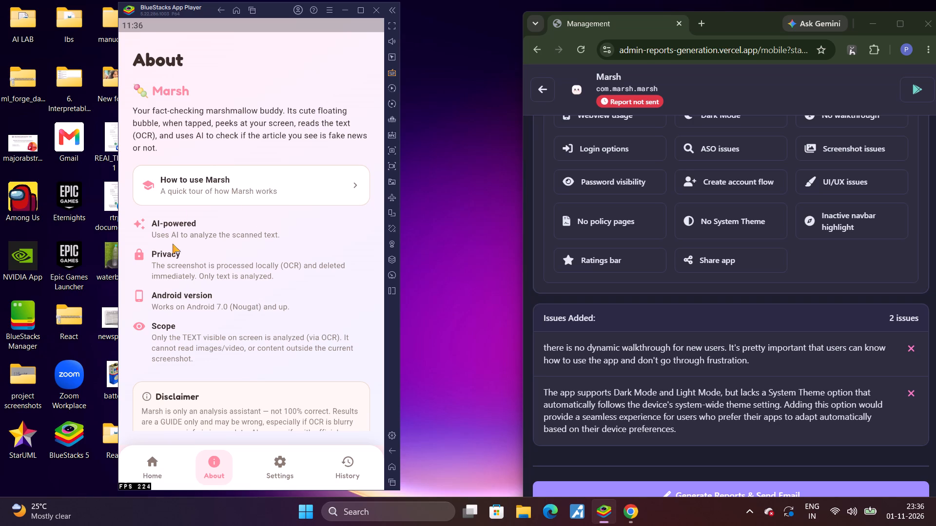
{"action": "left_click", "coordinate": [174, 254]}
{"action": "left_click", "coordinate": [177, 303]}
{"action": "left_click", "coordinate": [167, 327]}
{"action": "left_click_drag", "start_coordinate": [162, 391], "coordinate": [208, 250]}
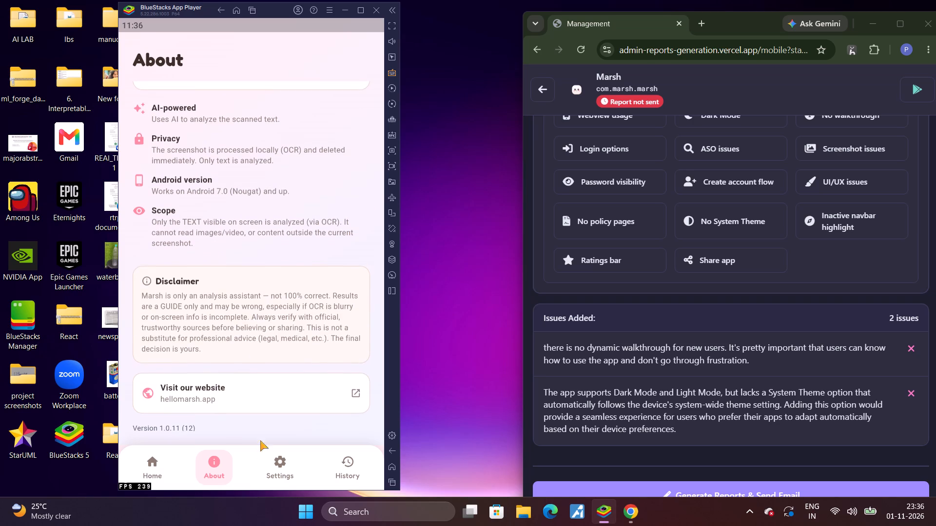
Look over Marsh's Settings page, and review the common issues and added issues in its feedback form.
{"action": "left_click", "coordinate": [256, 469]}
{"action": "left_click", "coordinate": [286, 472]}
{"action": "left_click_drag", "start_coordinate": [249, 429], "coordinate": [249, 381]}
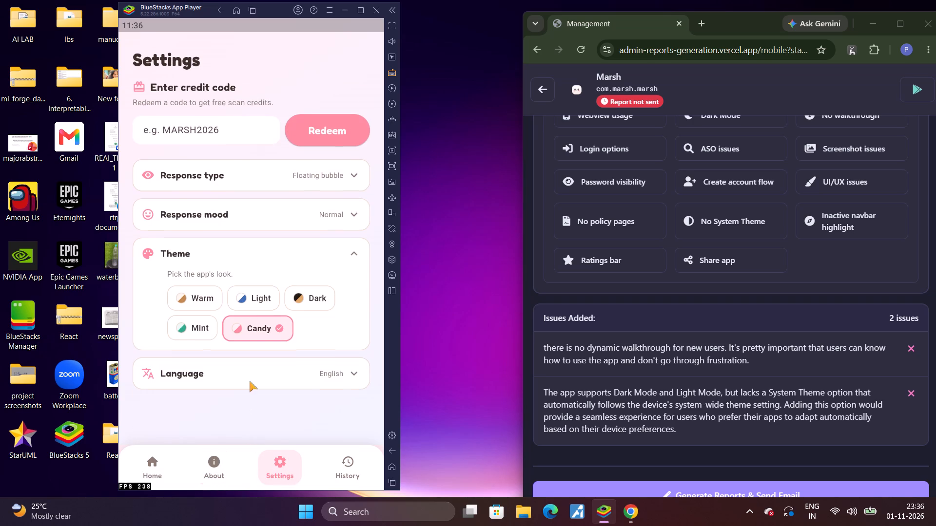
{"action": "left_click_drag", "start_coordinate": [249, 381], "coordinate": [249, 279]}
{"action": "left_click_drag", "start_coordinate": [252, 241], "coordinate": [292, 420]}
{"action": "scroll", "coordinate": [732, 323], "scroll_direction": "up", "scroll_amount": 3}
{"action": "scroll", "coordinate": [731, 322], "scroll_direction": "down", "scroll_amount": 6}
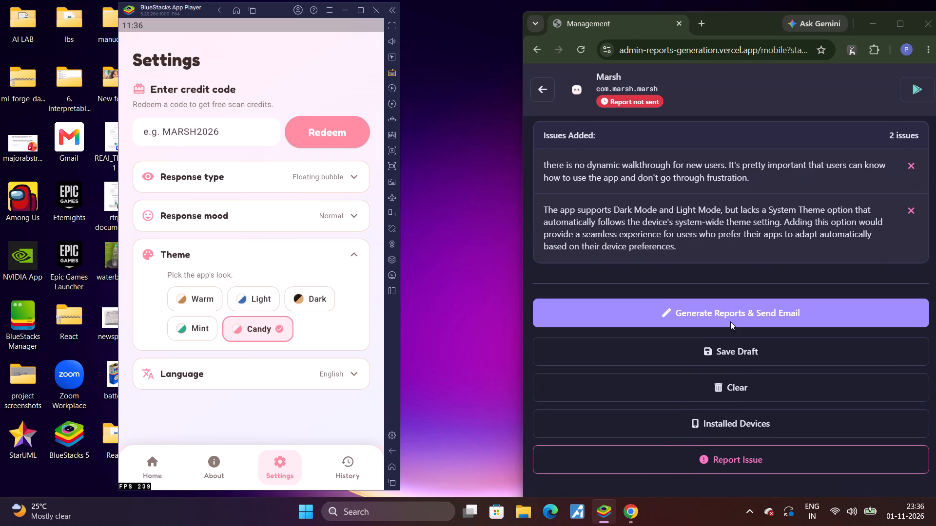
{"action": "scroll", "coordinate": [730, 321], "scroll_direction": "up", "scroll_amount": 8}
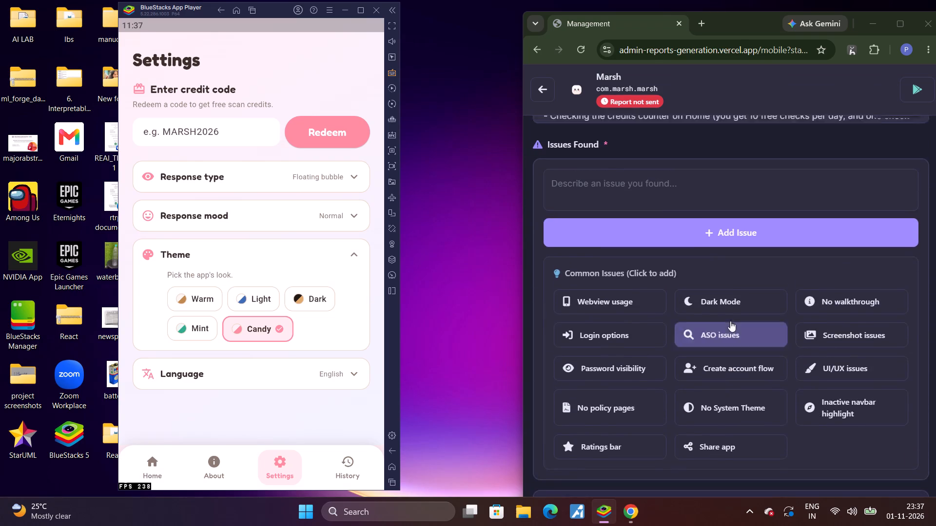
{"action": "scroll", "coordinate": [730, 321], "scroll_direction": "up", "scroll_amount": 2}
{"action": "scroll", "coordinate": [693, 328], "scroll_direction": "down", "scroll_amount": 5}
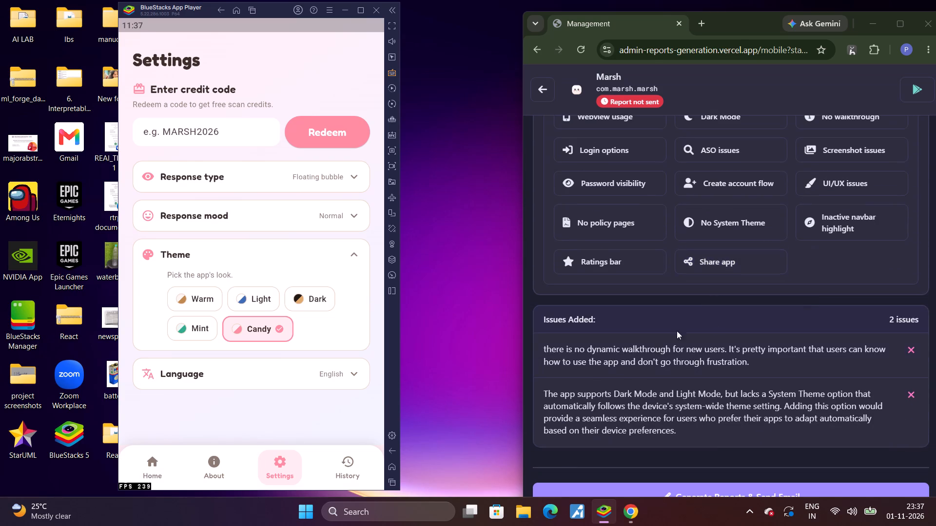
Test Marsh's Mint, Warm, Light and Dark themes in Settings, finishing with Candy selected.
{"action": "left_click", "coordinate": [211, 334]}
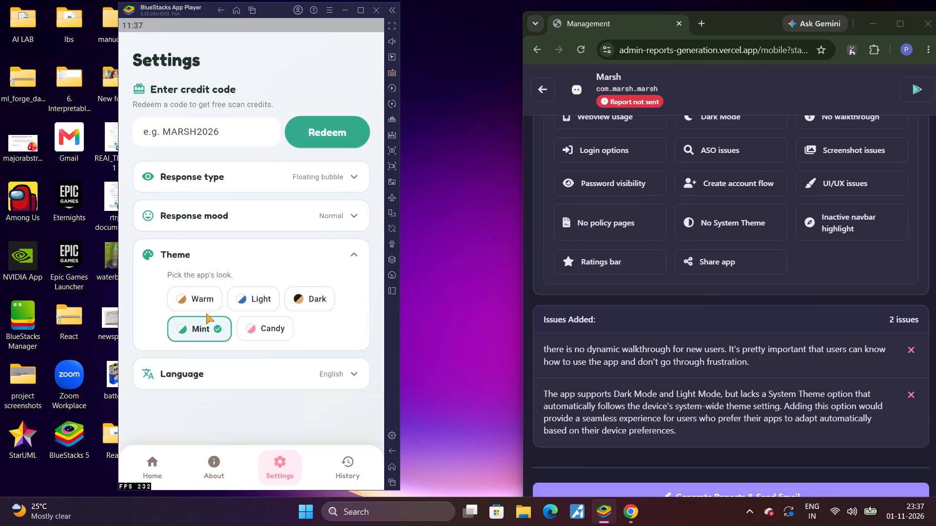
{"action": "left_click", "coordinate": [203, 303]}
{"action": "left_click", "coordinate": [253, 290]}
{"action": "left_click", "coordinate": [329, 297]}
{"action": "left_click", "coordinate": [247, 326]}
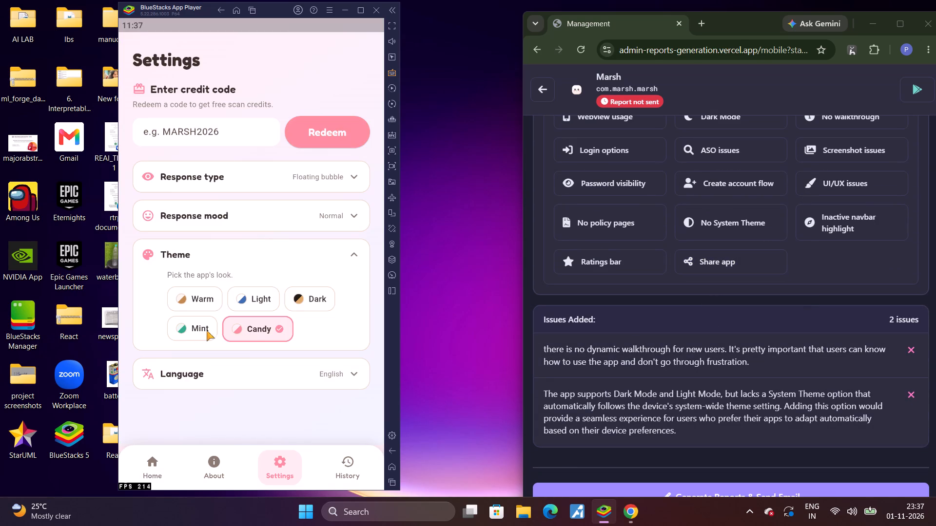
Test expanding and collapsing the Response type, Response mood and Theme sections in Marsh's Settings.
{"action": "left_click", "coordinate": [245, 177]}
{"action": "left_click", "coordinate": [245, 175]}
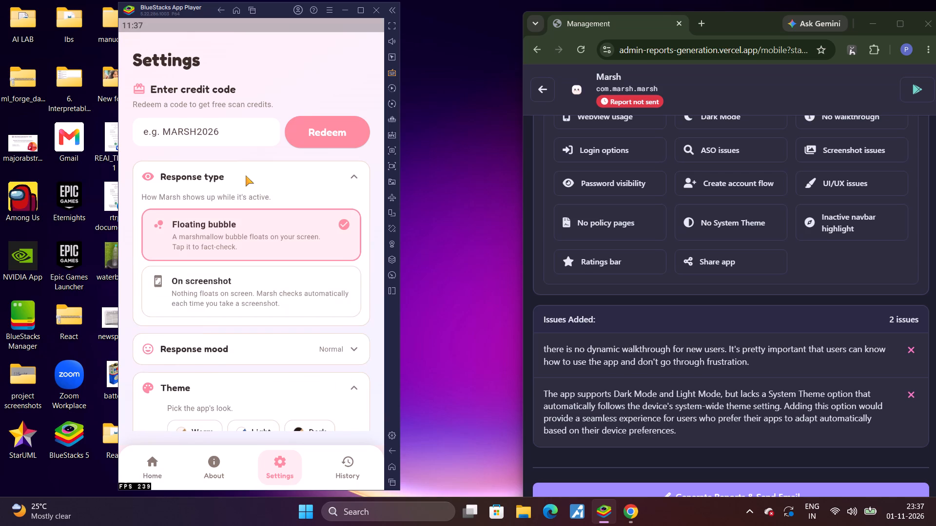
{"action": "left_click", "coordinate": [245, 175]}
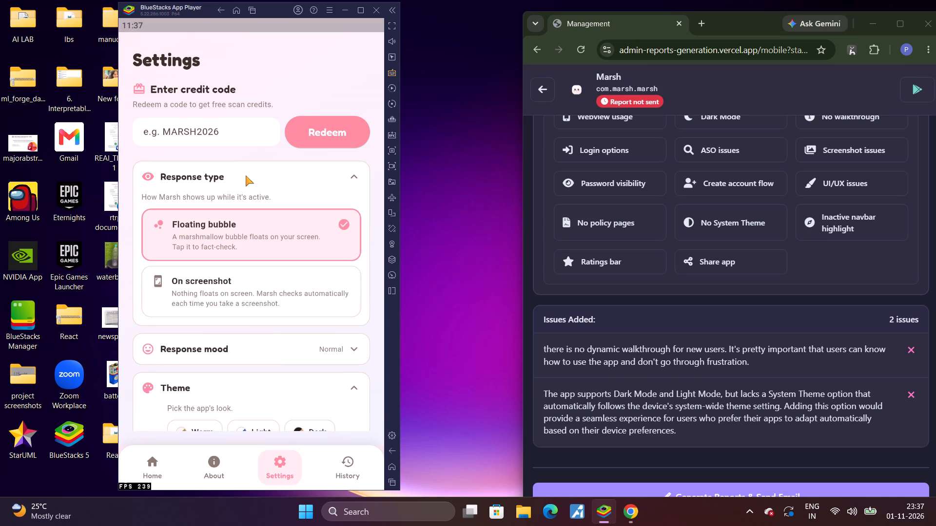
{"action": "left_click", "coordinate": [245, 175]}
{"action": "left_click", "coordinate": [251, 221]}
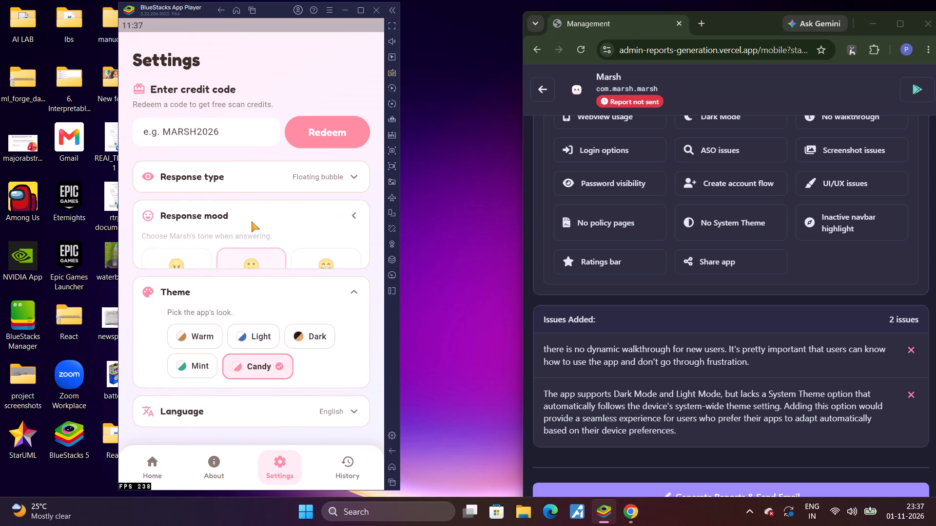
{"action": "left_click", "coordinate": [251, 221]}
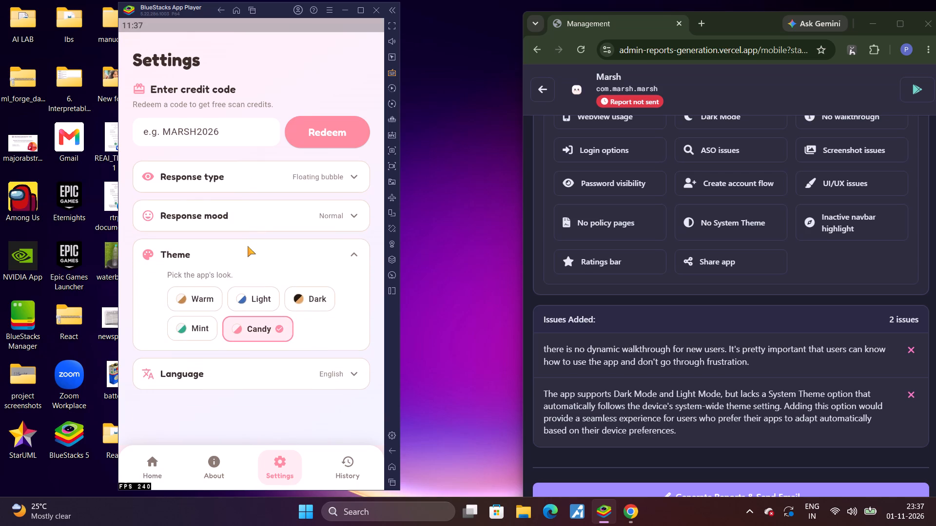
{"action": "left_click", "coordinate": [247, 246]}
{"action": "left_click", "coordinate": [247, 246]}
Check Marsh's History page, revisit Settings and About, and return to Home.
{"action": "left_click", "coordinate": [338, 458]}
{"action": "left_click_drag", "start_coordinate": [263, 369], "coordinate": [278, 216]}
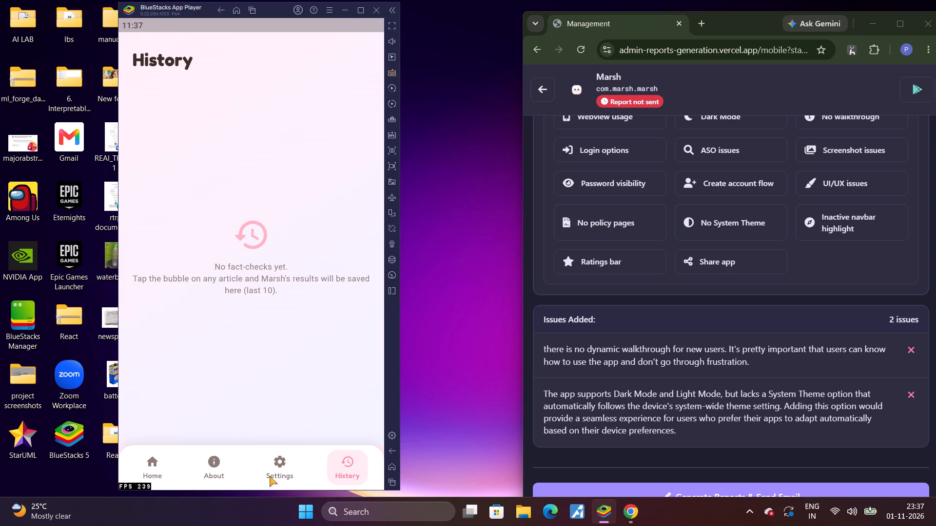
{"action": "left_click", "coordinate": [273, 470]}
{"action": "left_click", "coordinate": [215, 463]}
{"action": "left_click_drag", "start_coordinate": [247, 403], "coordinate": [248, 314]}
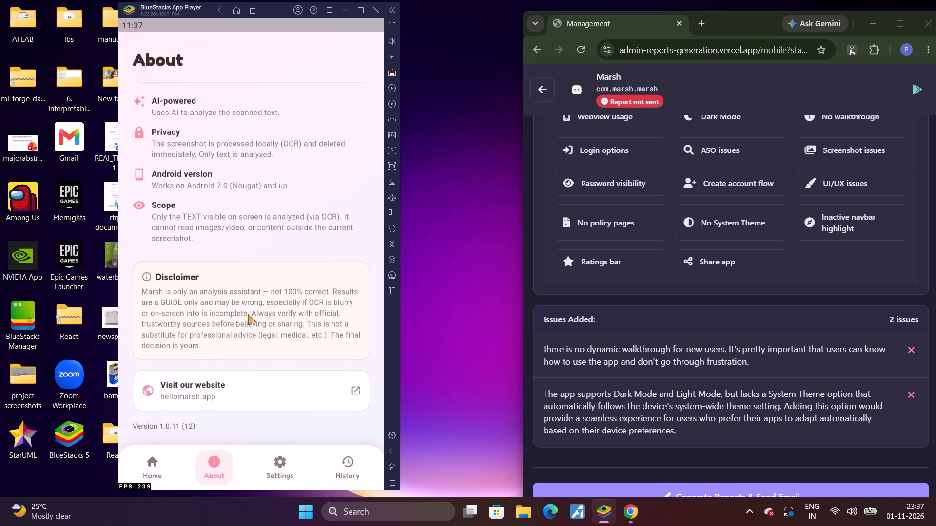
{"action": "left_click_drag", "start_coordinate": [248, 314], "coordinate": [248, 310]}
{"action": "left_click_drag", "start_coordinate": [255, 273], "coordinate": [243, 403]}
{"action": "left_click", "coordinate": [142, 461]}
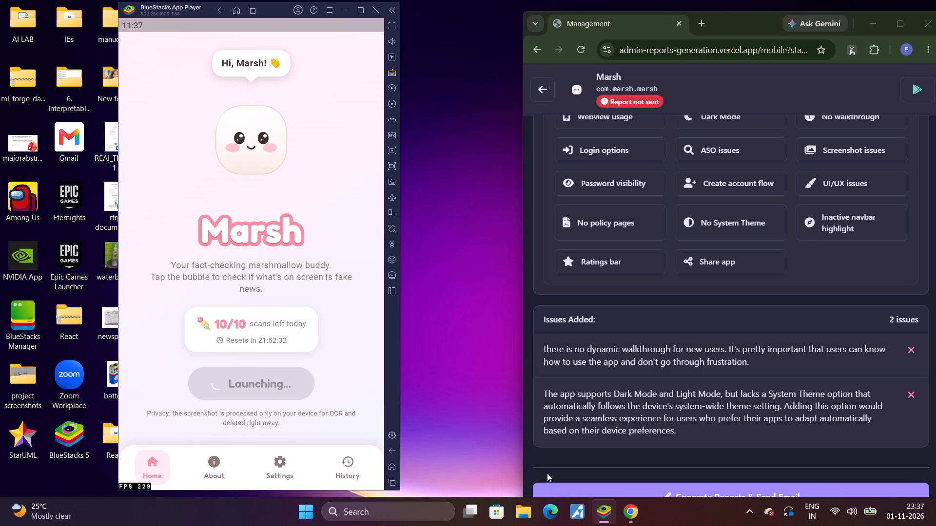
Find the Kuro app with Windows search and launch it.
{"action": "left_click", "coordinate": [380, 510]}
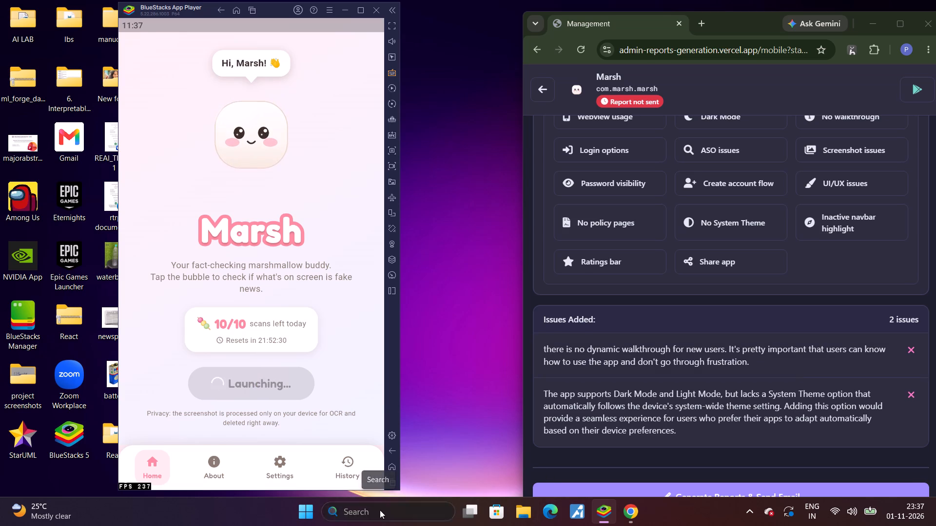
{"action": "type", "text": "ku"}
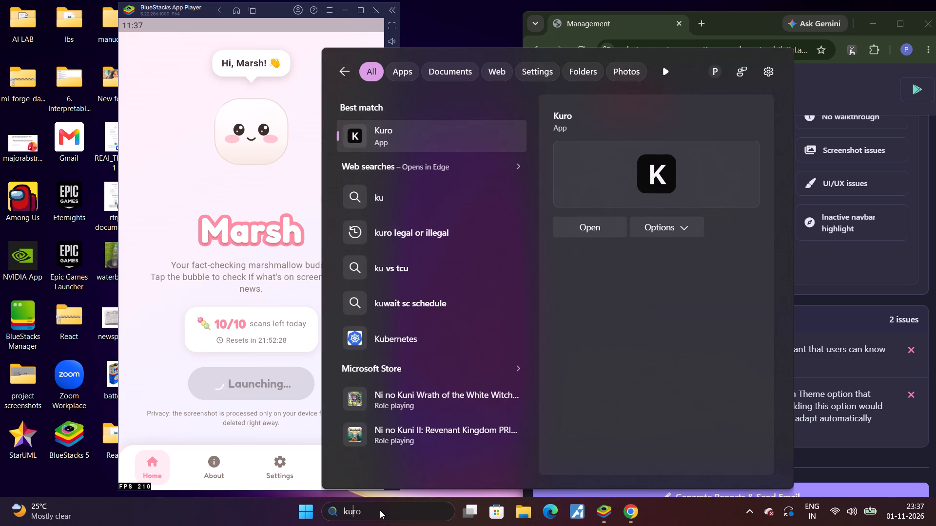
{"action": "left_click", "coordinate": [371, 144]}
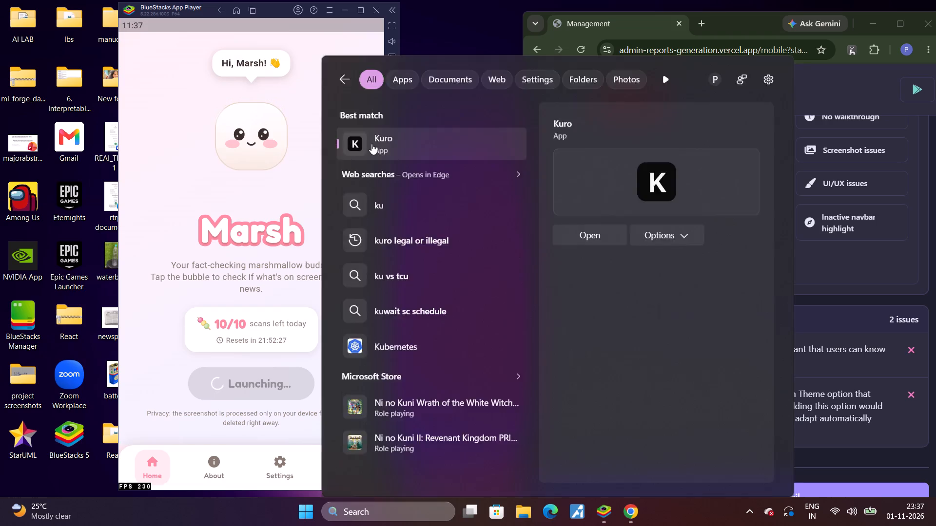
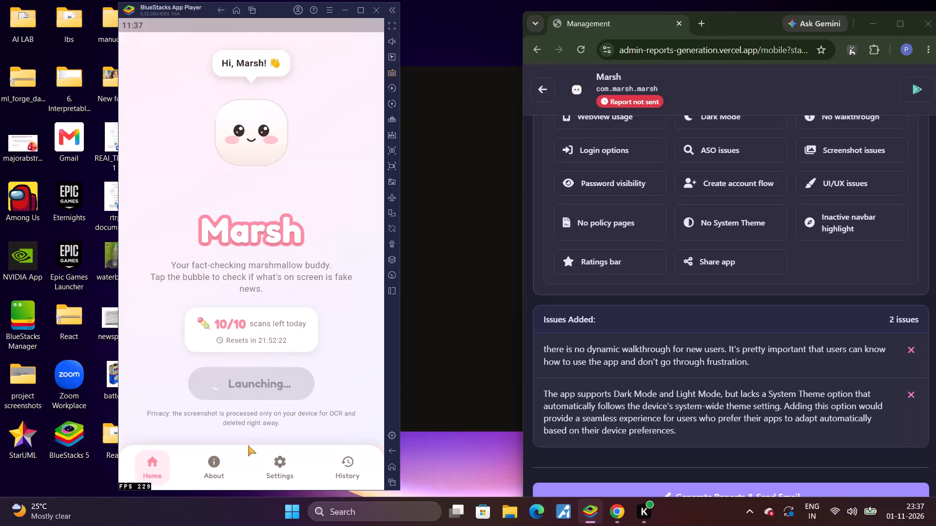
Return to Marsh in BlueStacks and open its Settings page to review the available options.
{"action": "left_click", "coordinate": [277, 478]}
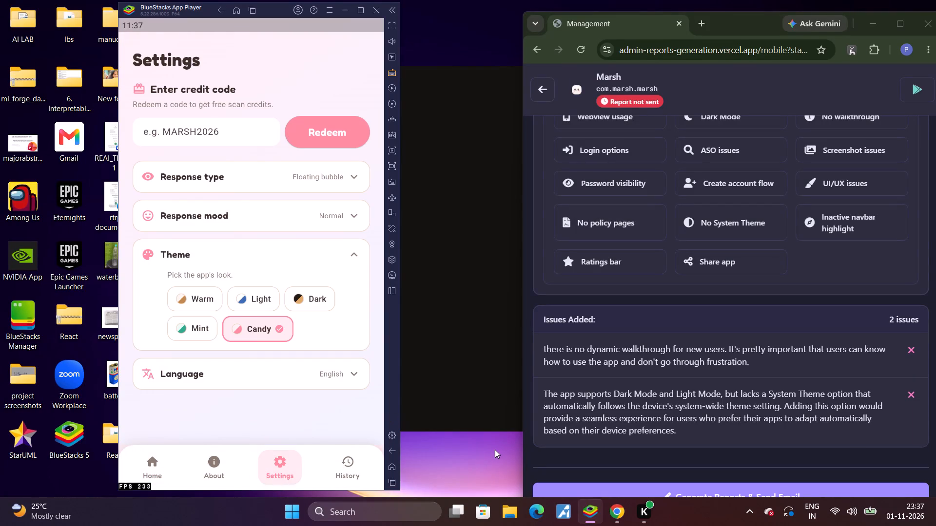
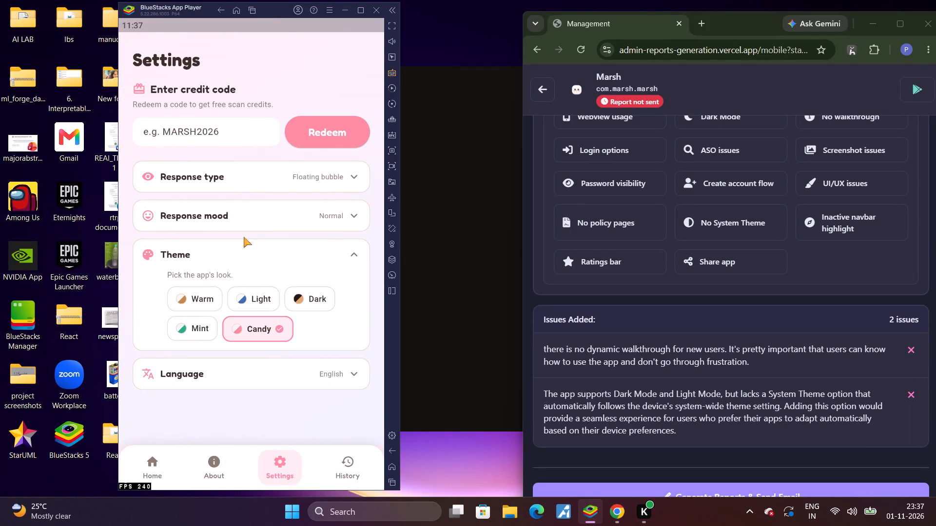
Check Marsh's Settings page for further options, and review the user instructions in the app description of its report in Chrome.
{"action": "left_click_drag", "start_coordinate": [212, 331], "coordinate": [249, 208]}
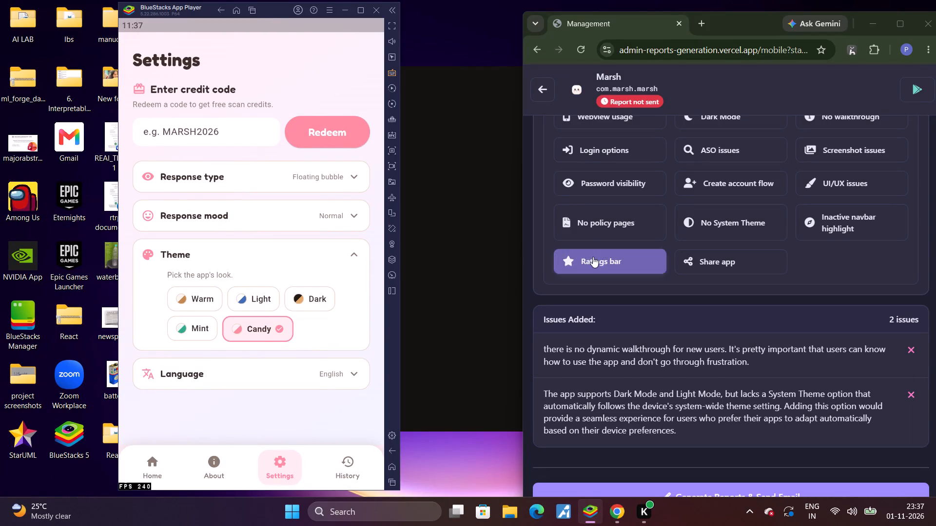
{"action": "scroll", "coordinate": [593, 257], "scroll_direction": "up", "scroll_amount": 9}
{"action": "scroll", "coordinate": [607, 225], "scroll_direction": "down", "scroll_amount": 1}
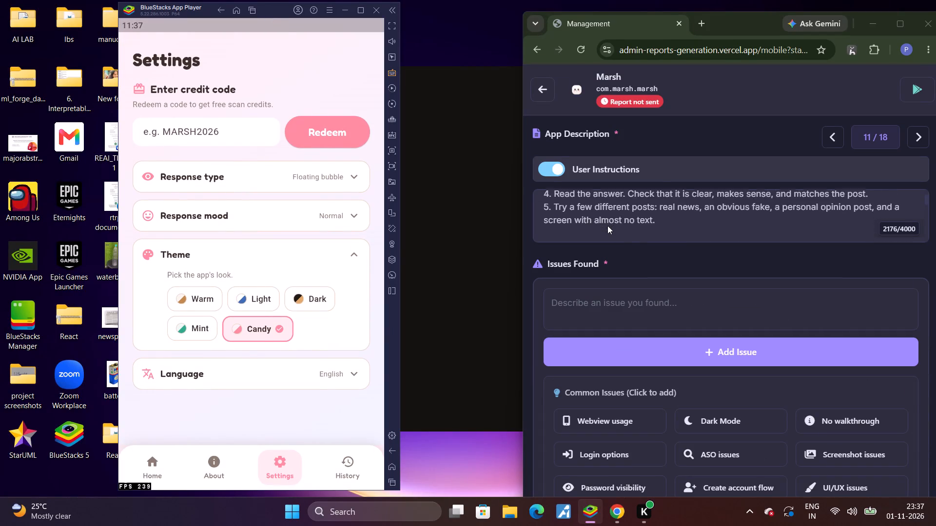
{"action": "scroll", "coordinate": [607, 225], "scroll_direction": "up", "scroll_amount": 6}
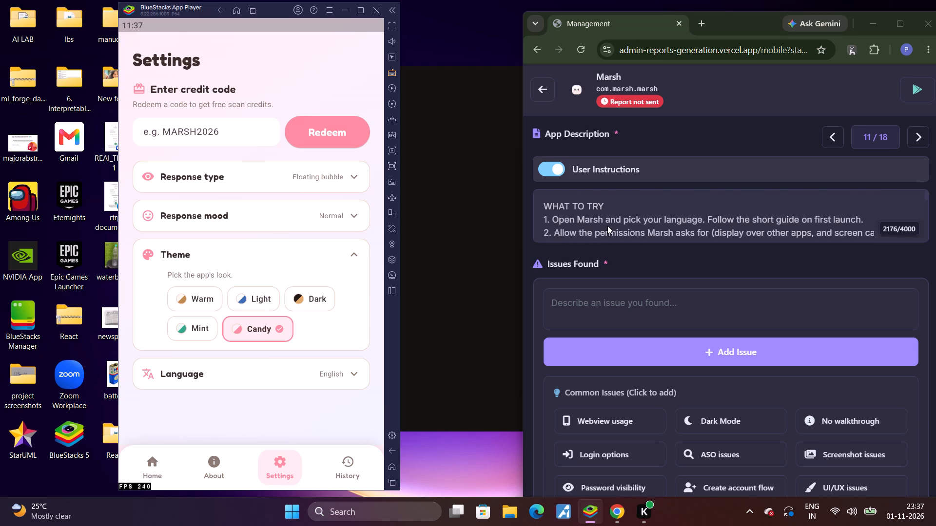
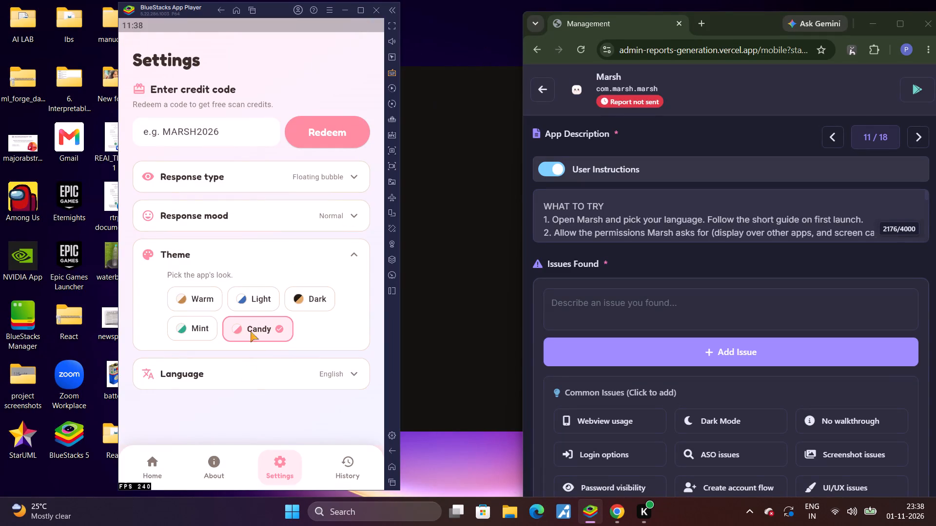
Look through Marsh's History, About, Home and Settings pages, including the response type options in Settings.
{"action": "left_click_drag", "start_coordinate": [304, 405], "coordinate": [305, 315]}
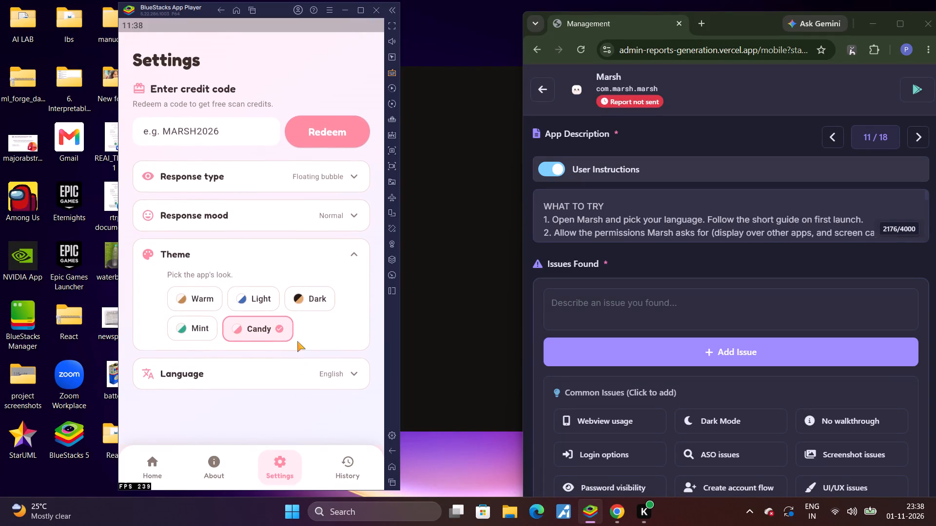
{"action": "left_click", "coordinate": [343, 461]}
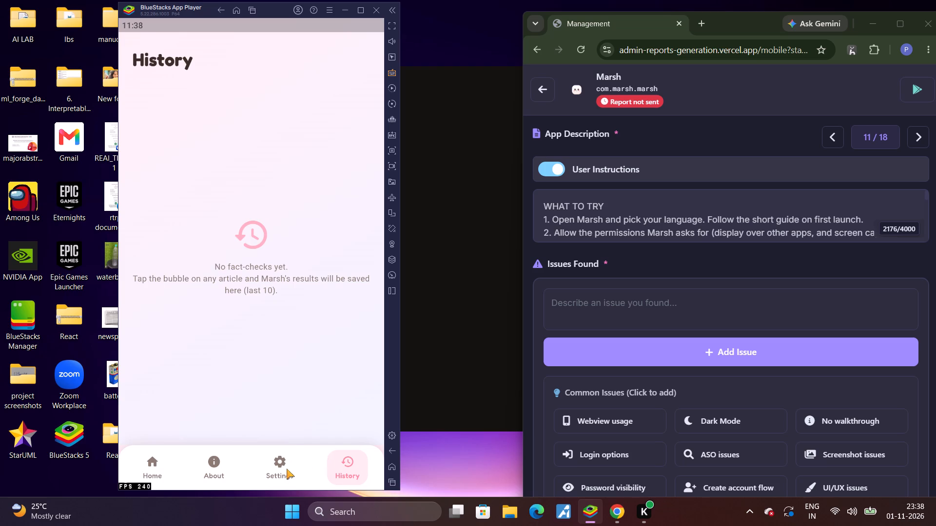
{"action": "left_click", "coordinate": [286, 469]}
{"action": "left_click", "coordinate": [221, 470]}
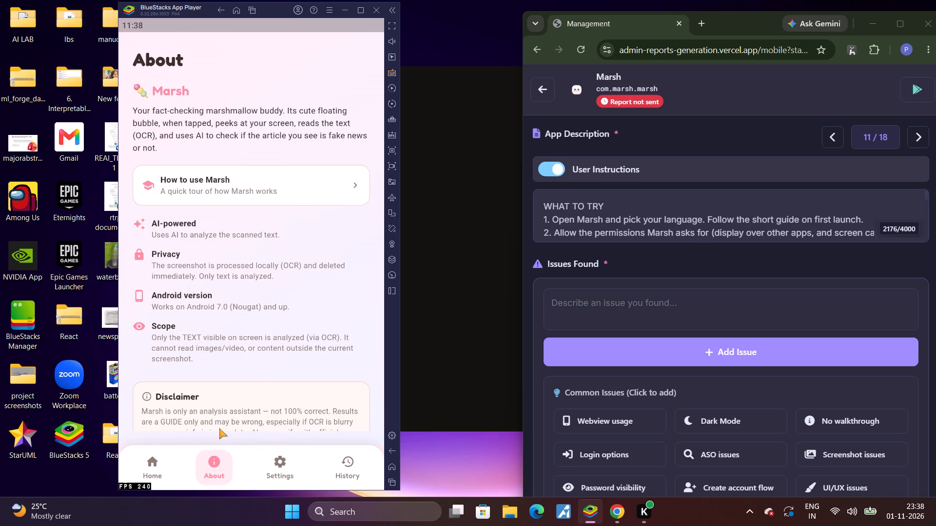
{"action": "left_click", "coordinate": [139, 465]}
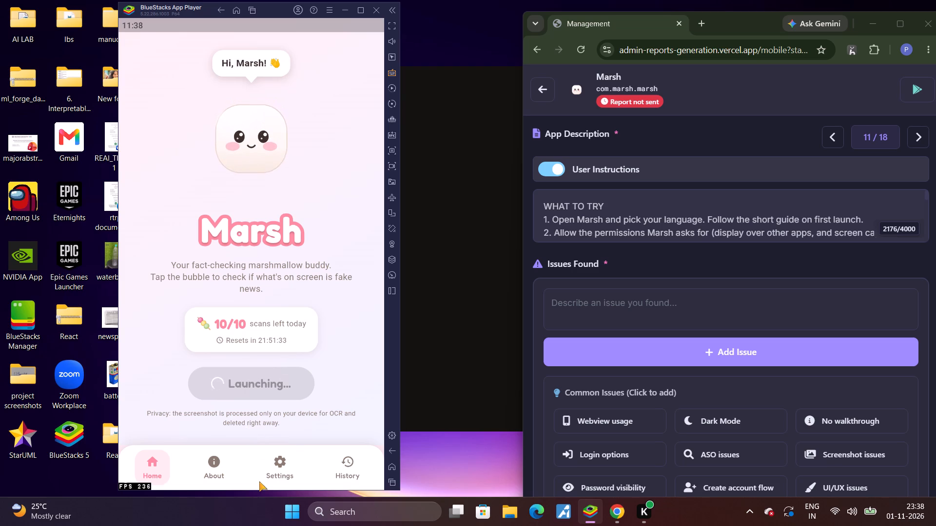
{"action": "left_click", "coordinate": [274, 471]}
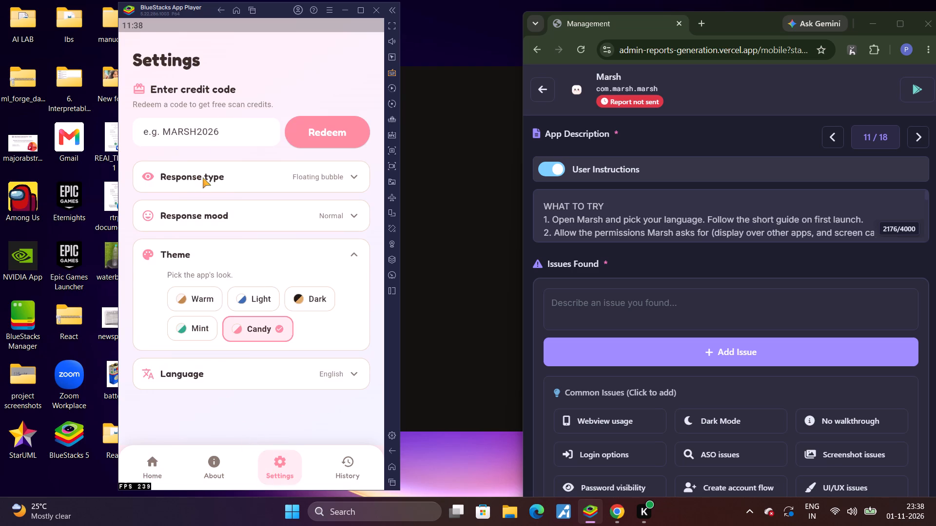
{"action": "left_click", "coordinate": [339, 179]}
{"action": "left_click", "coordinate": [339, 178]}
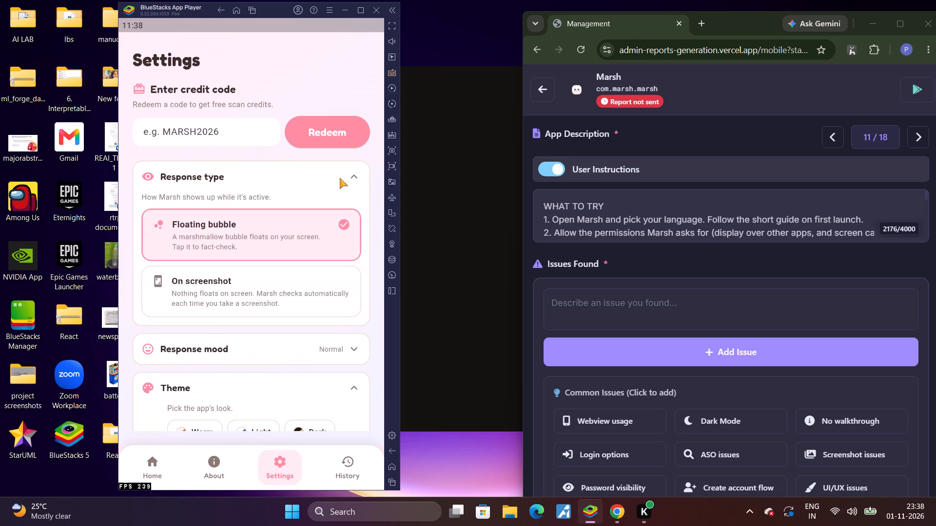
{"action": "double_click", "coordinate": [339, 177]}
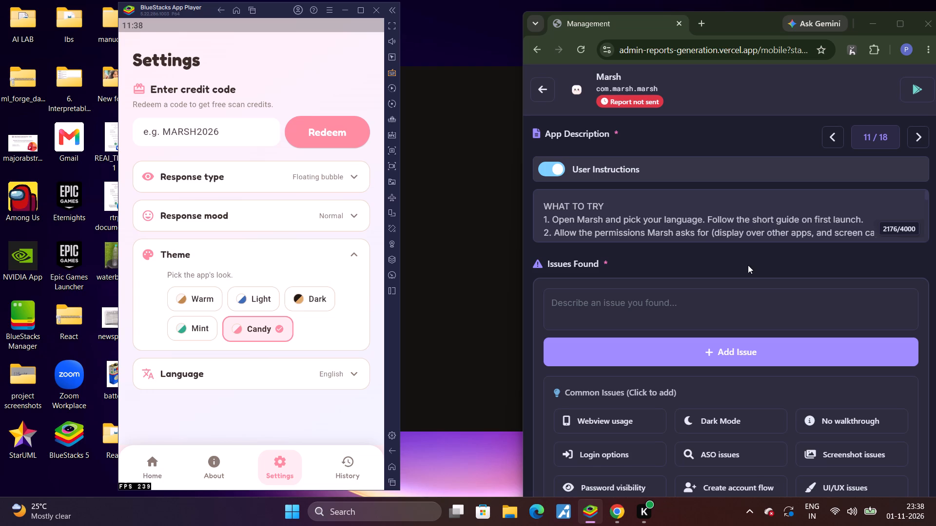
Add the issue "app is a bit laggy" to Marsh's report in Chrome.
{"action": "scroll", "coordinate": [748, 265], "scroll_direction": "down", "scroll_amount": 6}
{"action": "scroll", "coordinate": [702, 269], "scroll_direction": "up", "scroll_amount": 5}
{"action": "left_click", "coordinate": [604, 257]}
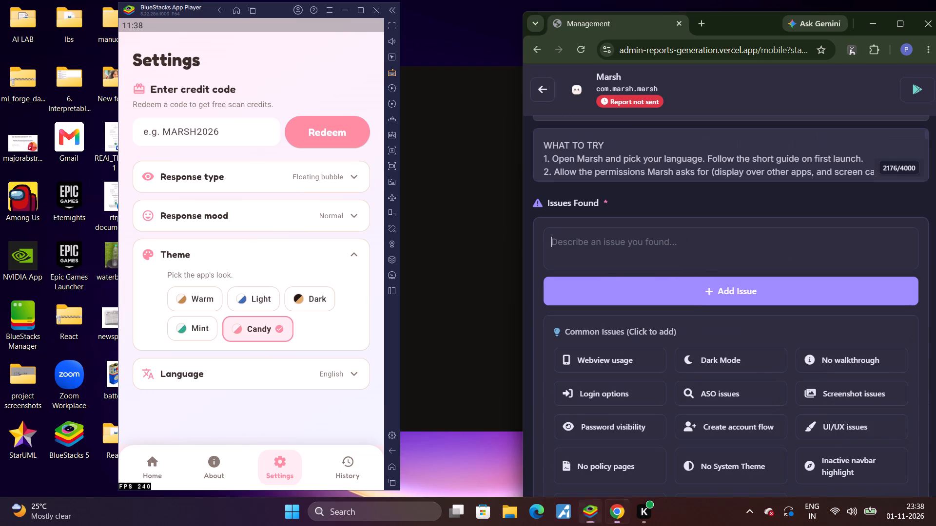
{"action": "key", "text": "a"}
{"action": "type", "text": "pp"}
{"action": "key", "text": "space"}
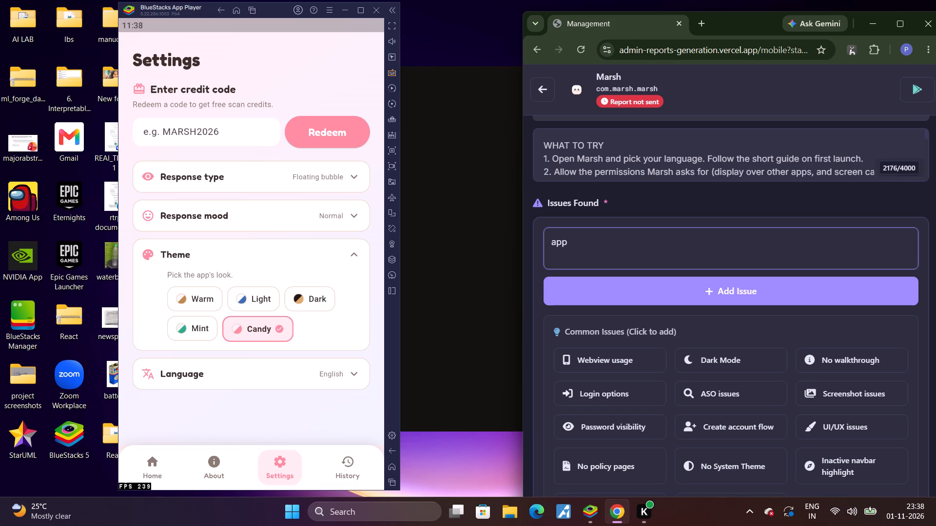
{"action": "type", "text": "is a"}
{"action": "key", "text": "space"}
{"action": "type", "text": "bit laggy"}
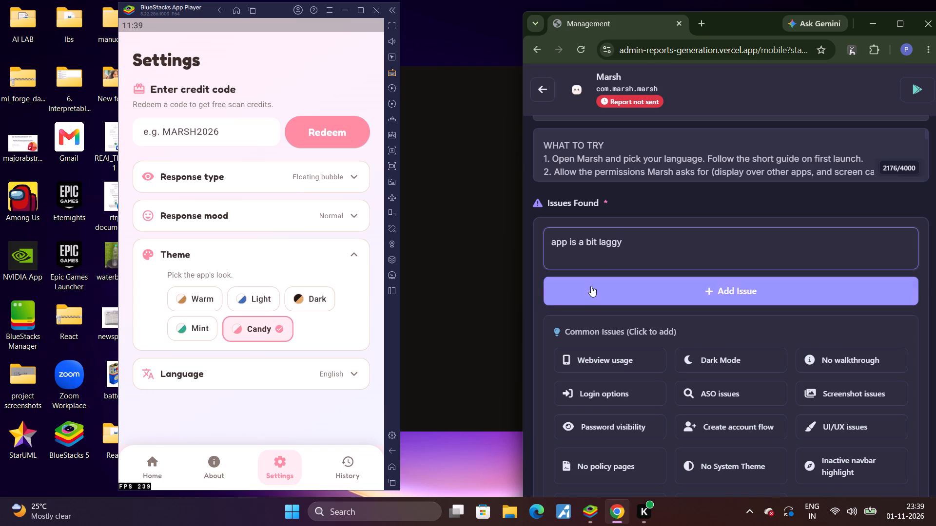
{"action": "left_click", "coordinate": [588, 290]}
Generate and email Marsh's report, and advance to the next app, TPMDC 2026.
{"action": "scroll", "coordinate": [604, 262], "scroll_direction": "down", "scroll_amount": 6}
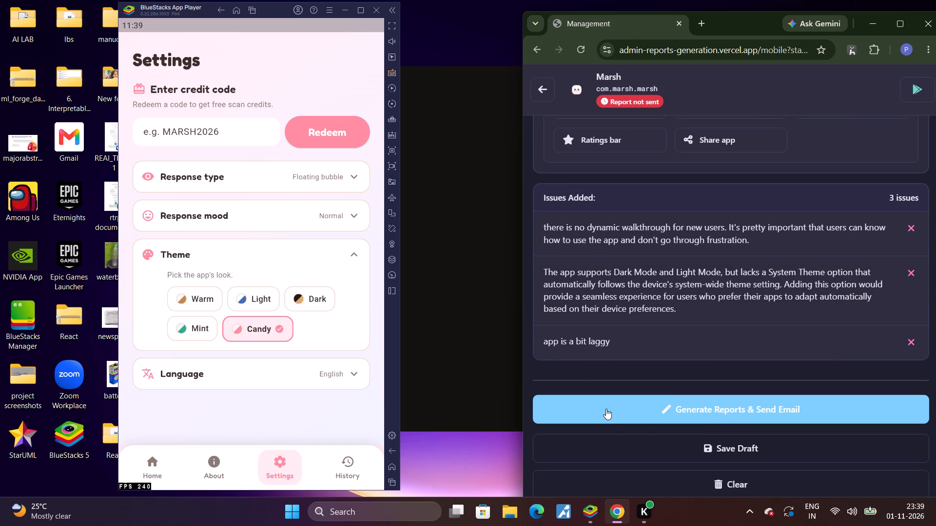
{"action": "left_click", "coordinate": [606, 409]}
{"action": "scroll", "coordinate": [606, 409], "scroll_direction": "up", "scroll_amount": 2}
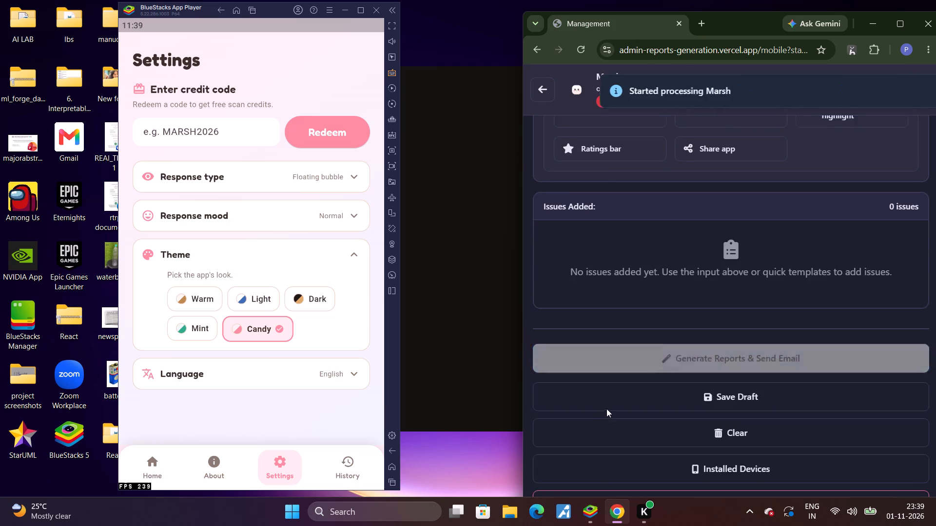
{"action": "scroll", "coordinate": [606, 409], "scroll_direction": "up", "scroll_amount": 9}
{"action": "left_click", "coordinate": [919, 129]}
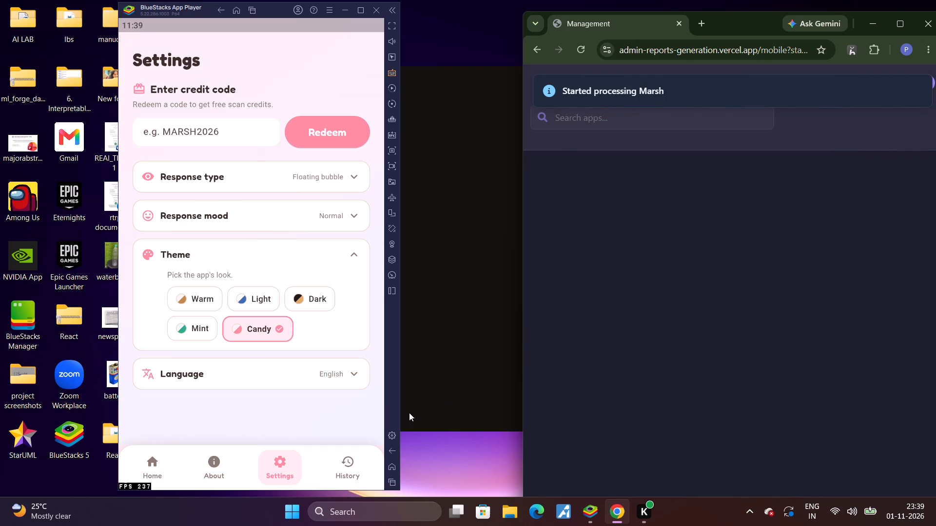
Uninstall Marsh from its Google Play page in BlueStacks.
{"action": "left_click", "coordinate": [386, 482]}
{"action": "left_click", "coordinate": [275, 287]}
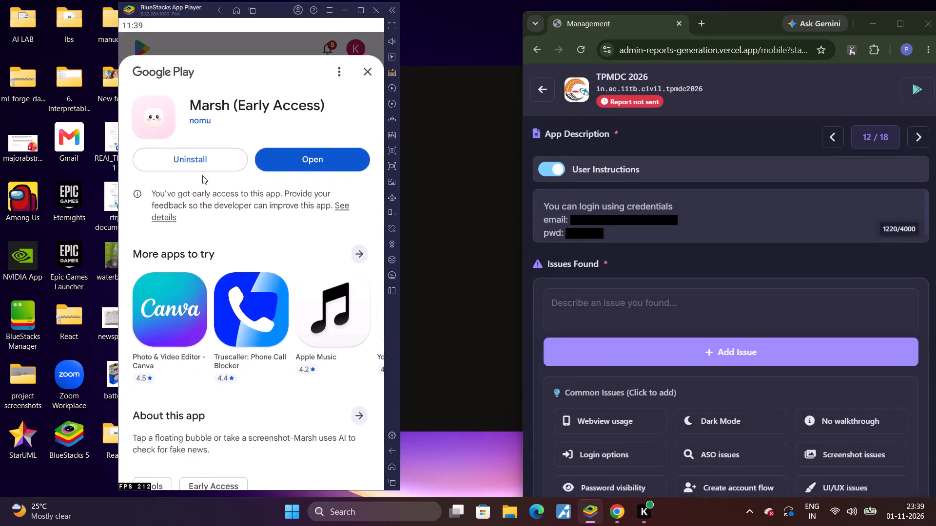
{"action": "left_click", "coordinate": [202, 170]}
{"action": "left_click", "coordinate": [340, 275]}
Open TPMDC 2026's Google Play page from the App Feedback site in BlueStacks and install the app.
{"action": "left_click", "coordinate": [391, 480]}
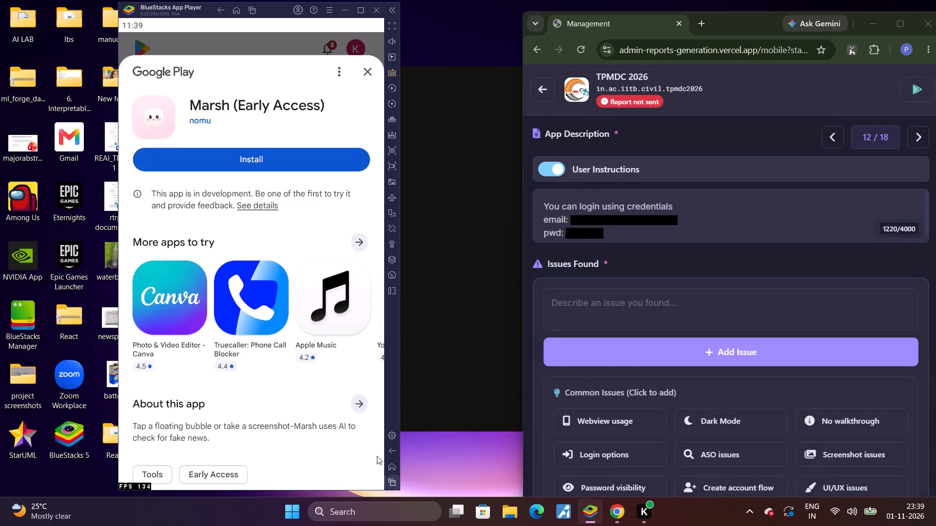
{"action": "left_click", "coordinate": [283, 220]}
{"action": "left_click", "coordinate": [361, 131]}
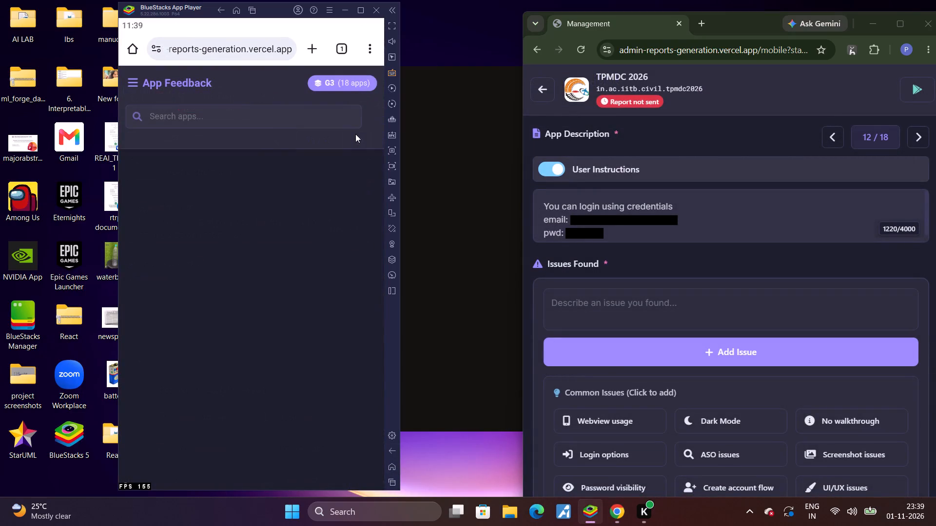
{"action": "left_click", "coordinate": [366, 89]}
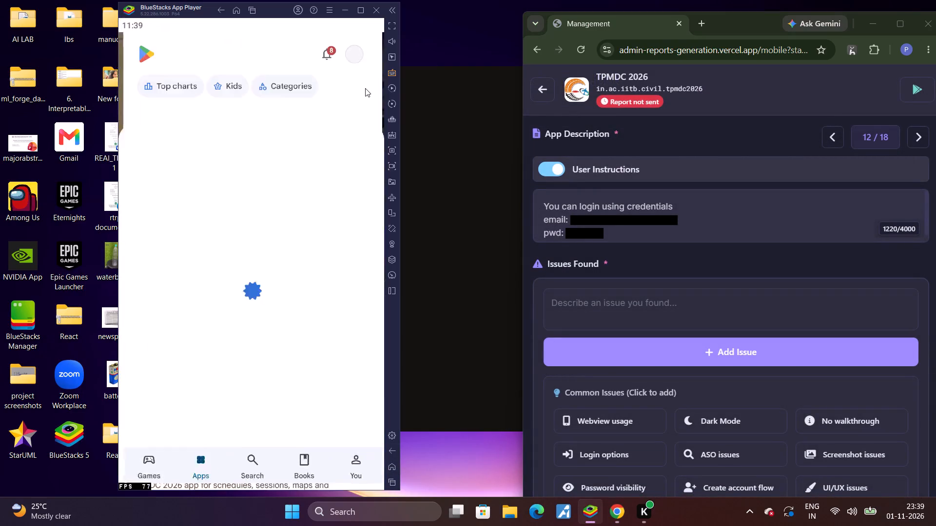
{"action": "left_click", "coordinate": [323, 283]}
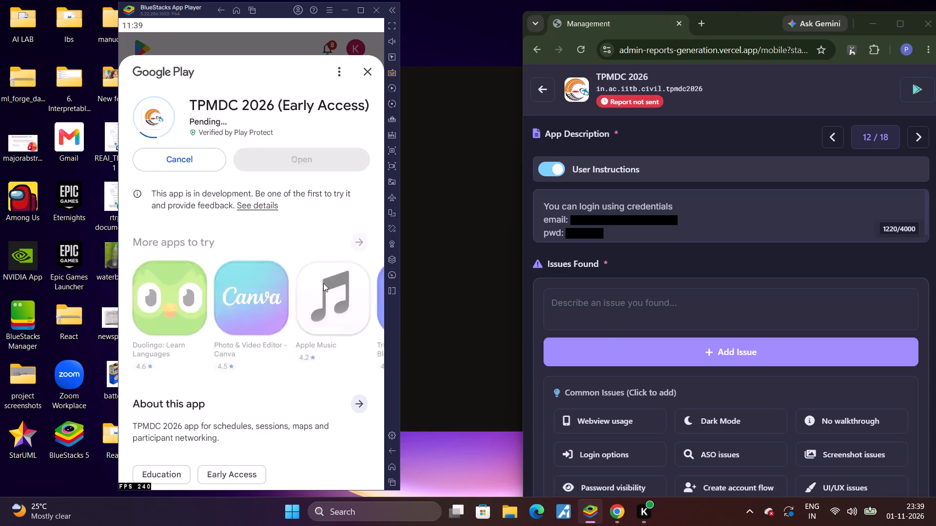
Add the common issues No walkthrough and Screenshot issues to TPMDC 2026's report in Chrome.
{"action": "left_click", "coordinate": [833, 421]}
{"action": "left_click", "coordinate": [827, 448]}
{"action": "scroll", "coordinate": [798, 339], "scroll_direction": "down", "scroll_amount": 7}
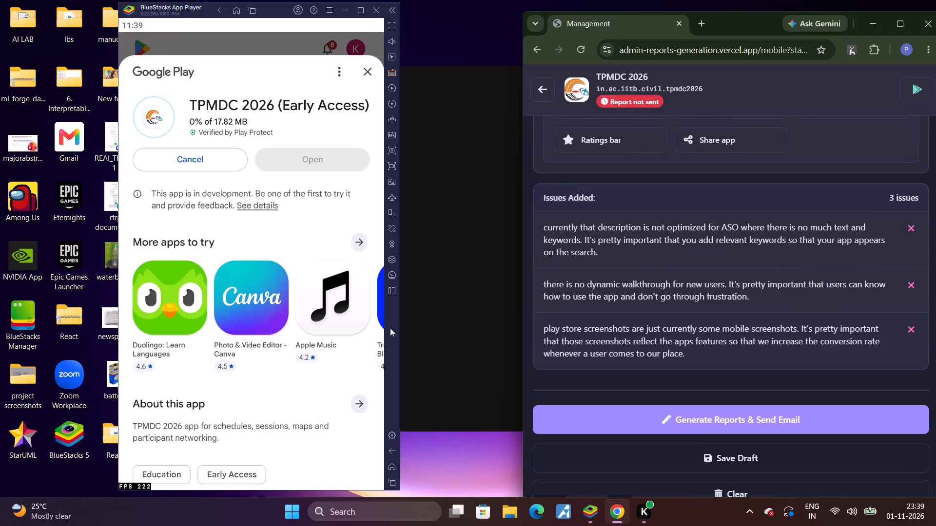
Examine TPMDC 2026's store listing and its enlarged screenshots in Google Play in BlueStacks.
{"action": "left_click_drag", "start_coordinate": [248, 404], "coordinate": [230, 196]}
{"action": "left_click", "coordinate": [230, 260]}
{"action": "left_click", "coordinate": [258, 236]}
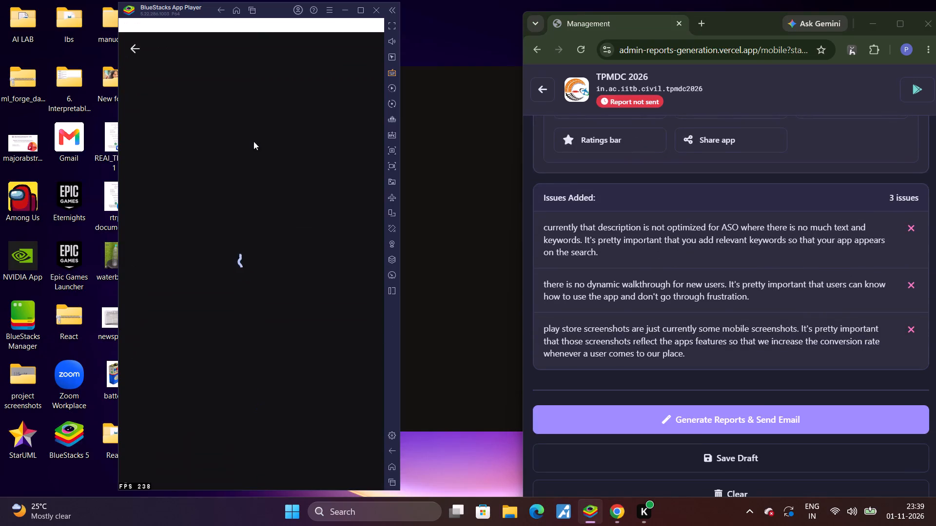
{"action": "left_click_drag", "start_coordinate": [240, 124], "coordinate": [235, 209]}
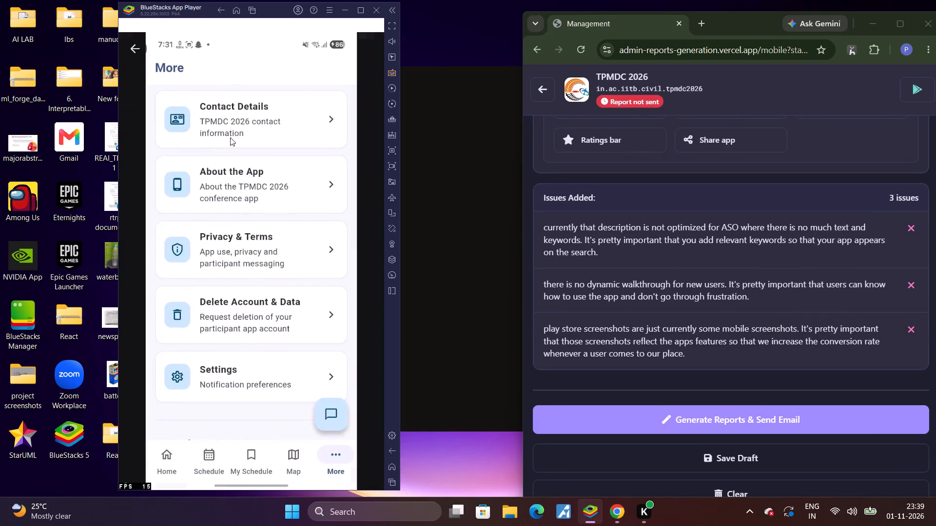
{"action": "left_click_drag", "start_coordinate": [223, 93], "coordinate": [253, 290]}
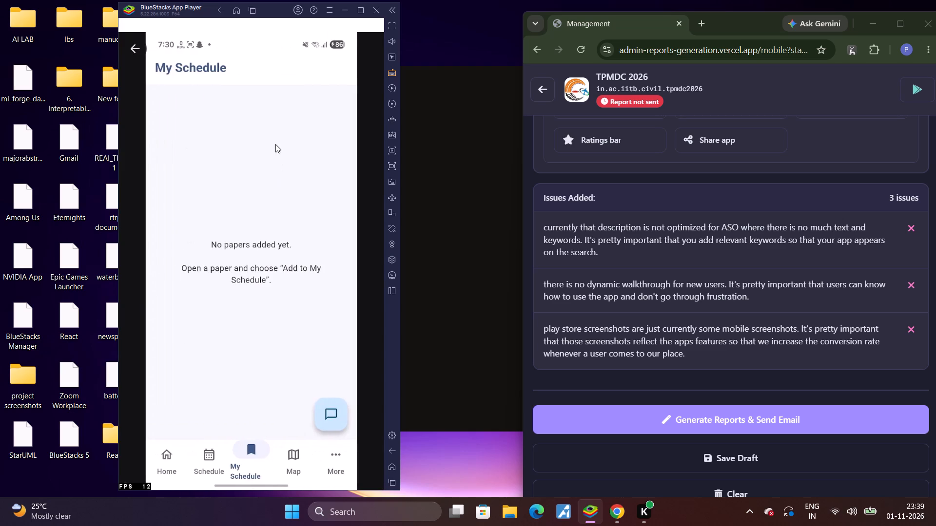
{"action": "left_click_drag", "start_coordinate": [274, 144], "coordinate": [282, 346]}
{"action": "left_click_drag", "start_coordinate": [282, 140], "coordinate": [311, 314]}
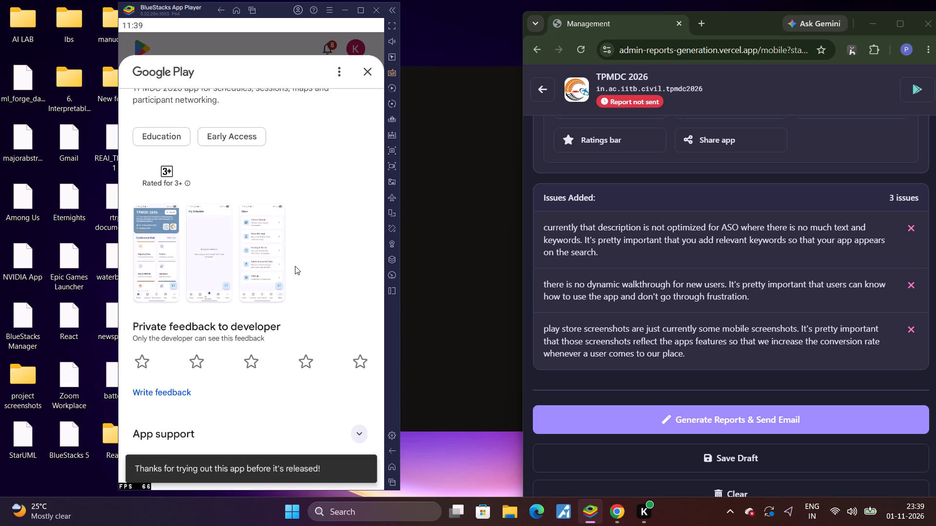
Refresh the Windows desktop.
{"action": "right_click", "coordinate": [455, 457]}
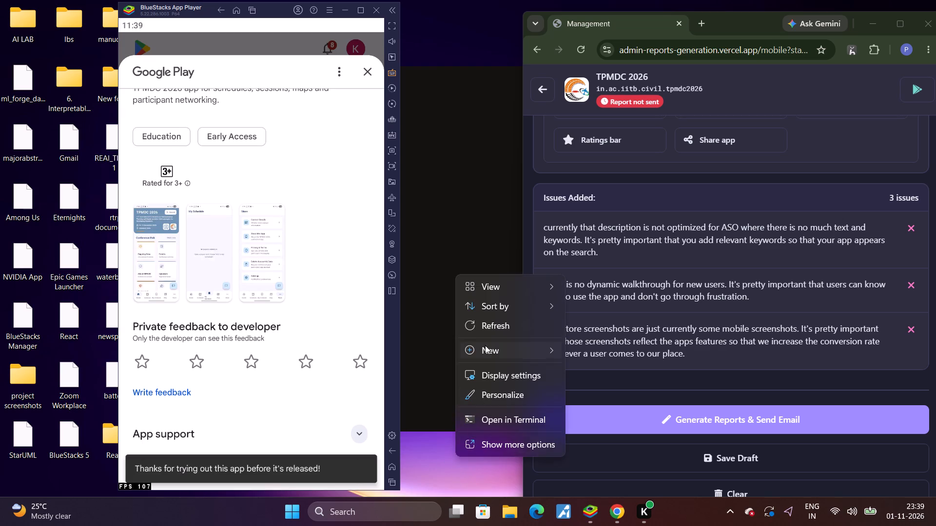
{"action": "left_click", "coordinate": [485, 326]}
Launch TPMDC 2026 from its Google Play page in BlueStacks and view its More page.
{"action": "left_click_drag", "start_coordinate": [248, 179], "coordinate": [243, 343]}
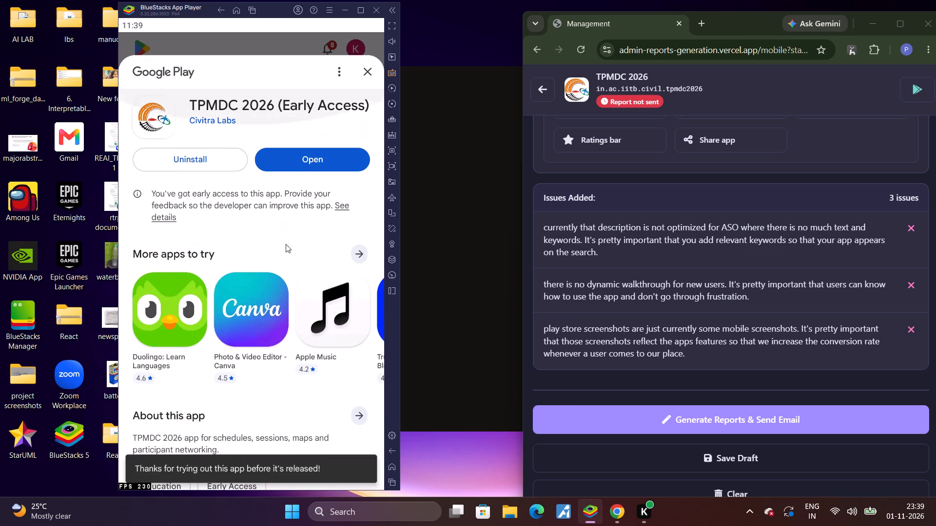
{"action": "left_click_drag", "start_coordinate": [289, 202], "coordinate": [264, 338]}
{"action": "left_click_drag", "start_coordinate": [256, 356], "coordinate": [264, 227]}
{"action": "left_click_drag", "start_coordinate": [282, 132], "coordinate": [315, 357]}
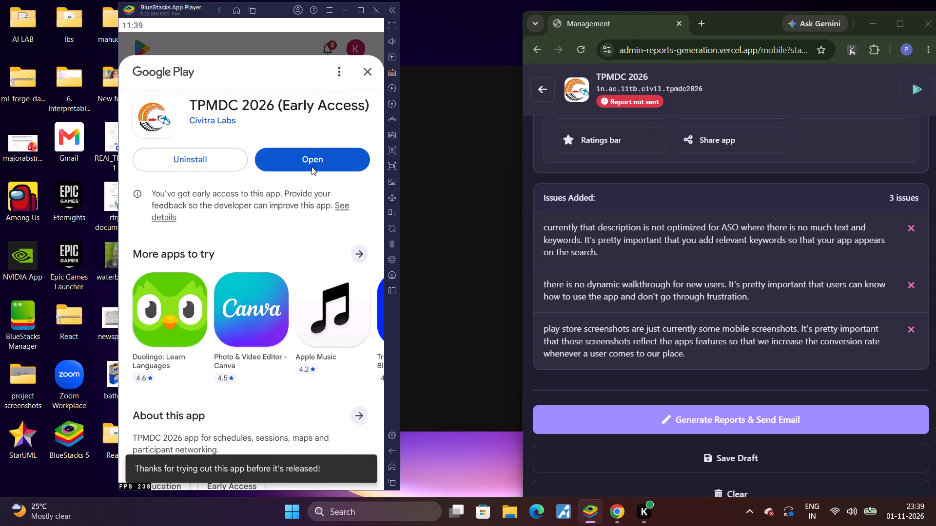
{"action": "left_click", "coordinate": [312, 167]}
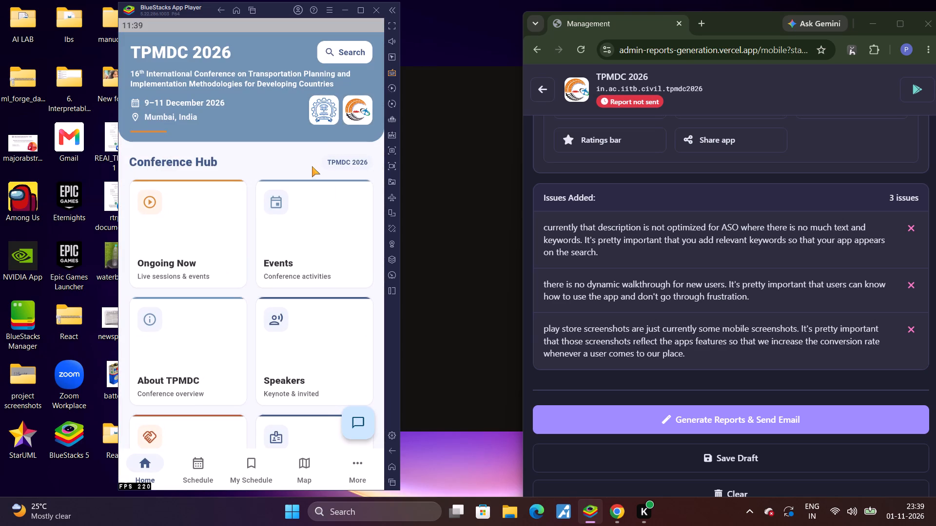
{"action": "left_click", "coordinate": [360, 471]}
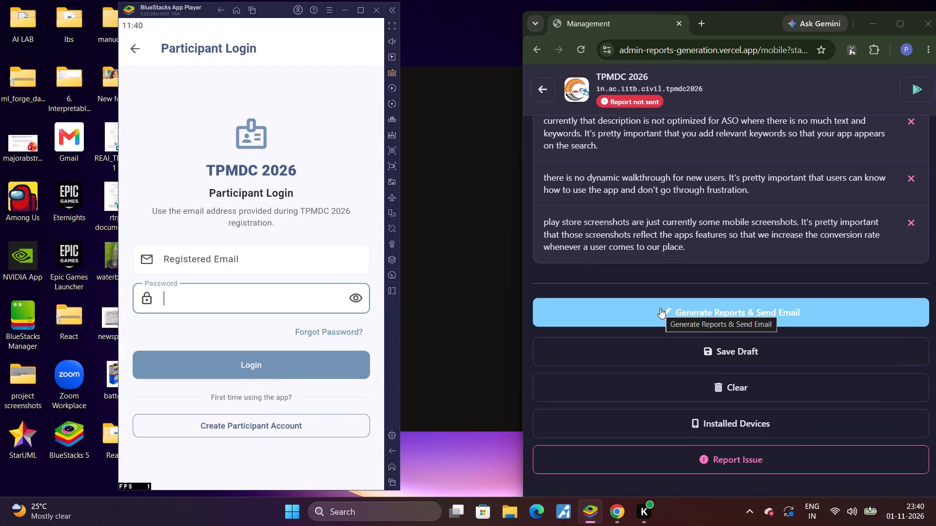
Advance to the next app's report, AutoTrack PRO, in Chrome.
{"action": "scroll", "coordinate": [660, 308], "scroll_direction": "up", "scroll_amount": 10}
{"action": "left_click", "coordinate": [910, 132]}
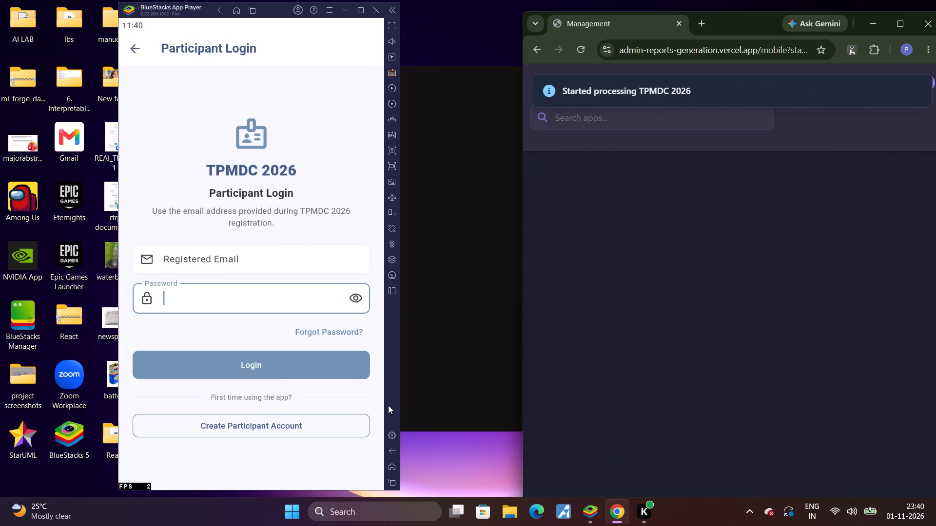
Uninstall TPMDC 2026 from its Google Play page in BlueStacks.
{"action": "left_click", "coordinate": [395, 477]}
{"action": "left_click", "coordinate": [316, 245]}
{"action": "left_click", "coordinate": [209, 168]}
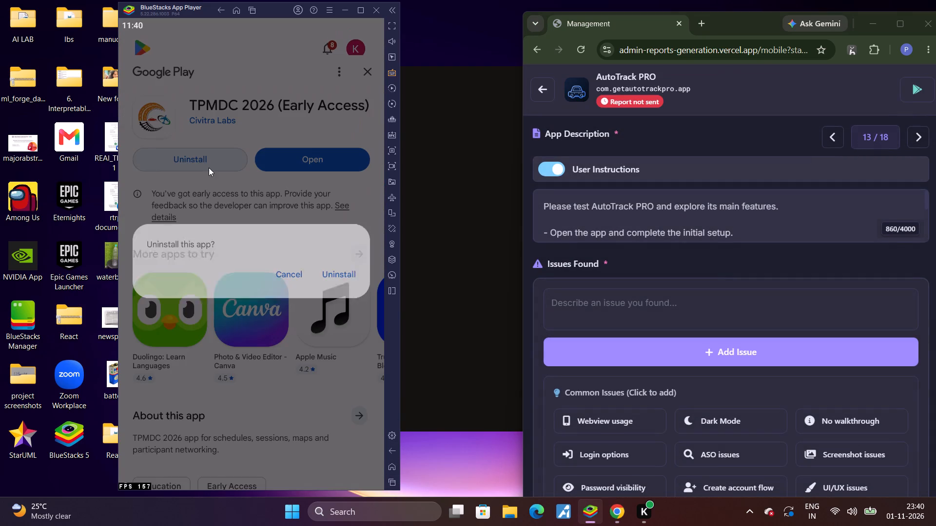
{"action": "left_click", "coordinate": [344, 267]}
Open AutoTrack Pro's Google Play page from the App Feedback site in BlueStacks and install the app.
{"action": "left_click", "coordinate": [393, 484]}
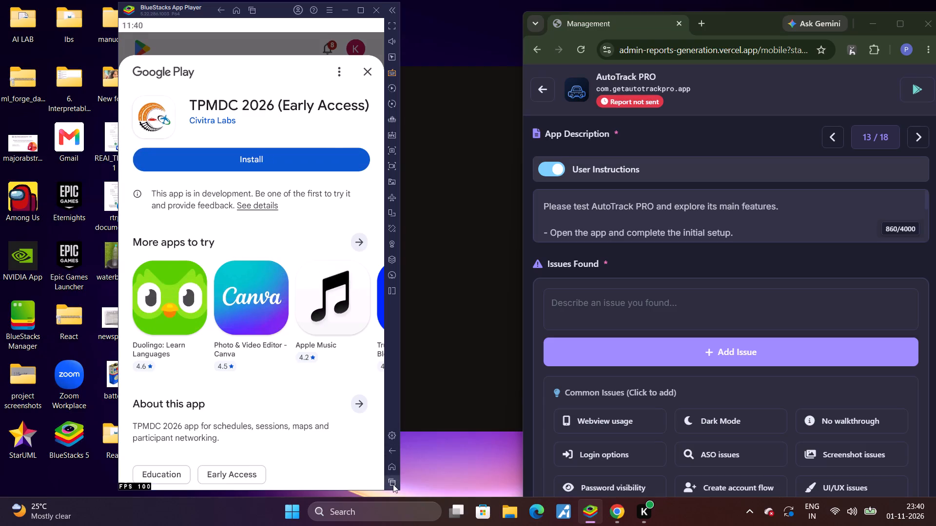
{"action": "left_click", "coordinate": [301, 223]}
{"action": "left_click", "coordinate": [362, 127]}
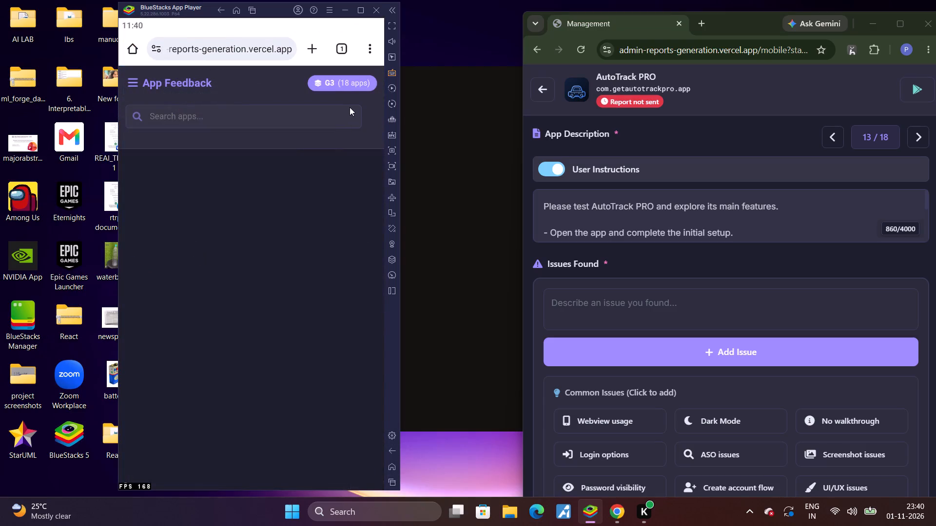
{"action": "left_click", "coordinate": [365, 85]}
{"action": "left_click", "coordinate": [206, 292]}
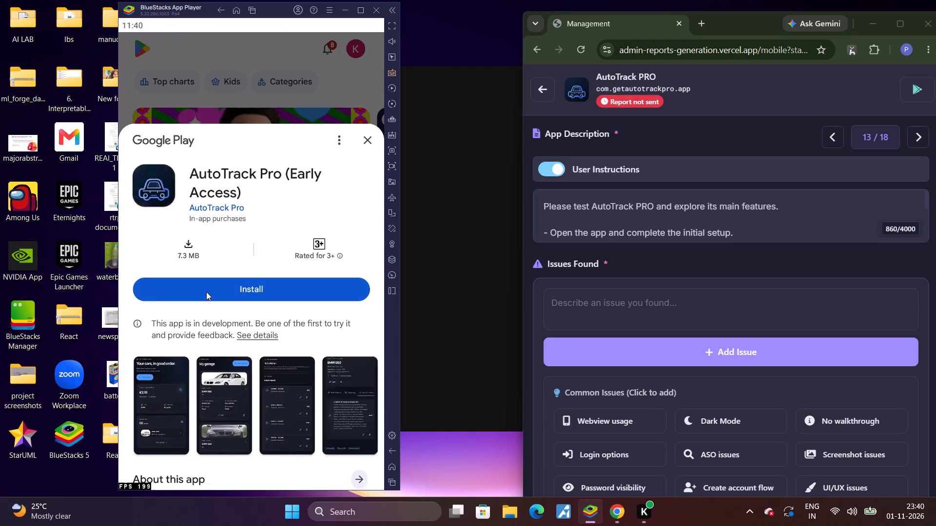
Browse AutoTrack Pro's store screenshots at full size on its Google Play page in BlueStacks.
{"action": "left_click_drag", "start_coordinate": [261, 362], "coordinate": [272, 305]}
{"action": "left_click", "coordinate": [285, 237]}
{"action": "left_click", "coordinate": [286, 344]}
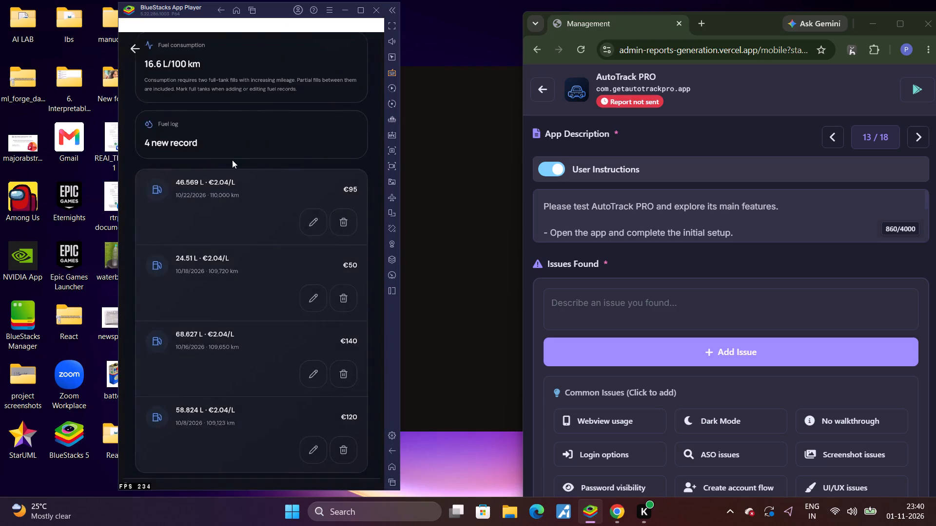
{"action": "left_click_drag", "start_coordinate": [159, 192], "coordinate": [263, 192]}
{"action": "left_click_drag", "start_coordinate": [153, 195], "coordinate": [236, 194]}
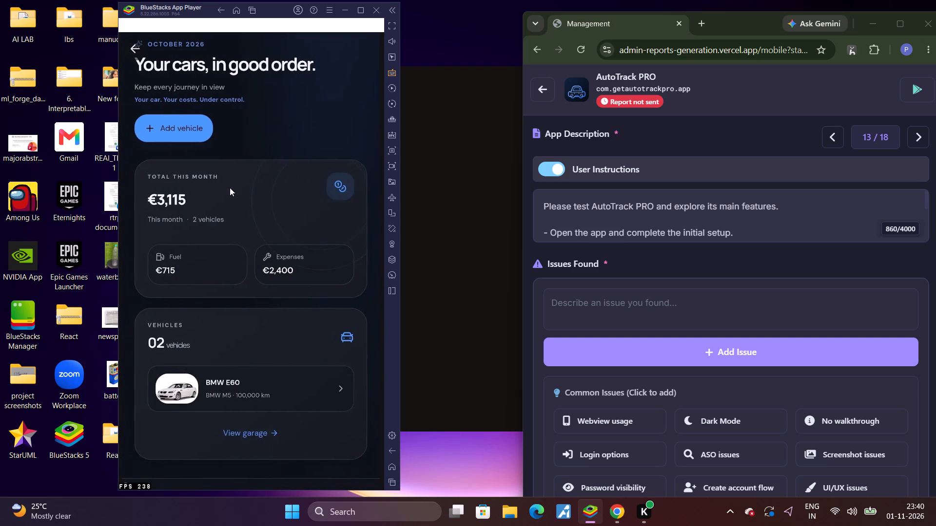
{"action": "left_click_drag", "start_coordinate": [183, 192], "coordinate": [303, 192]}
{"action": "left_click_drag", "start_coordinate": [240, 132], "coordinate": [255, 303]}
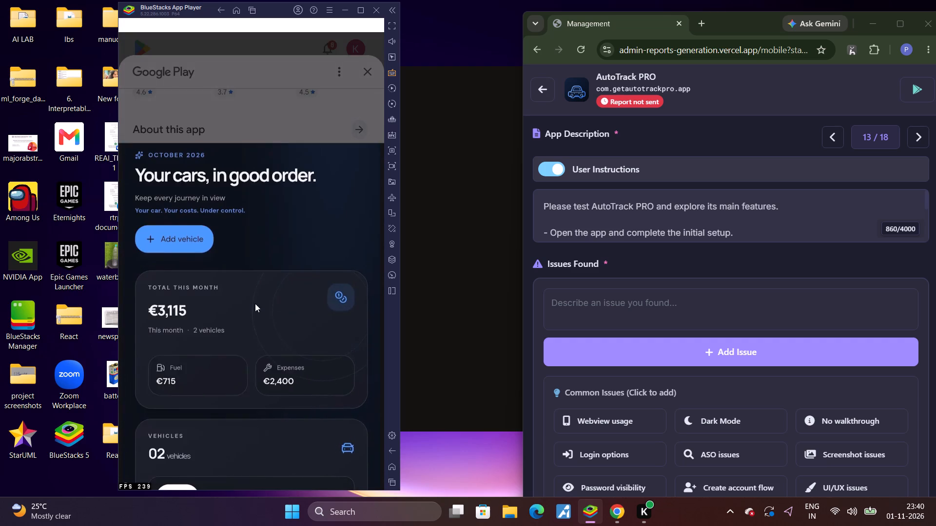
{"action": "left_click_drag", "start_coordinate": [255, 303], "coordinate": [264, 355]}
Add the No walkthrough and Screenshot issues common issues to the AutoTrack PRO report in Chrome.
{"action": "left_click", "coordinate": [810, 409]}
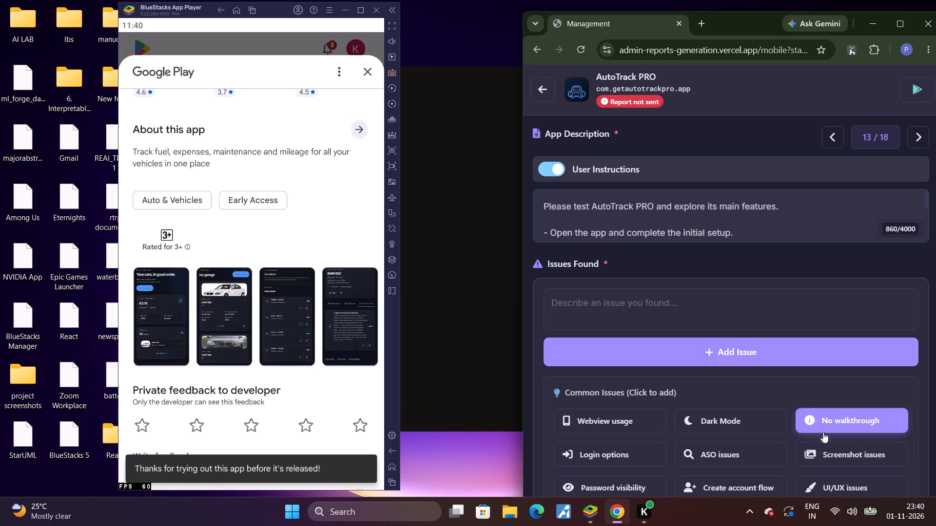
{"action": "left_click", "coordinate": [830, 443]}
{"action": "scroll", "coordinate": [766, 328], "scroll_direction": "down", "scroll_amount": 7}
Launch AutoTrack Pro from its Google Play page in BlueStacks and view its settings page.
{"action": "left_click_drag", "start_coordinate": [267, 123], "coordinate": [264, 287]}
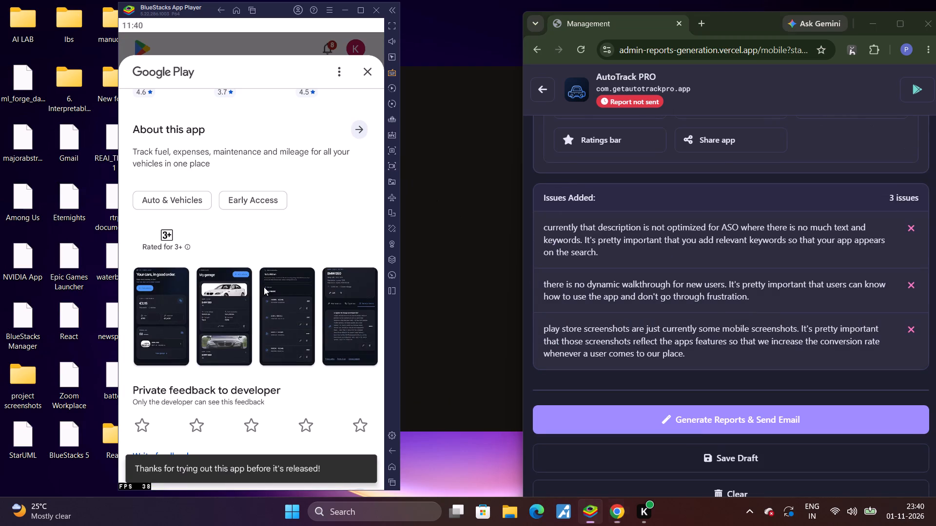
{"action": "left_click_drag", "start_coordinate": [264, 287], "coordinate": [262, 279]}
{"action": "left_click", "coordinate": [314, 178]}
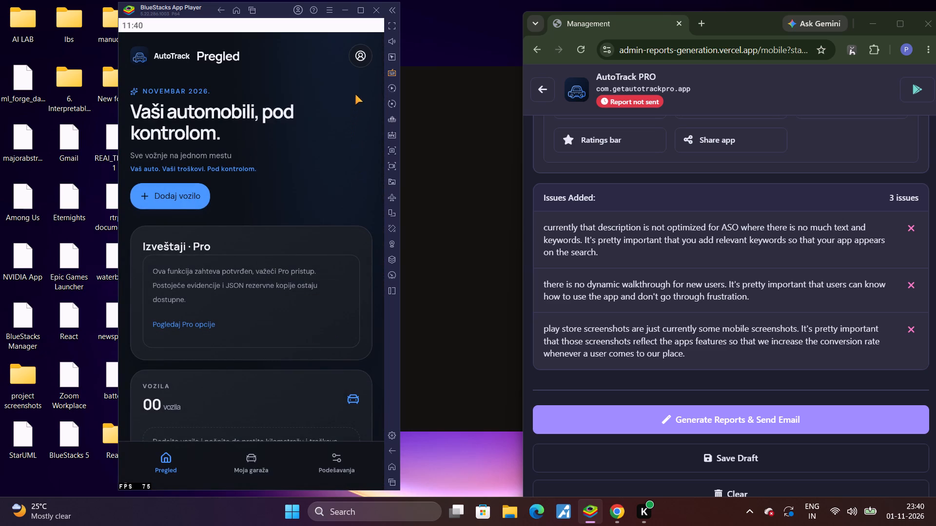
{"action": "left_click", "coordinate": [361, 55]}
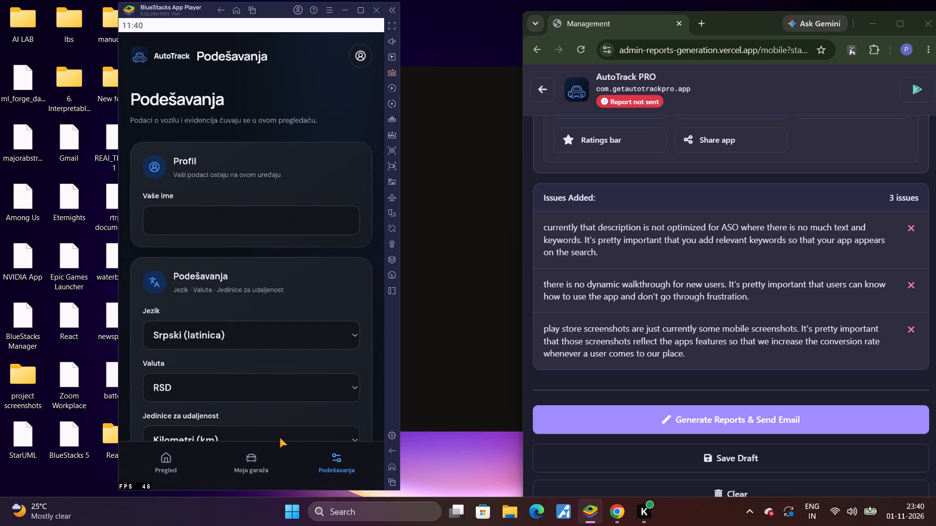
Add the issue "The default language in the app supposed to be english" to the AutoTrack PRO report in Chrome, reusing the clipboard history entry.
{"action": "scroll", "coordinate": [605, 364], "scroll_direction": "up", "scroll_amount": 5}
{"action": "left_click", "coordinate": [587, 186]}
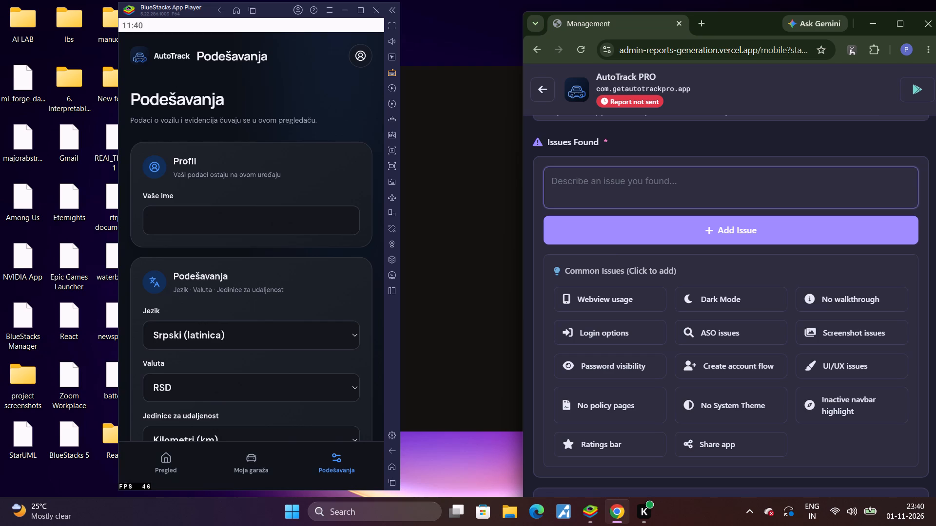
{"action": "key", "text": "super+v"}
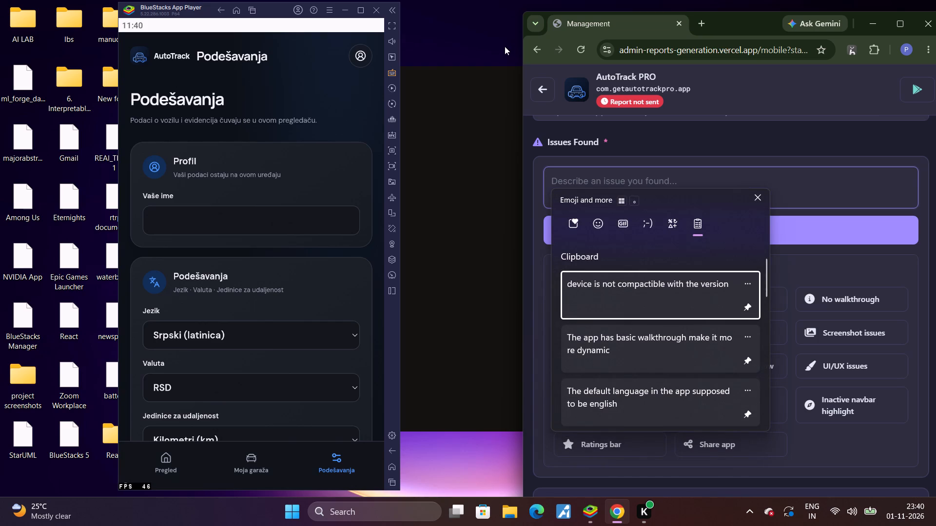
{"action": "scroll", "coordinate": [665, 346], "scroll_direction": "down", "scroll_amount": 3}
{"action": "scroll", "coordinate": [663, 344], "scroll_direction": "up", "scroll_amount": 3}
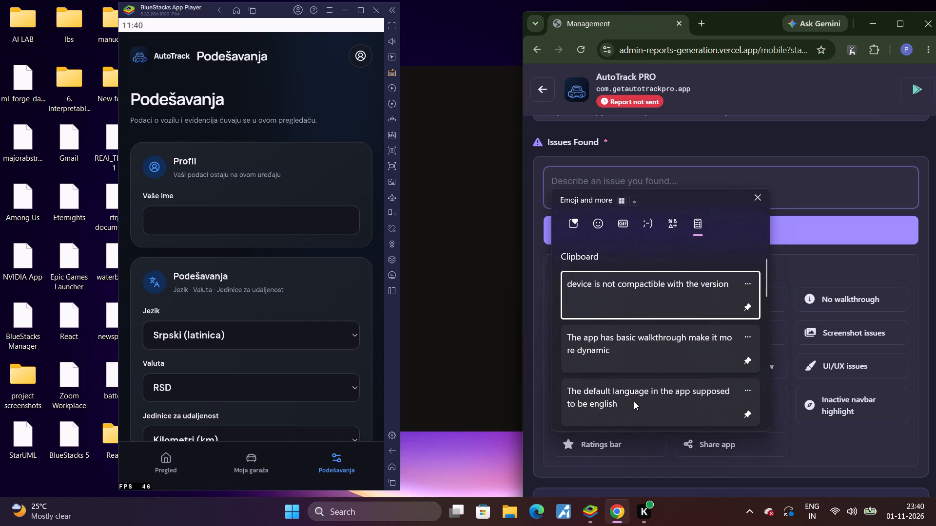
{"action": "left_click", "coordinate": [633, 402]}
{"action": "key", "text": "ctrl+v"}
{"action": "left_click", "coordinate": [619, 222]}
{"action": "scroll", "coordinate": [619, 223], "scroll_direction": "down", "scroll_amount": 5}
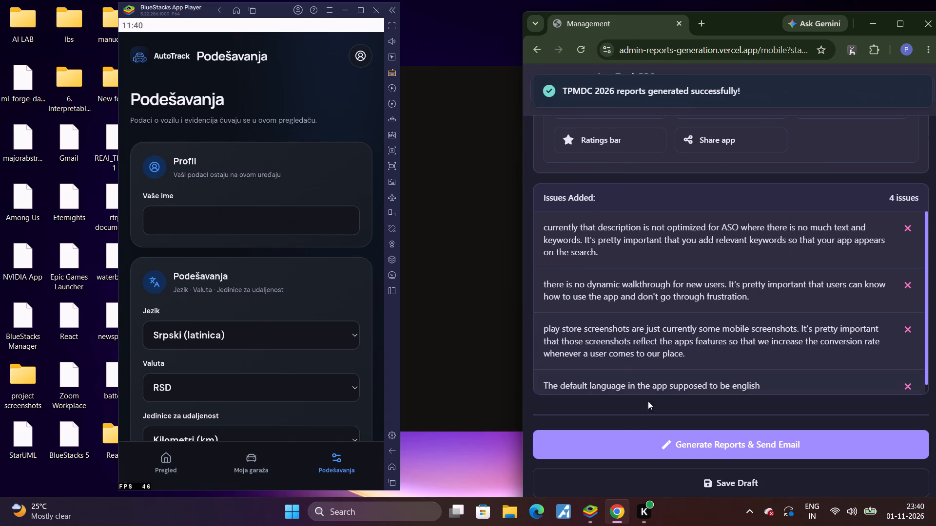
{"action": "scroll", "coordinate": [597, 324], "scroll_direction": "down", "scroll_amount": 3}
{"action": "scroll", "coordinate": [597, 324], "scroll_direction": "up", "scroll_amount": 5}
Reopen AutoTrack Pro from its Play Store page in BlueStacks and look through its home and settings pages.
{"action": "left_click", "coordinate": [391, 480]}
{"action": "left_click", "coordinate": [271, 234]}
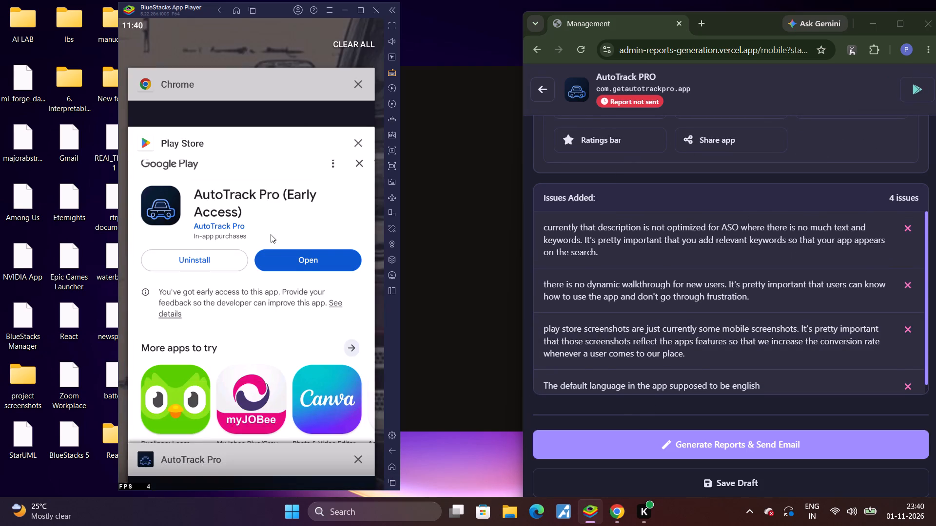
{"action": "left_click", "coordinate": [393, 478]}
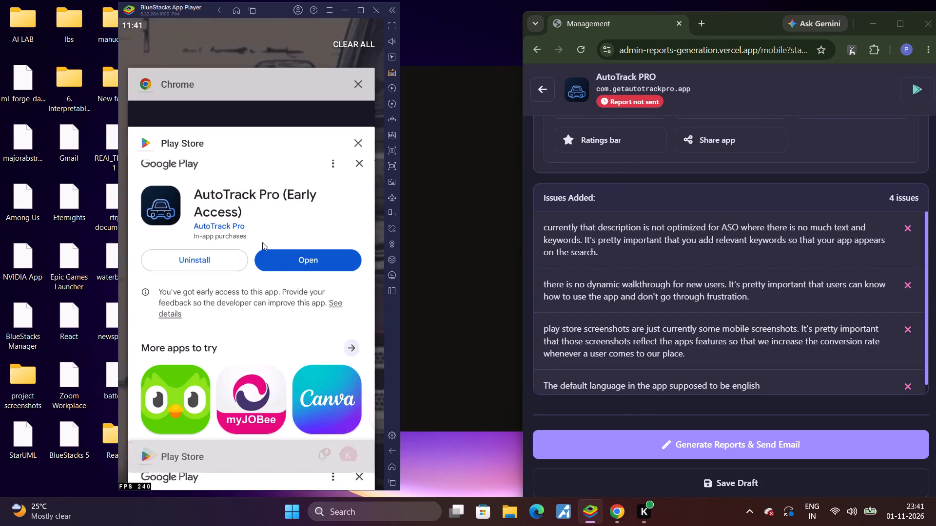
{"action": "left_click", "coordinate": [261, 240]}
{"action": "left_click", "coordinate": [291, 168]}
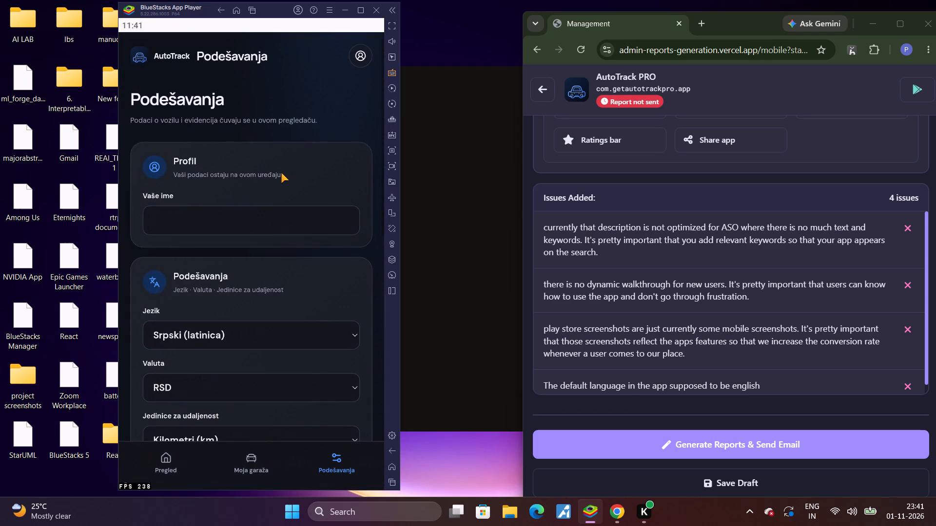
{"action": "left_click", "coordinate": [167, 471]}
{"action": "left_click", "coordinate": [358, 52]}
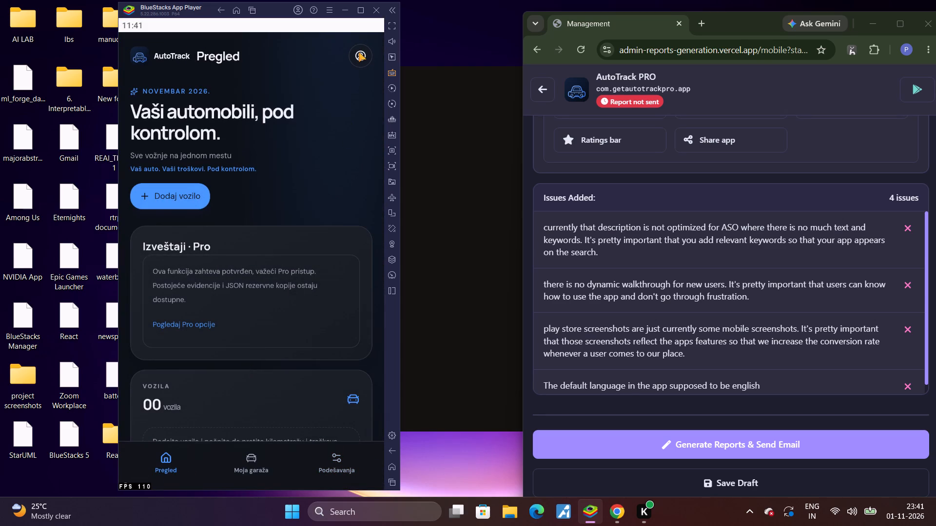
{"action": "left_click_drag", "start_coordinate": [278, 325], "coordinate": [276, 215]}
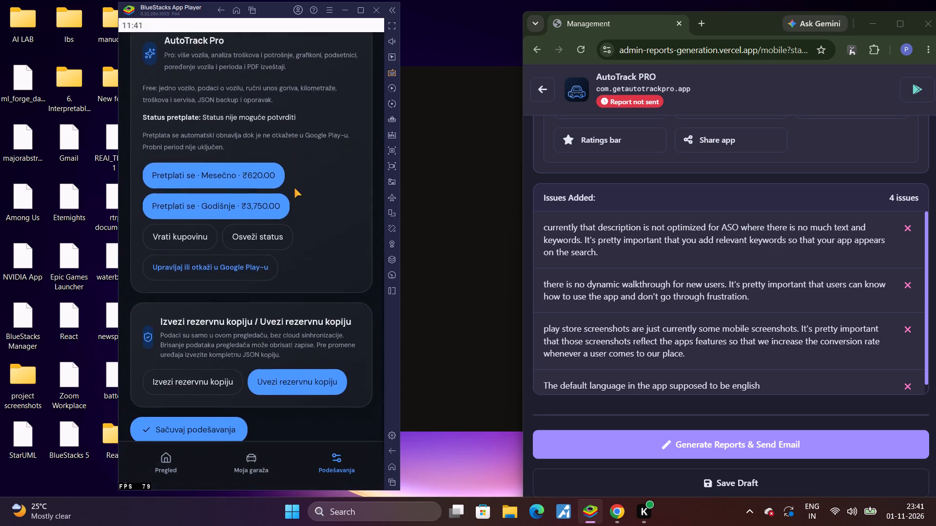
{"action": "left_click_drag", "start_coordinate": [310, 158], "coordinate": [329, 298]}
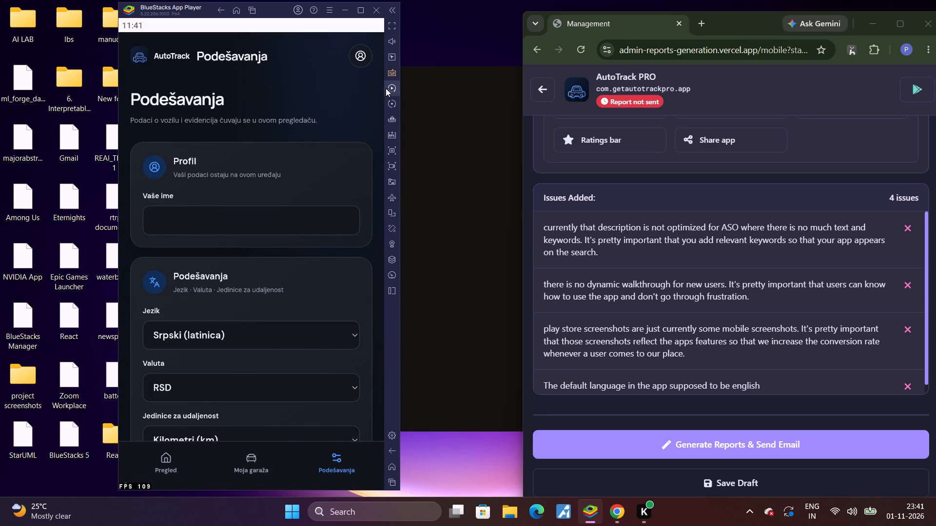
{"action": "left_click", "coordinate": [164, 470]}
Switch BlueStacks to its Chrome window with the AutoTrack PRO report page.
{"action": "left_click", "coordinate": [388, 477]}
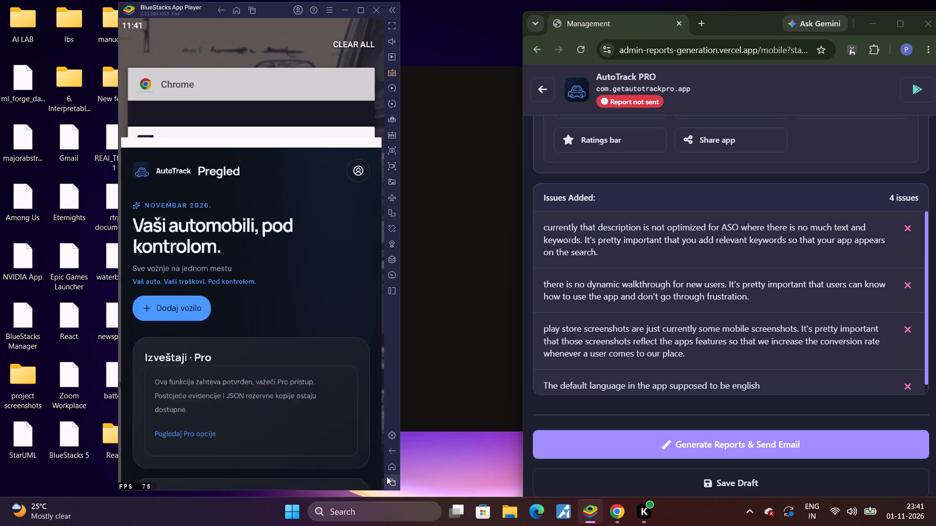
{"action": "left_click", "coordinate": [217, 91]}
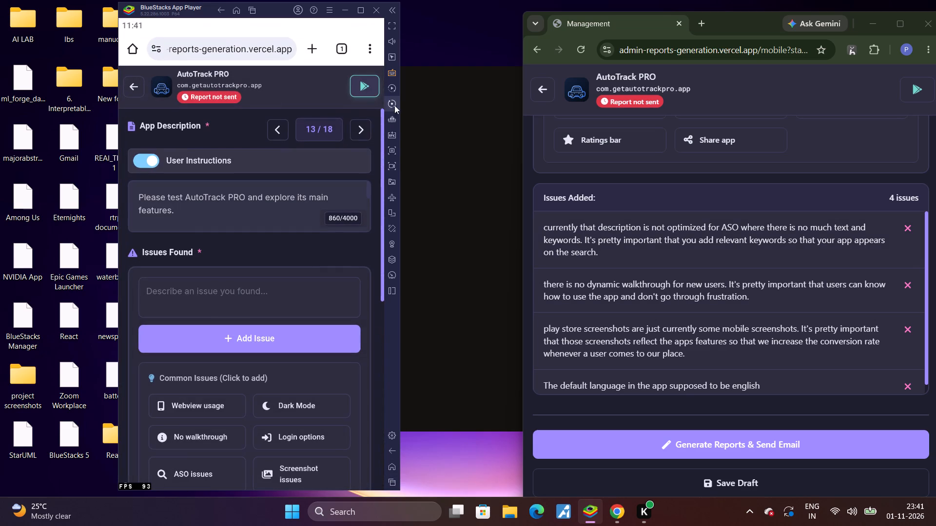
Review the added issues and the common issue options in the AutoTrack PRO report in Chrome.
{"action": "scroll", "coordinate": [690, 284], "scroll_direction": "up", "scroll_amount": 1}
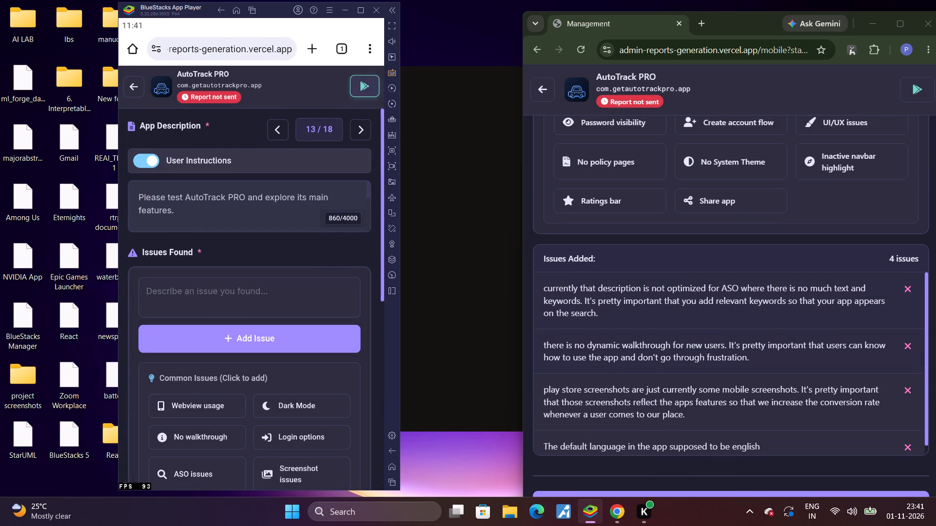
{"action": "scroll", "coordinate": [691, 284], "scroll_direction": "down", "scroll_amount": 2}
{"action": "scroll", "coordinate": [718, 237], "scroll_direction": "down", "scroll_amount": 3}
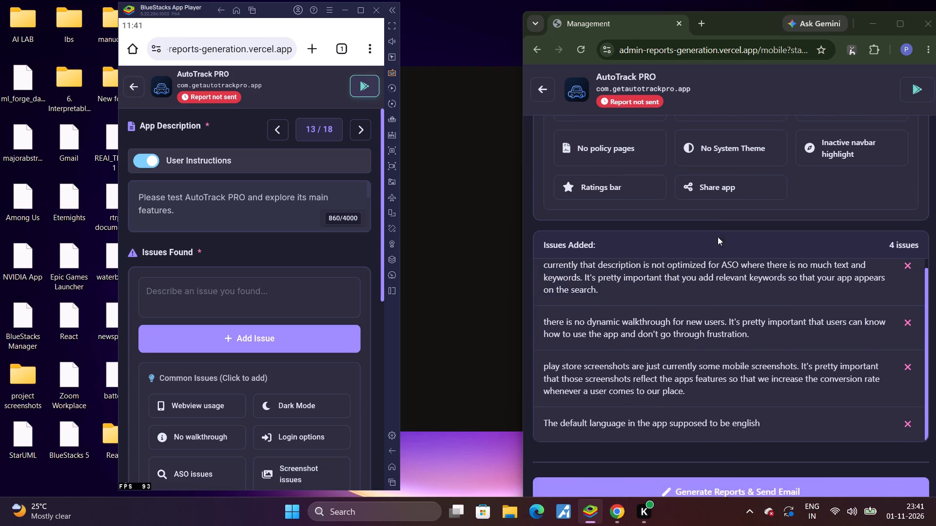
{"action": "scroll", "coordinate": [718, 234], "scroll_direction": "up", "scroll_amount": 3}
{"action": "scroll", "coordinate": [664, 290], "scroll_direction": "up", "scroll_amount": 3}
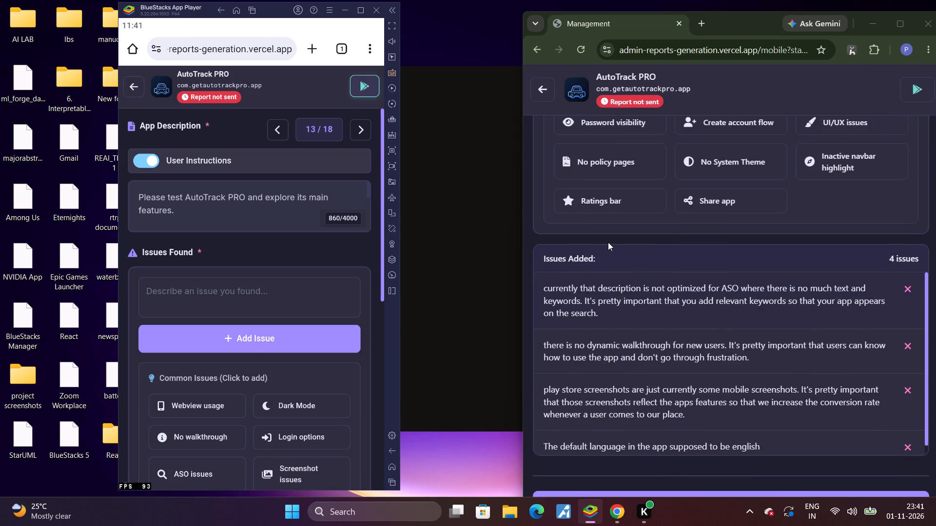
{"action": "scroll", "coordinate": [604, 241], "scroll_direction": "up", "scroll_amount": 2}
{"action": "scroll", "coordinate": [604, 241], "scroll_direction": "down", "scroll_amount": 3}
{"action": "scroll", "coordinate": [604, 241], "scroll_direction": "up", "scroll_amount": 2}
{"action": "scroll", "coordinate": [542, 276], "scroll_direction": "down", "scroll_amount": 3}
{"action": "scroll", "coordinate": [537, 246], "scroll_direction": "up", "scroll_amount": 2}
{"action": "scroll", "coordinate": [697, 256], "scroll_direction": "down", "scroll_amount": 2}
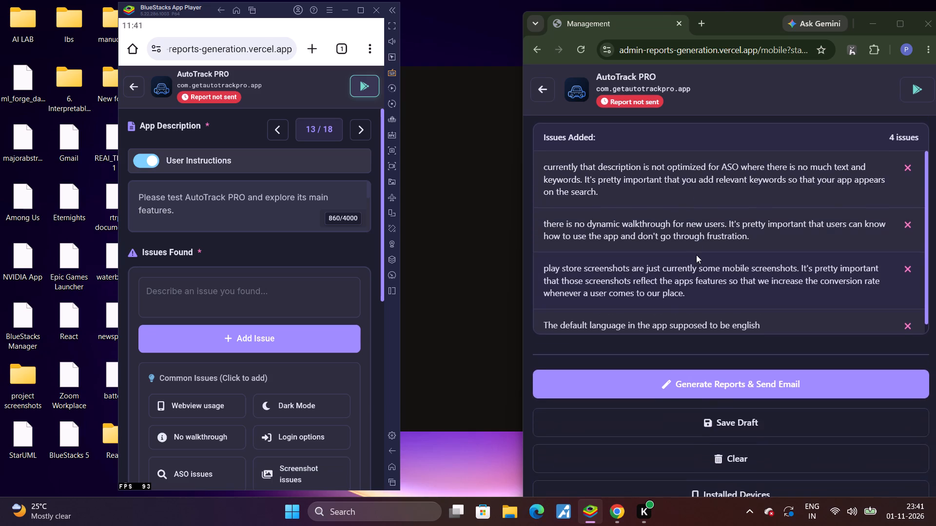
{"action": "scroll", "coordinate": [696, 255], "scroll_direction": "up", "scroll_amount": 1}
{"action": "scroll", "coordinate": [687, 244], "scroll_direction": "down", "scroll_amount": 3}
{"action": "scroll", "coordinate": [686, 292], "scroll_direction": "up", "scroll_amount": 2}
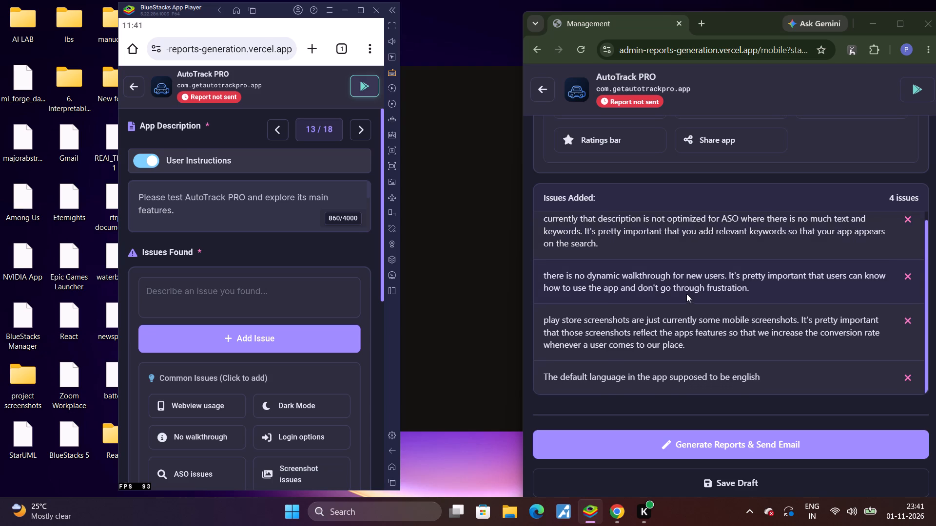
{"action": "scroll", "coordinate": [686, 294], "scroll_direction": "up", "scroll_amount": 2}
{"action": "scroll", "coordinate": [695, 204], "scroll_direction": "up", "scroll_amount": 2}
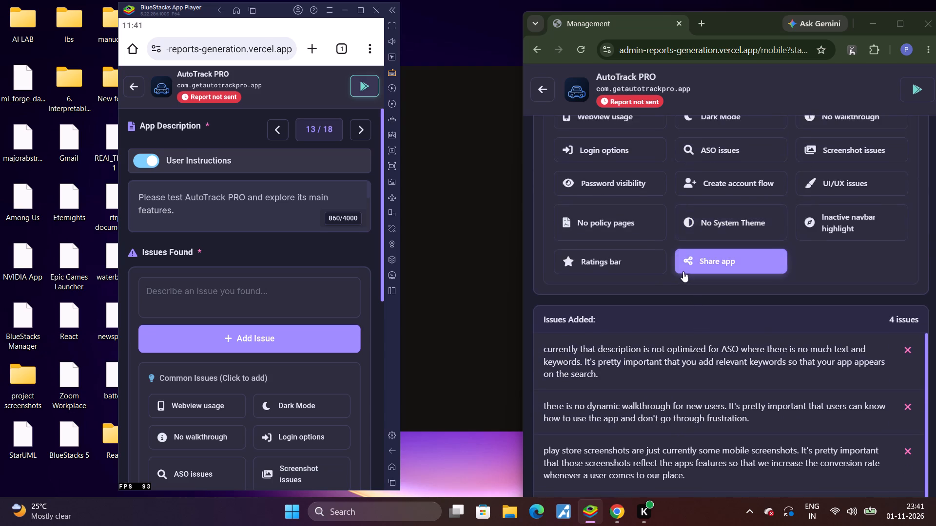
{"action": "scroll", "coordinate": [682, 272], "scroll_direction": "up", "scroll_amount": 8}
{"action": "scroll", "coordinate": [675, 305], "scroll_direction": "down", "scroll_amount": 6}
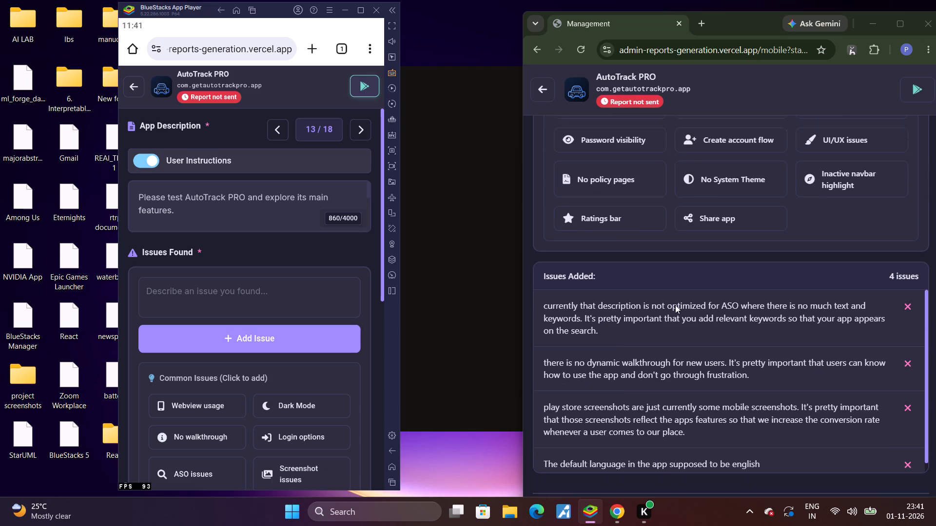
{"action": "scroll", "coordinate": [698, 259], "scroll_direction": "down", "scroll_amount": 2}
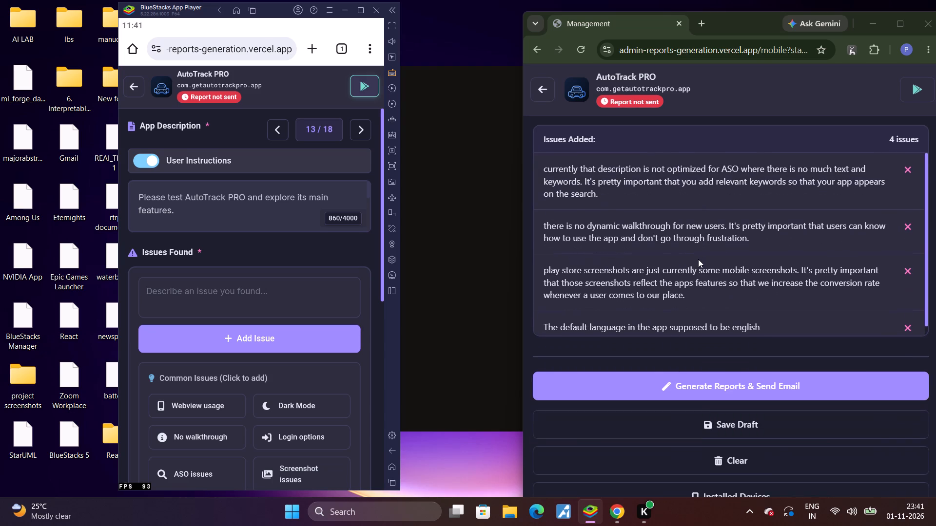
{"action": "scroll", "coordinate": [674, 343], "scroll_direction": "up", "scroll_amount": 3}
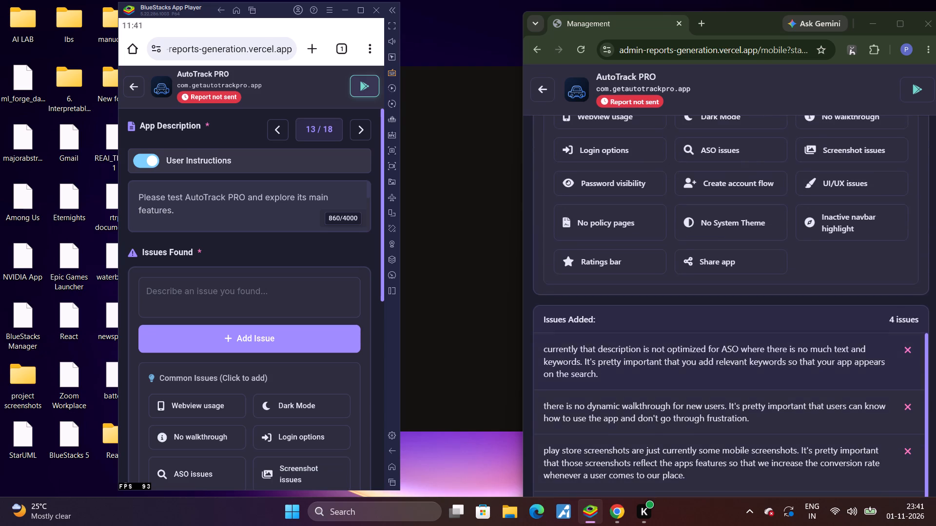
{"action": "scroll", "coordinate": [665, 354], "scroll_direction": "down", "scroll_amount": 2}
{"action": "scroll", "coordinate": [694, 303], "scroll_direction": "down", "scroll_amount": 2}
{"action": "scroll", "coordinate": [692, 301], "scroll_direction": "up", "scroll_amount": 2}
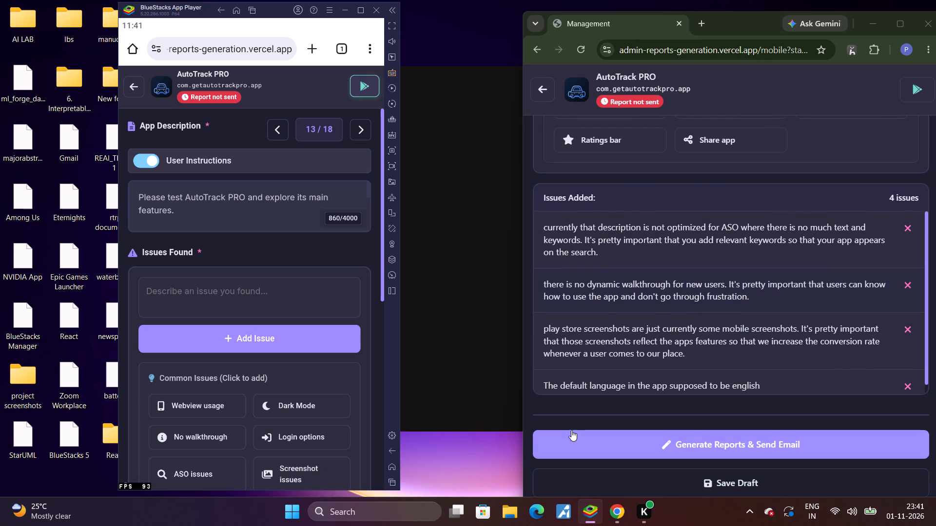
Examine the screenshots on AutoTrack Pro's Play Store page in BlueStacks, and reopen the app.
{"action": "left_click", "coordinate": [373, 82]}
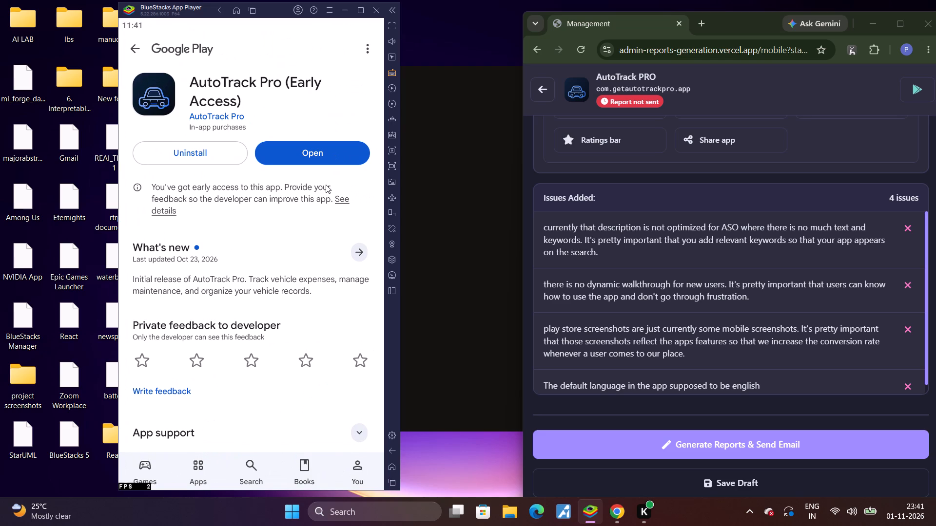
{"action": "left_click_drag", "start_coordinate": [313, 328], "coordinate": [321, 280]}
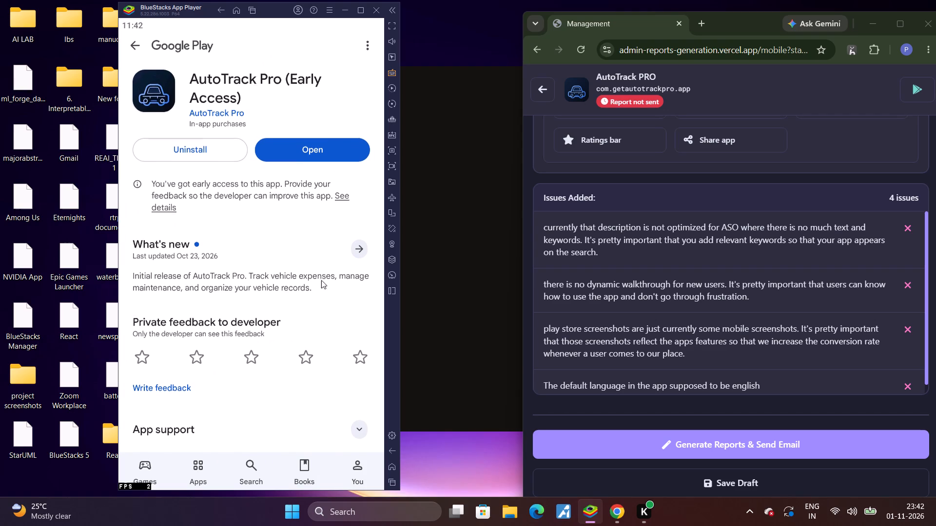
{"action": "left_click_drag", "start_coordinate": [321, 280], "coordinate": [333, 221]}
{"action": "left_click_drag", "start_coordinate": [313, 253], "coordinate": [322, 198]}
{"action": "left_click", "coordinate": [313, 207]}
{"action": "left_click_drag", "start_coordinate": [335, 213], "coordinate": [269, 216]}
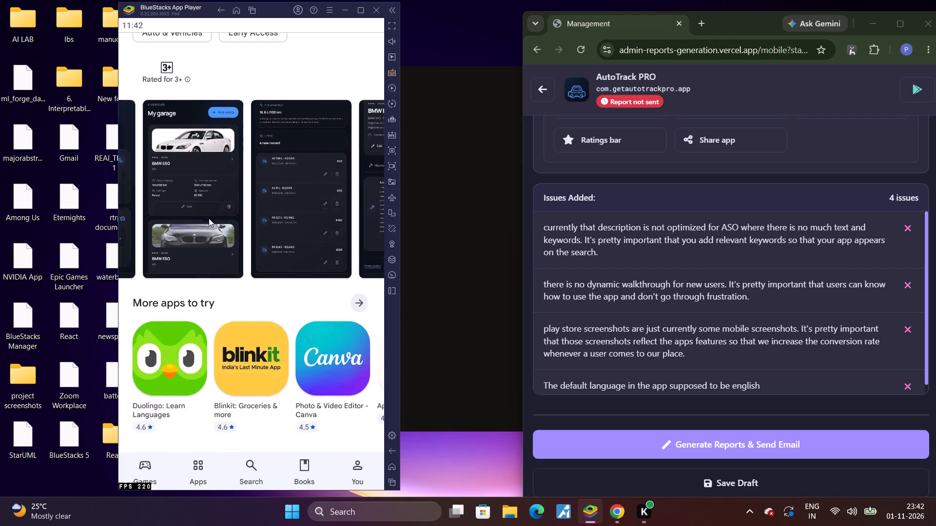
{"action": "left_click_drag", "start_coordinate": [311, 220], "coordinate": [199, 221]}
{"action": "left_click_drag", "start_coordinate": [179, 231], "coordinate": [256, 235]}
{"action": "left_click", "coordinate": [221, 235]}
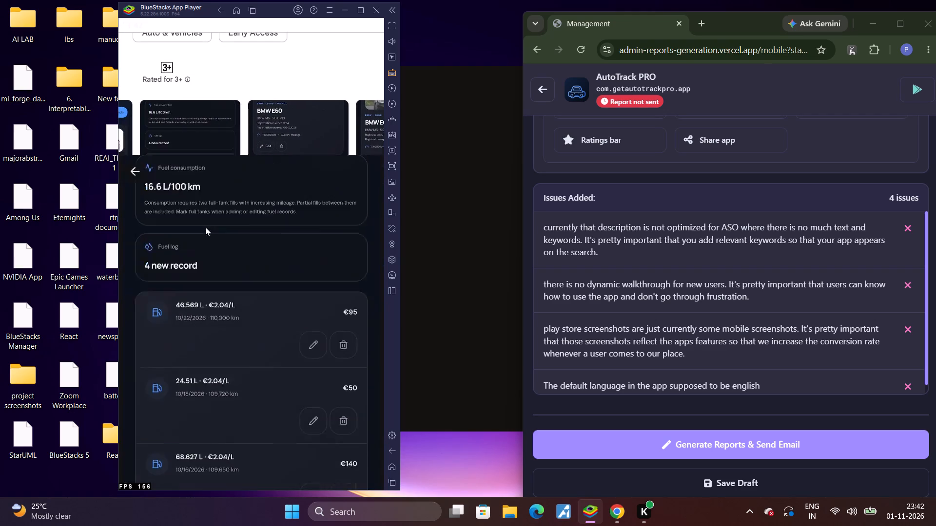
{"action": "left_click_drag", "start_coordinate": [201, 165], "coordinate": [219, 401]}
{"action": "left_click_drag", "start_coordinate": [166, 379], "coordinate": [308, 366]}
{"action": "left_click_drag", "start_coordinate": [232, 204], "coordinate": [227, 224]}
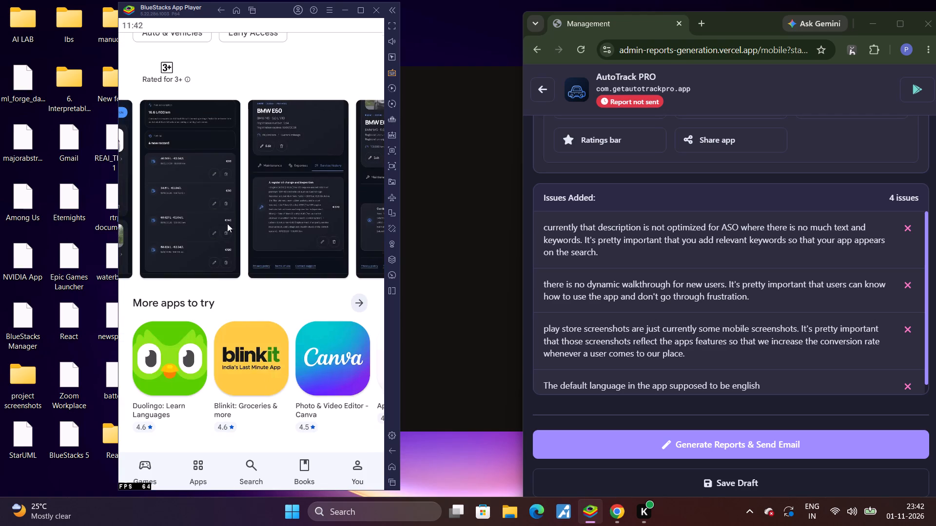
{"action": "left_click_drag", "start_coordinate": [227, 224], "coordinate": [210, 327]}
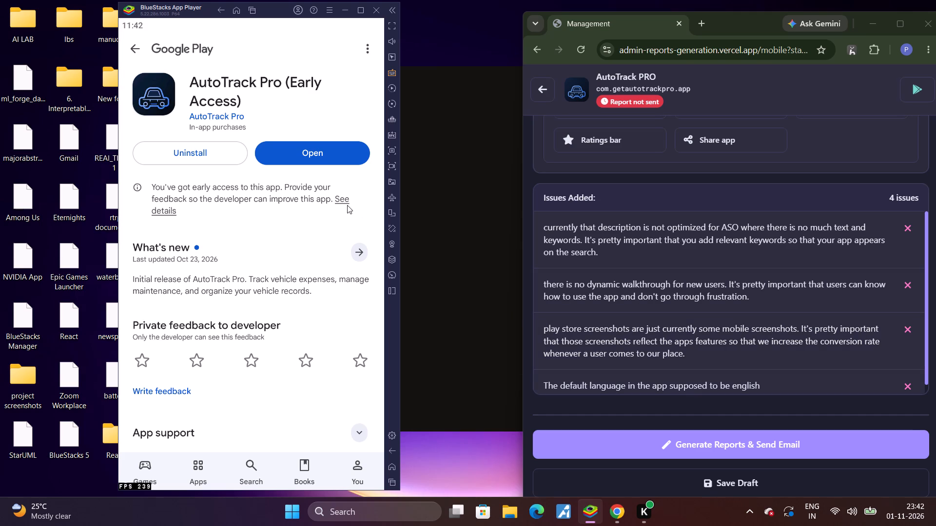
{"action": "left_click", "coordinate": [273, 159]}
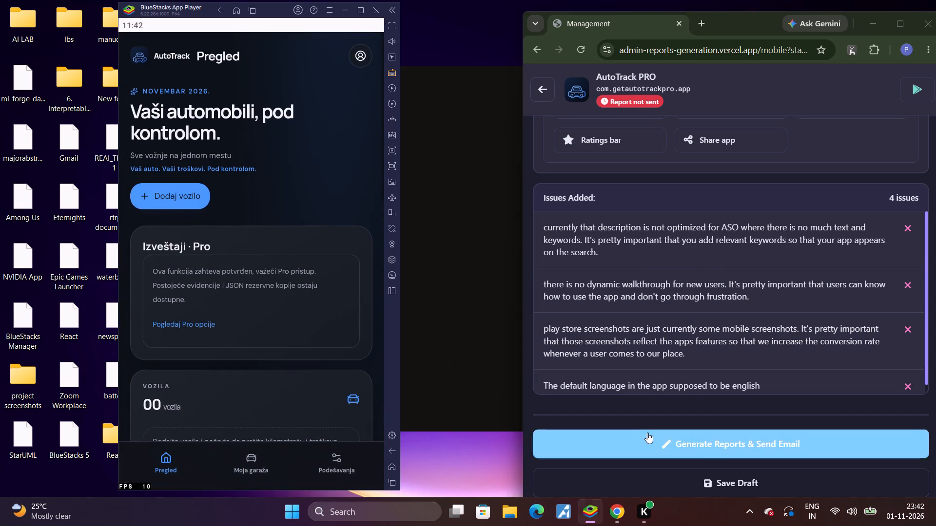
Generate and email the AutoTrack PRO report in Chrome, and move on to the Audio Septuagint report, 14 of 18.
{"action": "left_click", "coordinate": [647, 432]}
{"action": "scroll", "coordinate": [647, 432], "scroll_direction": "up", "scroll_amount": 9}
{"action": "left_click", "coordinate": [915, 132]}
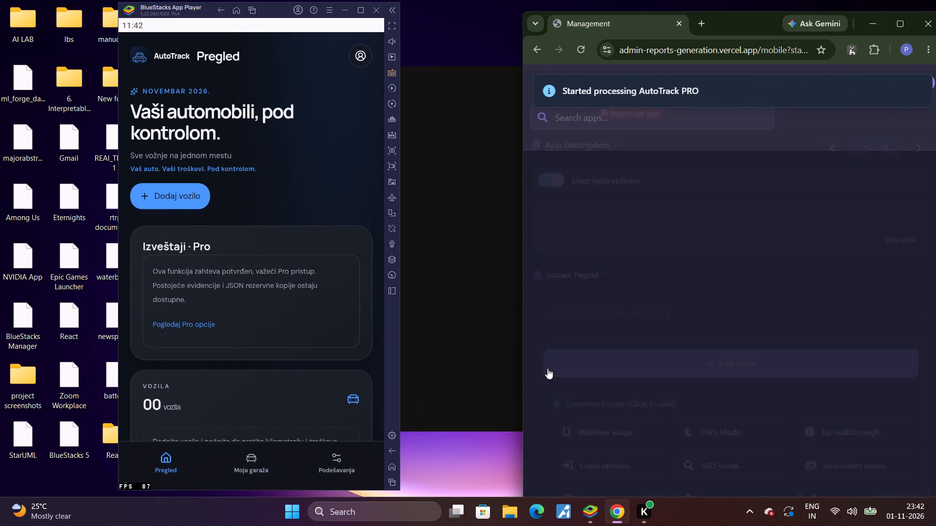
Uninstall AutoTrack Pro through its Play Store page in BlueStacks.
{"action": "left_click", "coordinate": [394, 481]}
{"action": "left_click", "coordinate": [252, 224]}
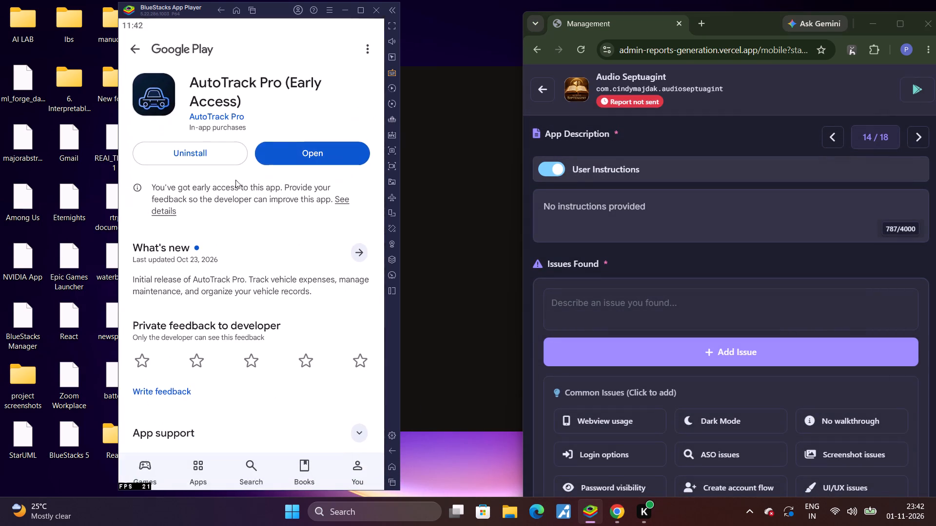
{"action": "left_click", "coordinate": [224, 147]}
{"action": "left_click", "coordinate": [334, 271]}
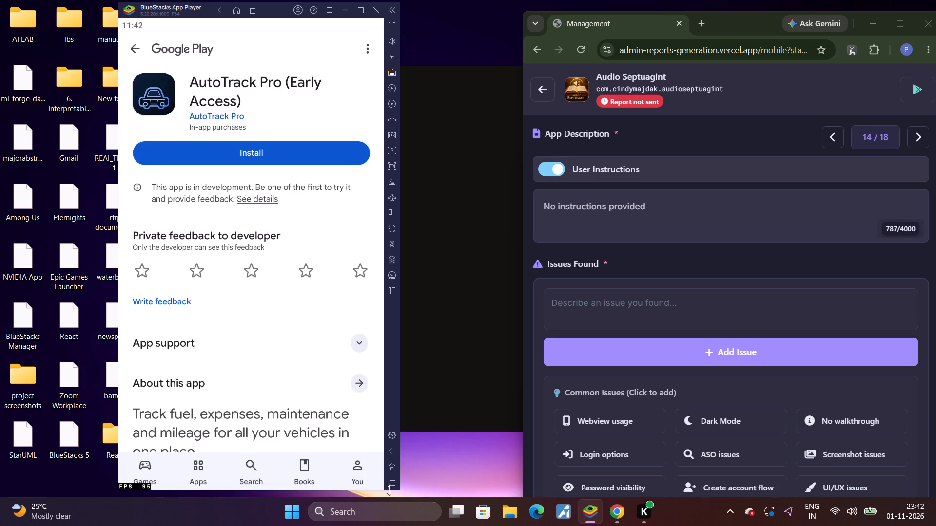
Move BlueStacks' Chrome report page on to Audio Septuagint and install that app from its Play Store page.
{"action": "left_click", "coordinate": [391, 483]}
{"action": "left_click", "coordinate": [278, 141]}
{"action": "left_click", "coordinate": [367, 124]}
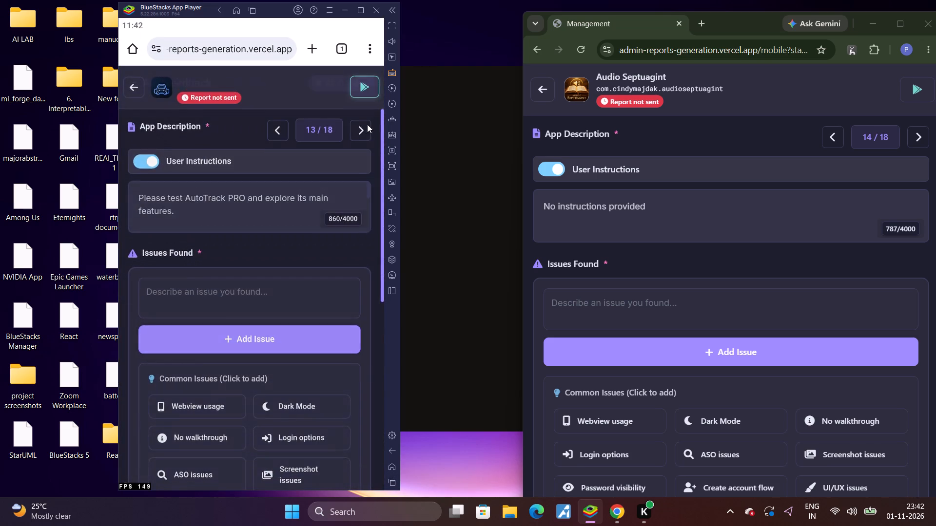
{"action": "left_click", "coordinate": [359, 85]}
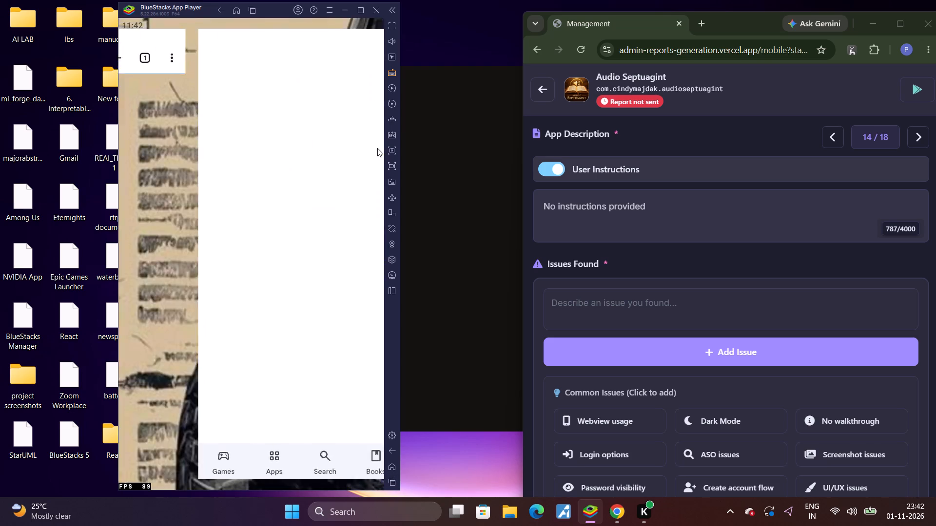
{"action": "left_click", "coordinate": [222, 273]}
Examine the short description and screenshots on Audio Septuagint's Play Store page.
{"action": "left_click_drag", "start_coordinate": [283, 357], "coordinate": [294, 306]}
{"action": "left_click", "coordinate": [302, 256]}
{"action": "left_click", "coordinate": [193, 290]}
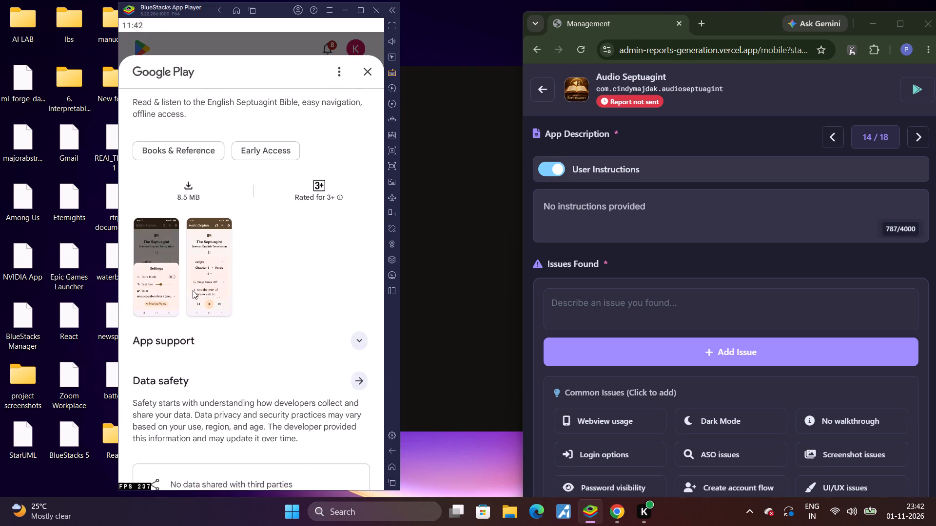
{"action": "left_click_drag", "start_coordinate": [292, 83], "coordinate": [289, 220]}
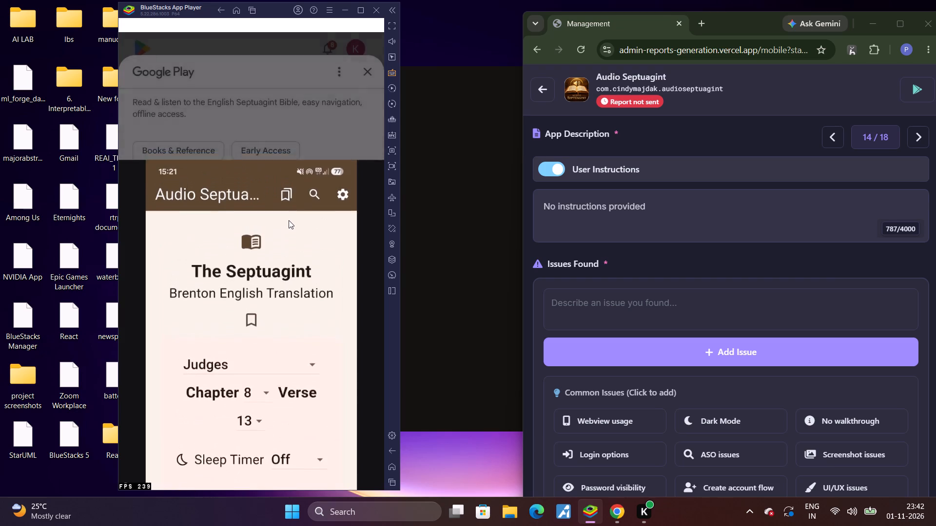
{"action": "left_click_drag", "start_coordinate": [289, 220], "coordinate": [291, 223]}
{"action": "left_click", "coordinate": [160, 254]}
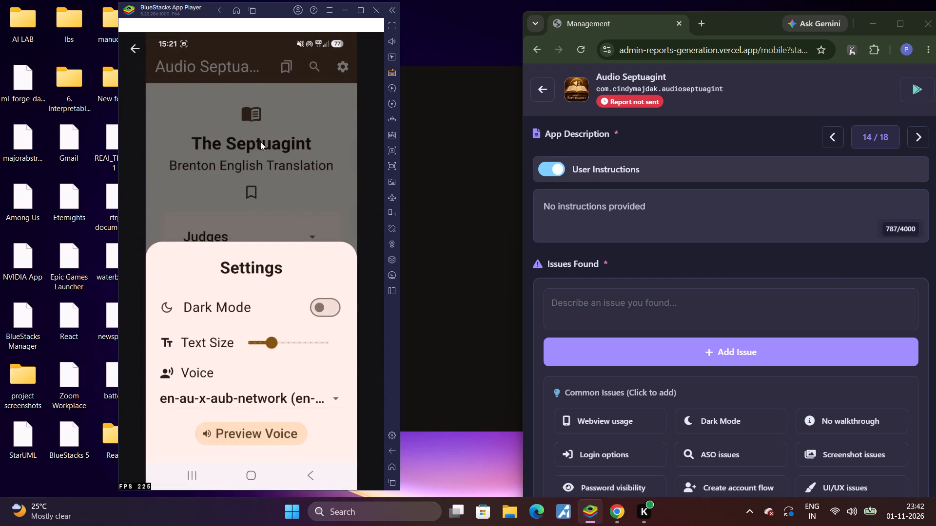
{"action": "right_click", "coordinate": [437, 28]}
{"action": "left_click", "coordinate": [472, 84]}
{"action": "left_click_drag", "start_coordinate": [201, 99], "coordinate": [185, 284]}
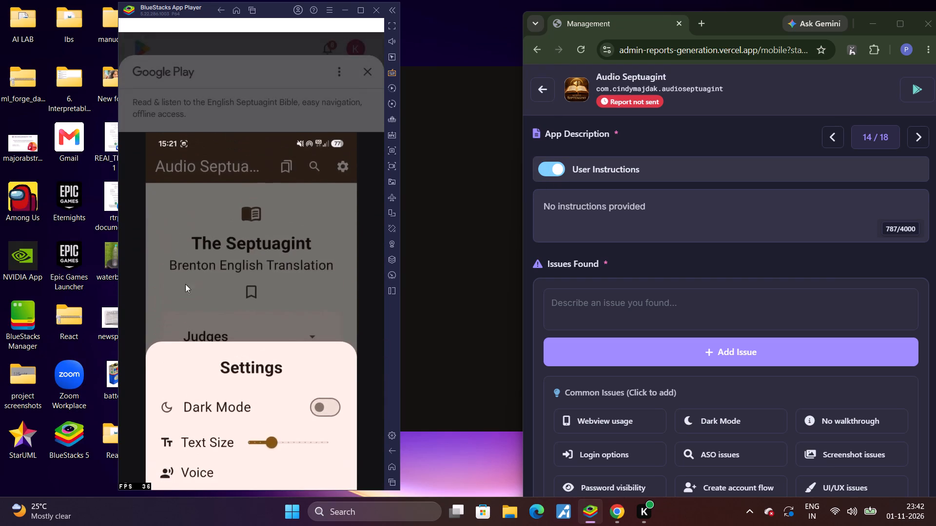
{"action": "left_click_drag", "start_coordinate": [185, 284], "coordinate": [191, 307]}
{"action": "left_click_drag", "start_coordinate": [257, 161], "coordinate": [264, 390]}
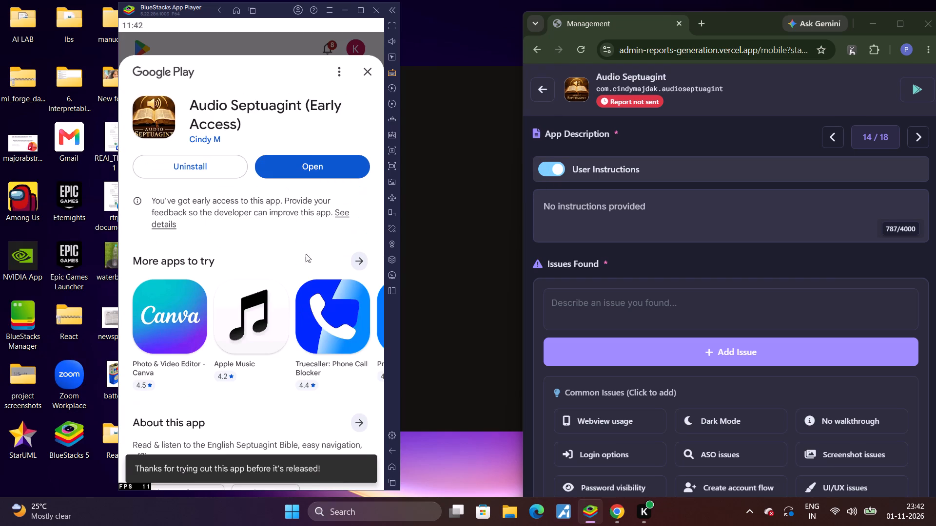
Open Audio Septuagint and add the common issues No walkthrough and Screenshot issues to its report in Chrome.
{"action": "left_click", "coordinate": [312, 172]}
{"action": "left_click", "coordinate": [823, 418]}
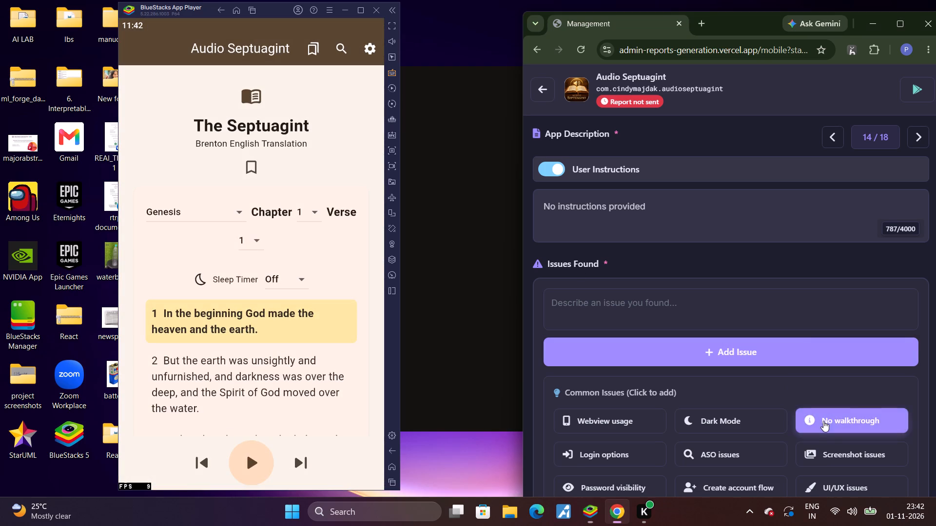
{"action": "left_click", "coordinate": [827, 449]}
{"action": "scroll", "coordinate": [796, 314], "scroll_direction": "down", "scroll_amount": 9}
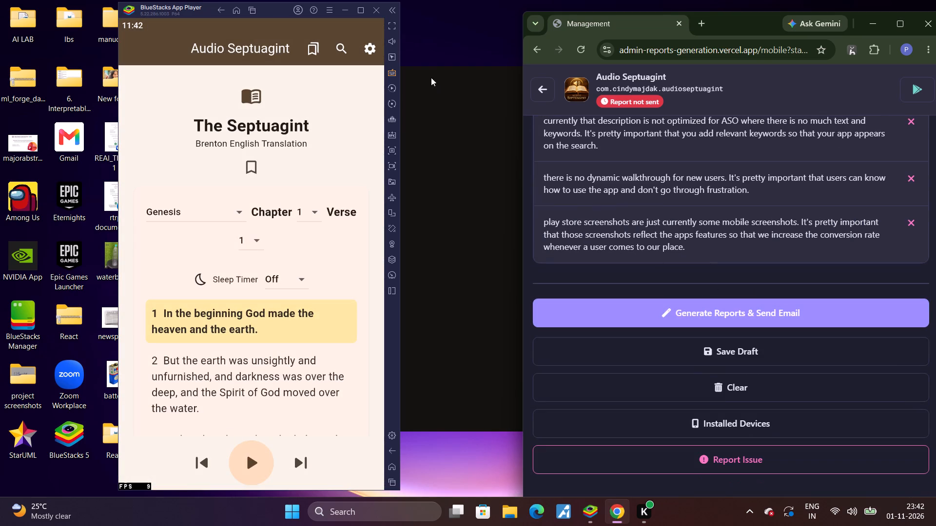
Check the Dark Mode option in Audio Septuagint's settings and add the common issue No System Theme to its report.
{"action": "left_click", "coordinate": [365, 50]}
{"action": "double_click", "coordinate": [355, 340]}
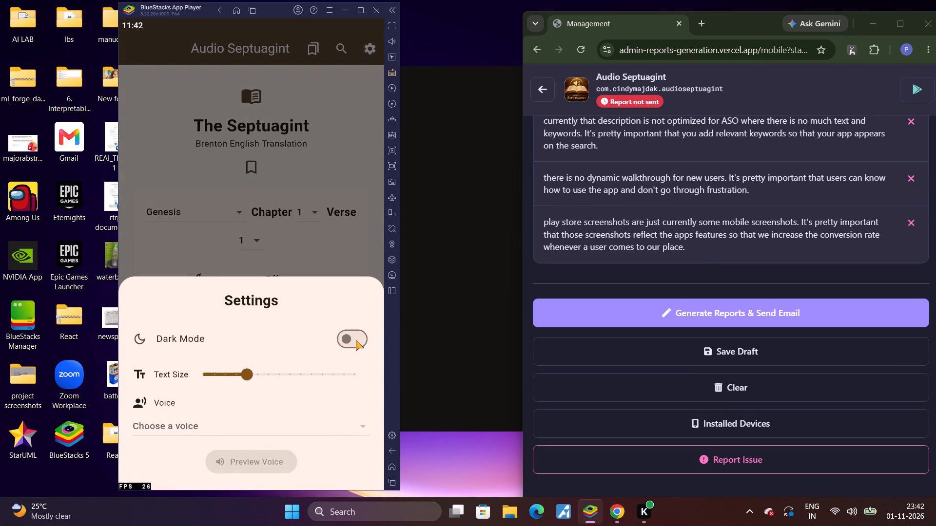
{"action": "scroll", "coordinate": [745, 277], "scroll_direction": "up", "scroll_amount": 4}
{"action": "left_click", "coordinate": [744, 236]}
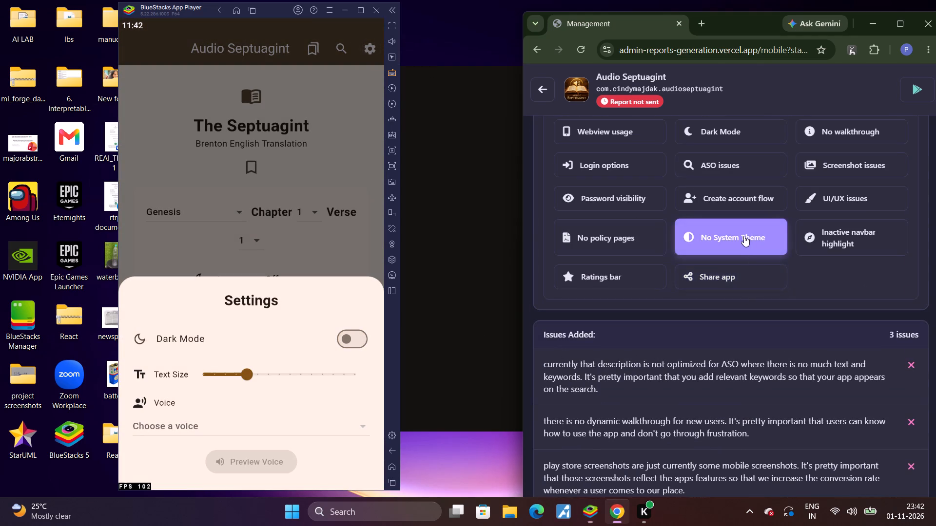
{"action": "scroll", "coordinate": [762, 311], "scroll_direction": "down", "scroll_amount": 4}
{"action": "left_click", "coordinate": [134, 155]}
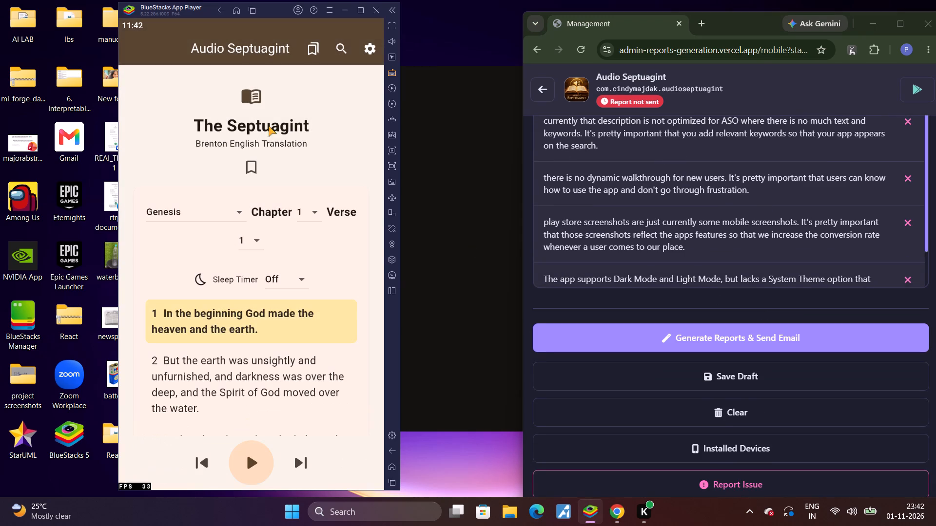
Re-examine the screenshots on Audio Septuagint's Play Store page in BlueStacks, and reopen the app.
{"action": "left_click", "coordinate": [391, 482]}
{"action": "left_click", "coordinate": [195, 210]}
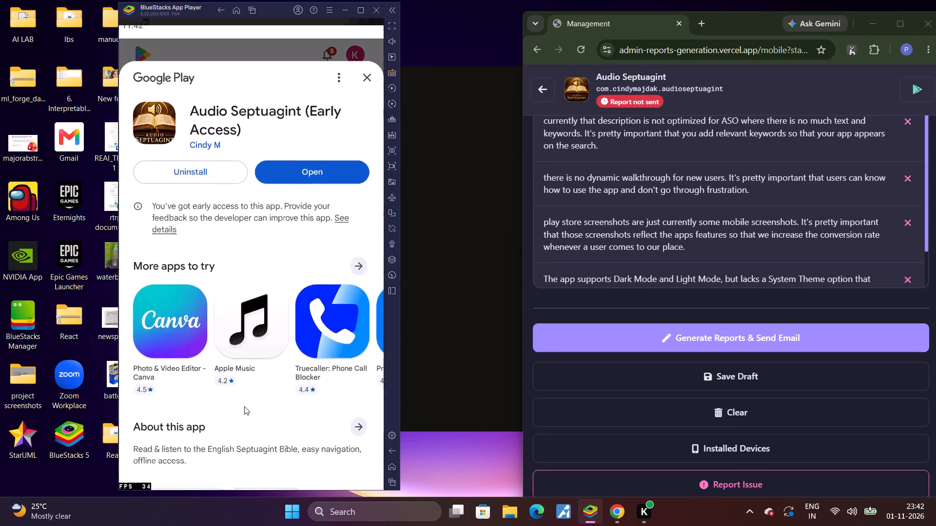
{"action": "left_click_drag", "start_coordinate": [244, 407], "coordinate": [249, 312]}
{"action": "left_click_drag", "start_coordinate": [244, 253], "coordinate": [249, 333]}
{"action": "left_click", "coordinate": [207, 273]}
{"action": "left_click_drag", "start_coordinate": [266, 110], "coordinate": [283, 203]}
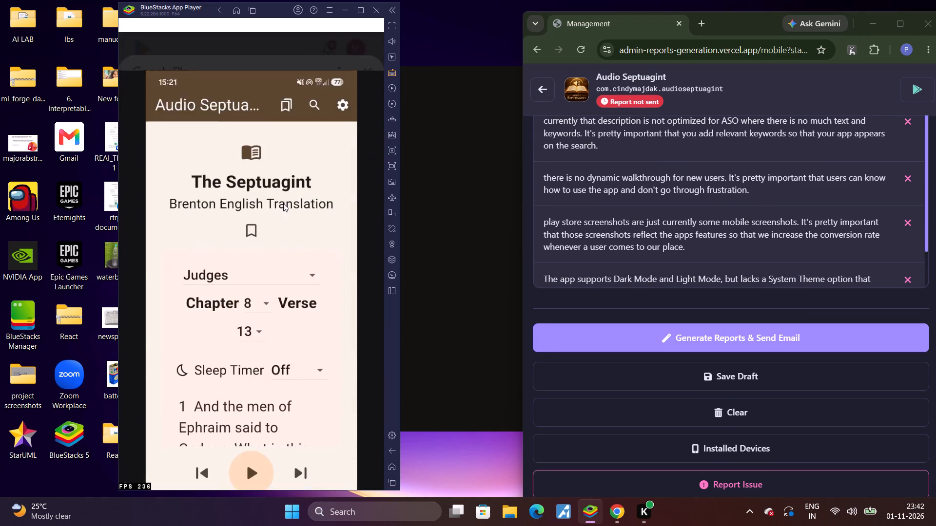
{"action": "left_click_drag", "start_coordinate": [283, 203], "coordinate": [316, 375]}
{"action": "left_click_drag", "start_coordinate": [278, 197], "coordinate": [332, 423]}
{"action": "left_click", "coordinate": [304, 158]}
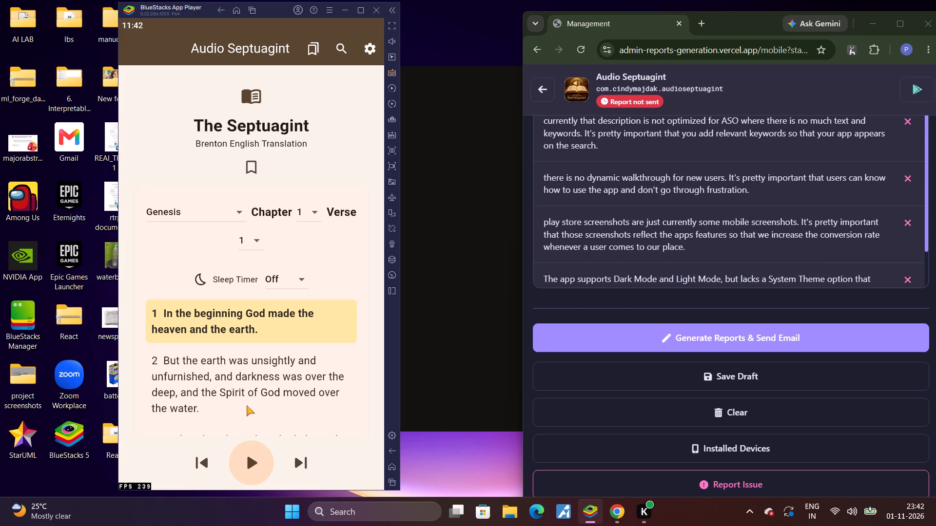
Test the Dark Mode switch in Audio Septuagint's settings by turning it on and off.
{"action": "left_click", "coordinate": [367, 50]}
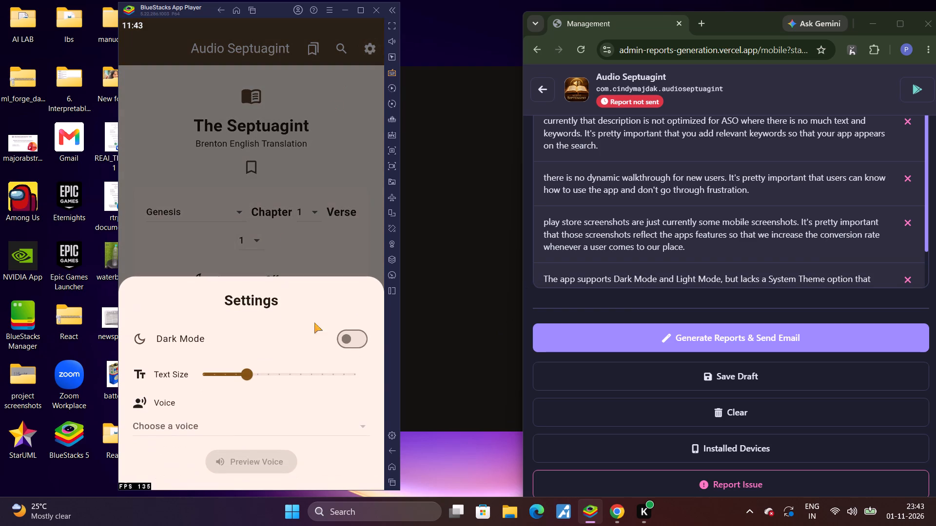
{"action": "double_click", "coordinate": [346, 331]}
{"action": "left_click", "coordinate": [346, 331]}
{"action": "left_click", "coordinate": [346, 331]}
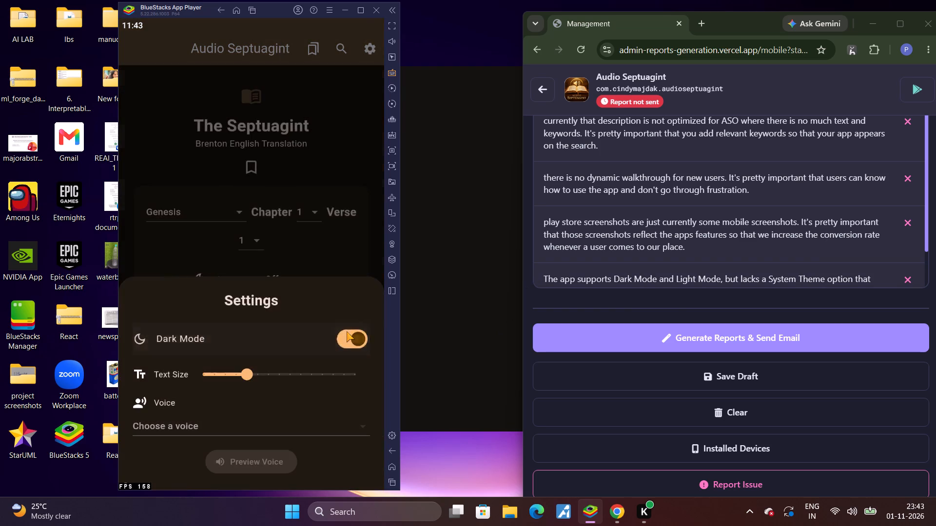
Generate and email the Audio Septuagint report in Chrome, and move on to the CrediControl report, 15 of 18.
{"action": "left_click", "coordinate": [636, 333]}
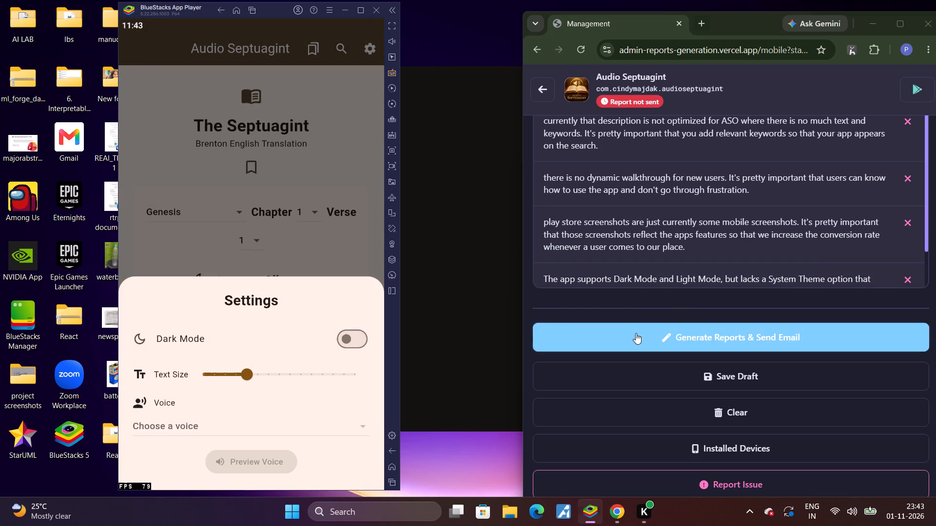
{"action": "scroll", "coordinate": [636, 333], "scroll_direction": "up", "scroll_amount": 8}
{"action": "left_click", "coordinate": [915, 135]}
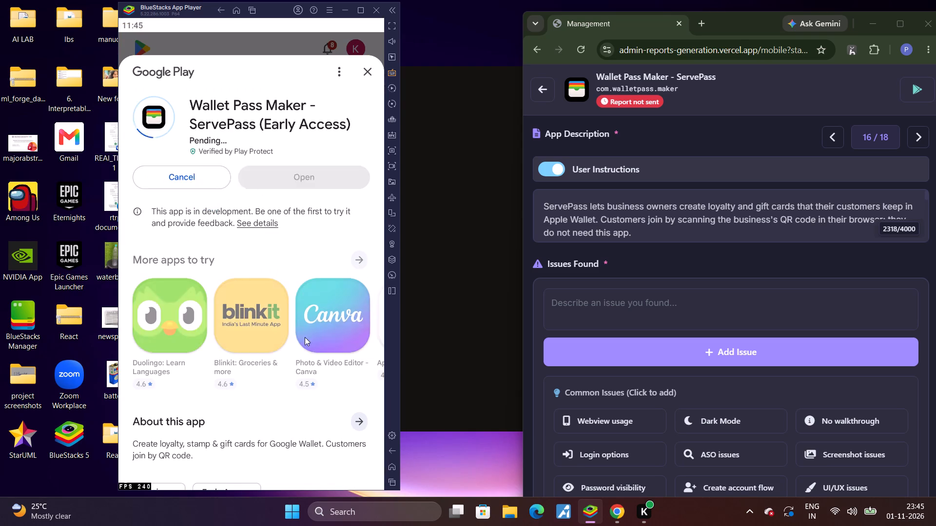
Review the issues already added to the Wallet Pass Maker report in Chrome and examine the app's enlarged Play Store screenshot in BlueStacks.
{"action": "left_click", "coordinate": [819, 412]}
{"action": "scroll", "coordinate": [749, 180], "scroll_direction": "down", "scroll_amount": 6}
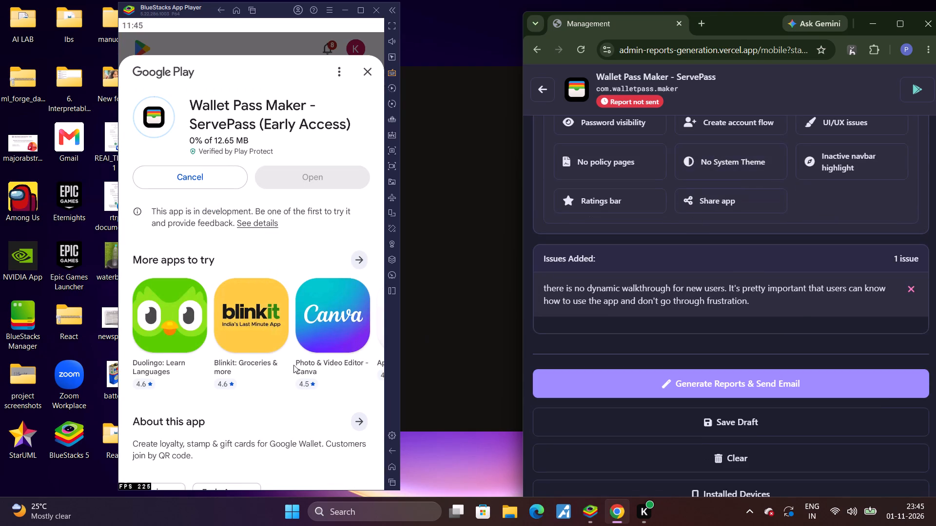
{"action": "left_click_drag", "start_coordinate": [258, 367], "coordinate": [217, 134]}
{"action": "left_click", "coordinate": [323, 389]}
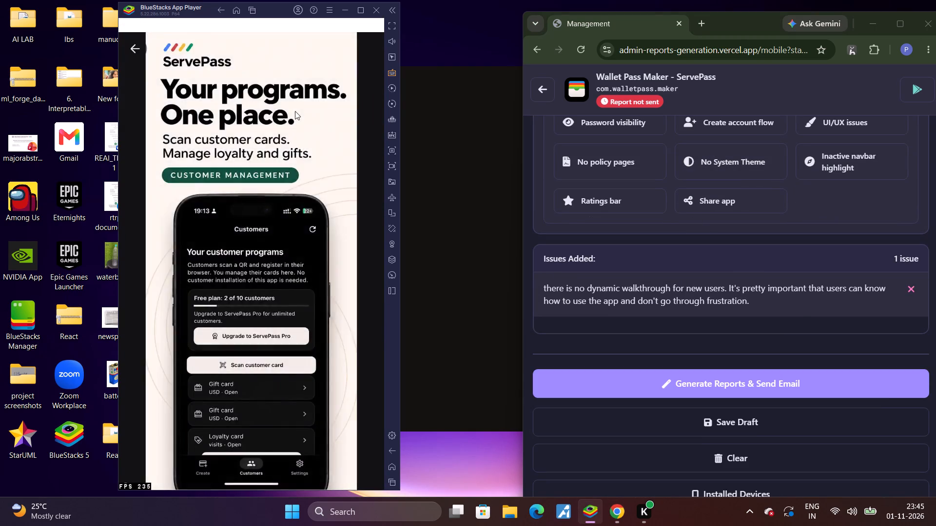
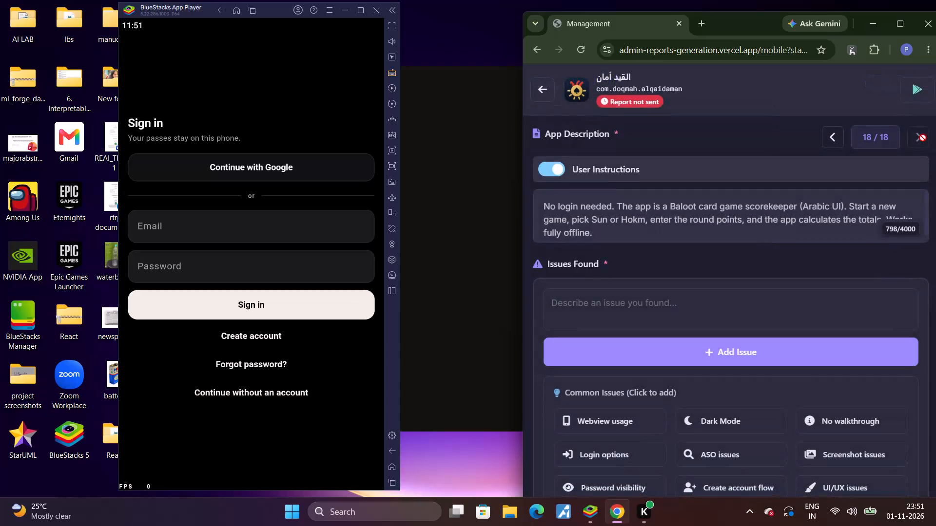
Return to the app list in Chrome, reload it and filter it to group G3.
{"action": "left_click", "coordinate": [546, 82]}
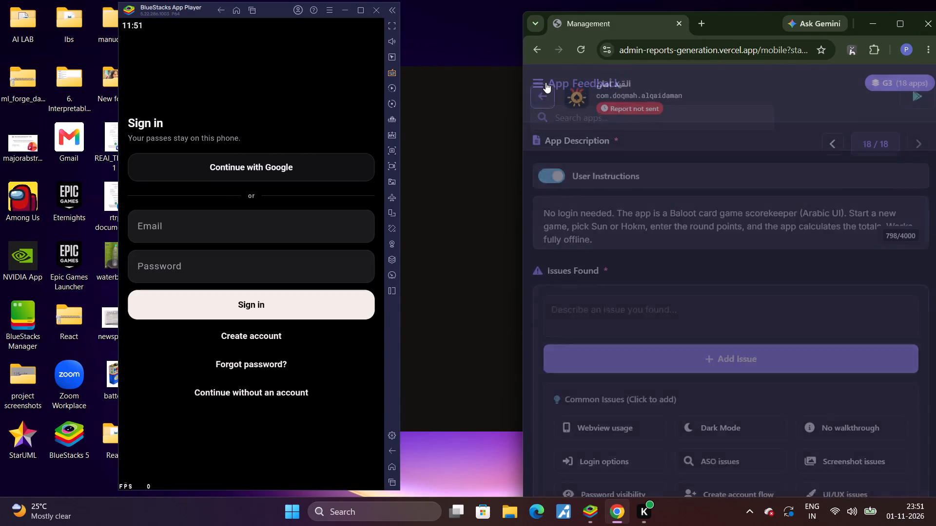
{"action": "left_click", "coordinate": [543, 82]}
{"action": "left_click", "coordinate": [713, 160]}
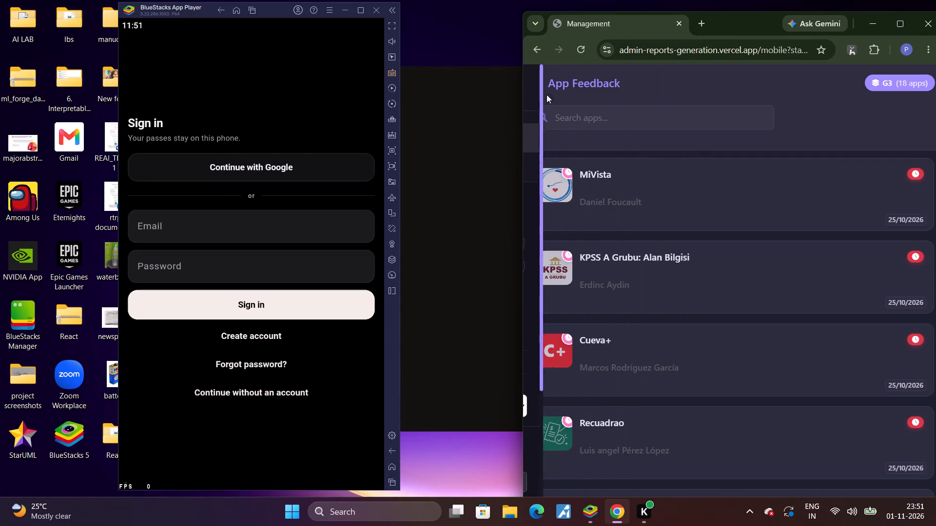
{"action": "left_click", "coordinate": [575, 47]}
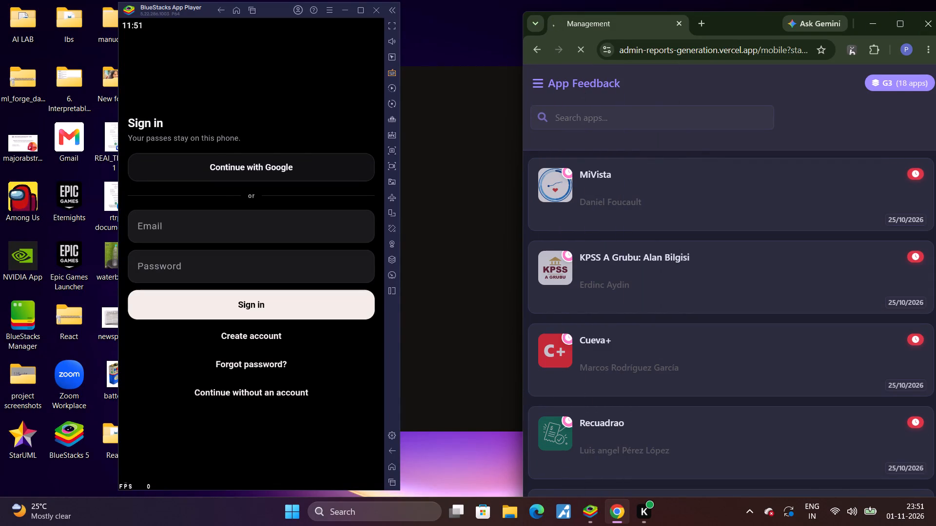
{"action": "left_click", "coordinate": [387, 482]}
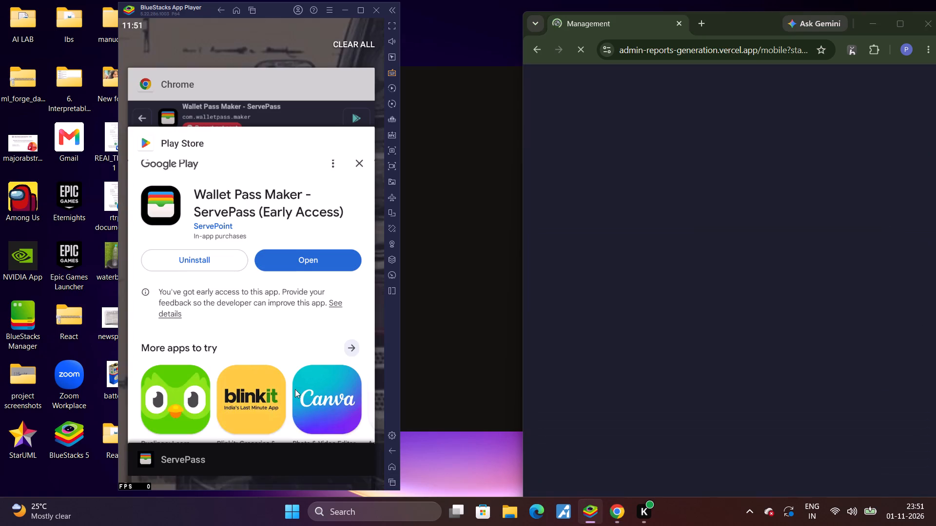
{"action": "left_click", "coordinate": [248, 218]}
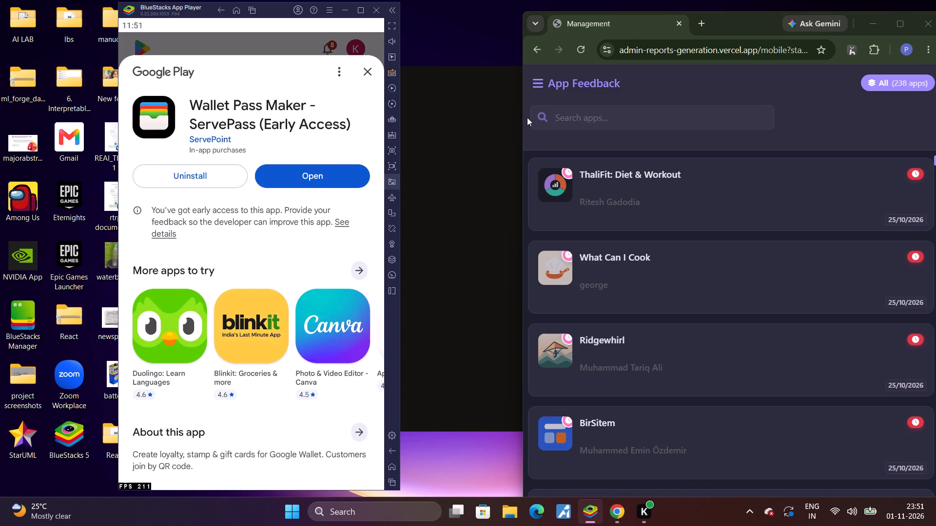
{"action": "left_click", "coordinate": [537, 81]}
{"action": "double_click", "coordinate": [587, 245]}
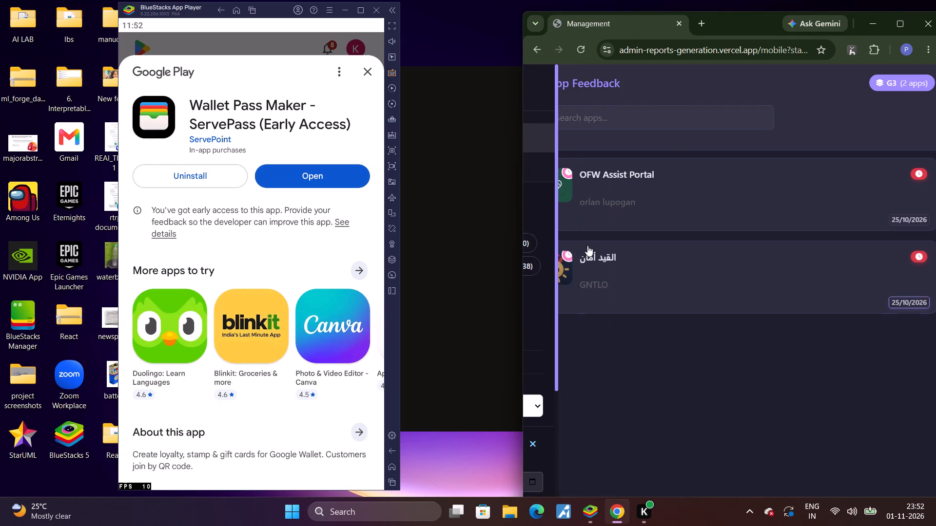
Close the Play Store and ServePass apps running in BlueStacks.
{"action": "left_click", "coordinate": [393, 477]}
{"action": "left_click_drag", "start_coordinate": [166, 454], "coordinate": [247, 437]}
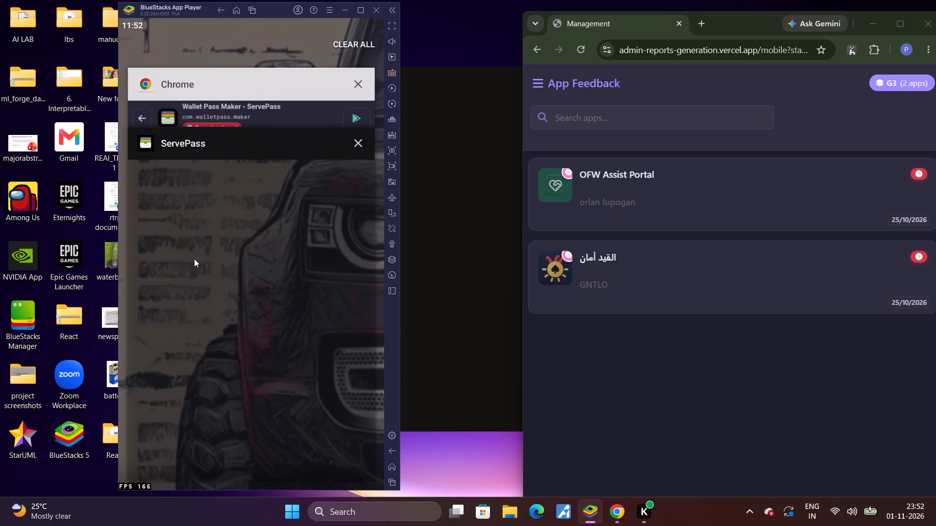
{"action": "left_click_drag", "start_coordinate": [194, 263], "coordinate": [328, 271]}
Return to the report site's app list in BlueStacks, refresh it and filter it to group G3.
{"action": "left_click", "coordinate": [275, 198]}
{"action": "left_click", "coordinate": [143, 89]}
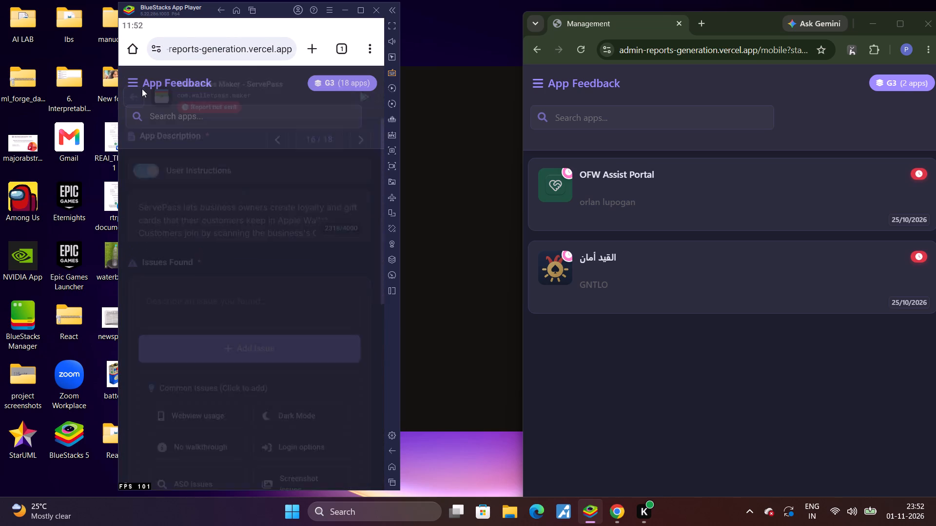
{"action": "left_click", "coordinate": [128, 77]}
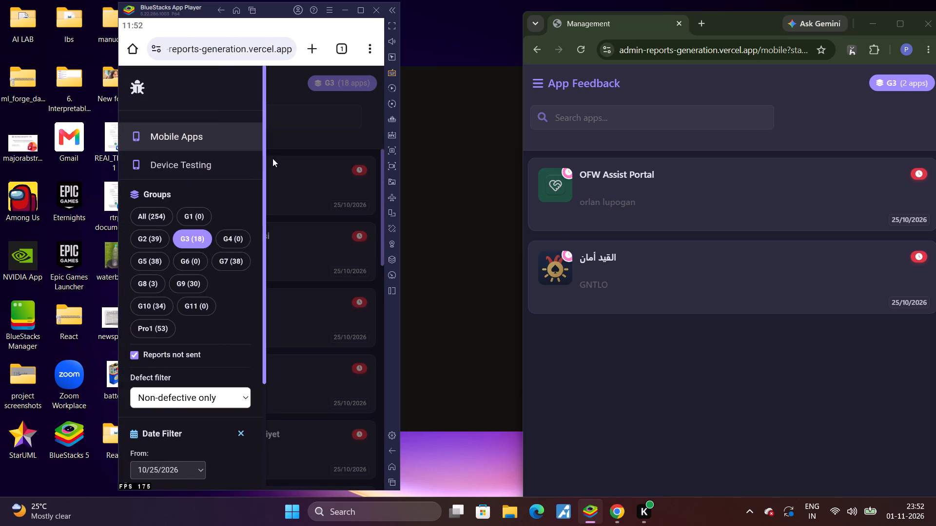
{"action": "left_click", "coordinate": [273, 158]}
{"action": "left_click_drag", "start_coordinate": [259, 98], "coordinate": [230, 339]}
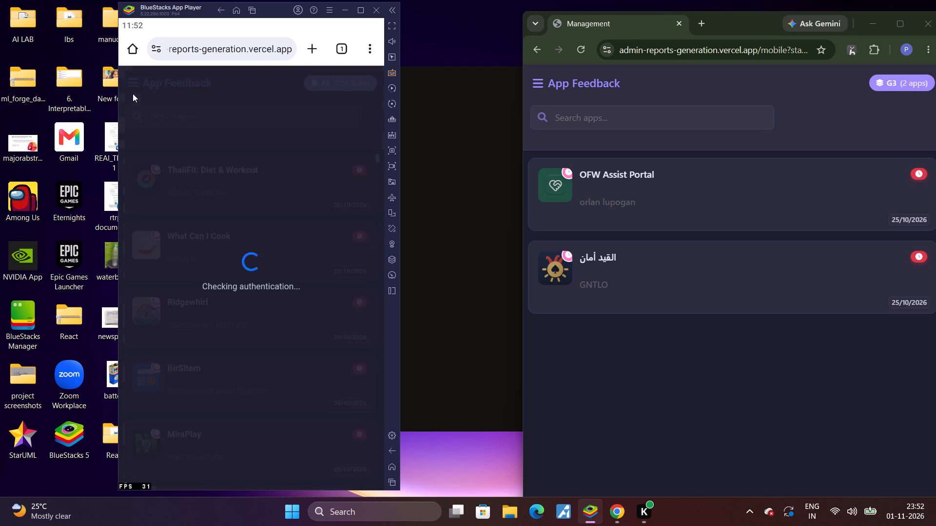
{"action": "left_click", "coordinate": [136, 88]}
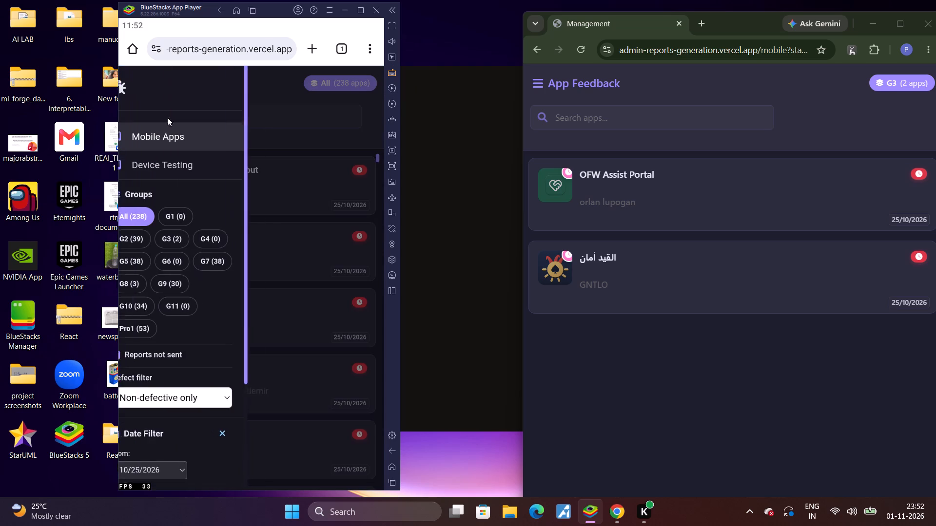
{"action": "left_click", "coordinate": [199, 241]}
Open the OFW Assist Portal report in both BlueStacks and Chrome, and install the app from its Play Store listing in BlueStacks.
{"action": "left_click", "coordinate": [257, 190]}
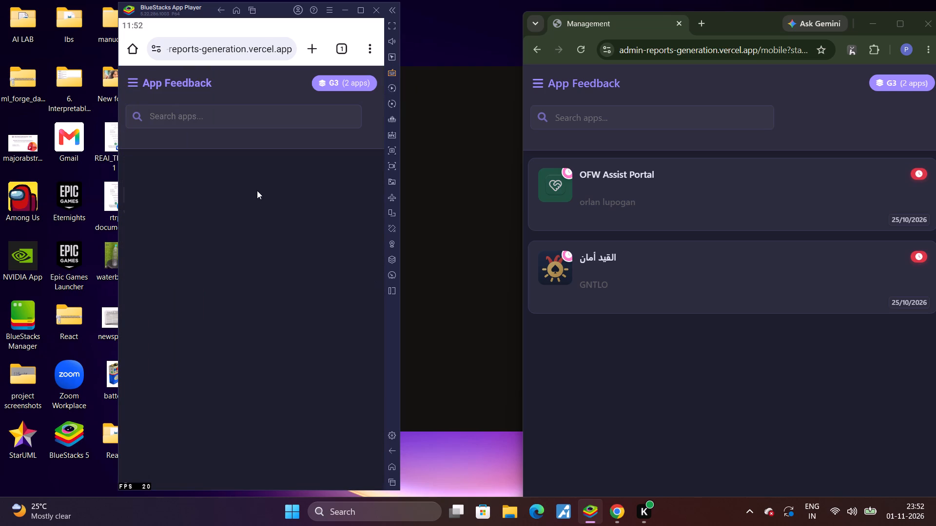
{"action": "left_click", "coordinate": [590, 191]}
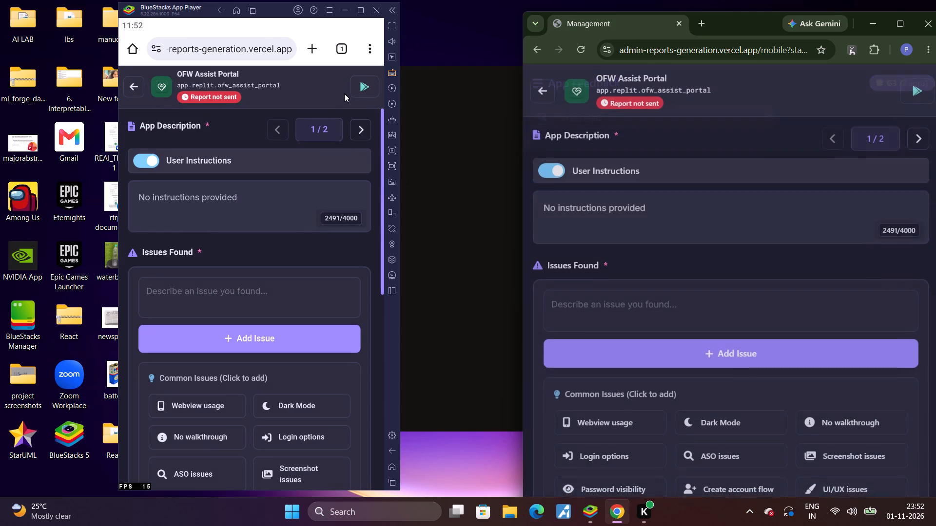
{"action": "left_click", "coordinate": [364, 91]}
{"action": "left_click", "coordinate": [292, 278]}
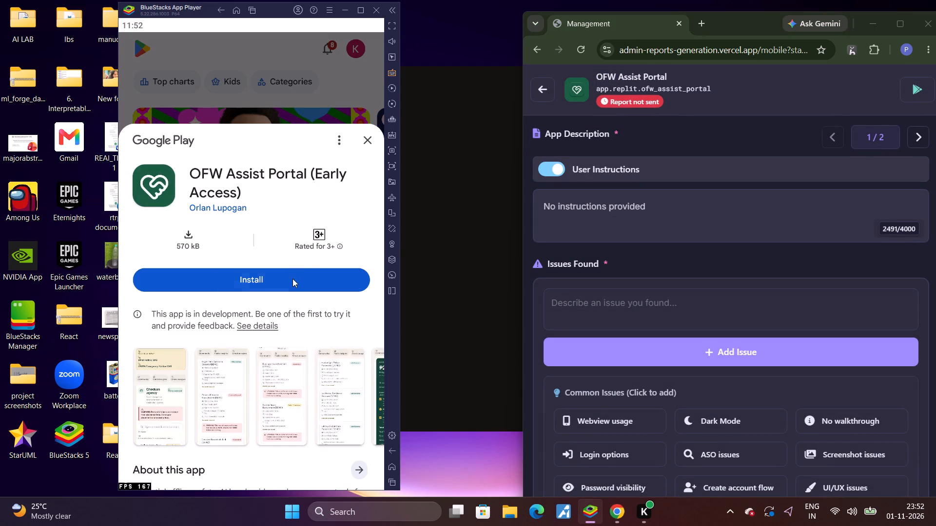
Examine the enlarged screenshots on the OFW Assist Portal Play Store listing for problems to report.
{"action": "left_click_drag", "start_coordinate": [339, 408], "coordinate": [339, 284]}
{"action": "left_click", "coordinate": [339, 241]}
{"action": "left_click", "coordinate": [295, 330]}
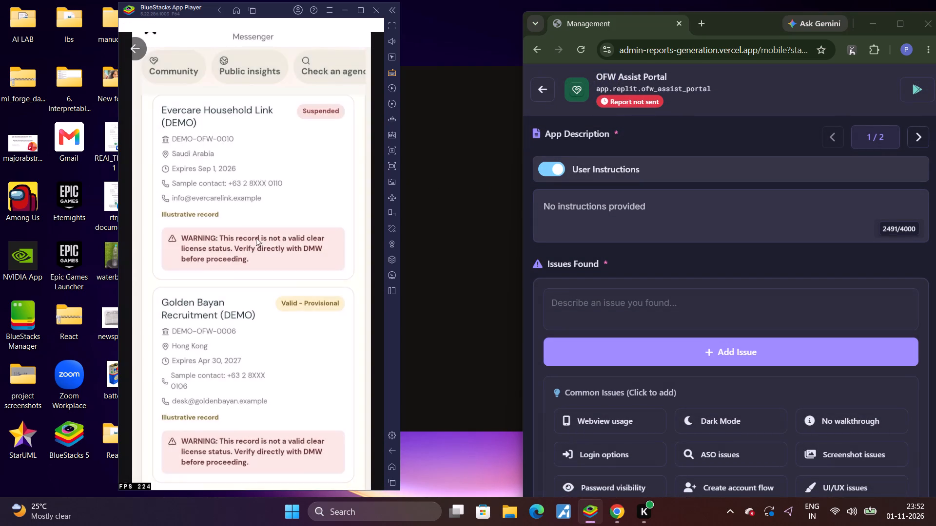
{"action": "left_click_drag", "start_coordinate": [254, 113], "coordinate": [260, 197]}
{"action": "left_click_drag", "start_coordinate": [316, 159], "coordinate": [204, 183]}
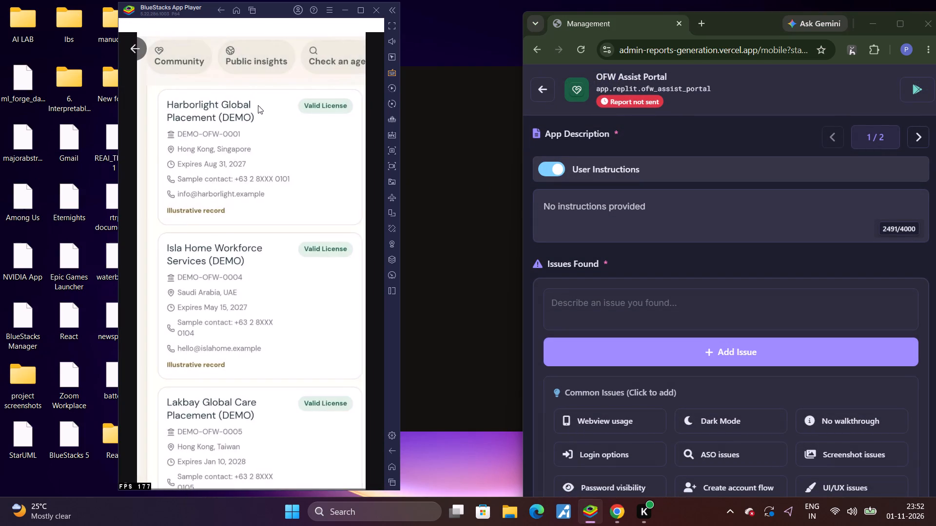
{"action": "left_click_drag", "start_coordinate": [257, 101], "coordinate": [290, 294]}
{"action": "left_click", "coordinate": [177, 340]}
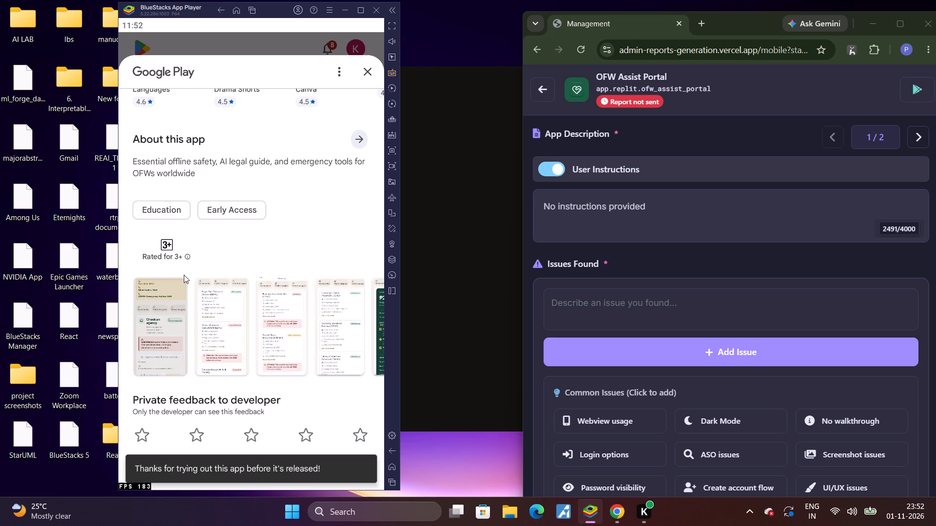
{"action": "left_click_drag", "start_coordinate": [240, 109], "coordinate": [245, 290]}
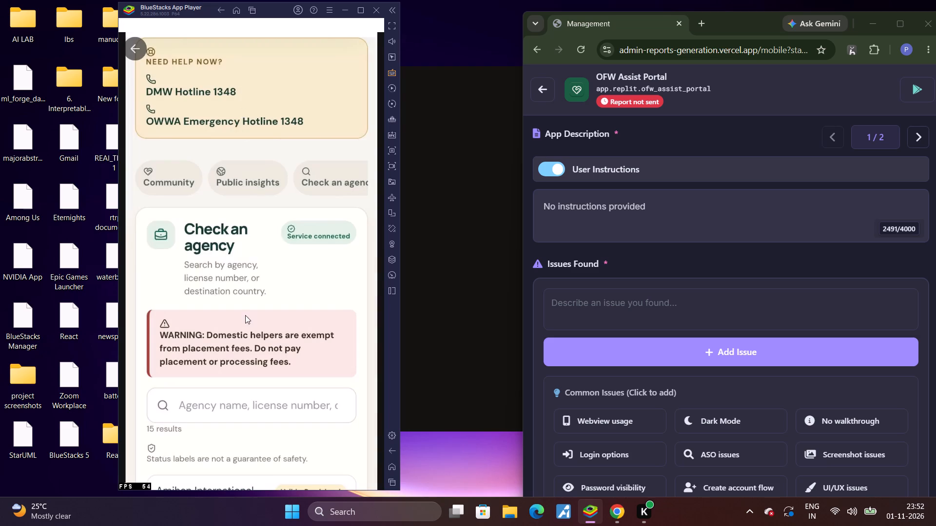
{"action": "left_click_drag", "start_coordinate": [319, 316], "coordinate": [229, 322]}
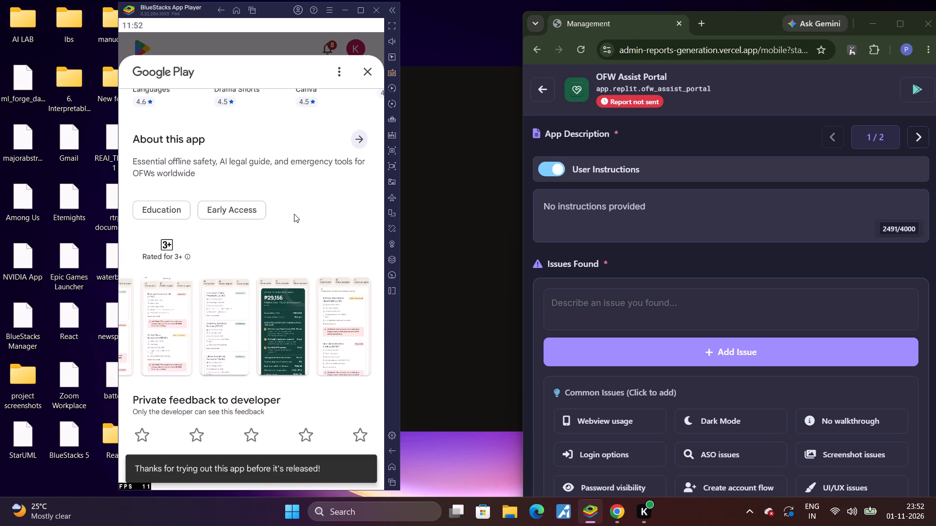
{"action": "left_click_drag", "start_coordinate": [286, 209], "coordinate": [310, 411]}
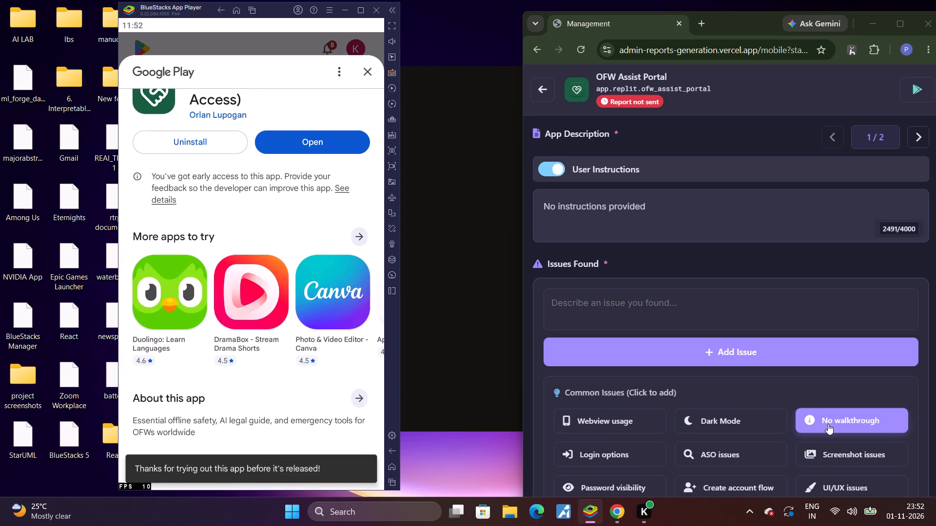
Add the common issues No walkthrough and Screenshot issues to the OFW Assist Portal report in Chrome.
{"action": "left_click", "coordinate": [828, 424]}
{"action": "left_click", "coordinate": [830, 446]}
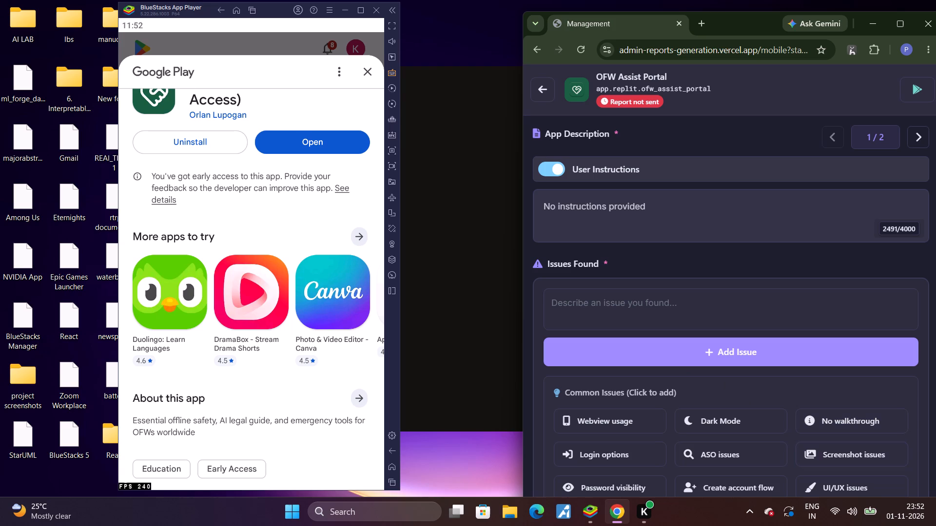
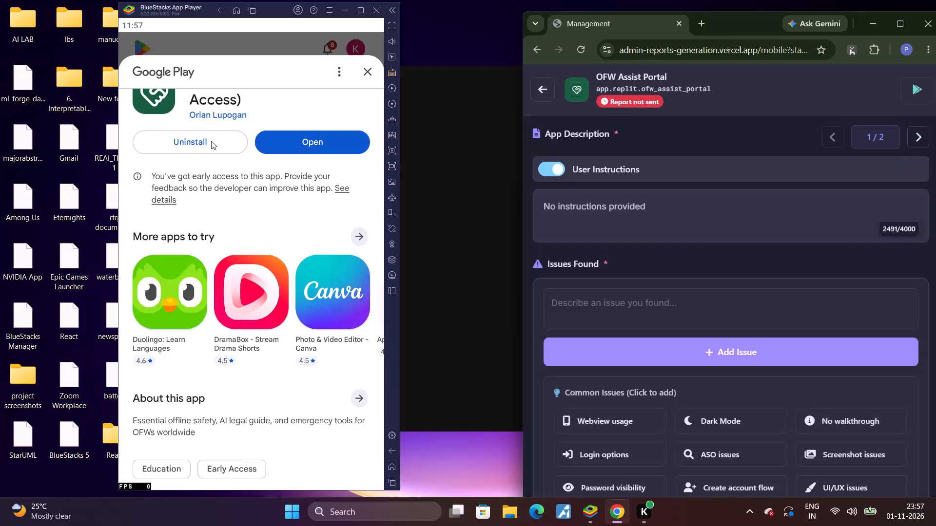
Launch OFW Assist Portal in BlueStacks and add the common issue Webview usage to its report in Chrome.
{"action": "left_click", "coordinate": [327, 137]}
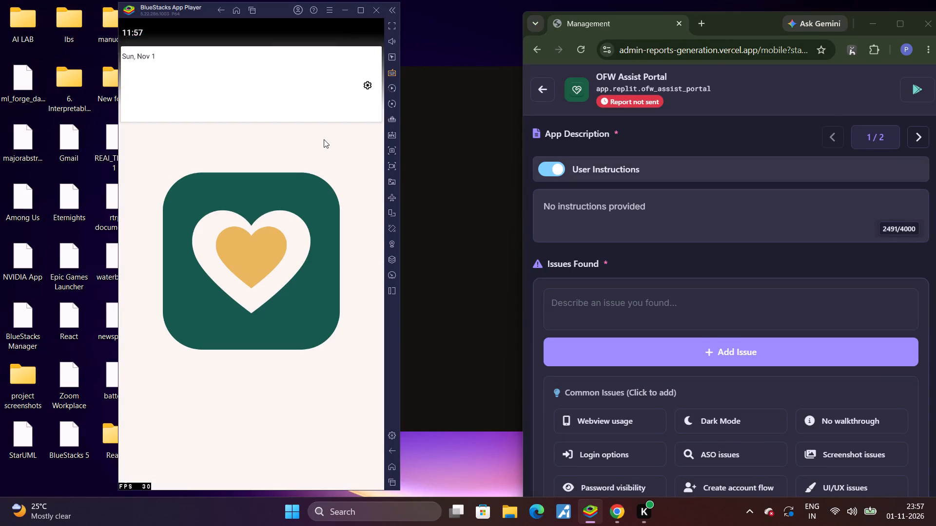
{"action": "left_click_drag", "start_coordinate": [219, 78], "coordinate": [532, 93]}
{"action": "left_click_drag", "start_coordinate": [255, 77], "coordinate": [388, 99]}
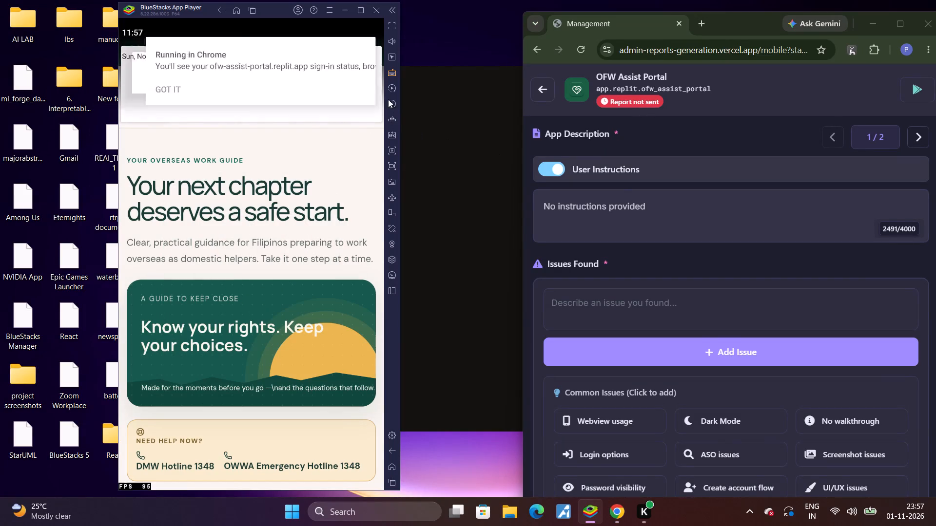
{"action": "left_click_drag", "start_coordinate": [388, 99], "coordinate": [370, 96]}
{"action": "left_click", "coordinate": [838, 425]}
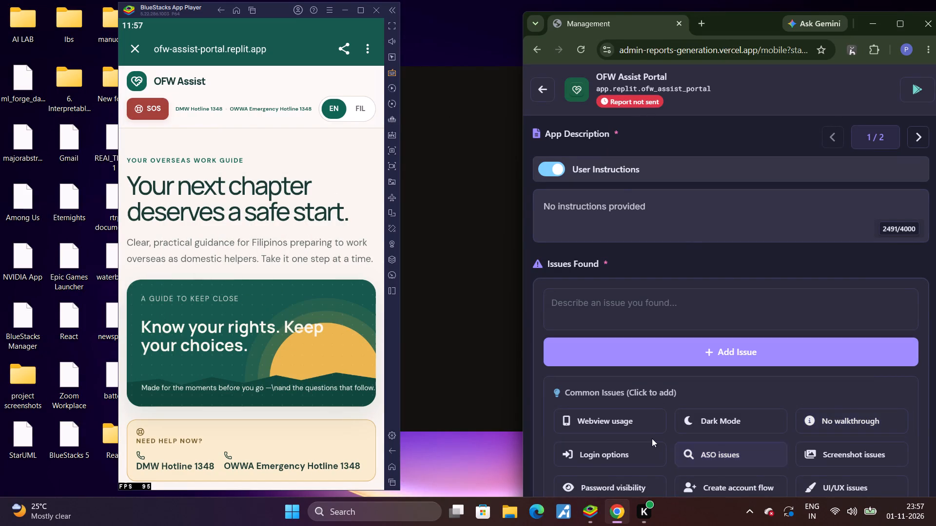
{"action": "left_click", "coordinate": [634, 425]}
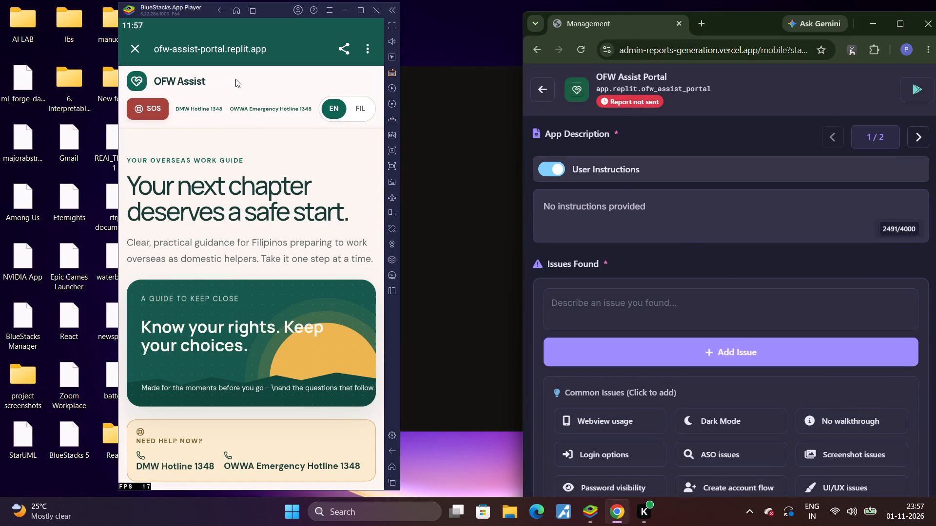
Examine the app's agency records and overseas help directory for problems, and review the issues added to the report.
{"action": "left_click_drag", "start_coordinate": [285, 320], "coordinate": [306, 220]}
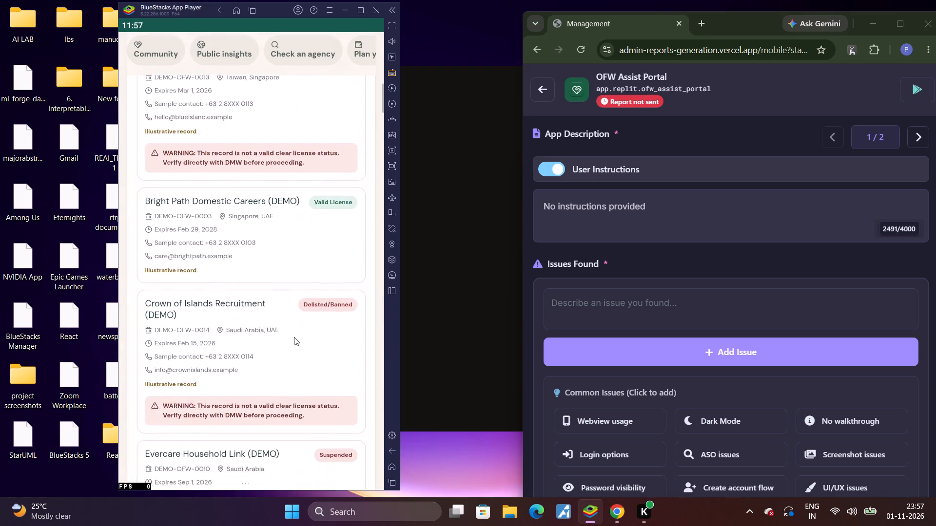
{"action": "left_click_drag", "start_coordinate": [294, 359], "coordinate": [292, 218]}
{"action": "right_click", "coordinate": [457, 451]}
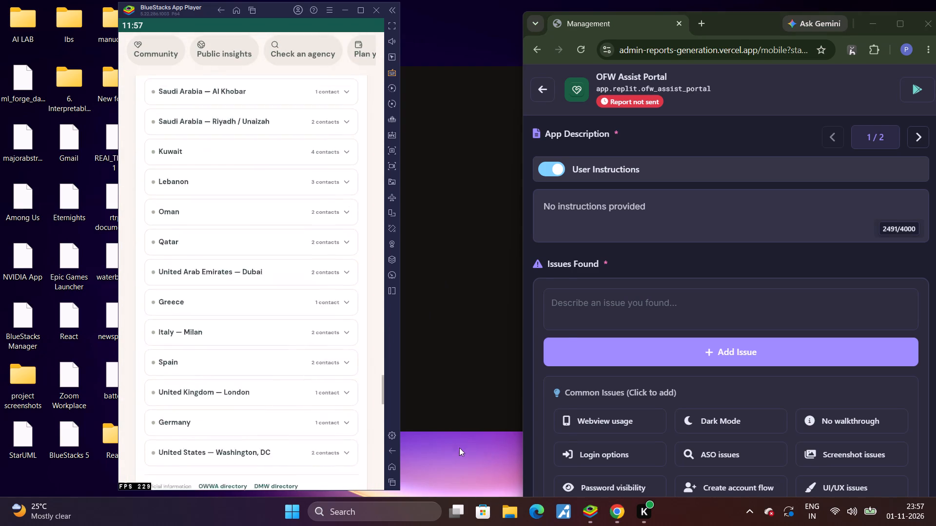
{"action": "left_click", "coordinate": [485, 311]}
{"action": "left_click_drag", "start_coordinate": [183, 119], "coordinate": [262, 363]}
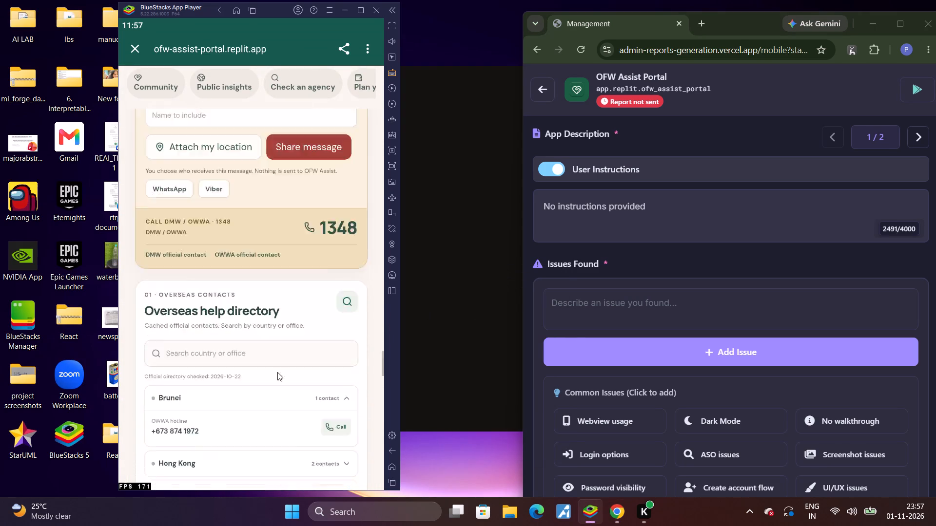
{"action": "left_click_drag", "start_coordinate": [204, 175], "coordinate": [279, 304]}
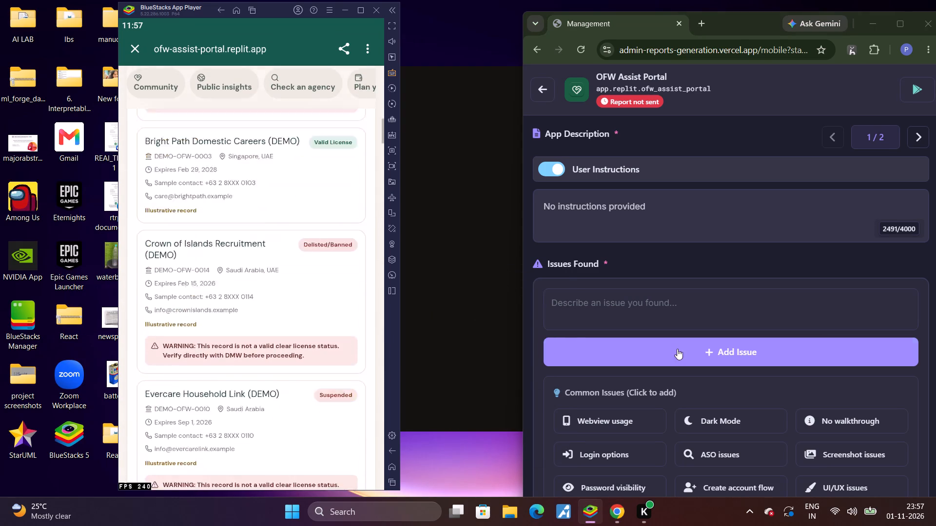
{"action": "scroll", "coordinate": [893, 252], "scroll_direction": "down", "scroll_amount": 5}
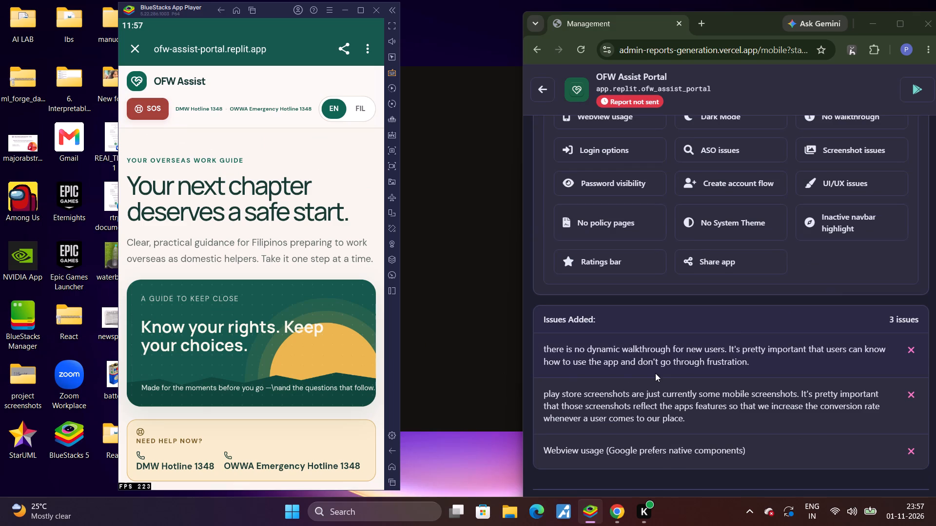
Return to the OFW Assist Portal report in BlueStacks and open the app's Play Store listing at its screenshots.
{"action": "left_click", "coordinate": [390, 480]}
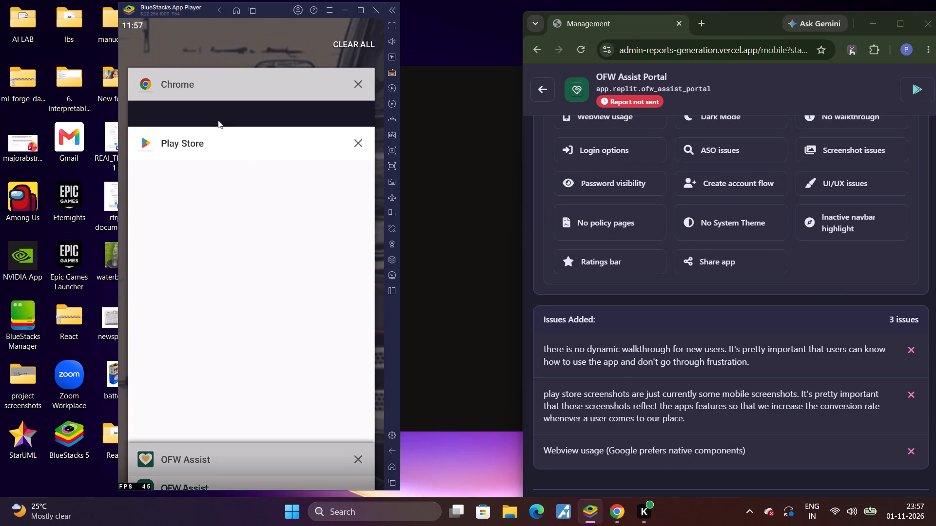
{"action": "left_click", "coordinate": [205, 98]}
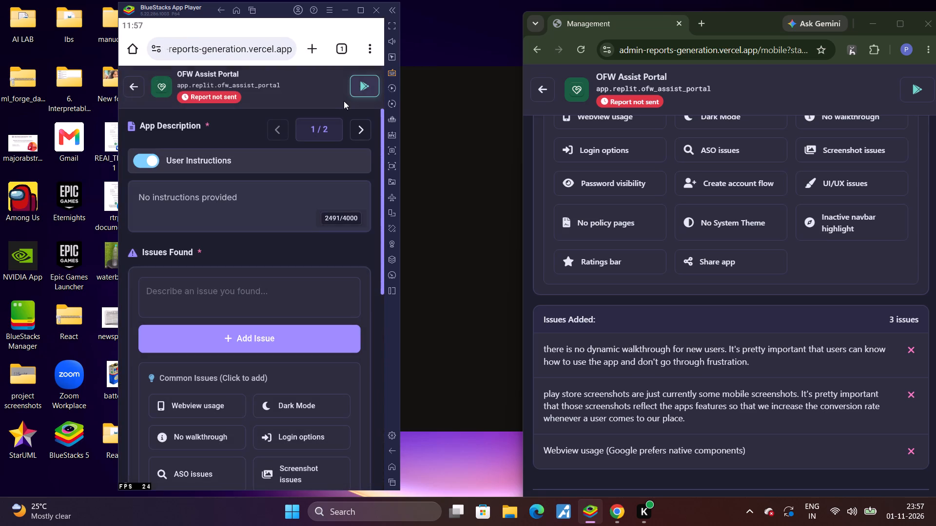
{"action": "left_click", "coordinate": [366, 88]}
{"action": "left_click_drag", "start_coordinate": [274, 278], "coordinate": [269, 176]}
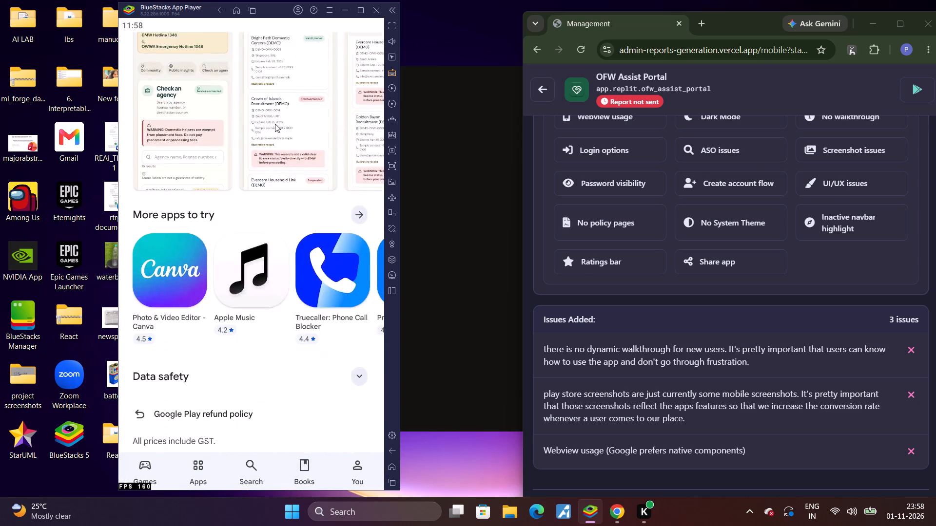
{"action": "left_click_drag", "start_coordinate": [275, 126], "coordinate": [292, 159]}
Examine the enlarged screenshots on the OFW Assist Portal Play Store listing and close them.
{"action": "left_click", "coordinate": [281, 187]}
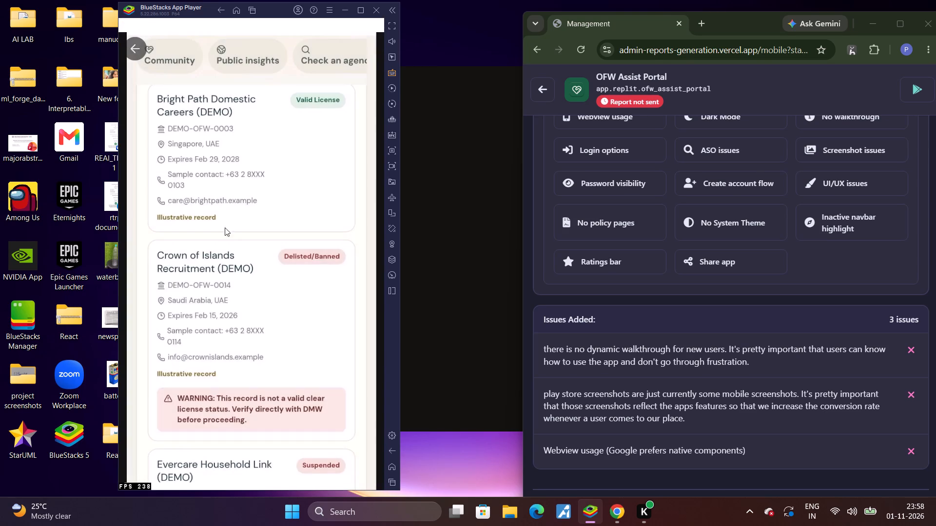
{"action": "left_click_drag", "start_coordinate": [186, 192], "coordinate": [312, 198]}
{"action": "left_click_drag", "start_coordinate": [272, 145], "coordinate": [233, 149]}
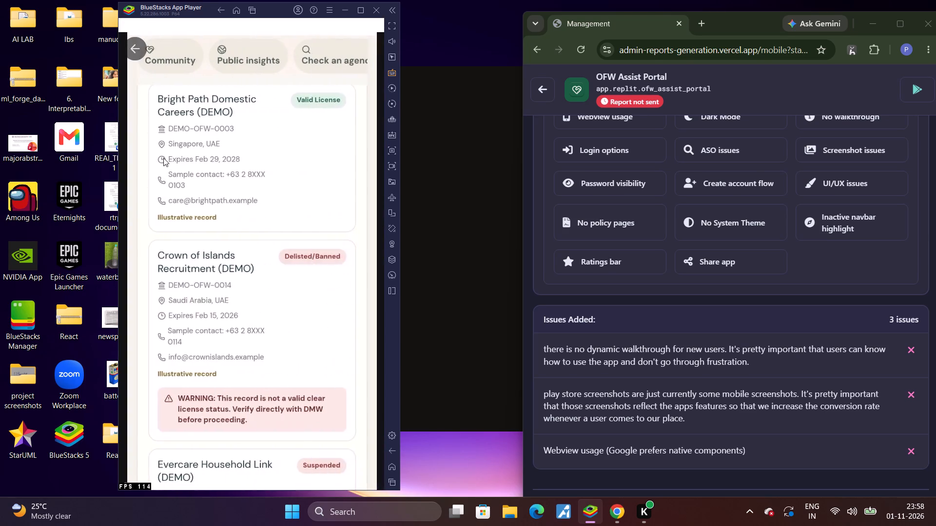
{"action": "left_click_drag", "start_coordinate": [257, 163], "coordinate": [169, 166]}
{"action": "left_click_drag", "start_coordinate": [274, 161], "coordinate": [195, 164]}
{"action": "left_click_drag", "start_coordinate": [349, 157], "coordinate": [256, 167]}
{"action": "left_click_drag", "start_coordinate": [336, 169], "coordinate": [185, 168]}
{"action": "left_click_drag", "start_coordinate": [276, 162], "coordinate": [136, 170]}
{"action": "left_click_drag", "start_coordinate": [181, 137], "coordinate": [296, 141]}
{"action": "left_click_drag", "start_coordinate": [201, 149], "coordinate": [356, 154]}
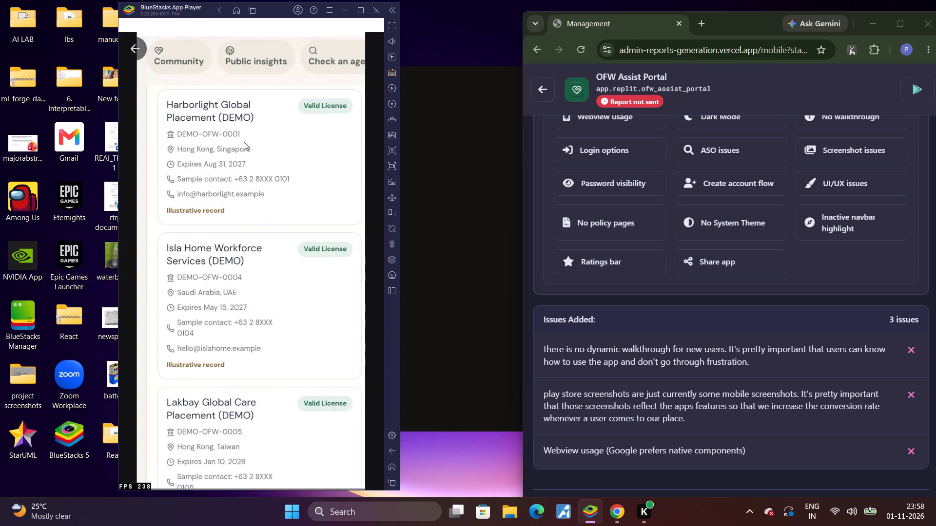
{"action": "left_click_drag", "start_coordinate": [208, 126], "coordinate": [318, 125]}
{"action": "left_click_drag", "start_coordinate": [180, 128], "coordinate": [234, 134]}
{"action": "left_click_drag", "start_coordinate": [198, 138], "coordinate": [326, 140]}
{"action": "left_click_drag", "start_coordinate": [177, 139], "coordinate": [251, 145]}
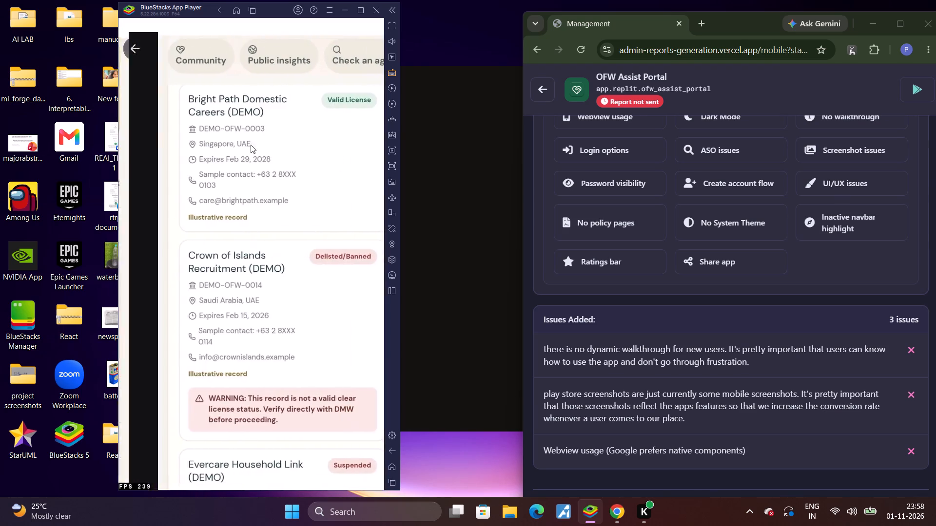
{"action": "left_click_drag", "start_coordinate": [251, 145], "coordinate": [269, 146]}
{"action": "left_click_drag", "start_coordinate": [175, 260], "coordinate": [248, 282]}
{"action": "left_click_drag", "start_coordinate": [305, 267], "coordinate": [305, 266]}
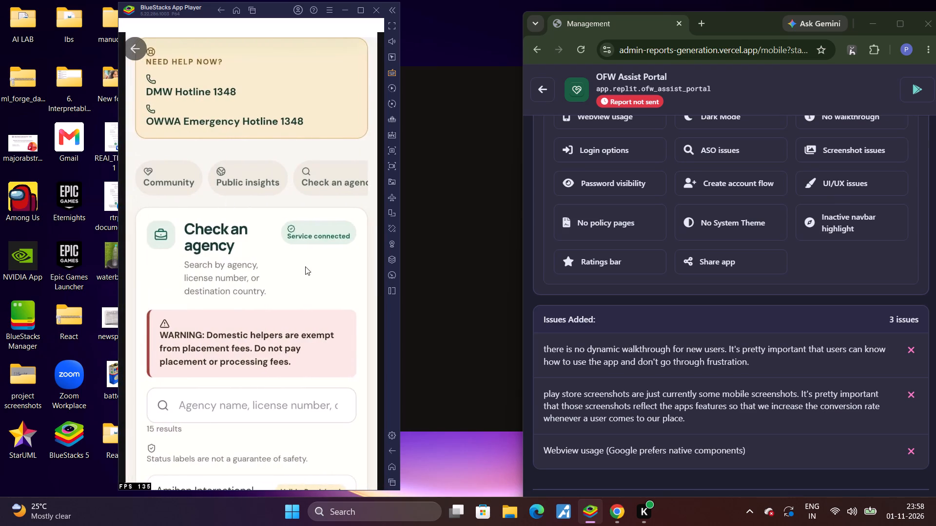
{"action": "left_click_drag", "start_coordinate": [305, 266], "coordinate": [263, 266]}
{"action": "left_click_drag", "start_coordinate": [359, 217], "coordinate": [259, 234]}
{"action": "left_click_drag", "start_coordinate": [224, 102], "coordinate": [234, 194]}
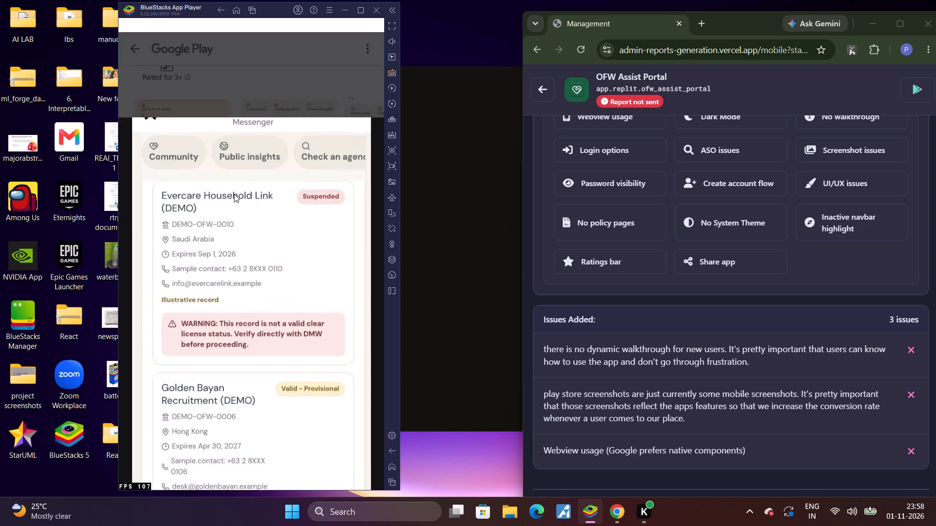
{"action": "left_click_drag", "start_coordinate": [234, 194], "coordinate": [235, 221]}
{"action": "left_click_drag", "start_coordinate": [309, 132], "coordinate": [249, 133]}
{"action": "left_click_drag", "start_coordinate": [309, 130], "coordinate": [210, 145]}
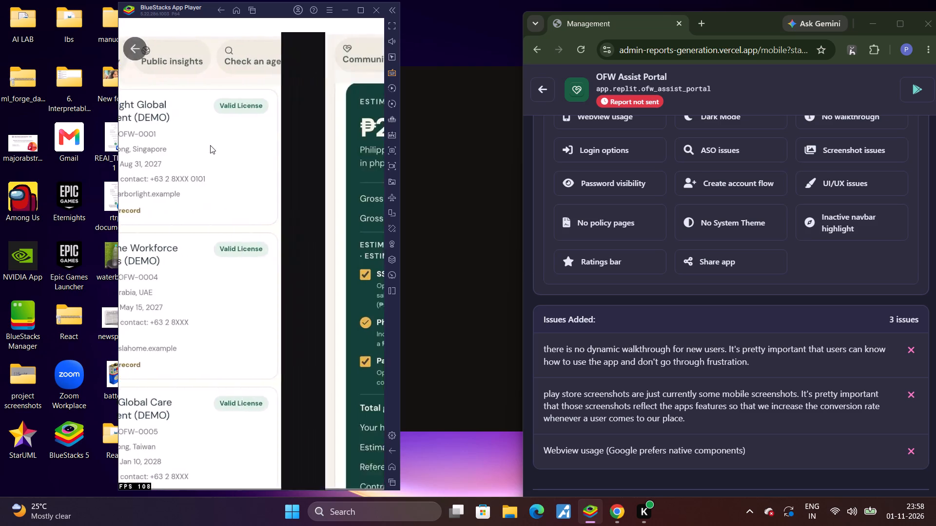
{"action": "left_click_drag", "start_coordinate": [210, 145], "coordinate": [214, 145]}
{"action": "left_click_drag", "start_coordinate": [319, 147], "coordinate": [189, 159]}
{"action": "left_click_drag", "start_coordinate": [317, 162], "coordinate": [199, 170]}
{"action": "left_click_drag", "start_coordinate": [220, 143], "coordinate": [258, 391]}
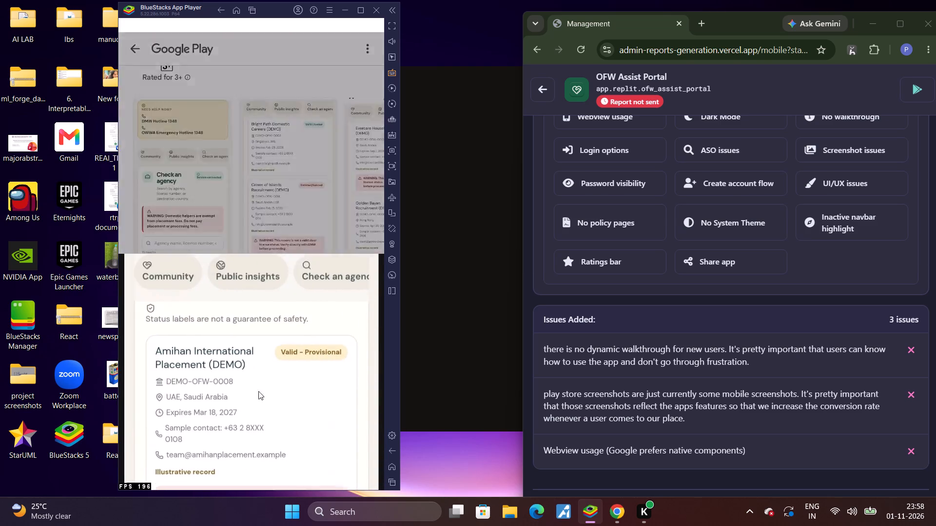
{"action": "left_click_drag", "start_coordinate": [258, 391], "coordinate": [263, 413]}
{"action": "left_click_drag", "start_coordinate": [235, 195], "coordinate": [281, 382]}
{"action": "left_click_drag", "start_coordinate": [294, 214], "coordinate": [331, 365]}
Reopen OFW Assist Portal in BlueStacks, and generate and email its feedback report from Chrome.
{"action": "left_click", "coordinate": [307, 143]}
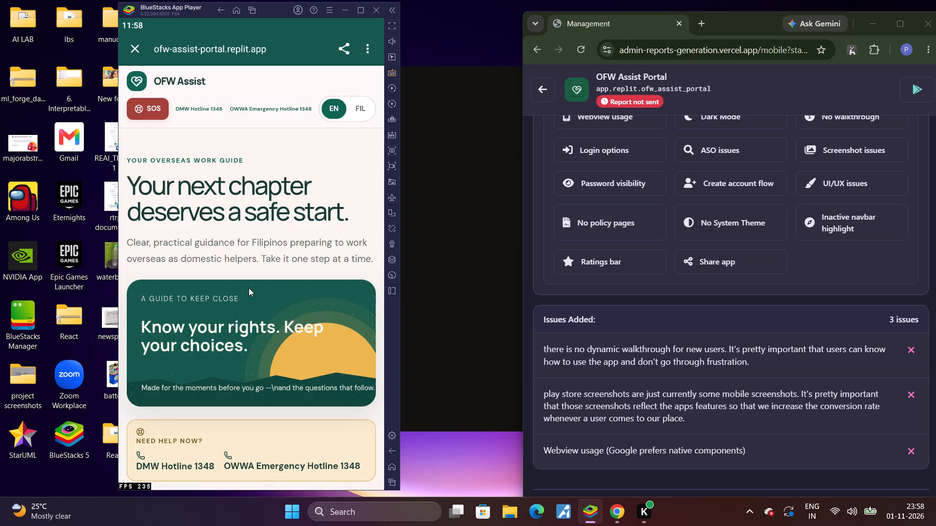
{"action": "scroll", "coordinate": [298, 263], "scroll_direction": "down", "scroll_amount": 7}
{"action": "scroll", "coordinate": [778, 298], "scroll_direction": "down", "scroll_amount": 6}
{"action": "left_click", "coordinate": [772, 304]}
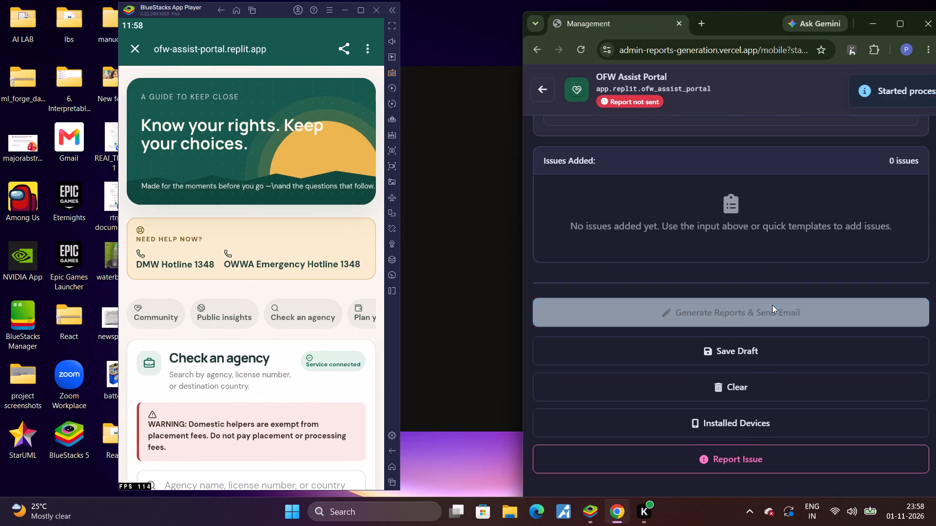
Switch the report in Chrome to the next app, القيد أمان.
{"action": "scroll", "coordinate": [772, 305], "scroll_direction": "up", "scroll_amount": 9}
{"action": "left_click", "coordinate": [915, 130]}
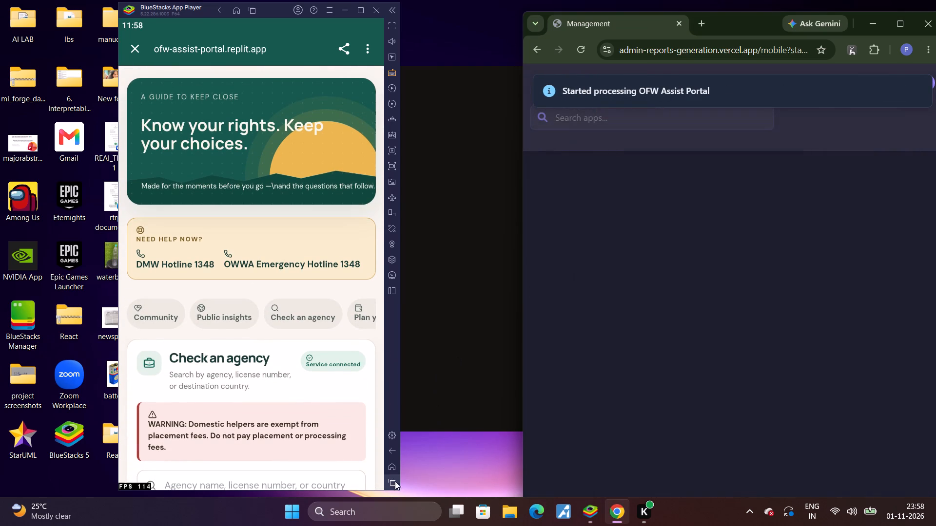
Uninstall OFW Assist Portal through its Play Store listing in BlueStacks.
{"action": "left_click", "coordinate": [392, 484]}
{"action": "left_click", "coordinate": [286, 237]}
{"action": "left_click", "coordinate": [156, 141]}
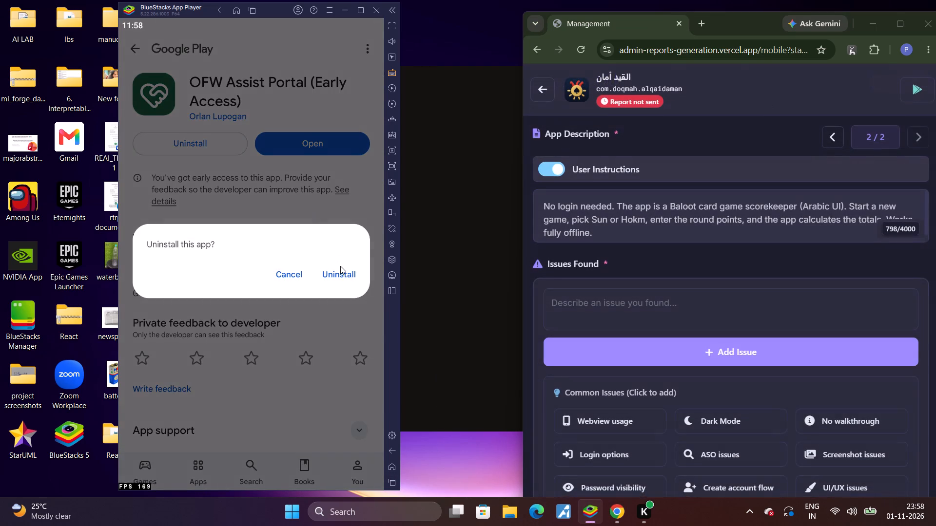
{"action": "left_click", "coordinate": [340, 266]}
Open the القيد أمان report in BlueStacks and install the app from its Play Store listing.
{"action": "left_click", "coordinate": [392, 481]}
{"action": "left_click", "coordinate": [290, 207]}
{"action": "left_click", "coordinate": [363, 120]}
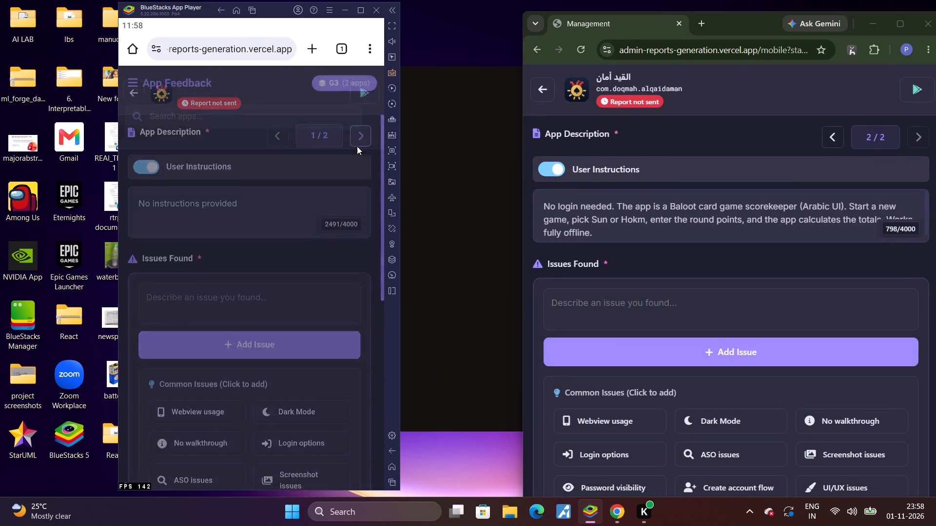
{"action": "left_click", "coordinate": [365, 83]}
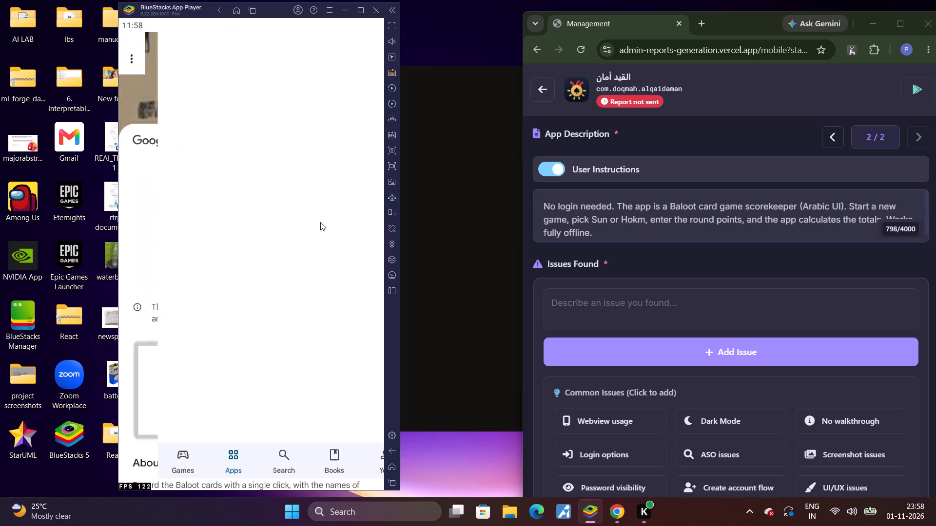
{"action": "left_click", "coordinate": [237, 280]}
Add the common issue No walkthrough to the القيد أمان report in Chrome.
{"action": "left_click_drag", "start_coordinate": [276, 404], "coordinate": [371, 251]}
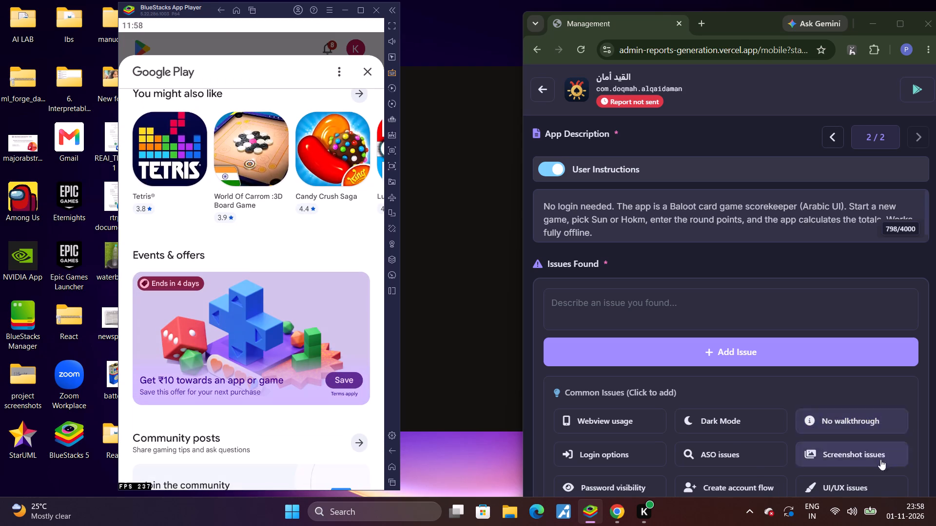
{"action": "left_click", "coordinate": [824, 416]}
{"action": "scroll", "coordinate": [839, 353], "scroll_direction": "down", "scroll_amount": 6}
Examine the القيد أمان Play Store listing and its enlarged screenshots for problems to report.
{"action": "left_click_drag", "start_coordinate": [273, 178], "coordinate": [287, 237]}
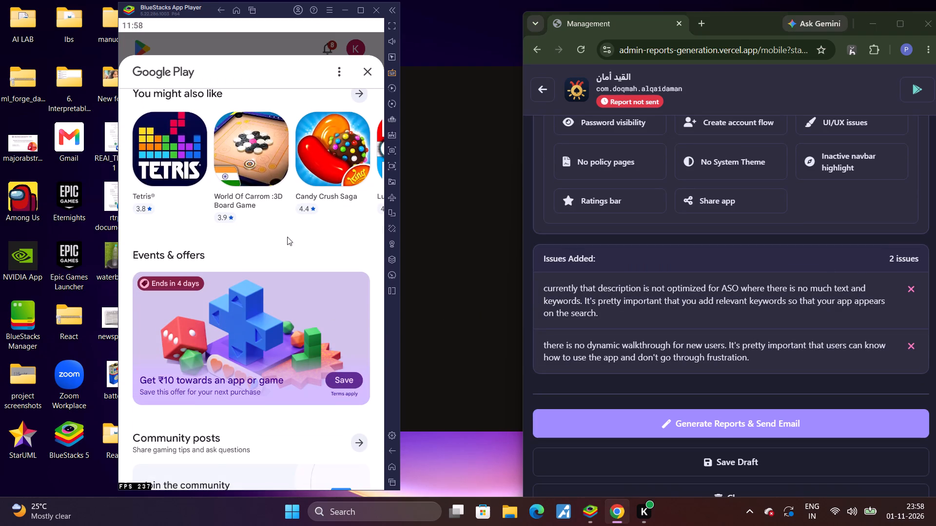
{"action": "left_click_drag", "start_coordinate": [287, 237], "coordinate": [310, 347]}
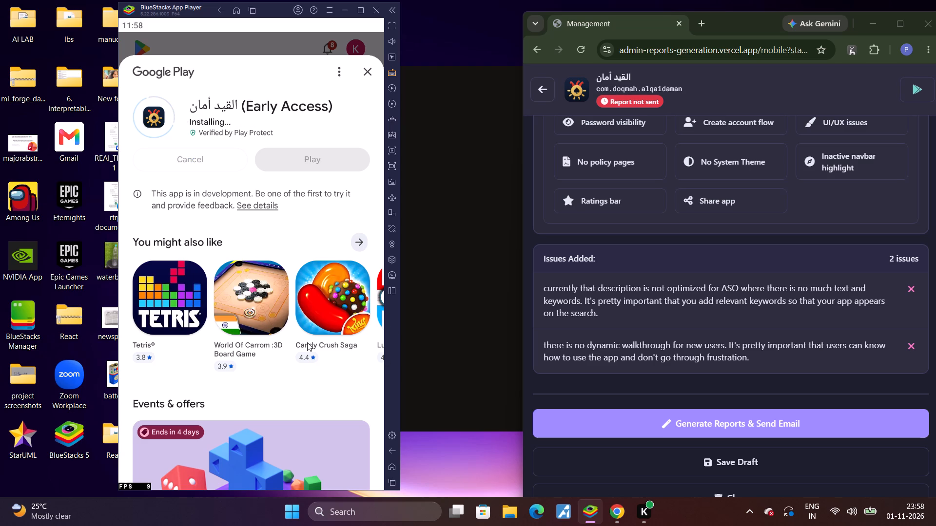
{"action": "left_click_drag", "start_coordinate": [256, 376], "coordinate": [271, 318]}
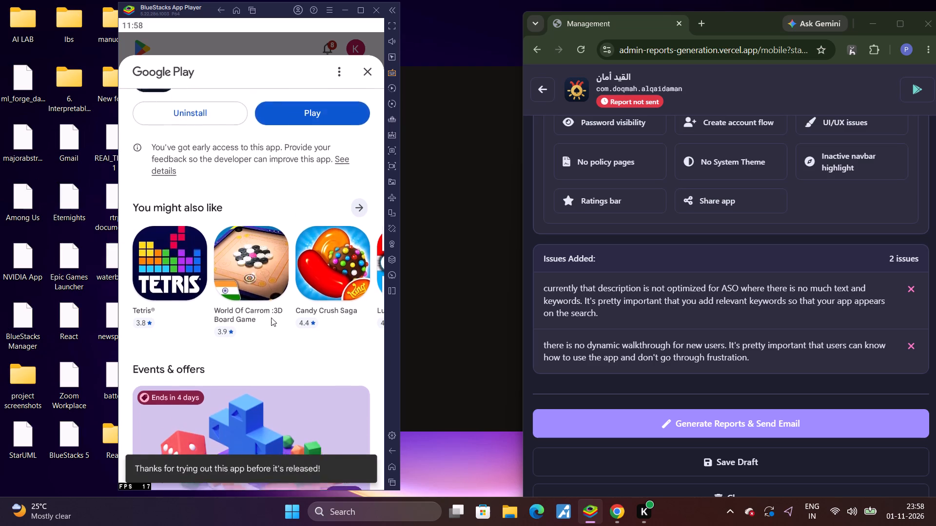
{"action": "left_click_drag", "start_coordinate": [271, 318], "coordinate": [296, 244]}
{"action": "right_click", "coordinate": [434, 458]}
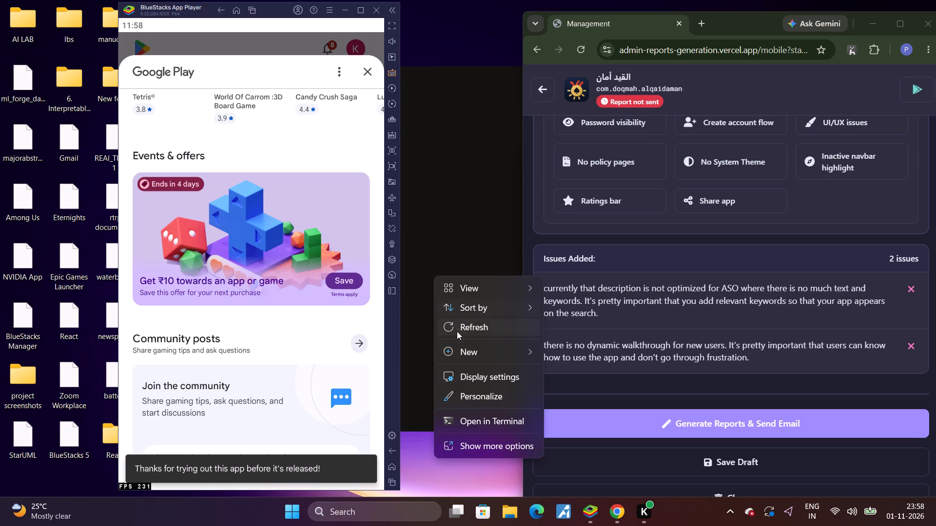
{"action": "left_click", "coordinate": [457, 332]}
{"action": "left_click_drag", "start_coordinate": [253, 414], "coordinate": [273, 217]}
{"action": "left_click_drag", "start_coordinate": [265, 352], "coordinate": [288, 198]}
{"action": "left_click", "coordinate": [286, 291]}
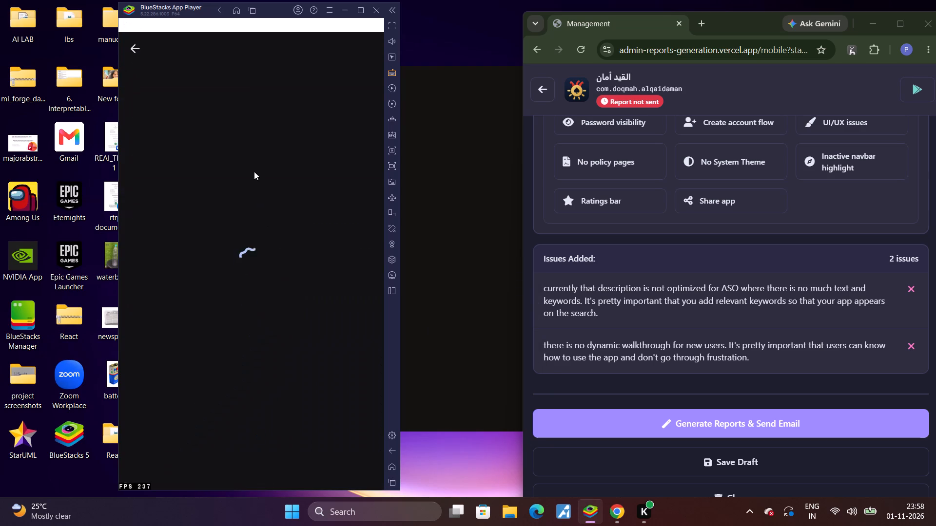
{"action": "left_click_drag", "start_coordinate": [265, 120], "coordinate": [299, 365]}
{"action": "left_click_drag", "start_coordinate": [240, 185], "coordinate": [271, 335]}
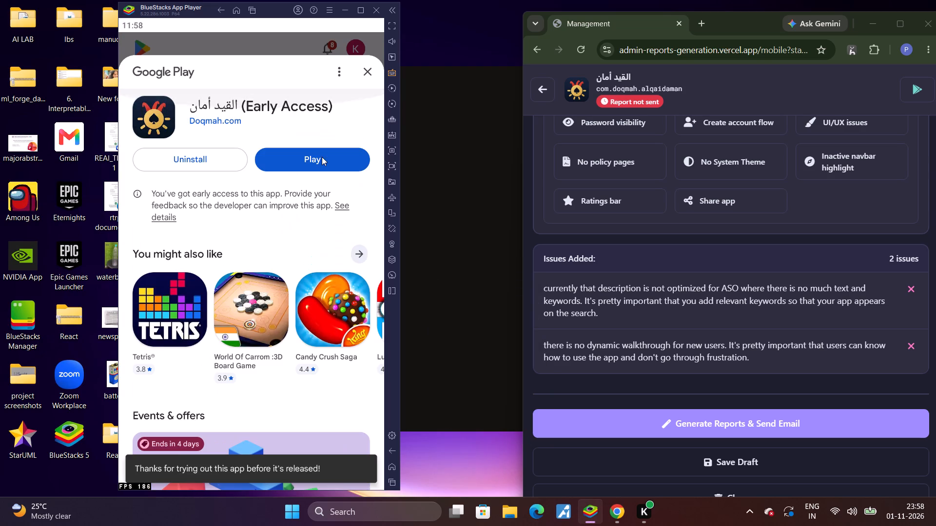
Launch the installed القيد أمان app in BlueStacks.
{"action": "left_click", "coordinate": [322, 152]}
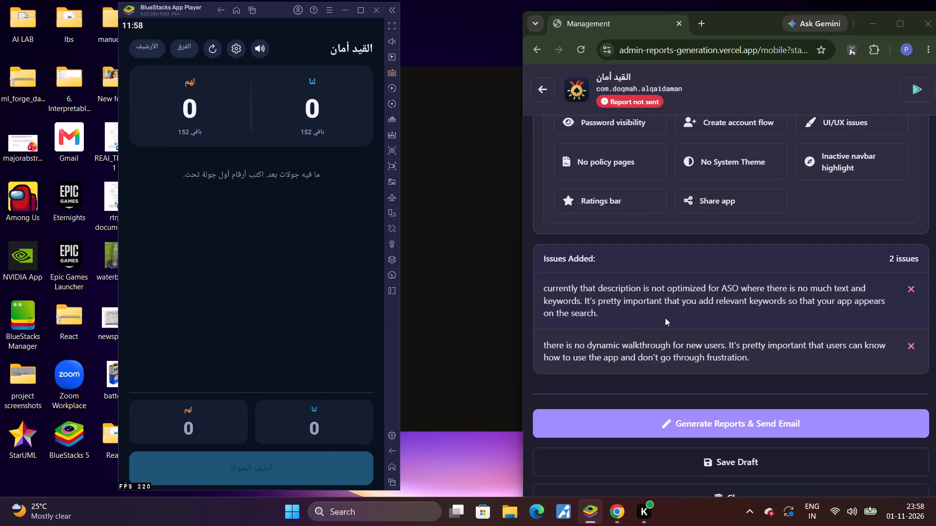
Look through the clipboard history for a saved issue text to put in the issue description of the القيد أمان report.
{"action": "scroll", "coordinate": [669, 320], "scroll_direction": "up", "scroll_amount": 4}
{"action": "left_click", "coordinate": [765, 179]}
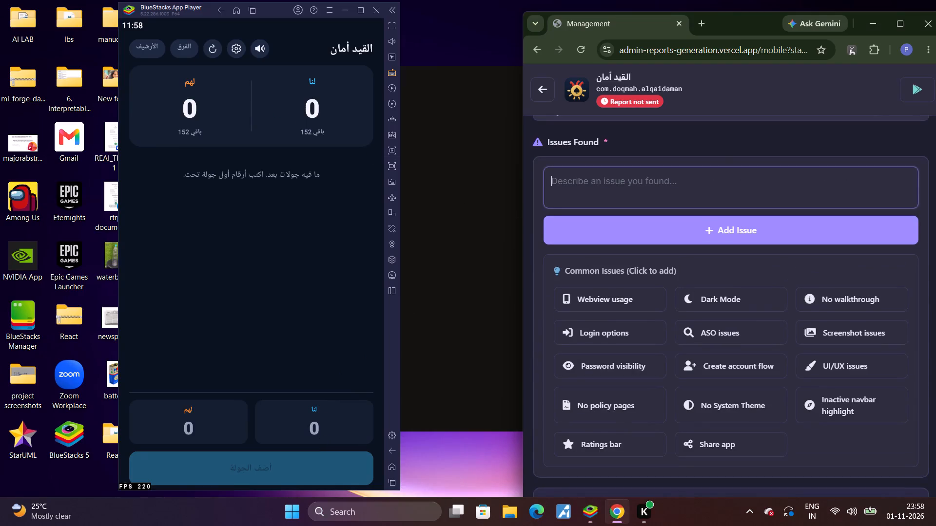
{"action": "key", "text": "super+v"}
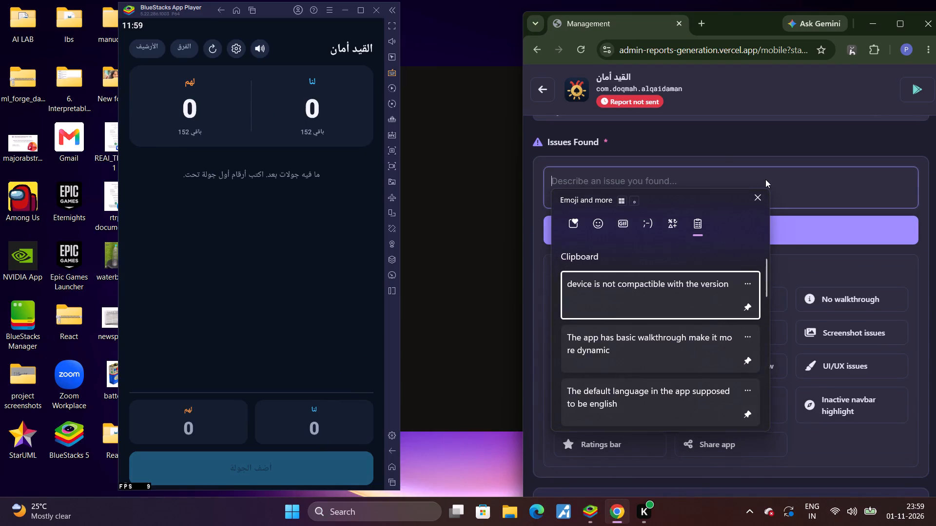
{"action": "scroll", "coordinate": [654, 386], "scroll_direction": "down", "scroll_amount": 6}
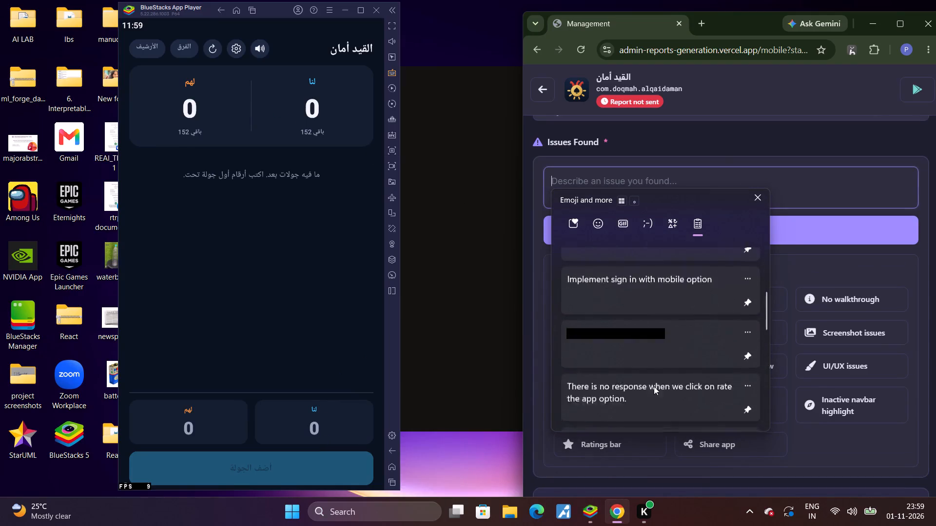
{"action": "scroll", "coordinate": [654, 386], "scroll_direction": "down", "scroll_amount": 3}
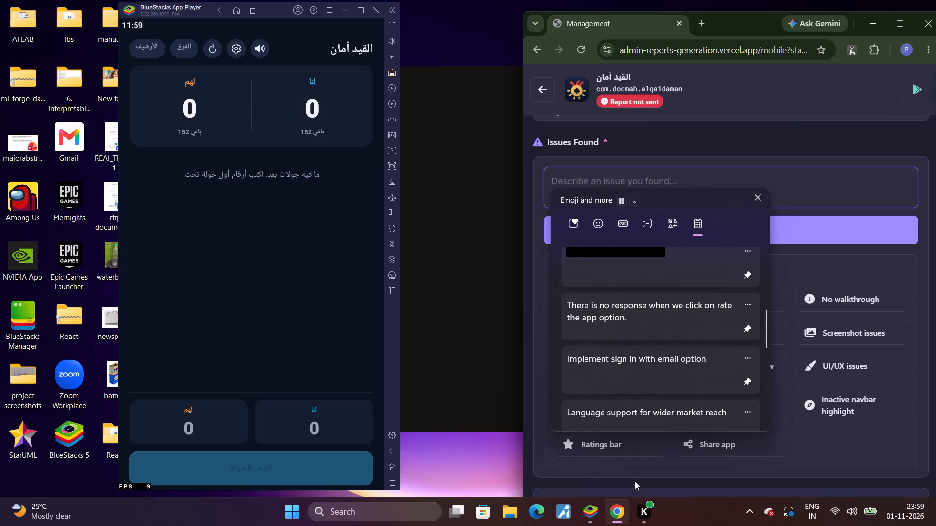
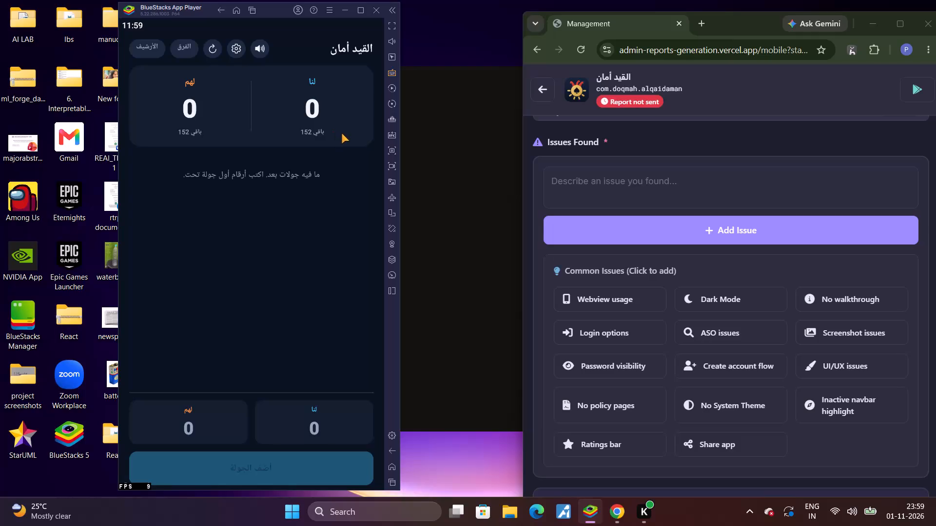
Open the القيد أمان settings in BlueStacks and check the issues already added to its report in Chrome.
{"action": "left_click", "coordinate": [238, 48]}
{"action": "scroll", "coordinate": [664, 238], "scroll_direction": "down", "scroll_amount": 5}
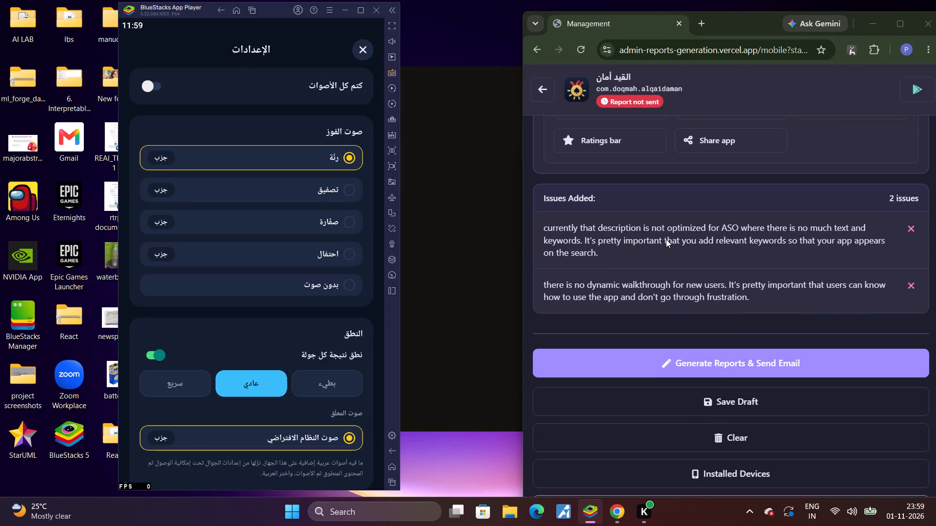
{"action": "scroll", "coordinate": [644, 297], "scroll_direction": "up", "scroll_amount": 5}
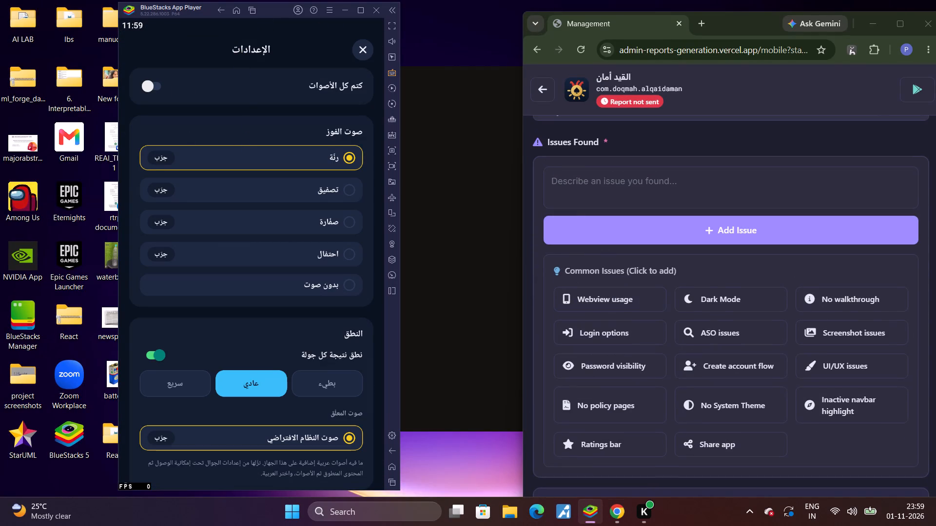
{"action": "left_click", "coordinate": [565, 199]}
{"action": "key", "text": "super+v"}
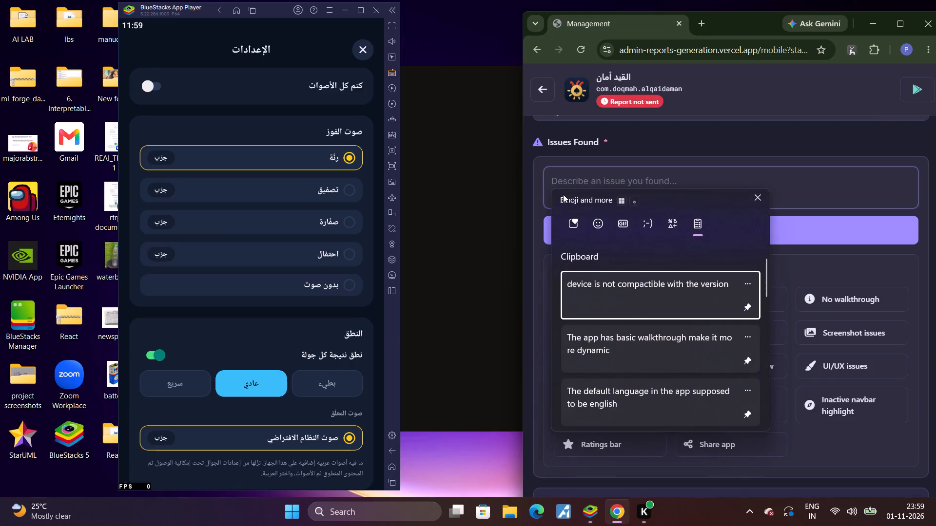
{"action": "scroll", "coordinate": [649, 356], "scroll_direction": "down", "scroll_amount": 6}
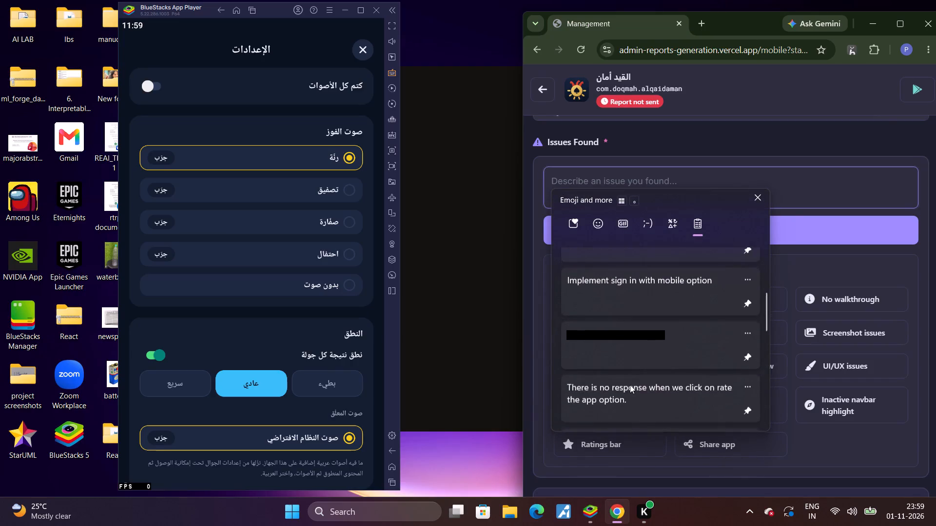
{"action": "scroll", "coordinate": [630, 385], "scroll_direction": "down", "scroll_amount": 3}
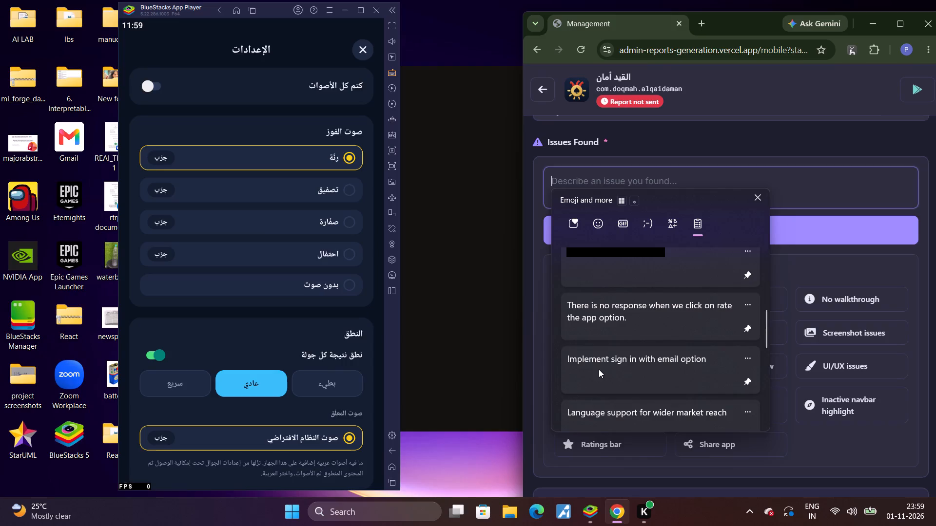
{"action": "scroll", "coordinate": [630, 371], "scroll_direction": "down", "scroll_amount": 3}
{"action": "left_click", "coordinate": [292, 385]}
Try the slow, fast and normal speech speeds in the القيد أمان settings in BlueStacks and examine the remaining settings sections.
{"action": "left_click", "coordinate": [351, 382]}
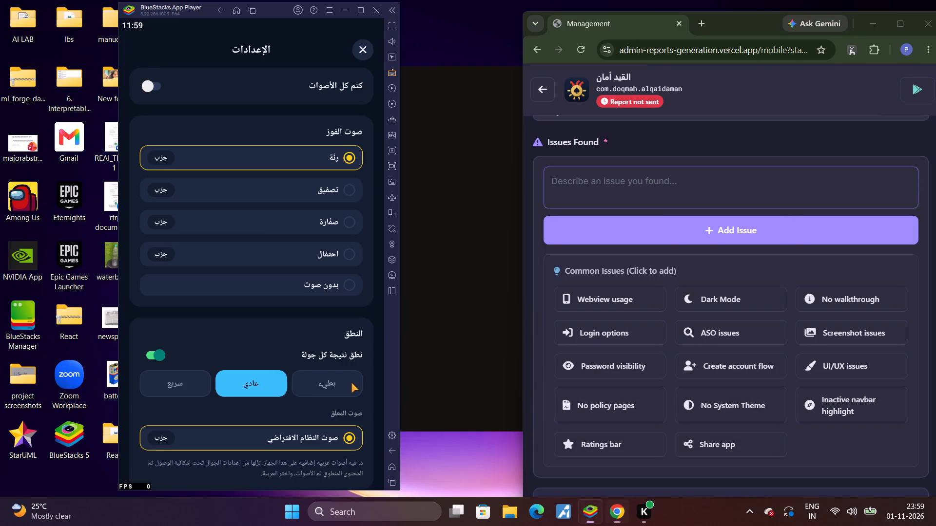
{"action": "left_click", "coordinate": [217, 386]}
{"action": "left_click", "coordinate": [171, 386]}
{"action": "left_click", "coordinate": [245, 387]}
{"action": "scroll", "coordinate": [350, 379], "scroll_direction": "down", "scroll_amount": 4}
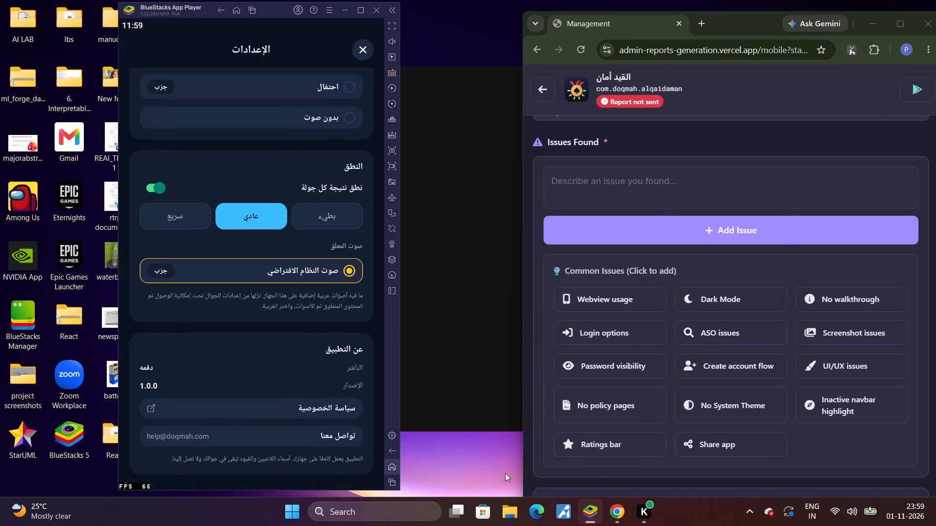
{"action": "scroll", "coordinate": [578, 203], "scroll_direction": "up", "scroll_amount": 3}
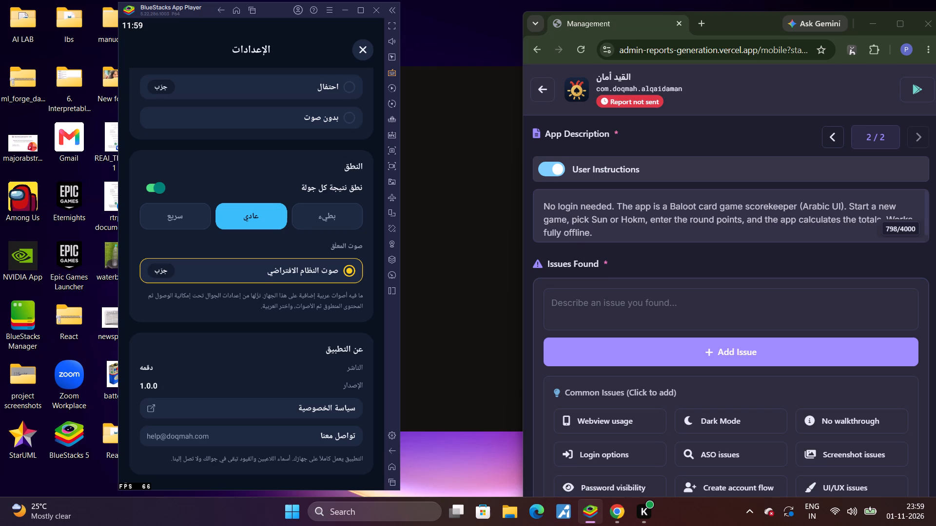
{"action": "left_click", "coordinate": [591, 325]}
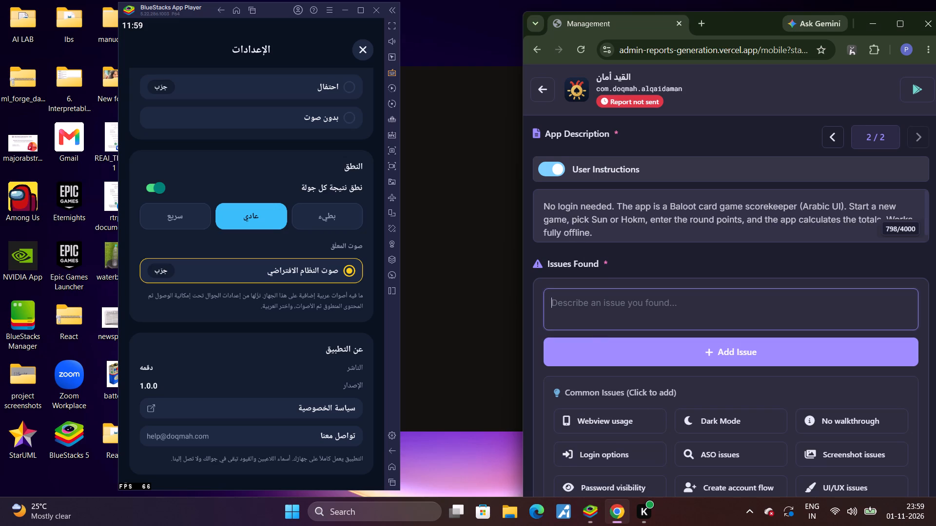
{"action": "left_click_drag", "start_coordinate": [296, 170], "coordinate": [334, 408]}
{"action": "left_click_drag", "start_coordinate": [293, 356], "coordinate": [323, 166]}
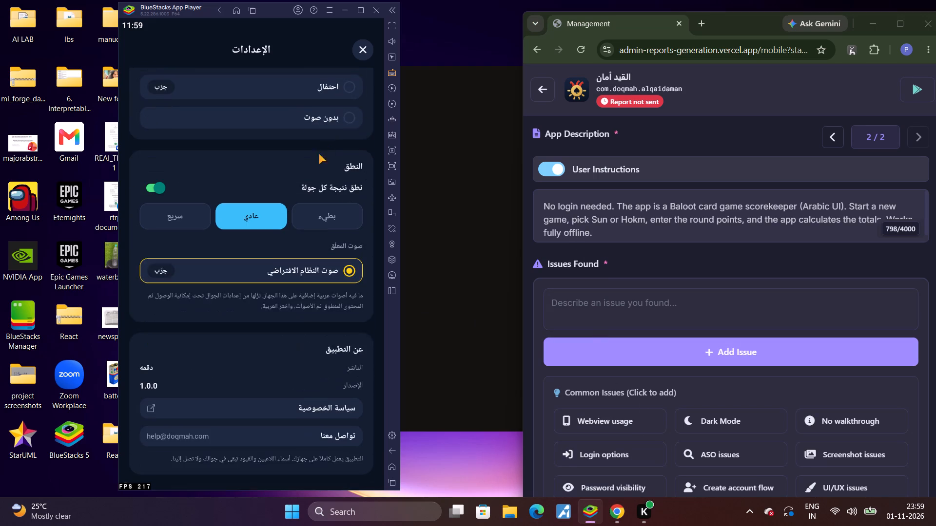
{"action": "left_click_drag", "start_coordinate": [307, 199], "coordinate": [336, 341]}
Add the saved clipboard text "The default language in the app supposed to be english" as an issue in the القيد أمان report in Chrome.
{"action": "left_click", "coordinate": [631, 302]}
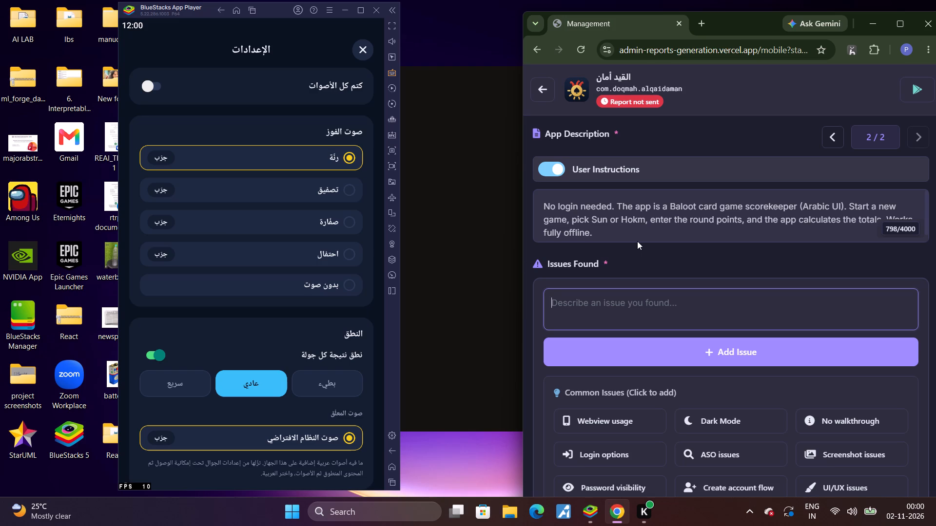
{"action": "scroll", "coordinate": [637, 241], "scroll_direction": "down", "scroll_amount": 3}
{"action": "left_click_drag", "start_coordinate": [600, 272], "coordinate": [573, 177]}
{"action": "left_click", "coordinate": [618, 300]}
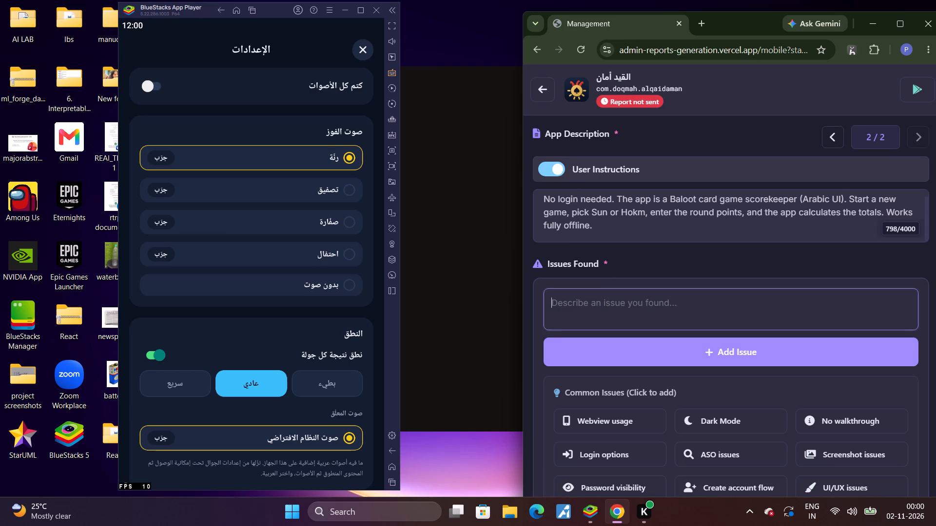
{"action": "scroll", "coordinate": [621, 300], "scroll_direction": "down", "scroll_amount": 5}
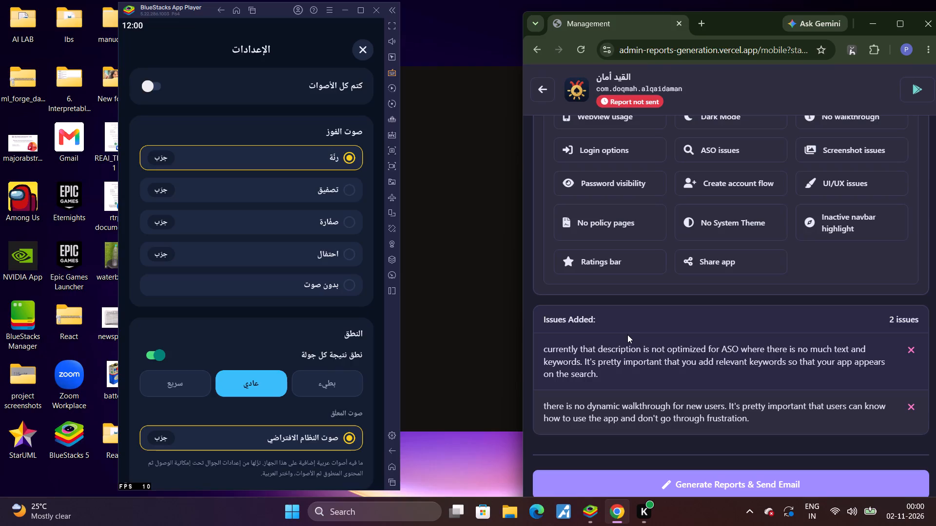
{"action": "scroll", "coordinate": [629, 317], "scroll_direction": "up", "scroll_amount": 4}
{"action": "left_click", "coordinate": [585, 247]}
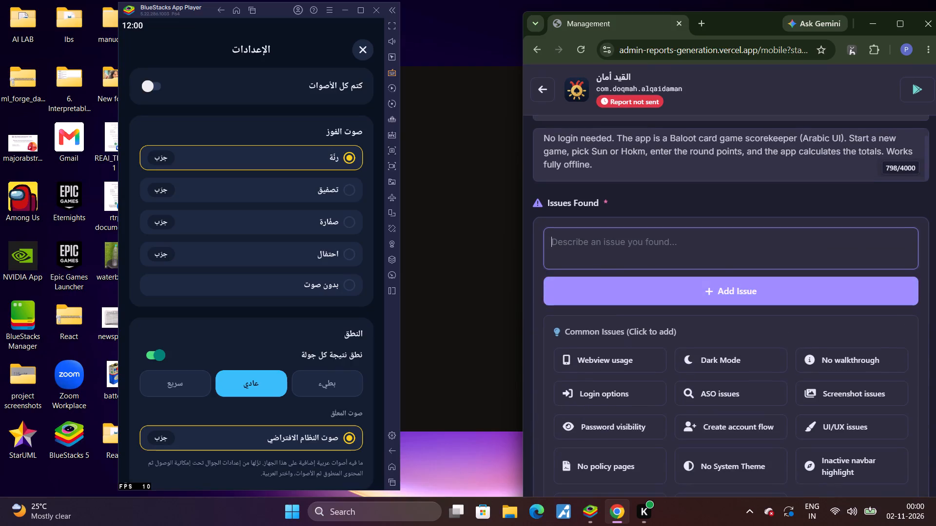
{"action": "key", "text": "super+v"}
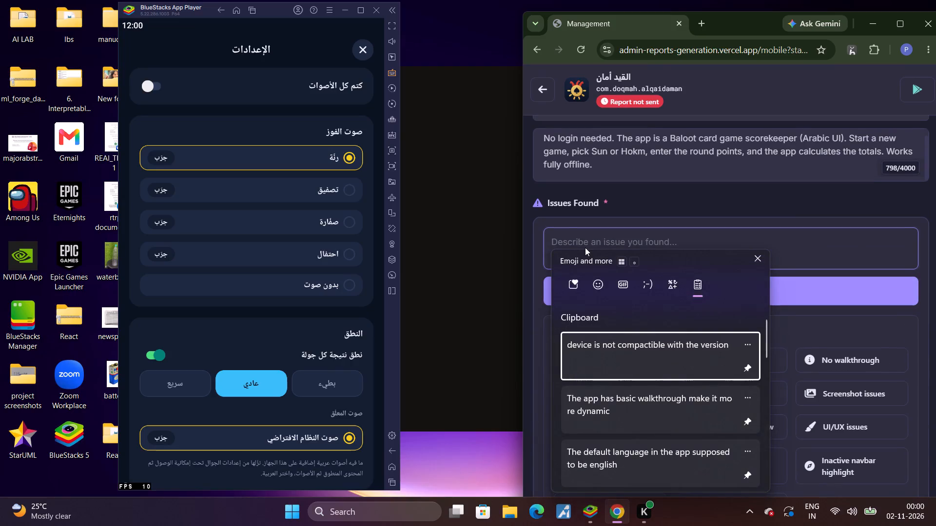
{"action": "scroll", "coordinate": [684, 399], "scroll_direction": "down", "scroll_amount": 1}
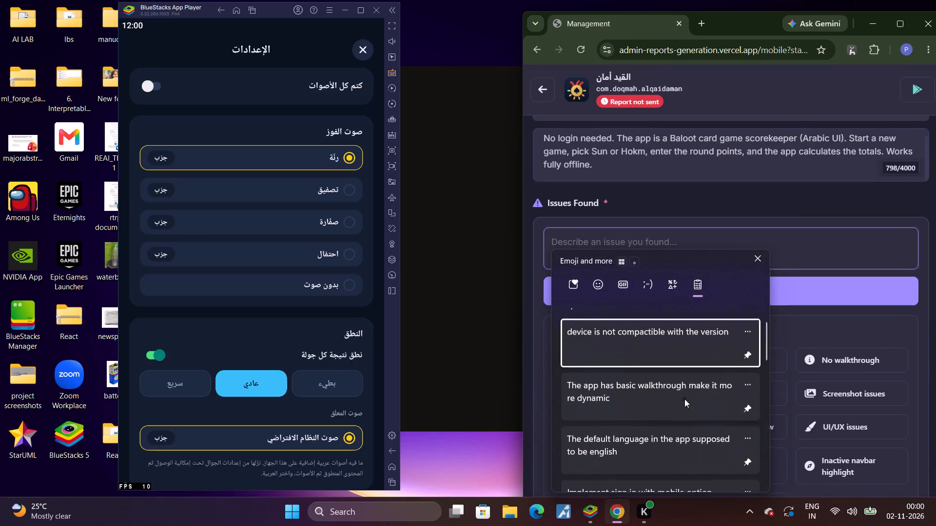
{"action": "scroll", "coordinate": [684, 399], "scroll_direction": "down", "scroll_amount": 11}
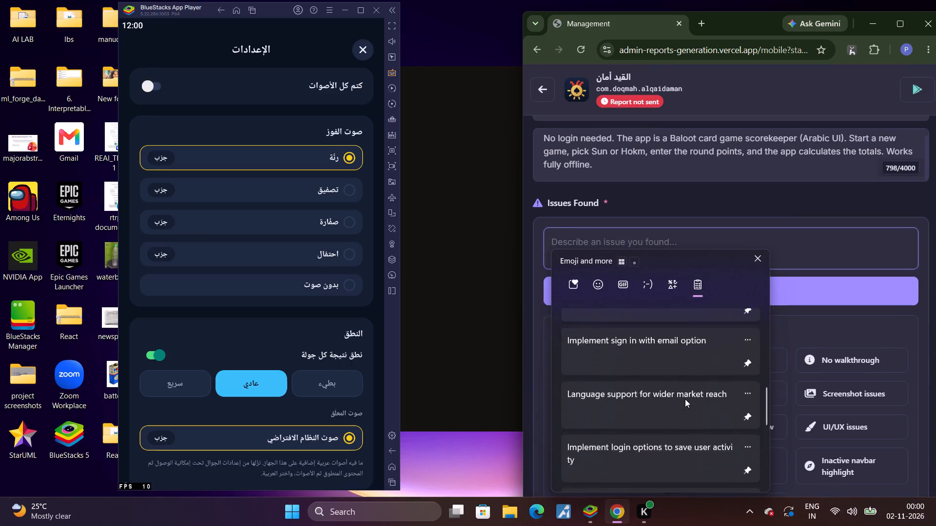
{"action": "scroll", "coordinate": [652, 391], "scroll_direction": "up", "scroll_amount": 9}
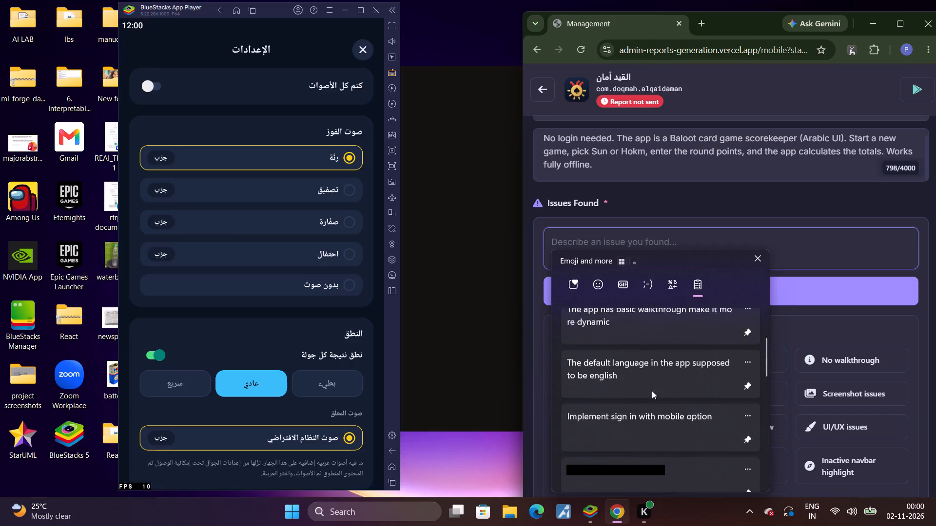
{"action": "scroll", "coordinate": [652, 391], "scroll_direction": "up", "scroll_amount": 5}
{"action": "left_click", "coordinate": [654, 465]}
{"action": "key", "text": "ctrl+v"}
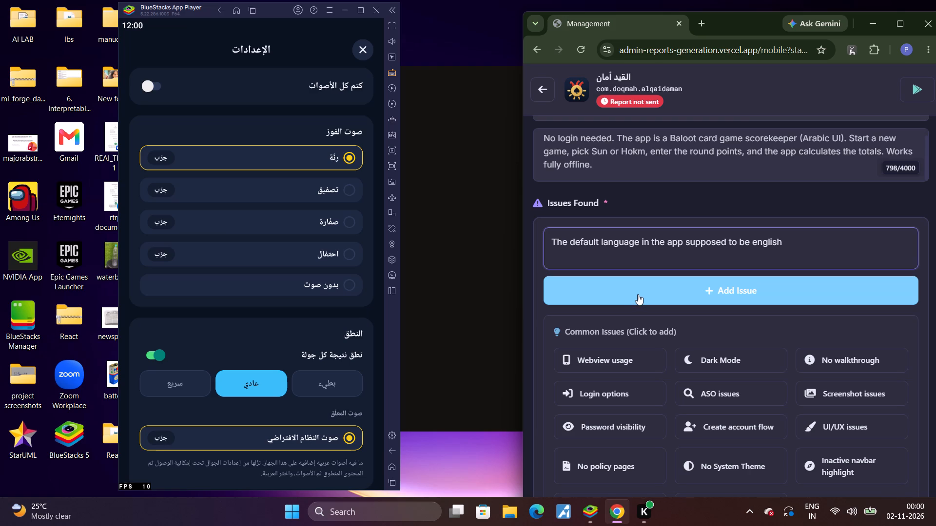
{"action": "left_click", "coordinate": [638, 289]}
{"action": "scroll", "coordinate": [680, 218], "scroll_direction": "down", "scroll_amount": 7}
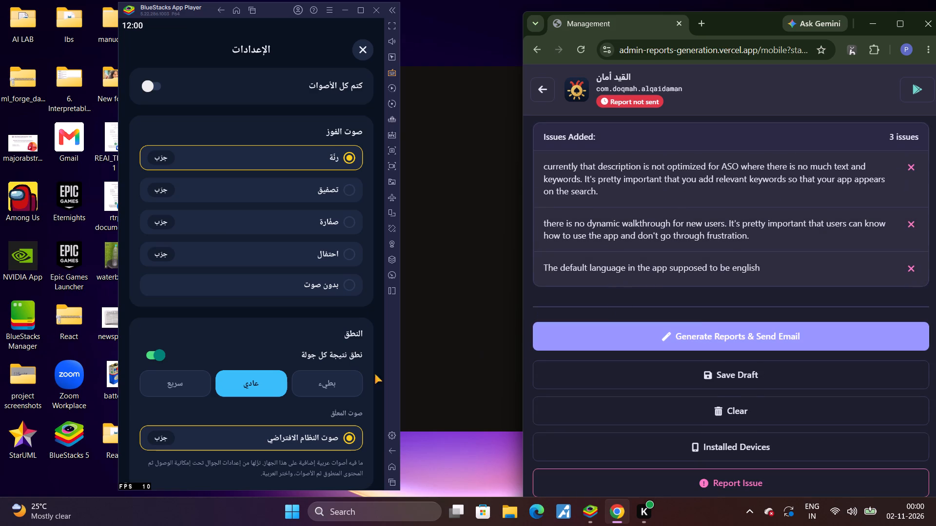
Recheck the القيد أمان main screen and settings in BlueStacks for further problems to report.
{"action": "left_click", "coordinate": [364, 42]}
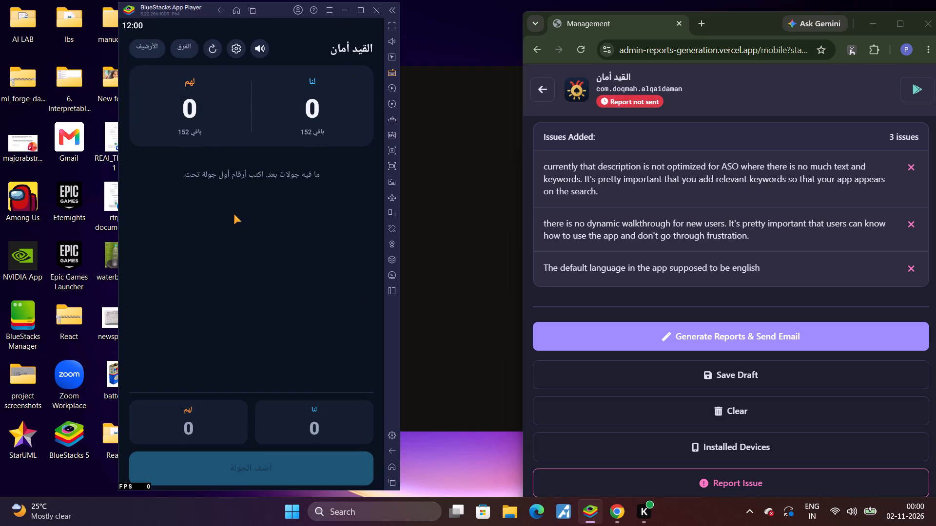
{"action": "left_click_drag", "start_coordinate": [225, 231], "coordinate": [283, 432]}
{"action": "left_click", "coordinate": [237, 54]}
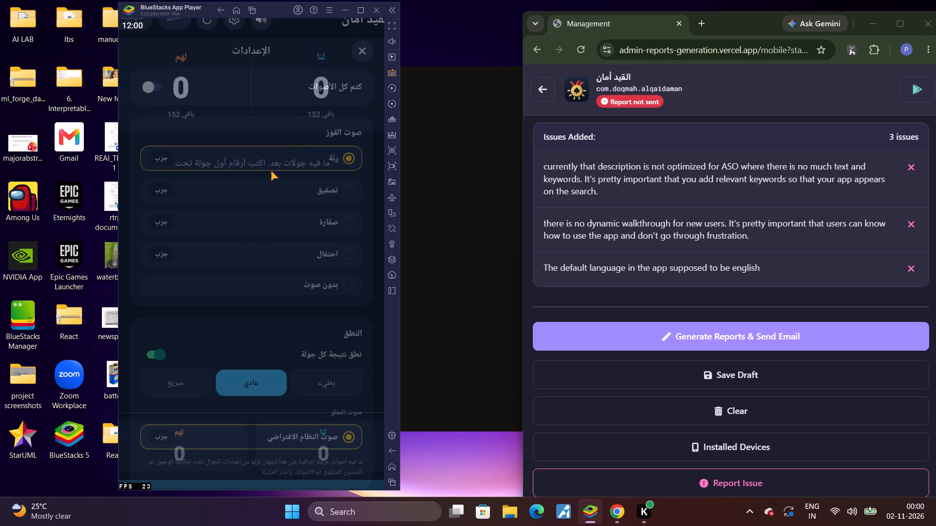
{"action": "left_click_drag", "start_coordinate": [247, 394], "coordinate": [242, 282]}
{"action": "left_click_drag", "start_coordinate": [265, 180], "coordinate": [370, 338]}
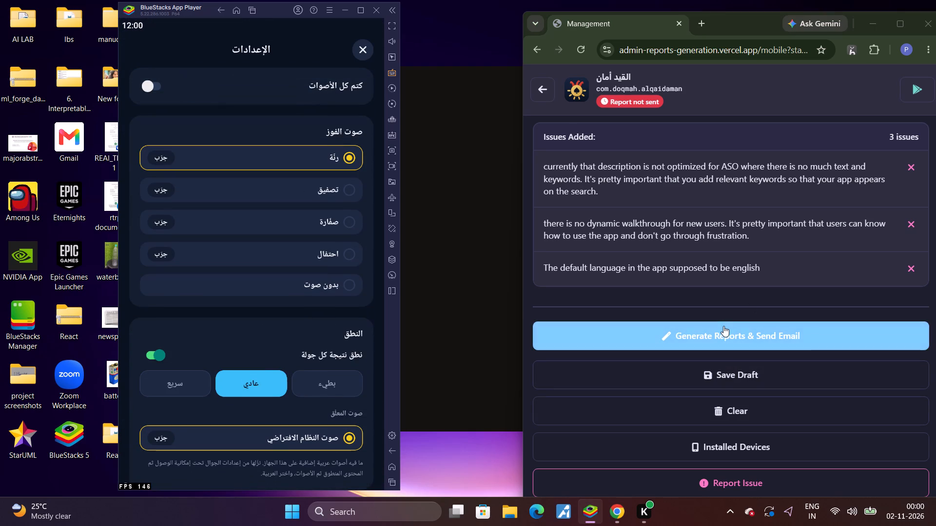
Generate and email the القيد أمان report in Chrome, and return to the app list.
{"action": "left_click", "coordinate": [720, 324]}
{"action": "scroll", "coordinate": [720, 324], "scroll_direction": "up", "scroll_amount": 4}
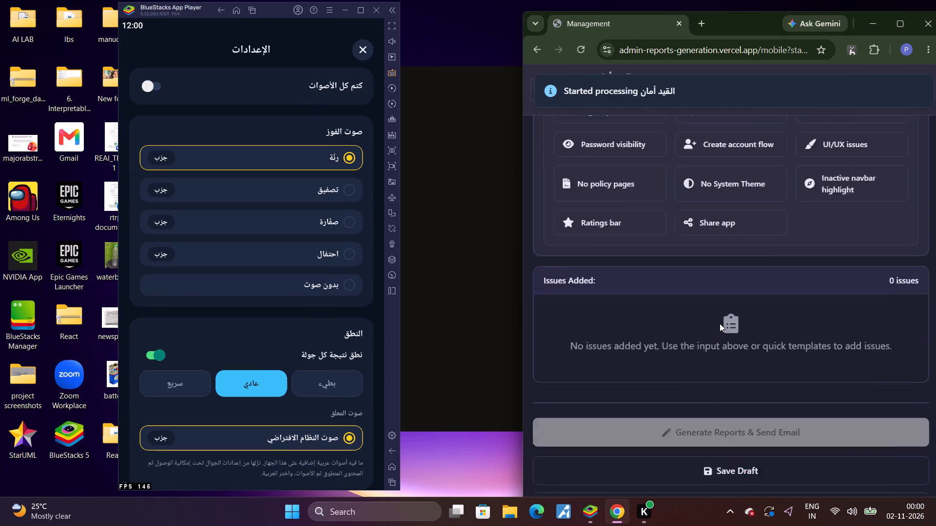
{"action": "scroll", "coordinate": [720, 323], "scroll_direction": "up", "scroll_amount": 5}
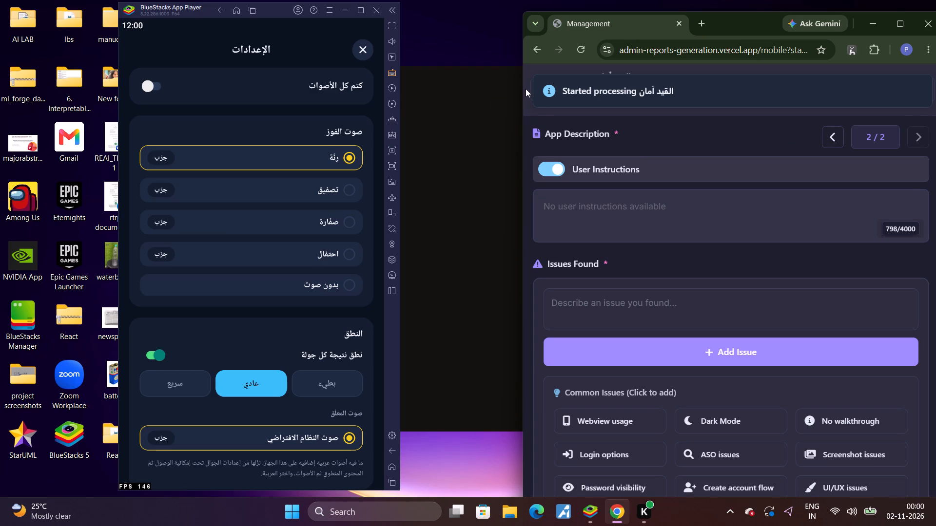
{"action": "left_click", "coordinate": [532, 93]}
Filter the app list by date from 26-10-2026 to 26-10-2026.
{"action": "left_click", "coordinate": [539, 87]}
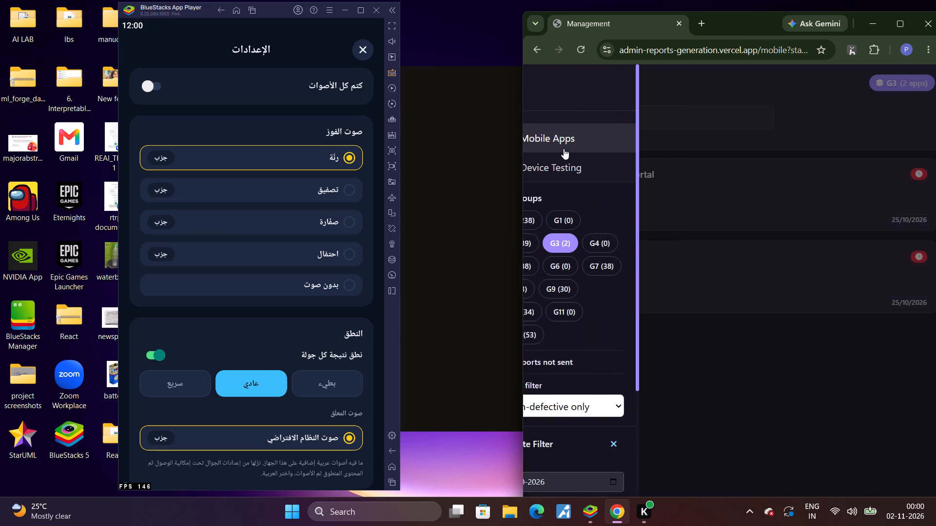
{"action": "scroll", "coordinate": [623, 439], "scroll_direction": "down", "scroll_amount": 5}
{"action": "left_click", "coordinate": [648, 336]}
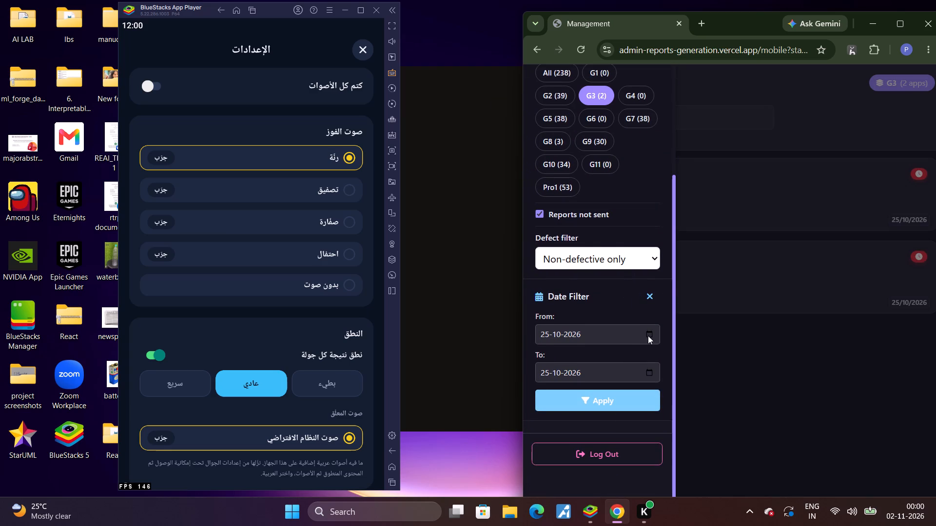
{"action": "left_click", "coordinate": [566, 276]}
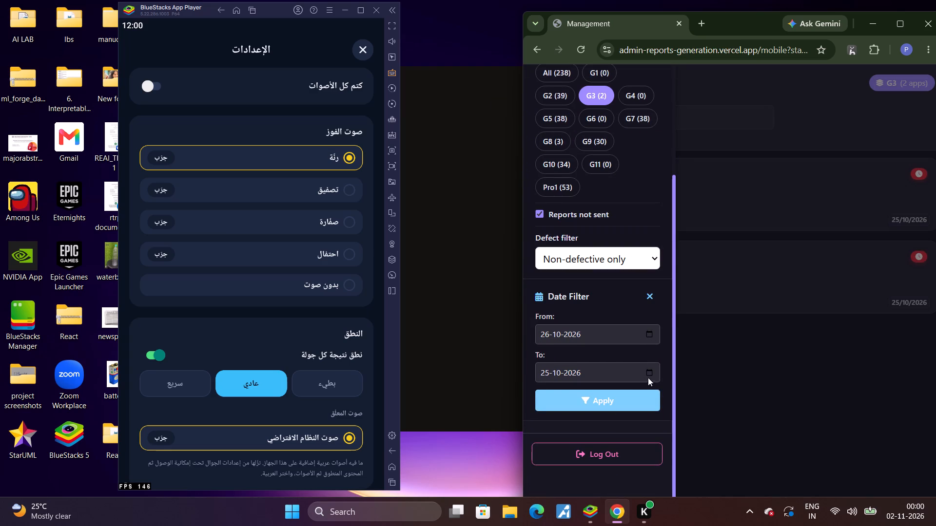
{"action": "left_click", "coordinate": [654, 369]}
{"action": "left_click", "coordinate": [563, 313]}
{"action": "left_click", "coordinate": [596, 397]}
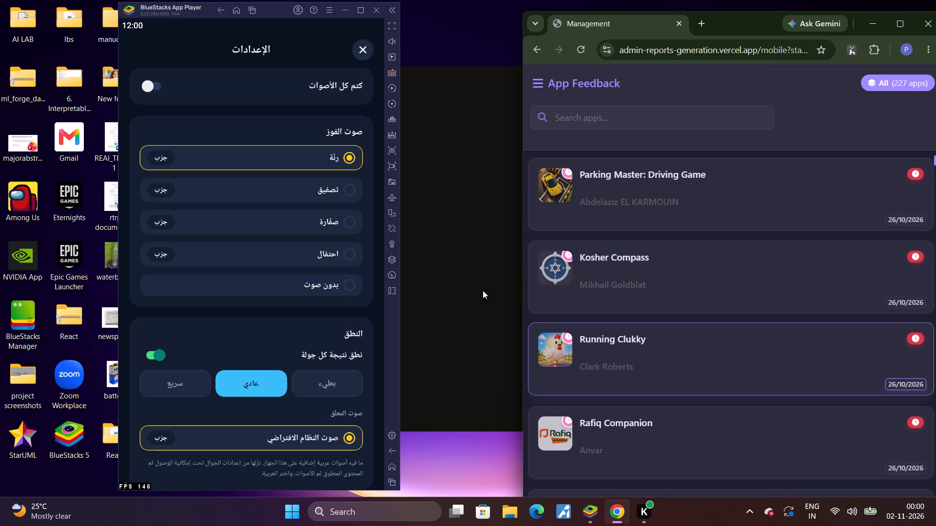
Restrict the 26-10-2026 app list to group G3 and recheck the group filter.
{"action": "left_click", "coordinate": [535, 87]}
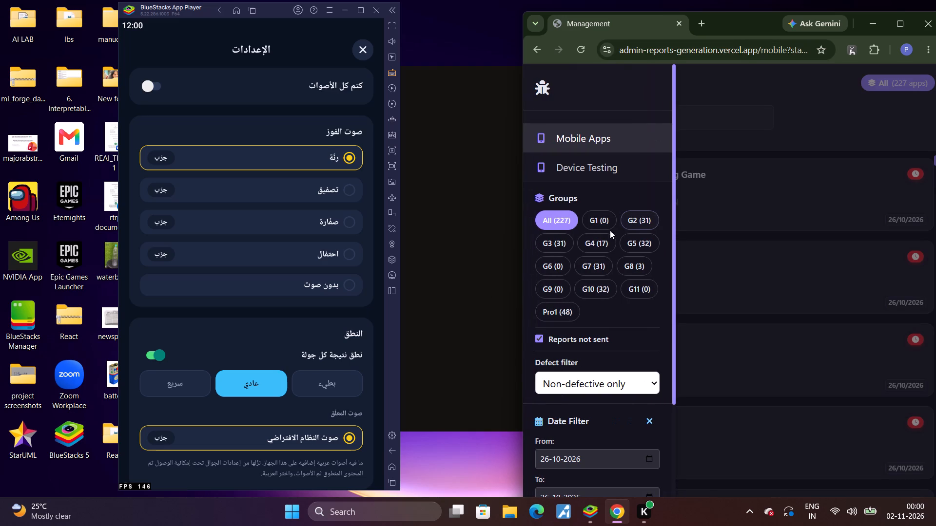
{"action": "left_click", "coordinate": [561, 242]}
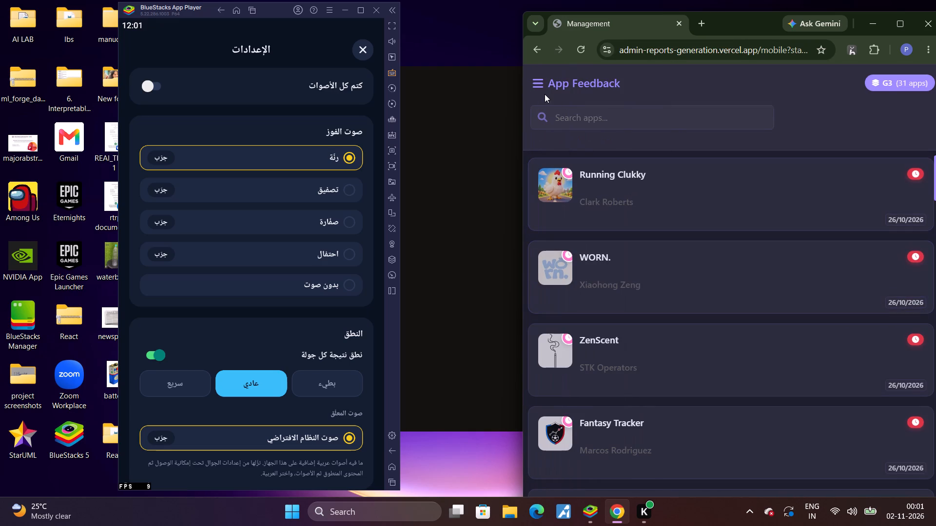
{"action": "left_click", "coordinate": [540, 90]}
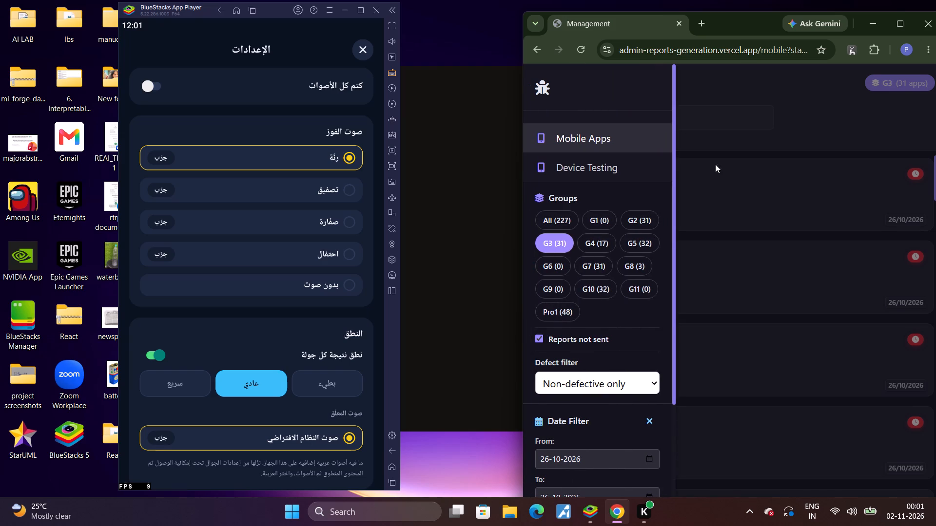
{"action": "left_click", "coordinate": [720, 189]}
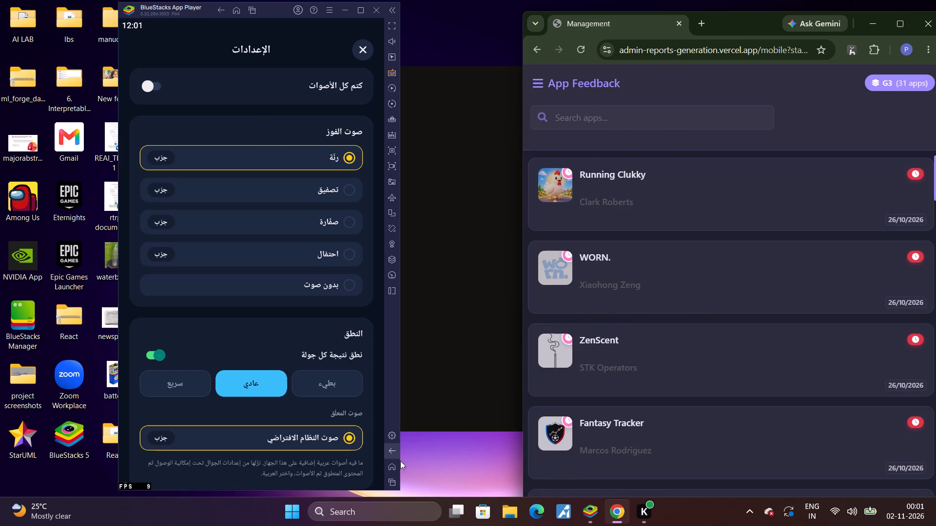
Switch to the Play Store in BlueStacks and uninstall the القيد أمان early-access app.
{"action": "left_click", "coordinate": [392, 483]}
{"action": "left_click", "coordinate": [191, 168]}
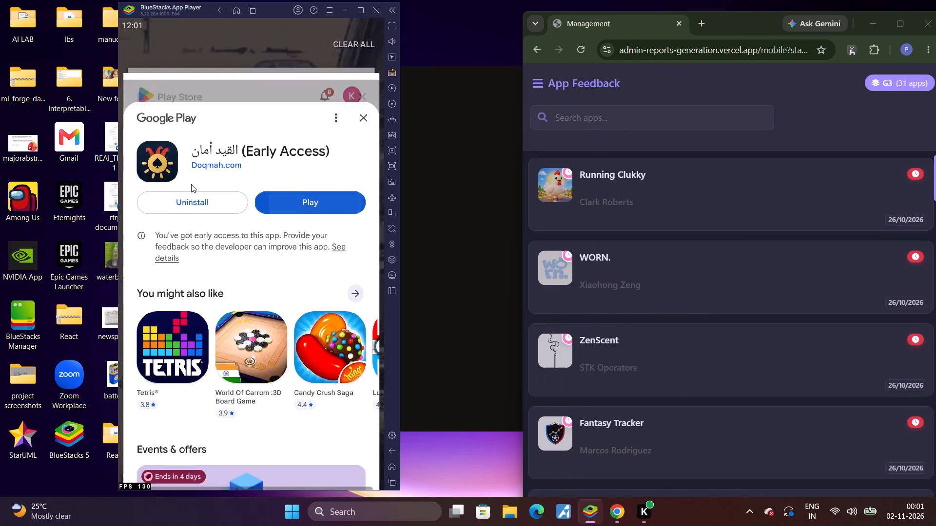
{"action": "left_click", "coordinate": [193, 163]}
{"action": "left_click", "coordinate": [333, 265]}
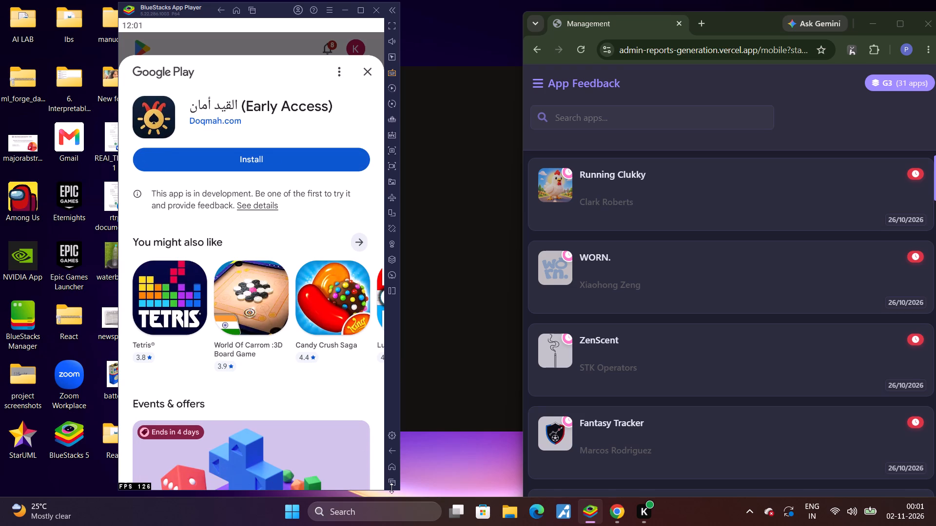
Switch to the browser in BlueStacks and return from the القيد أمان report page to the app list.
{"action": "left_click", "coordinate": [394, 488]}
{"action": "left_click", "coordinate": [394, 486]}
{"action": "left_click", "coordinate": [273, 267]}
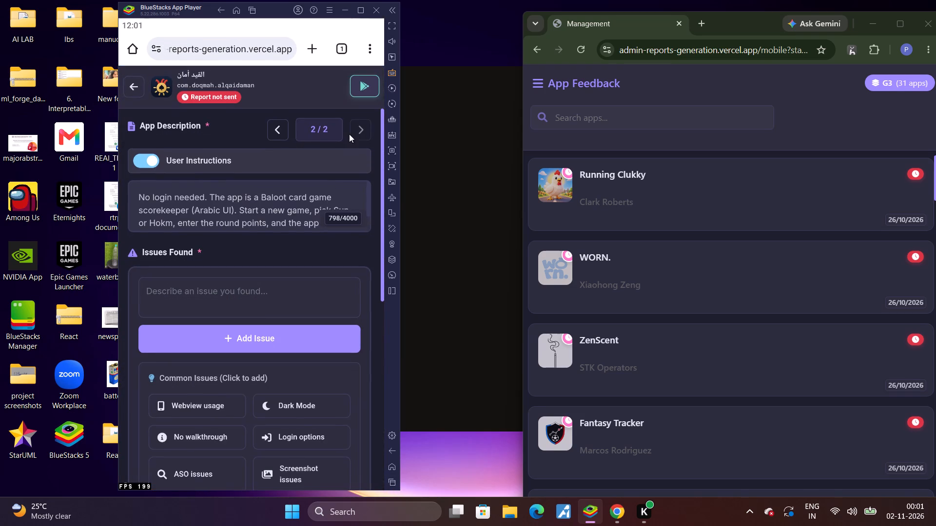
{"action": "left_click", "coordinate": [141, 89]}
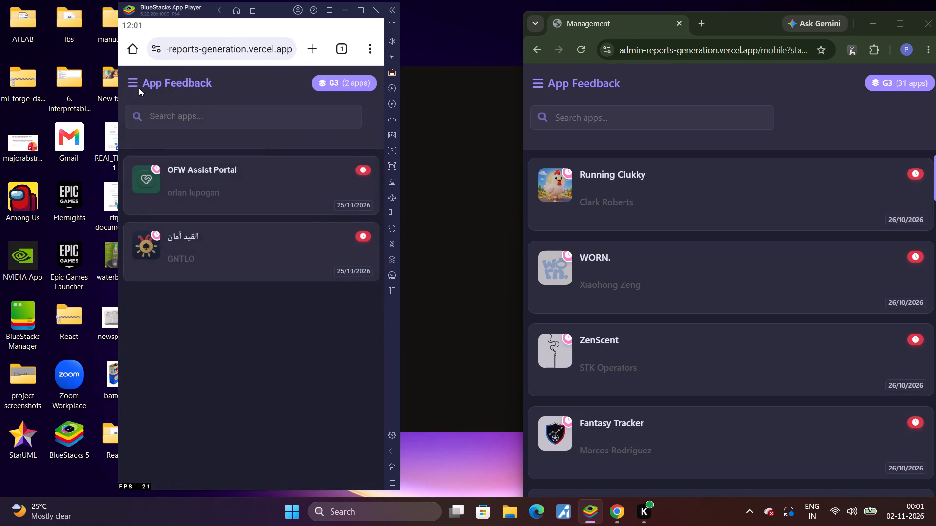
Filter the app list in the BlueStacks browser by date from 10/26/2026 to 10/26/2026.
{"action": "left_click", "coordinate": [135, 83]}
{"action": "scroll", "coordinate": [200, 415], "scroll_direction": "down", "scroll_amount": 4}
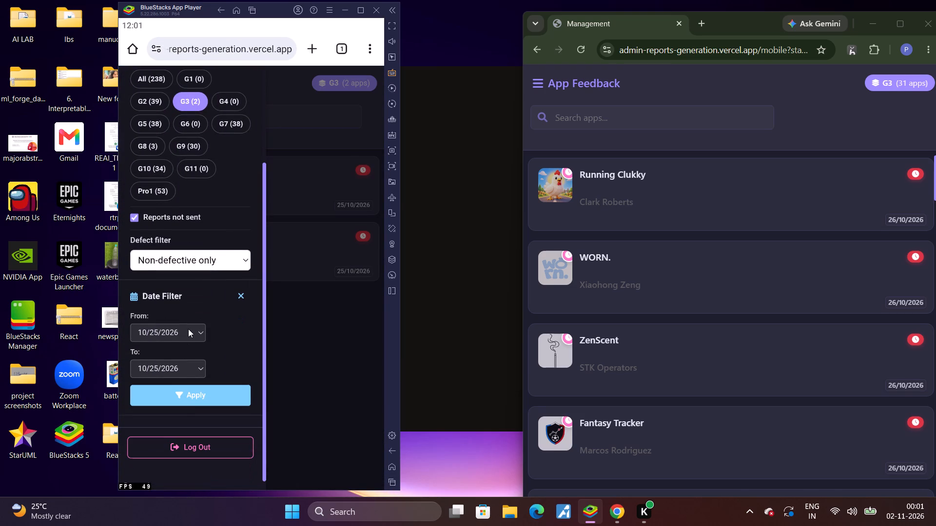
{"action": "left_click", "coordinate": [193, 327]}
{"action": "left_click", "coordinate": [207, 336]}
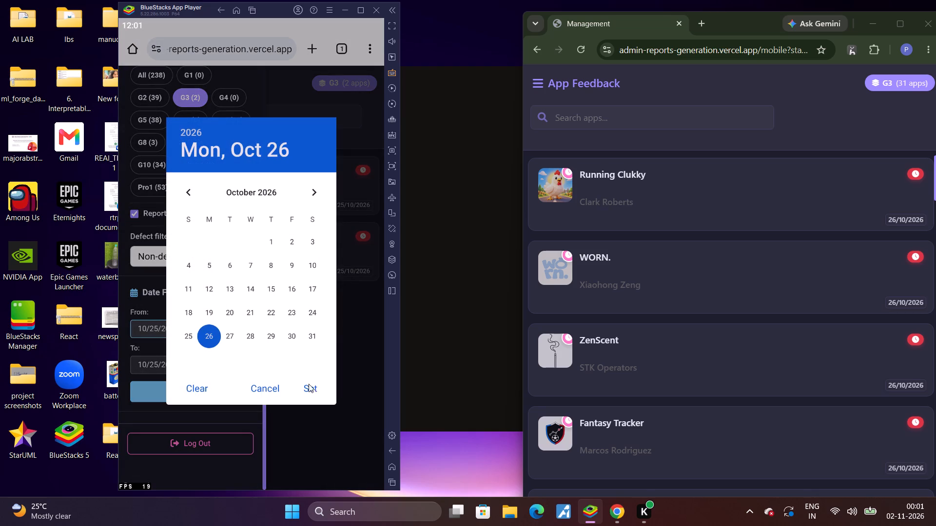
{"action": "left_click", "coordinate": [311, 386]}
{"action": "left_click", "coordinate": [152, 365]}
{"action": "left_click", "coordinate": [214, 340]}
{"action": "left_click", "coordinate": [310, 391]}
{"action": "left_click", "coordinate": [174, 391]}
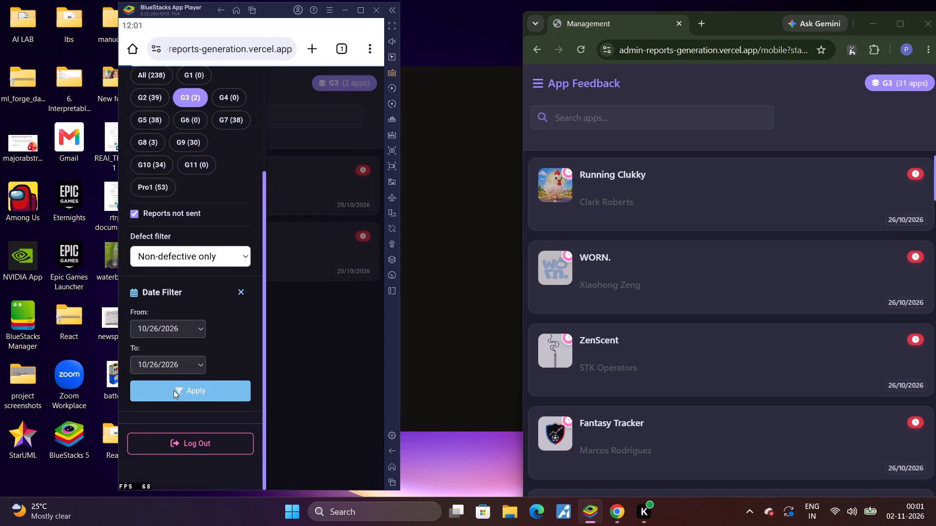
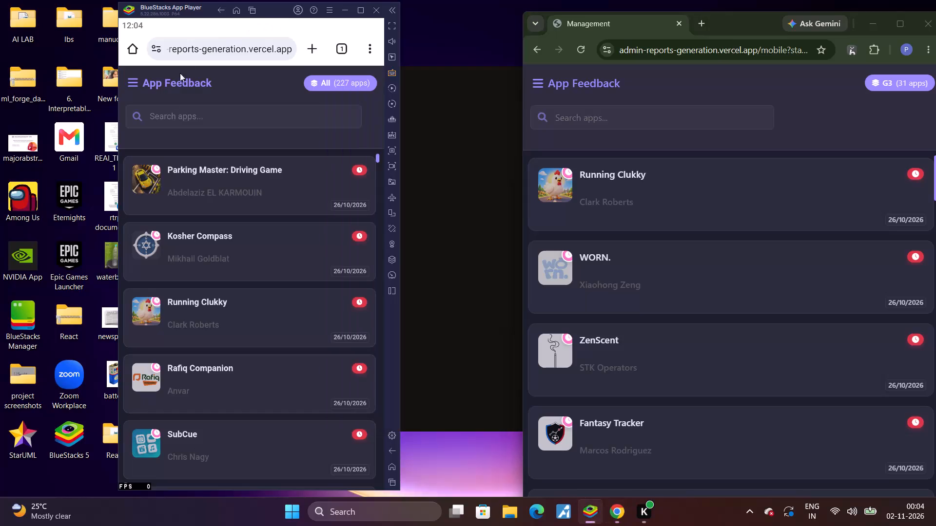
Filter the app list in the BlueStacks browser to group G3.
{"action": "left_click", "coordinate": [129, 87]}
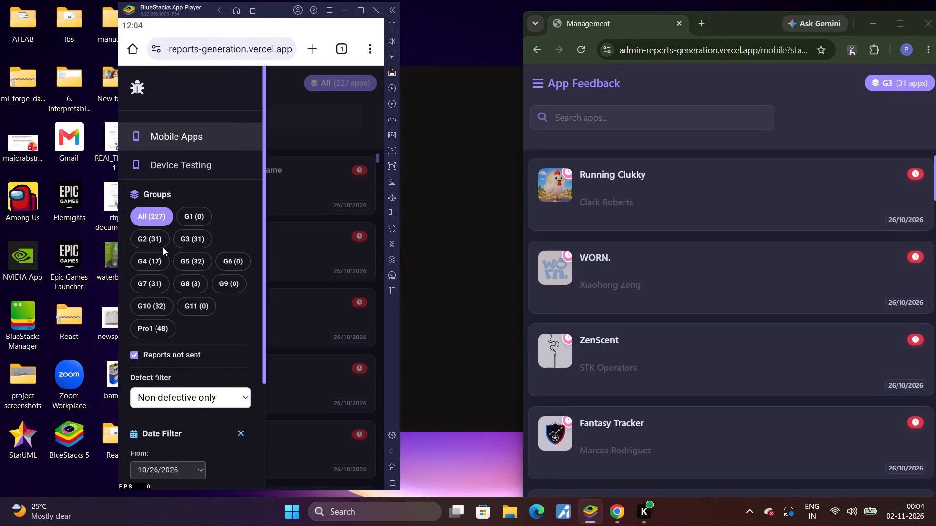
{"action": "left_click", "coordinate": [187, 237]}
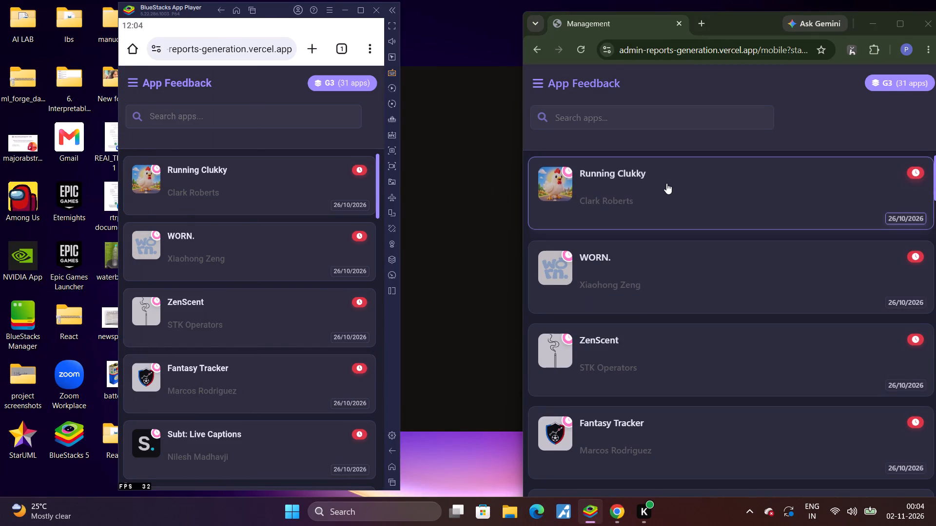
Open the Running Clukky feedback page in both the BlueStacks browser and desktop Chrome.
{"action": "left_click", "coordinate": [229, 182]}
{"action": "left_click", "coordinate": [615, 210]}
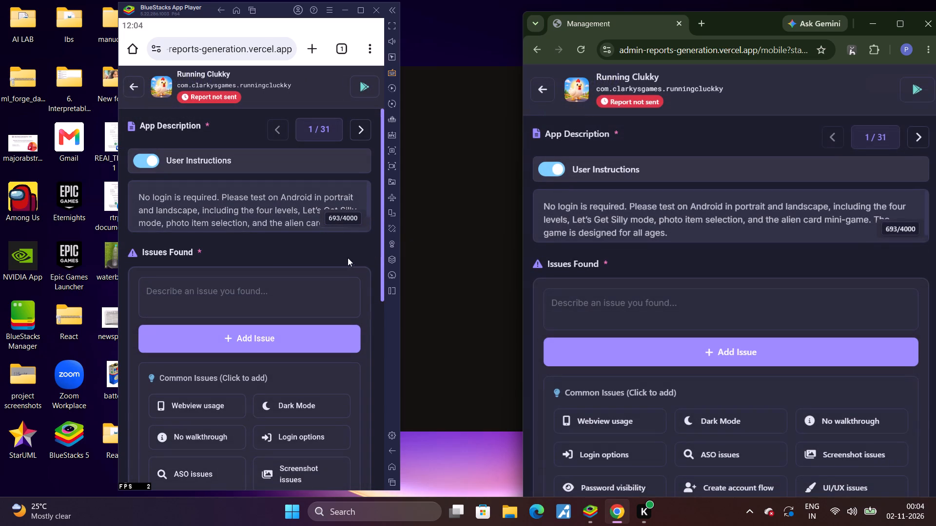
Open Running Clukky's Google Play listing in BlueStacks and start installing the game.
{"action": "left_click", "coordinate": [370, 93]}
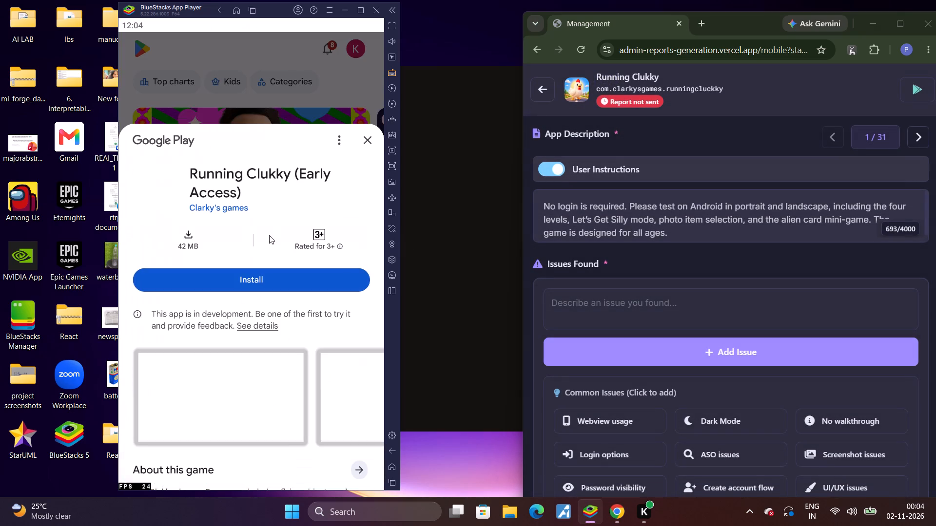
{"action": "left_click", "coordinate": [227, 272]}
Examine the Running Clukky store listing's description and screenshots, view the "You Died" screenshot full size, and return to the listing's top.
{"action": "left_click_drag", "start_coordinate": [276, 387], "coordinate": [275, 334]}
{"action": "left_click", "coordinate": [284, 278]}
{"action": "left_click_drag", "start_coordinate": [314, 386], "coordinate": [312, 313]}
{"action": "left_click", "coordinate": [313, 270]}
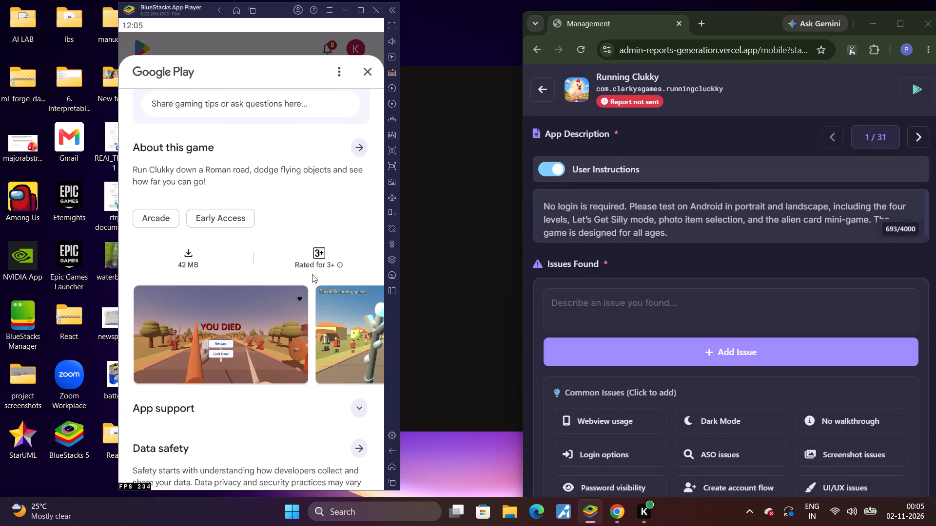
{"action": "left_click_drag", "start_coordinate": [334, 311], "coordinate": [257, 315]}
{"action": "left_click_drag", "start_coordinate": [220, 317], "coordinate": [273, 327]}
{"action": "left_click", "coordinate": [209, 326]}
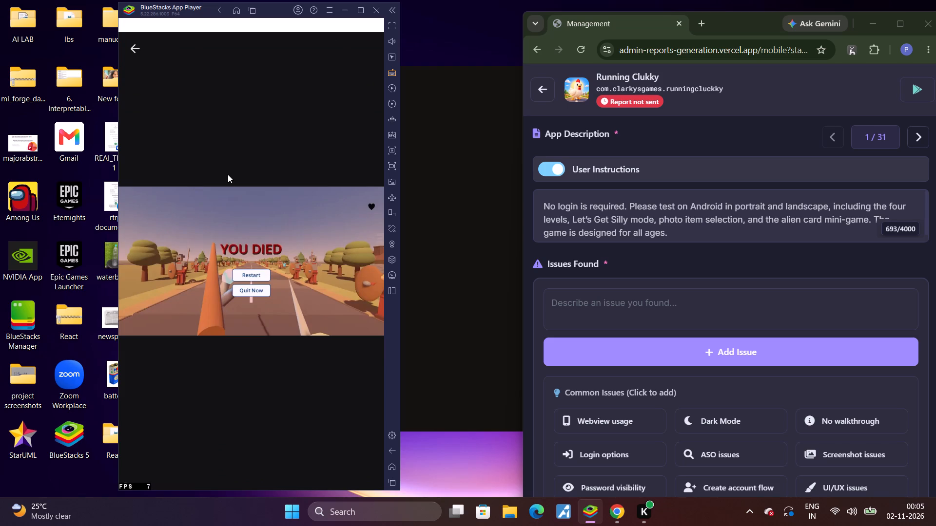
{"action": "left_click_drag", "start_coordinate": [228, 185], "coordinate": [253, 365]}
{"action": "left_click_drag", "start_coordinate": [266, 290], "coordinate": [297, 463]}
{"action": "left_click_drag", "start_coordinate": [284, 192], "coordinate": [321, 453]}
{"action": "left_click", "coordinate": [290, 147]}
{"action": "left_click_drag", "start_coordinate": [271, 223], "coordinate": [275, 434]}
{"action": "left_click_drag", "start_coordinate": [275, 256], "coordinate": [266, 326]}
{"action": "left_click_drag", "start_coordinate": [259, 229], "coordinate": [270, 369]}
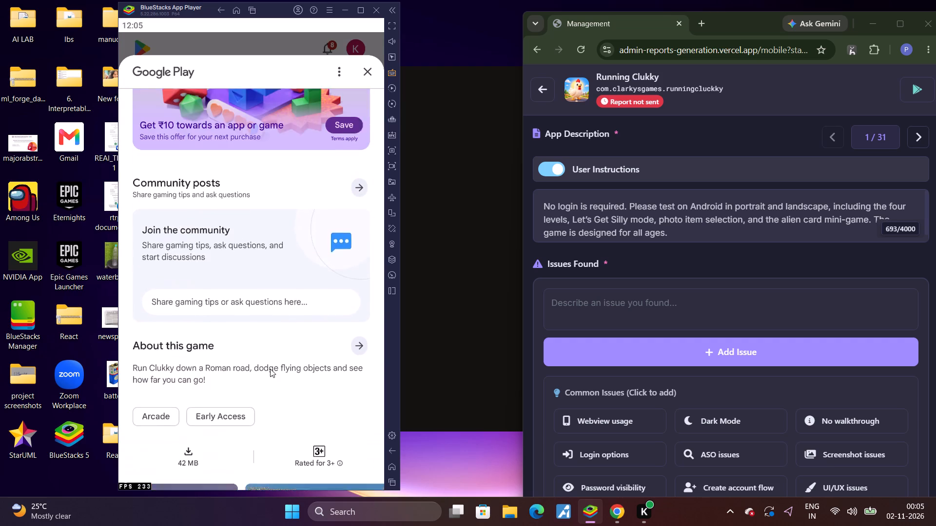
{"action": "left_click_drag", "start_coordinate": [270, 369], "coordinate": [277, 391]}
{"action": "left_click_drag", "start_coordinate": [265, 239], "coordinate": [287, 389]}
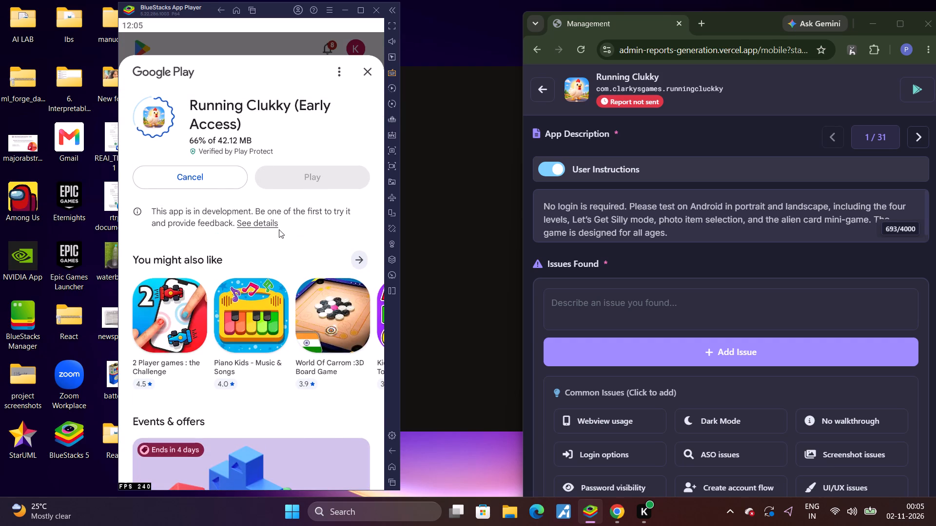
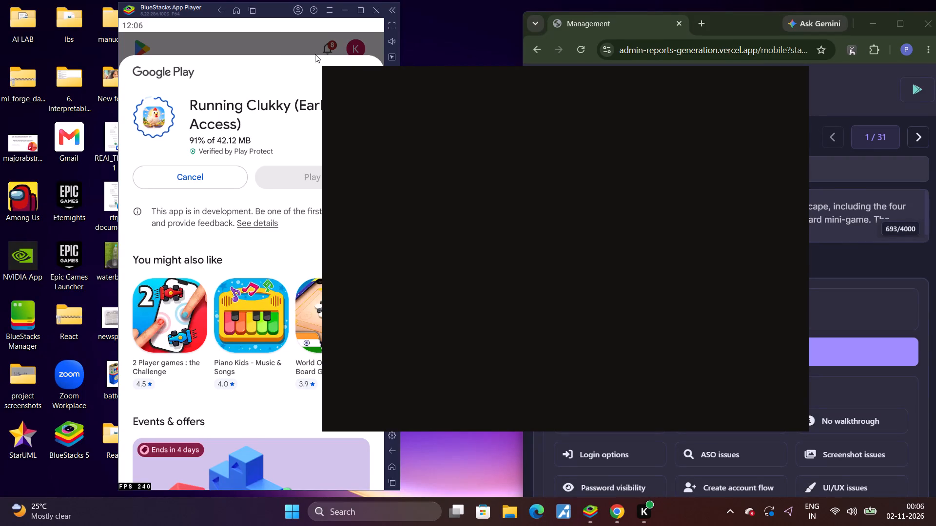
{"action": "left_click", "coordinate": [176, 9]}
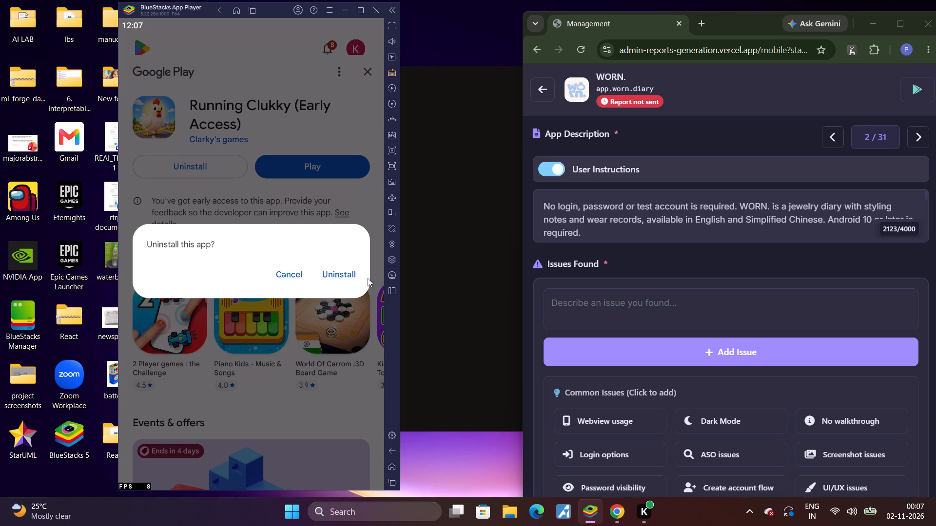
{"action": "left_click", "coordinate": [338, 275]}
In the BlueStacks browser, advance the feedback page to WORN. and open its Google Play listing.
{"action": "left_click", "coordinate": [390, 478]}
{"action": "left_click", "coordinate": [270, 189]}
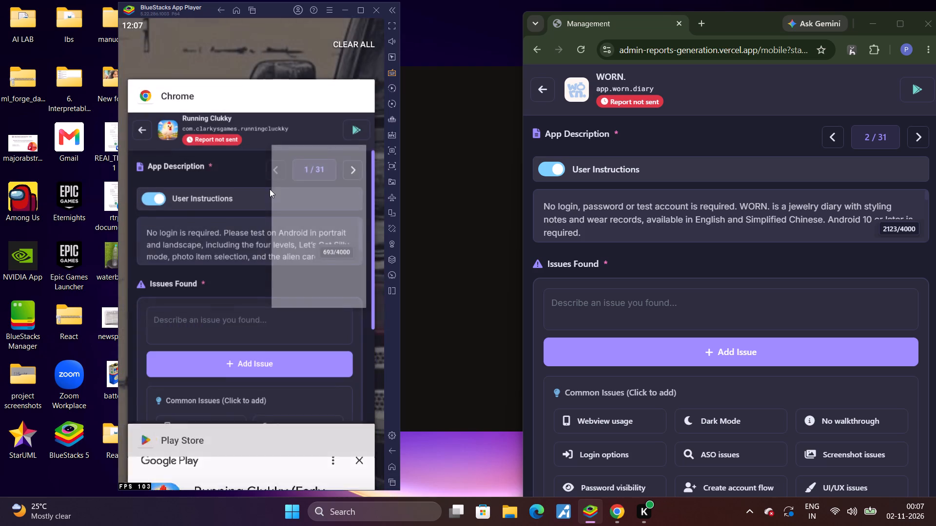
{"action": "left_click", "coordinate": [359, 133]}
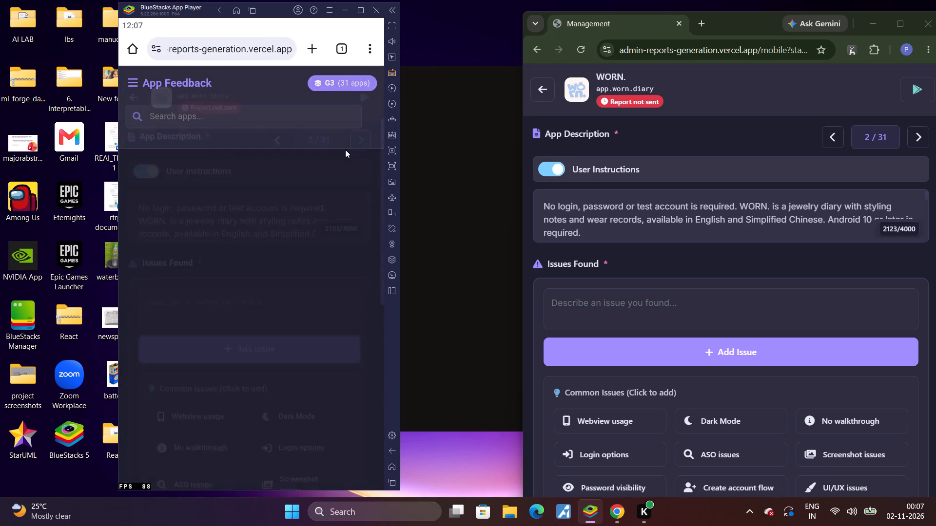
{"action": "left_click", "coordinate": [361, 83]}
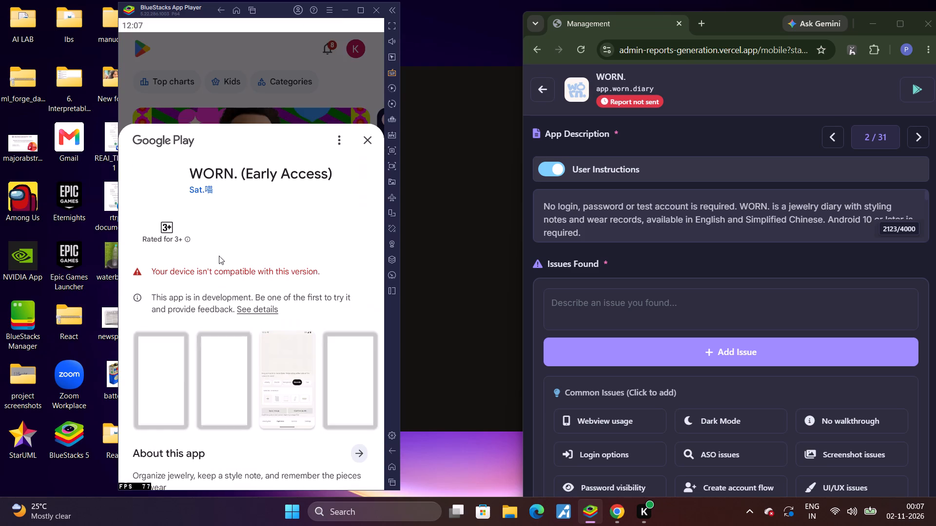
View the WORN. listing's Style note screenshot full size and return to the listing.
{"action": "left_click", "coordinate": [218, 357]}
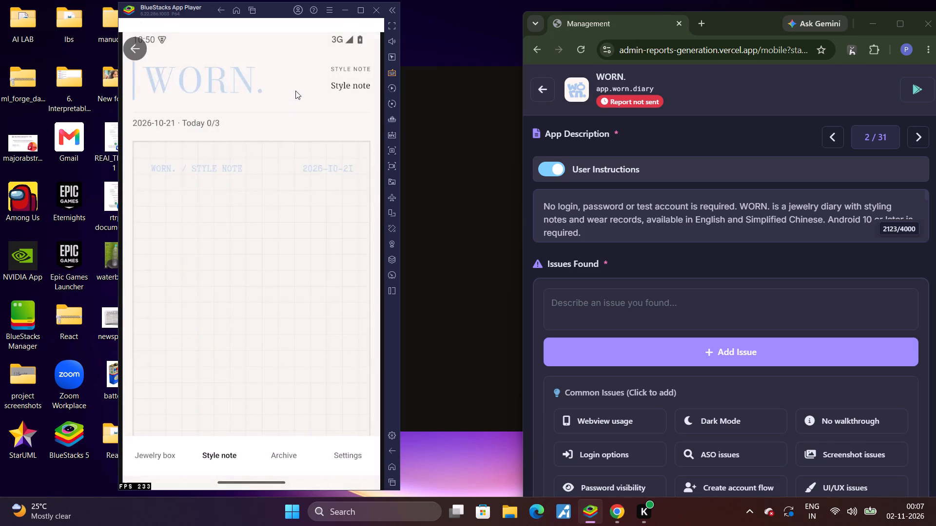
{"action": "left_click_drag", "start_coordinate": [295, 78], "coordinate": [334, 402]}
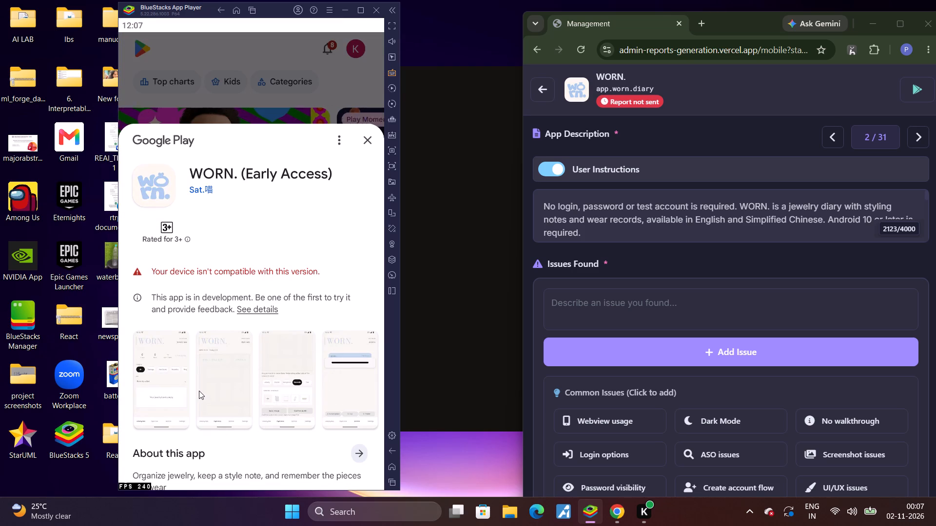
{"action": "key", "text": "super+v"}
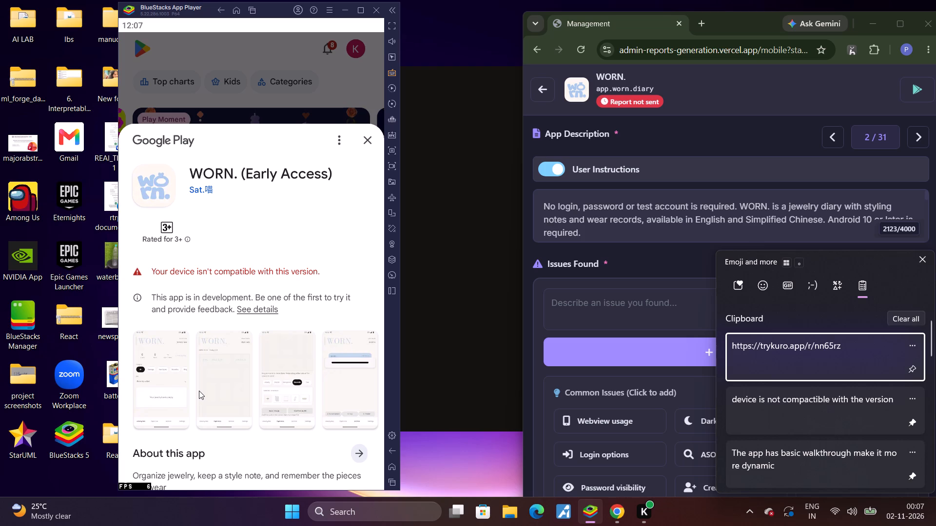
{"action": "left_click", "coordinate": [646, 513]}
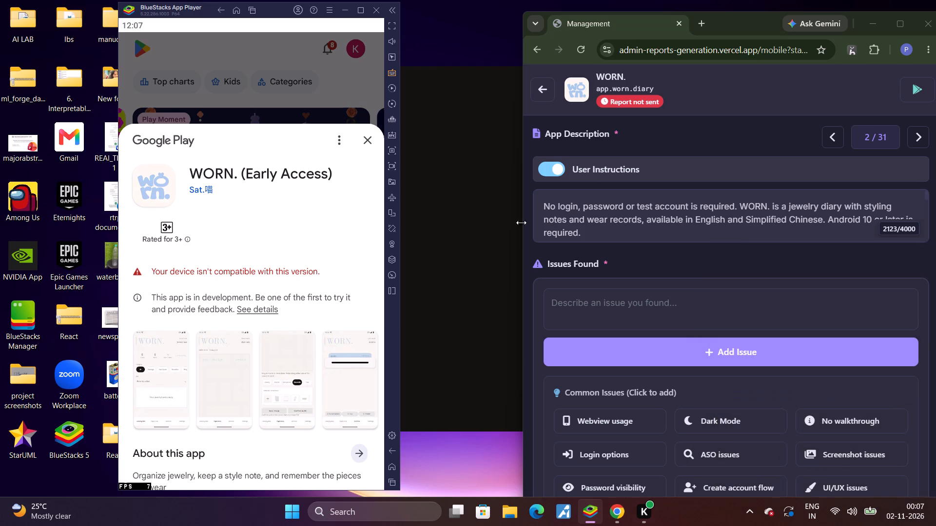
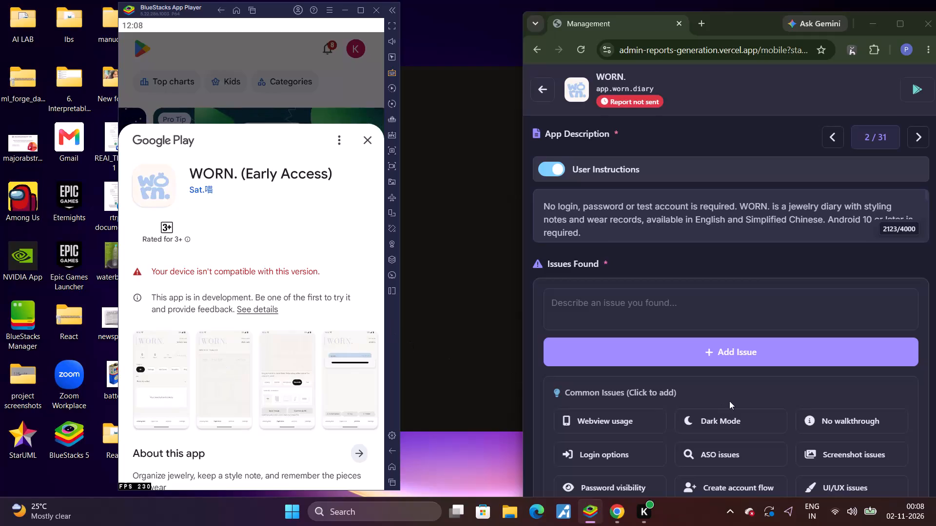
Capture a Snipping Tool screenshot of the WORN. listing in the BlueStacks window, including its device compatibility notice.
{"action": "scroll", "coordinate": [822, 217], "scroll_direction": "down", "scroll_amount": 6}
{"action": "scroll", "coordinate": [816, 304], "scroll_direction": "down", "scroll_amount": 6}
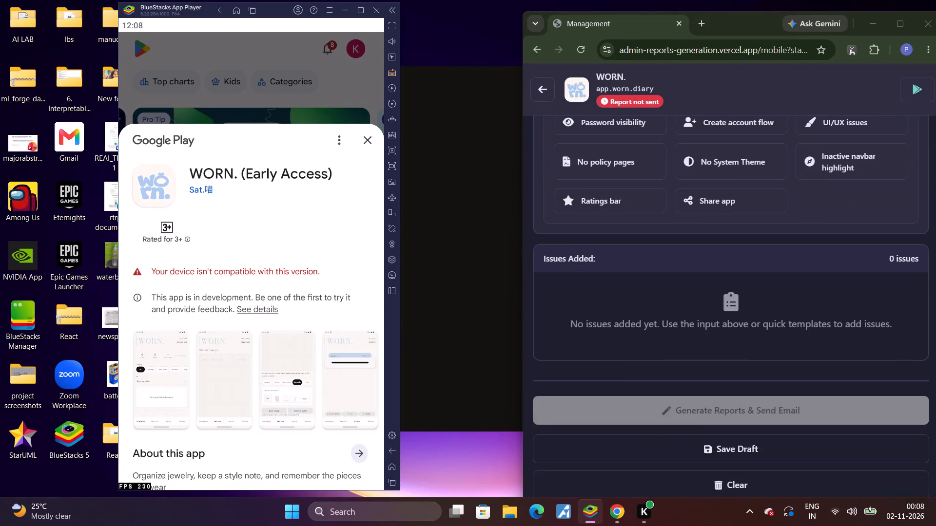
{"action": "scroll", "coordinate": [653, 361], "scroll_direction": "up", "scroll_amount": 7}
{"action": "left_click", "coordinate": [373, 516]}
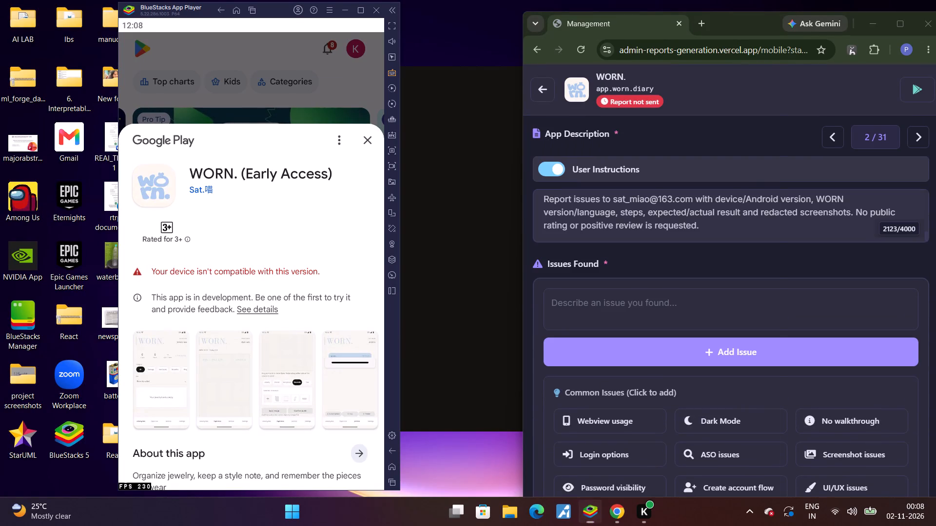
{"action": "left_click", "coordinate": [387, 204]}
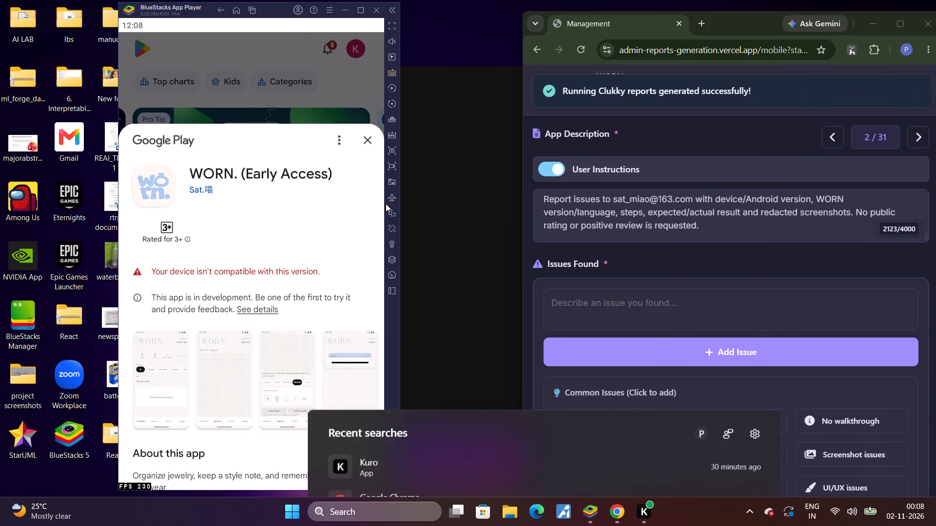
{"action": "left_click", "coordinate": [308, 133]}
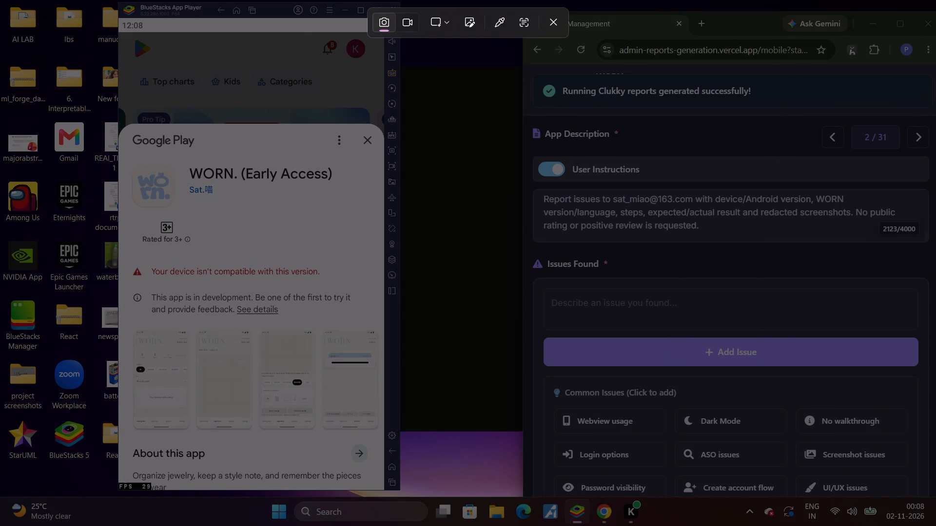
{"action": "left_click_drag", "start_coordinate": [119, 19], "coordinate": [283, 421]}
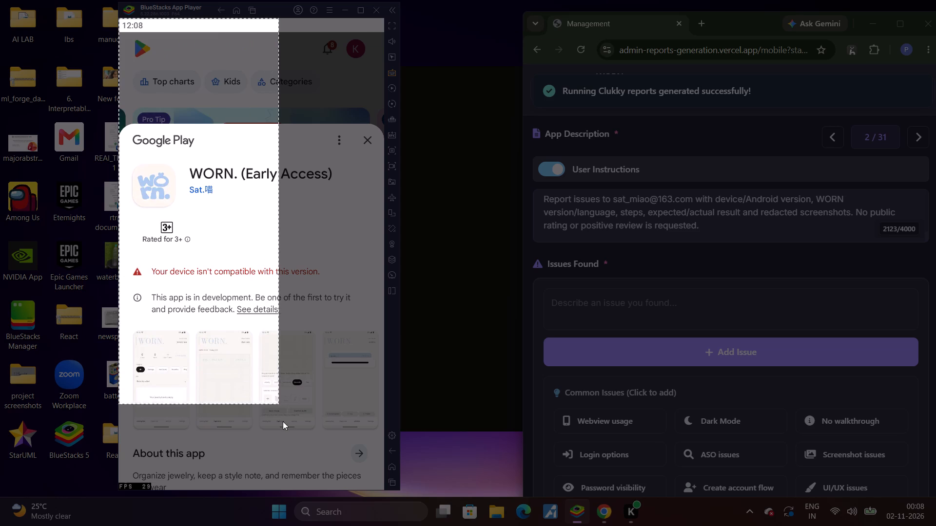
{"action": "left_click_drag", "start_coordinate": [283, 421], "coordinate": [383, 479]}
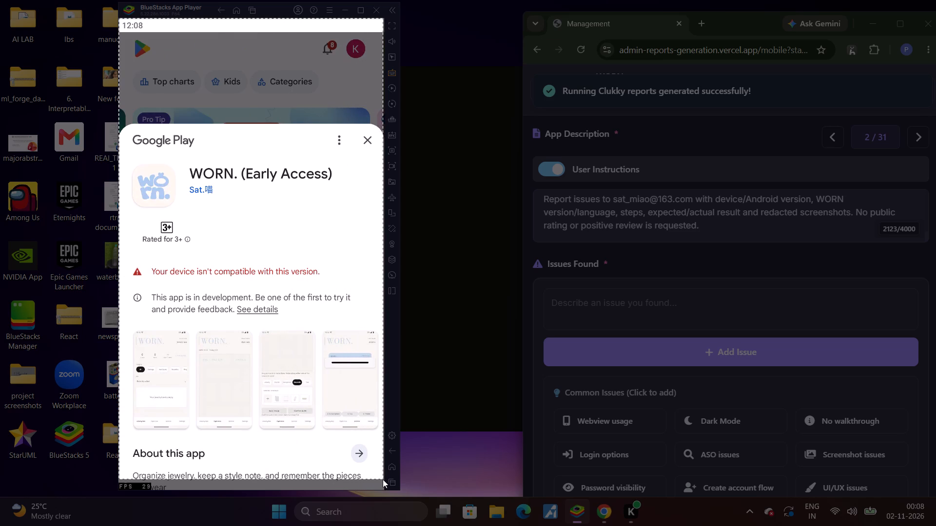
{"action": "left_click_drag", "start_coordinate": [383, 479], "coordinate": [383, 481]}
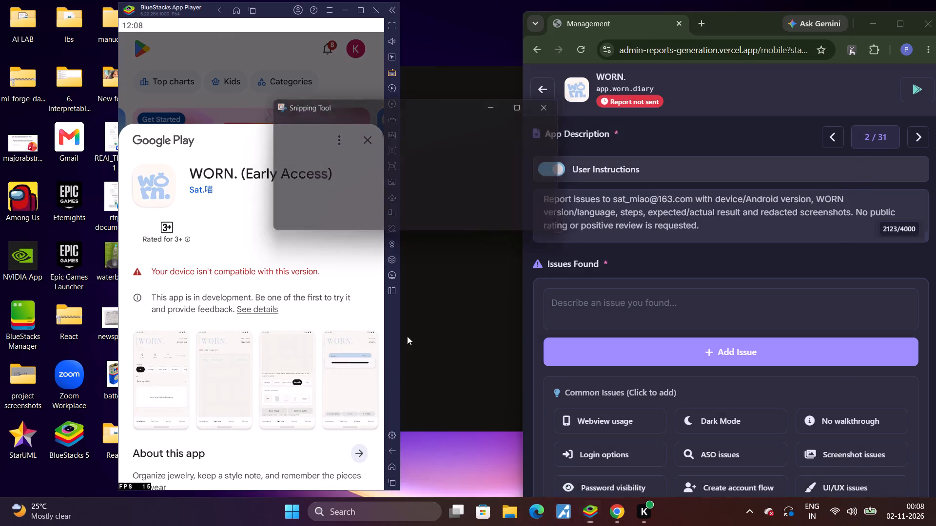
Save the WORN. screenshot to the Desktop as a PNG under its suggested name and close Snipping Tool.
{"action": "left_click", "coordinate": [747, 131]}
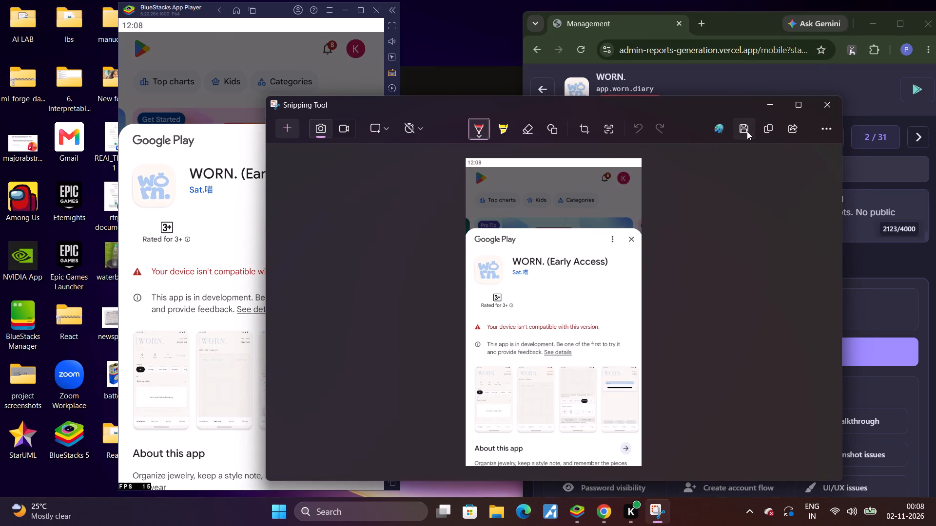
{"action": "scroll", "coordinate": [331, 221], "scroll_direction": "up", "scroll_amount": 4}
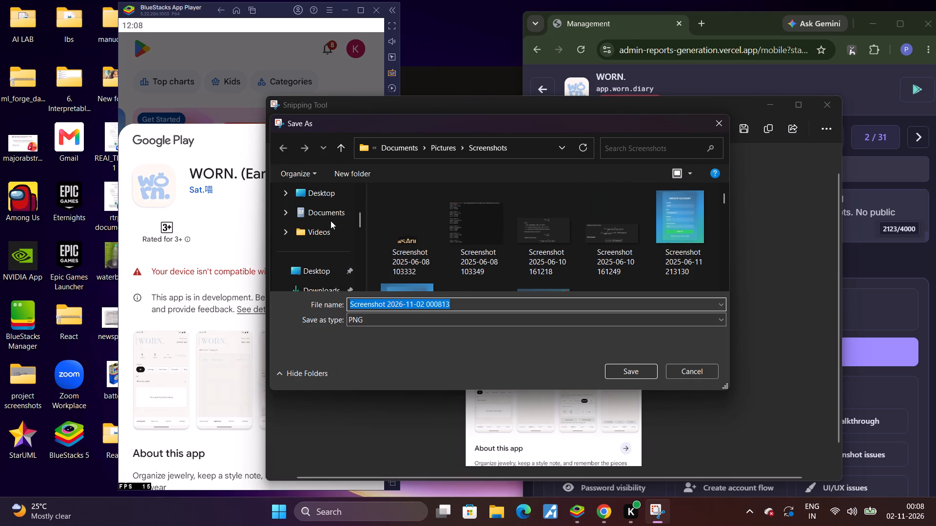
{"action": "left_click", "coordinate": [323, 198]}
{"action": "left_click", "coordinate": [639, 370]}
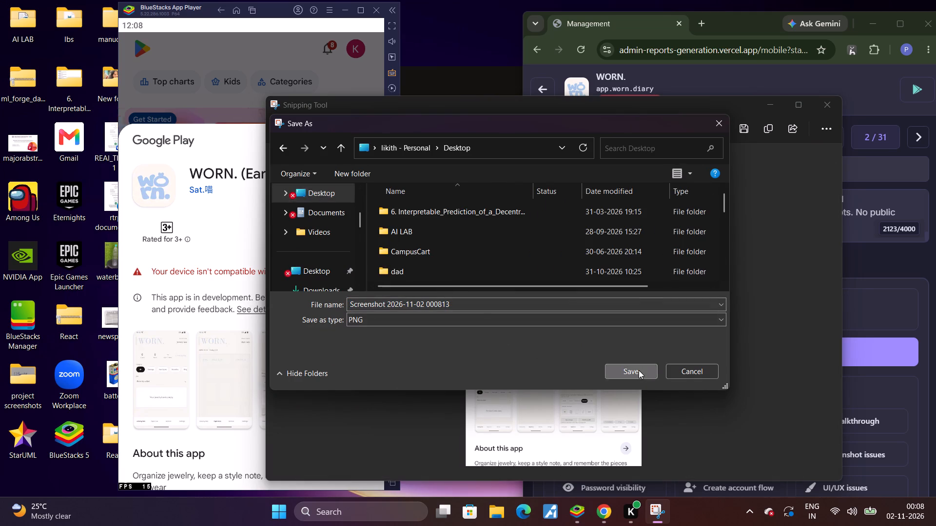
{"action": "left_click", "coordinate": [825, 106]}
Start an issue report for WORN. with type Other and the description "device is not compactible with the version", clearing the copied link from clipboard history.
{"action": "scroll", "coordinate": [795, 296], "scroll_direction": "down", "scroll_amount": 5}
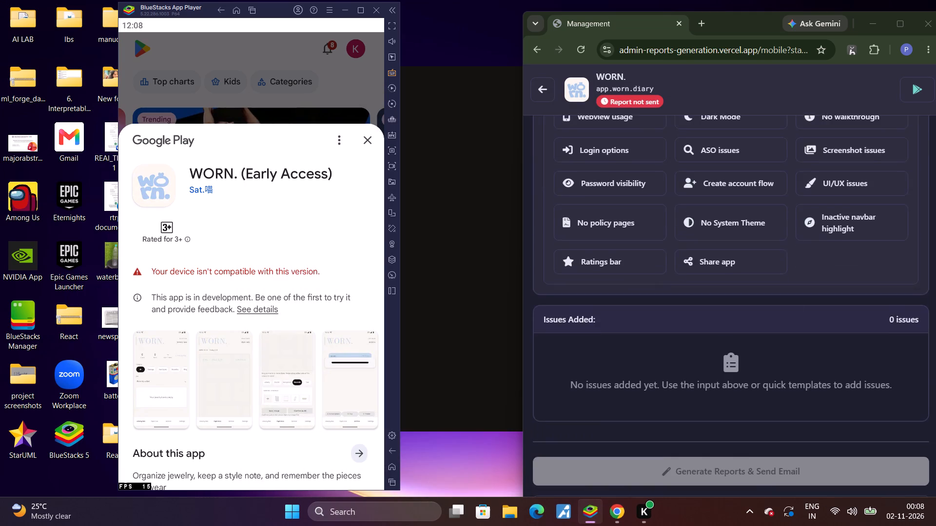
{"action": "scroll", "coordinate": [793, 298], "scroll_direction": "down", "scroll_amount": 7}
{"action": "left_click", "coordinate": [687, 445]}
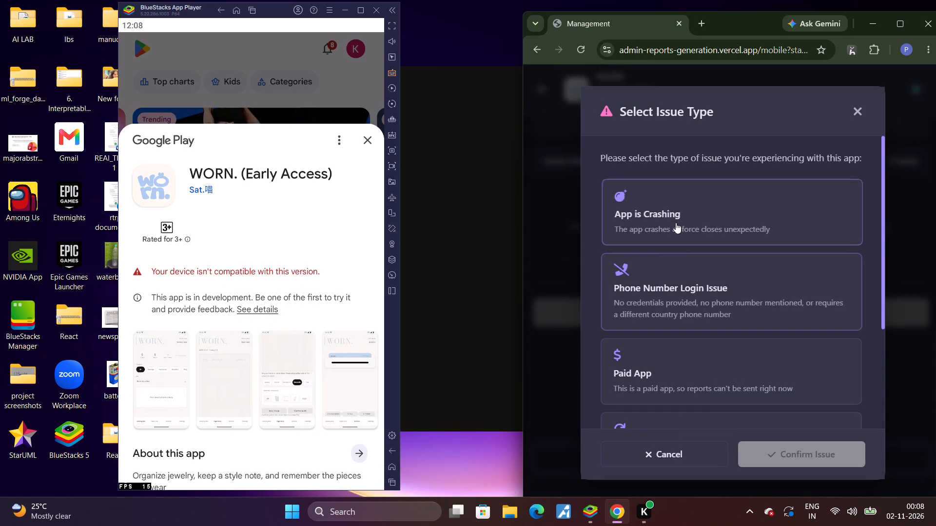
{"action": "scroll", "coordinate": [654, 319], "scroll_direction": "down", "scroll_amount": 7}
{"action": "left_click", "coordinate": [680, 402]}
{"action": "left_click", "coordinate": [669, 315]}
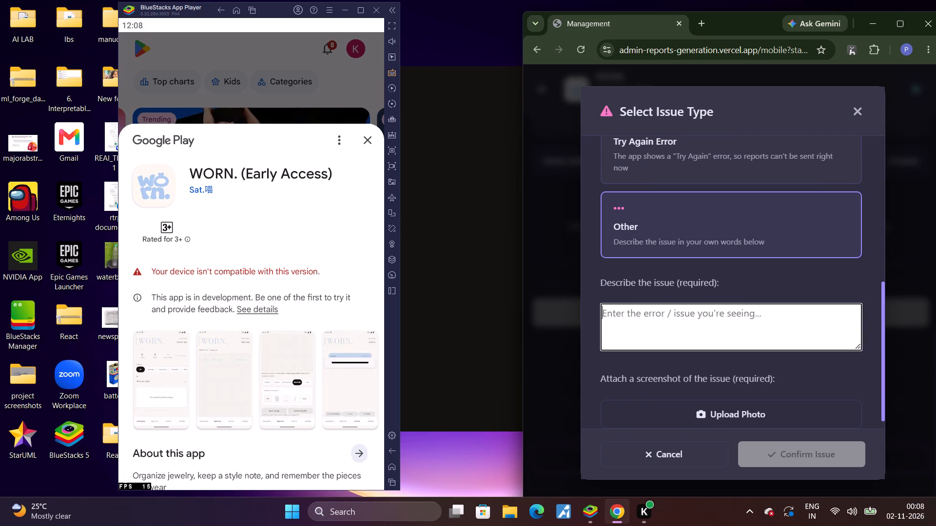
{"action": "key", "text": "super+v"}
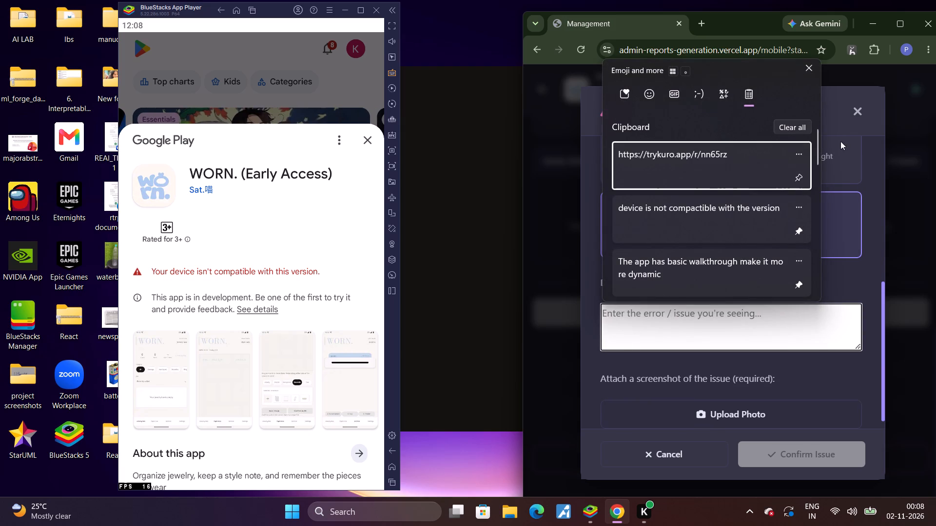
{"action": "left_click", "coordinate": [791, 154]}
{"action": "left_click", "coordinate": [798, 175]}
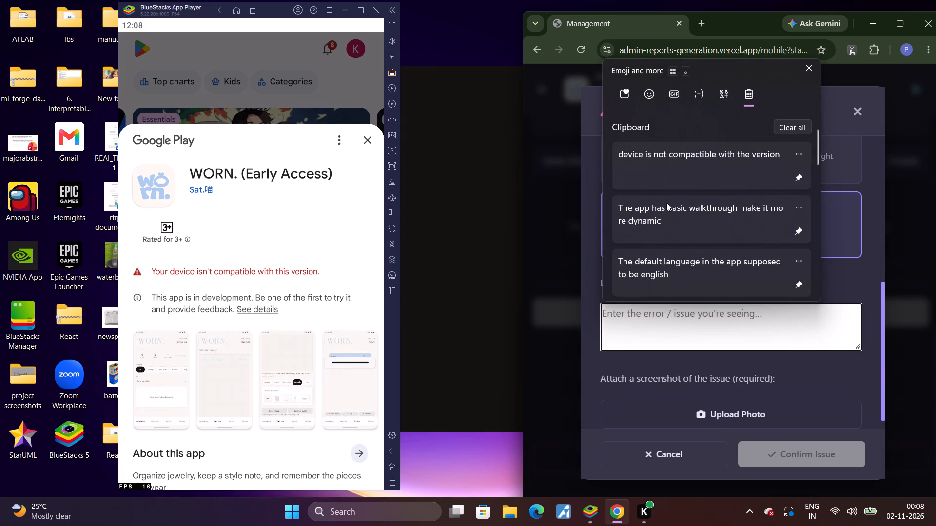
{"action": "left_click", "coordinate": [660, 172]}
{"action": "key", "text": "ctrl+v"}
{"action": "left_click", "coordinate": [685, 412]}
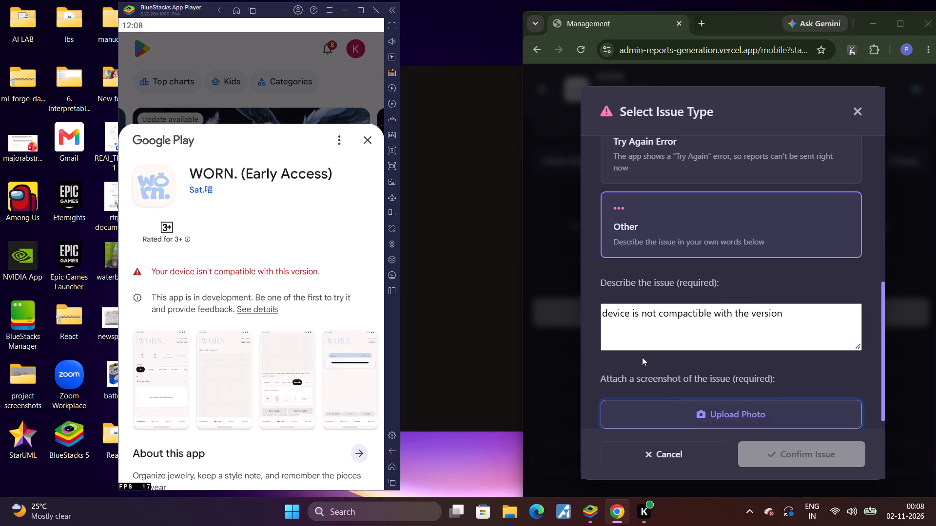
{"action": "scroll", "coordinate": [676, 173], "scroll_direction": "down", "scroll_amount": 8}
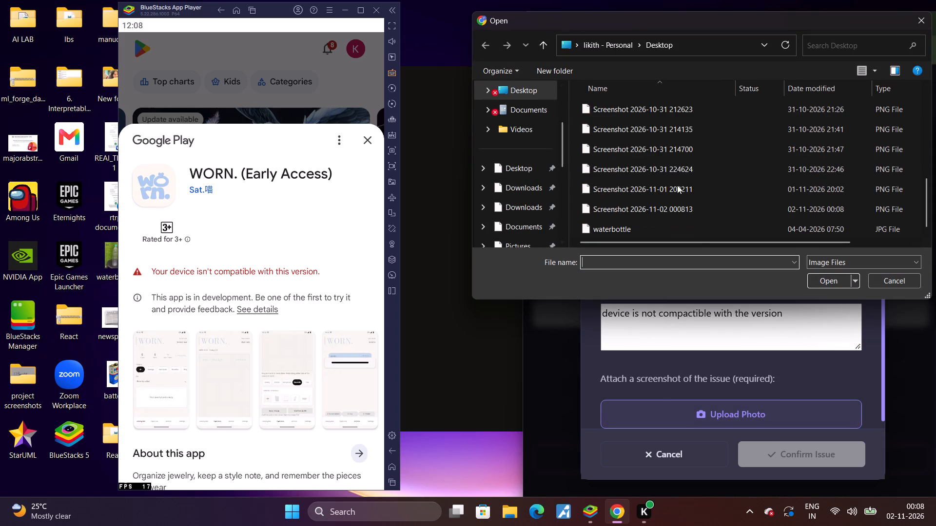
{"action": "left_click", "coordinate": [716, 207]}
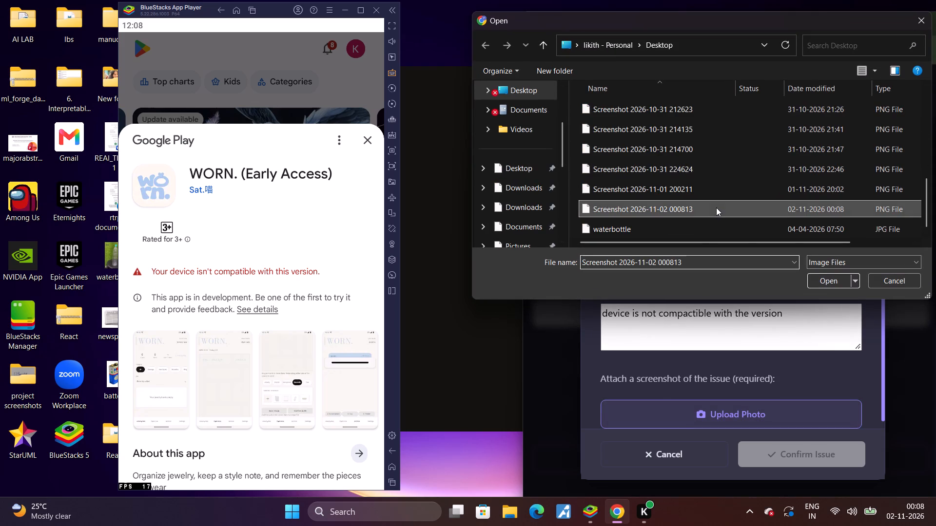
{"action": "left_click", "coordinate": [840, 282]}
{"action": "scroll", "coordinate": [742, 368], "scroll_direction": "down", "scroll_amount": 2}
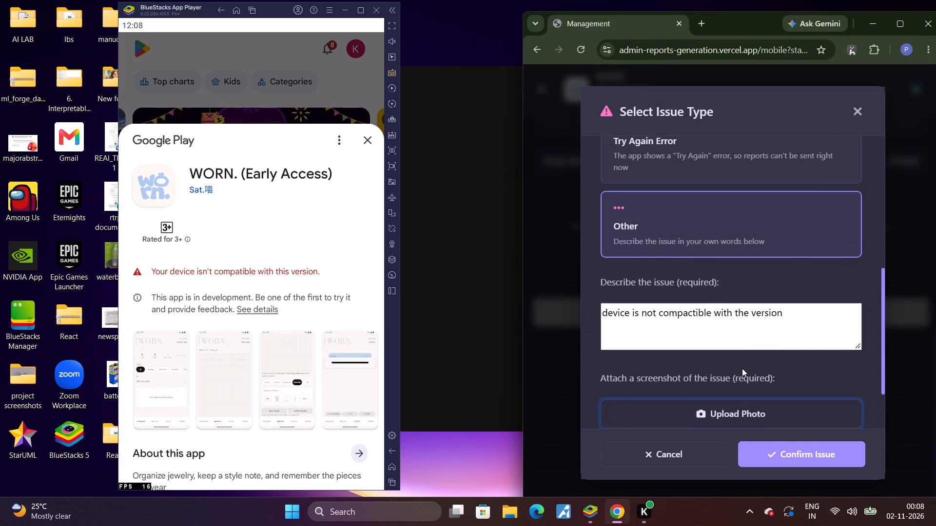
{"action": "scroll", "coordinate": [742, 368], "scroll_direction": "down", "scroll_amount": 3}
{"action": "left_click", "coordinate": [756, 456]}
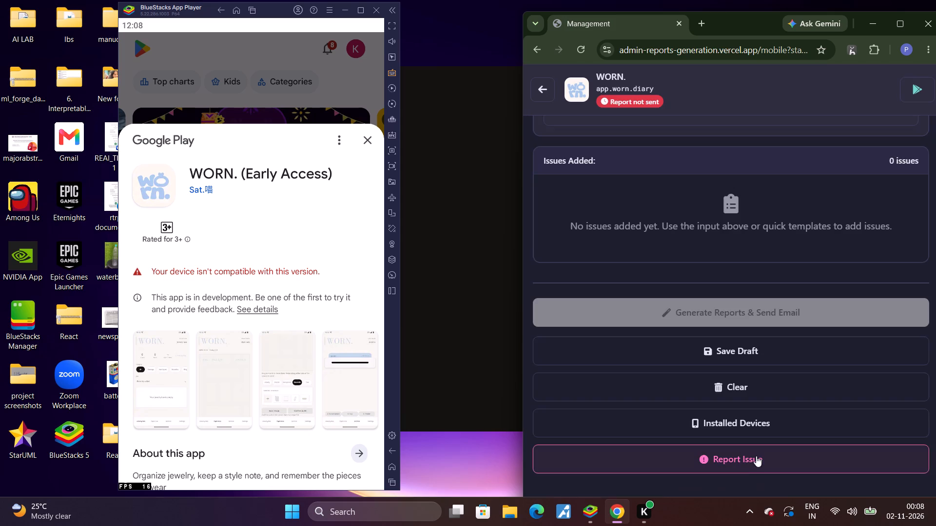
Advance the feedback form in desktop Chrome to the next app, ZenScent.
{"action": "scroll", "coordinate": [755, 454], "scroll_direction": "up", "scroll_amount": 10}
{"action": "left_click", "coordinate": [916, 140]}
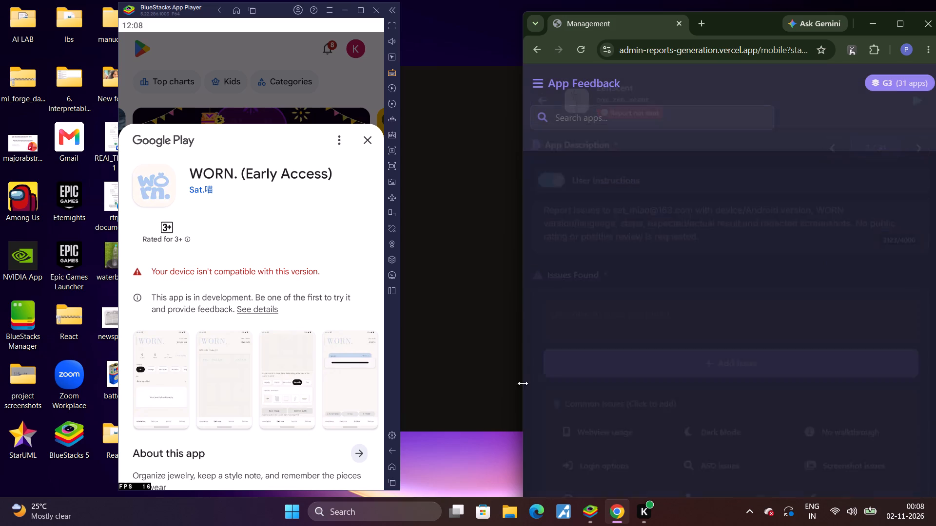
Switch to the BlueStacks browser, advance the feedback page to ZenScent and open its Google Play listing.
{"action": "left_click", "coordinate": [394, 481]}
{"action": "left_click", "coordinate": [304, 227]}
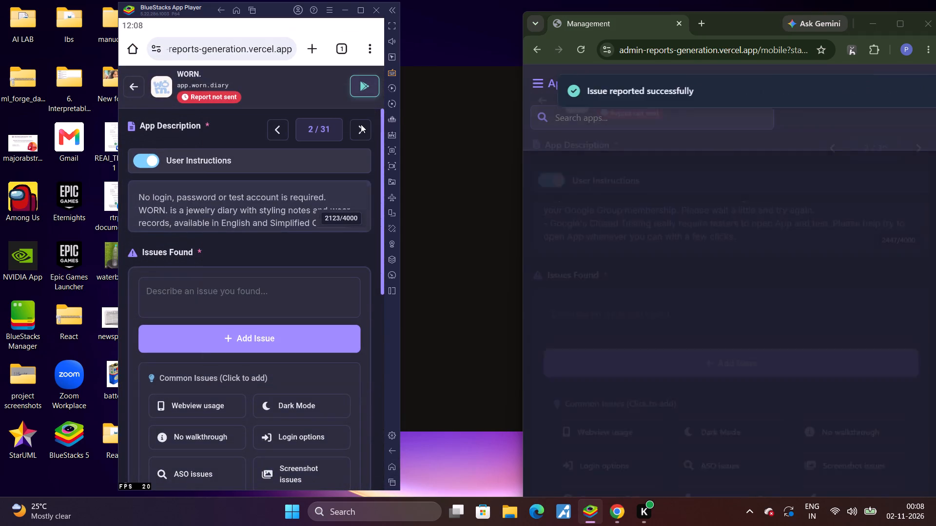
{"action": "left_click", "coordinate": [361, 125]}
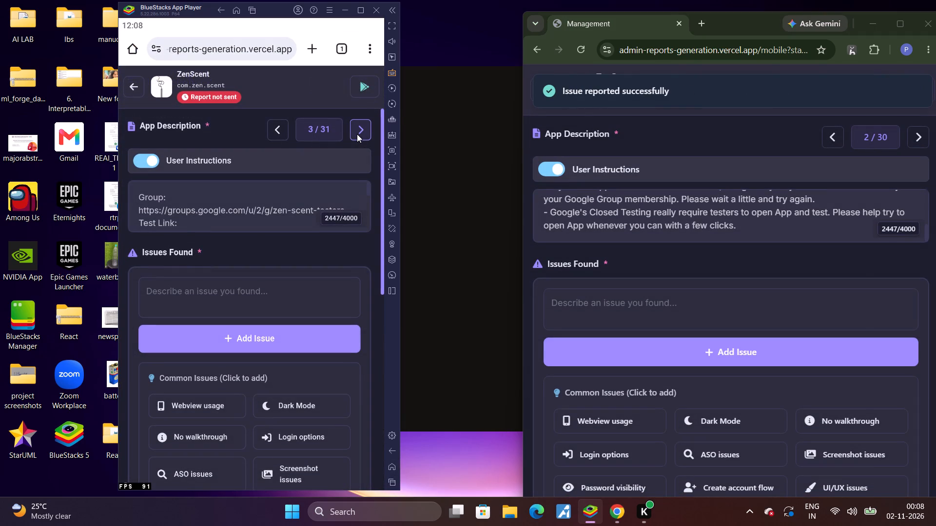
{"action": "left_click", "coordinate": [368, 91]}
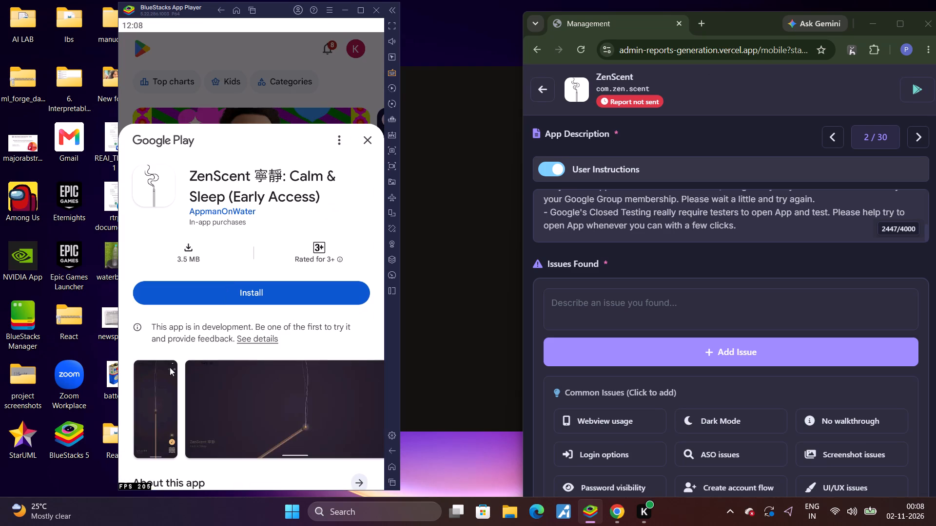
View the ZenScent listing's first screenshot full size and return to the listing.
{"action": "left_click", "coordinate": [153, 388]}
{"action": "left_click_drag", "start_coordinate": [233, 99], "coordinate": [225, 145]}
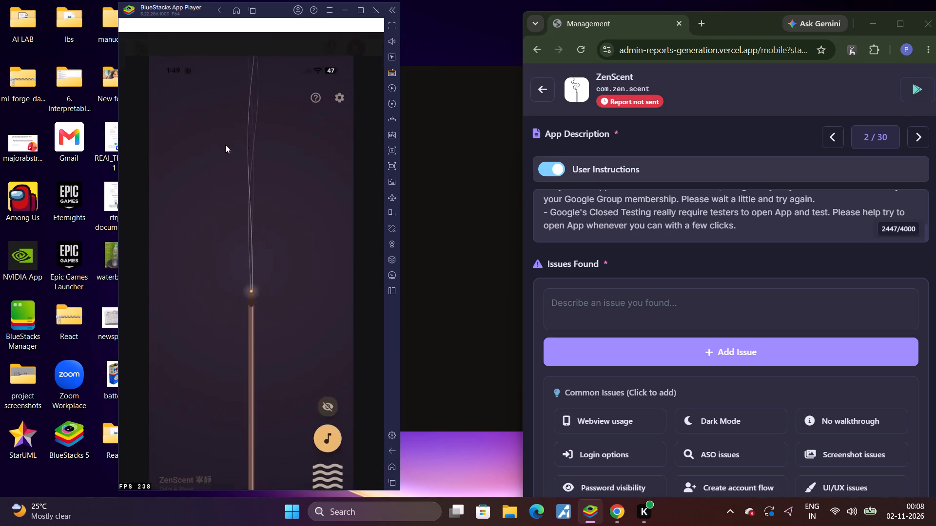
{"action": "left_click_drag", "start_coordinate": [225, 145], "coordinate": [232, 278]}
{"action": "left_click", "coordinate": [152, 406]}
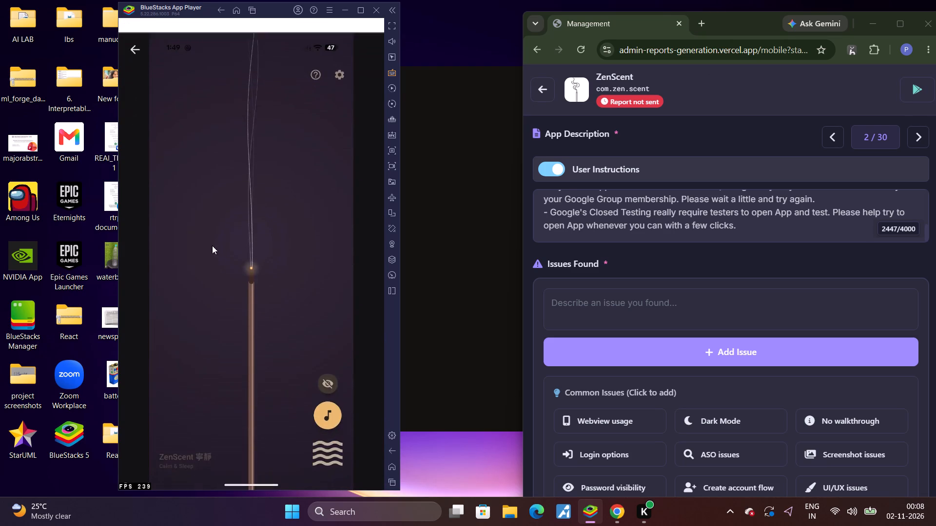
{"action": "left_click_drag", "start_coordinate": [243, 176], "coordinate": [249, 281]}
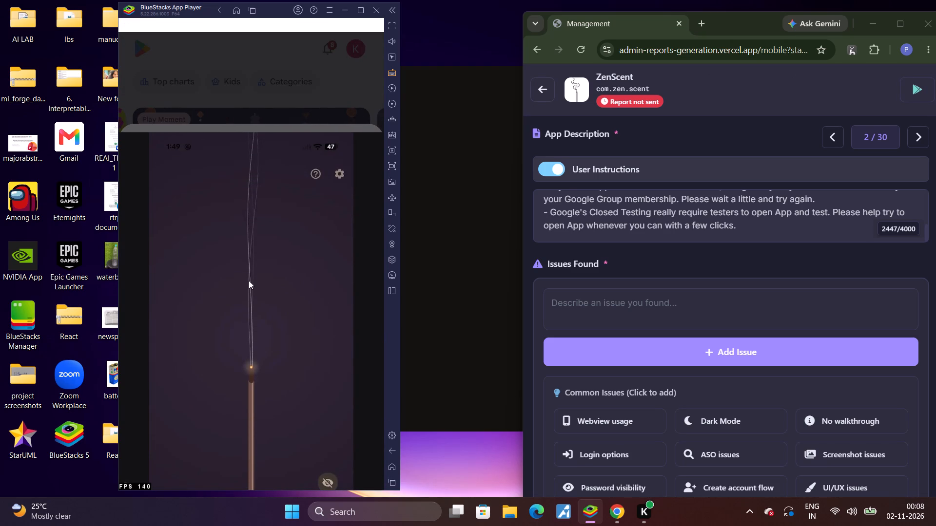
{"action": "left_click_drag", "start_coordinate": [249, 281], "coordinate": [270, 378]}
{"action": "left_click_drag", "start_coordinate": [236, 141], "coordinate": [275, 355]}
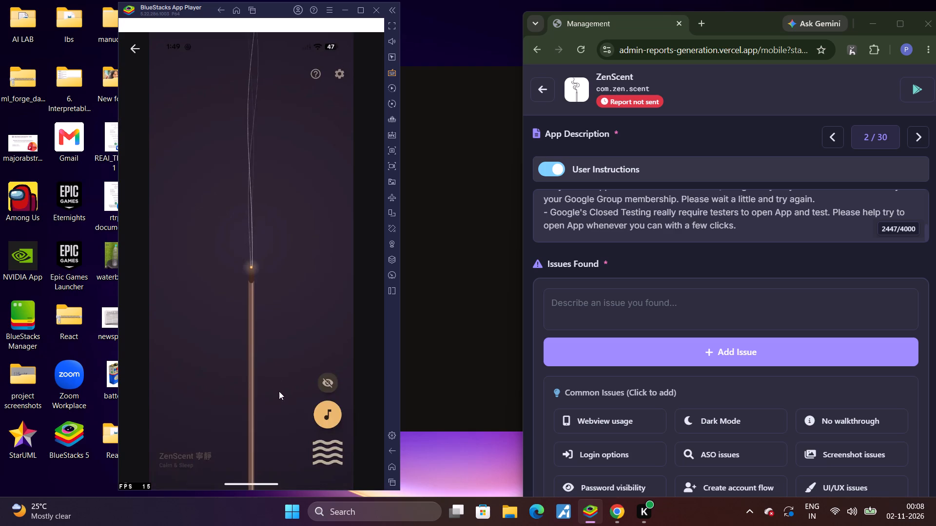
Install ZenScent from its Google Play listing.
{"action": "left_click", "coordinate": [293, 301]}
Add the common issues No walkthrough and Screenshot issues to ZenScent's feedback form in desktop Chrome.
{"action": "left_click", "coordinate": [846, 423]}
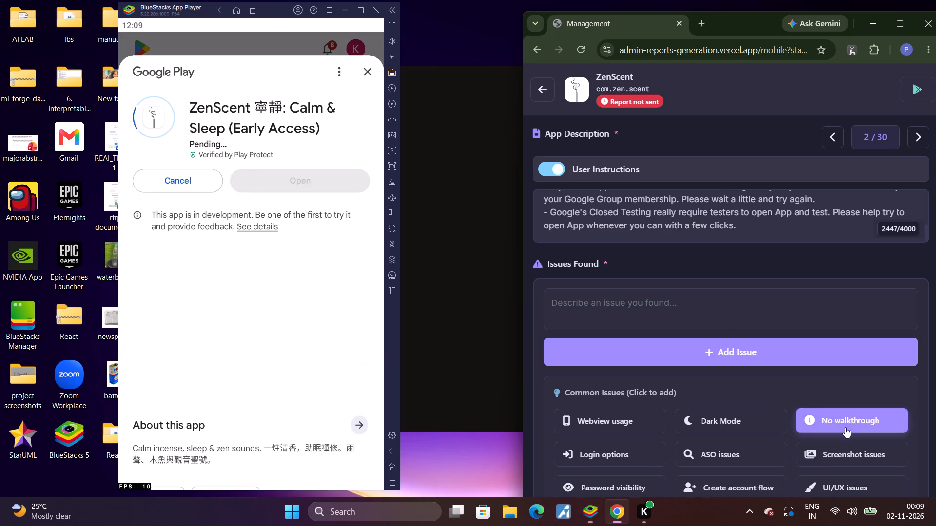
{"action": "left_click", "coordinate": [841, 452]}
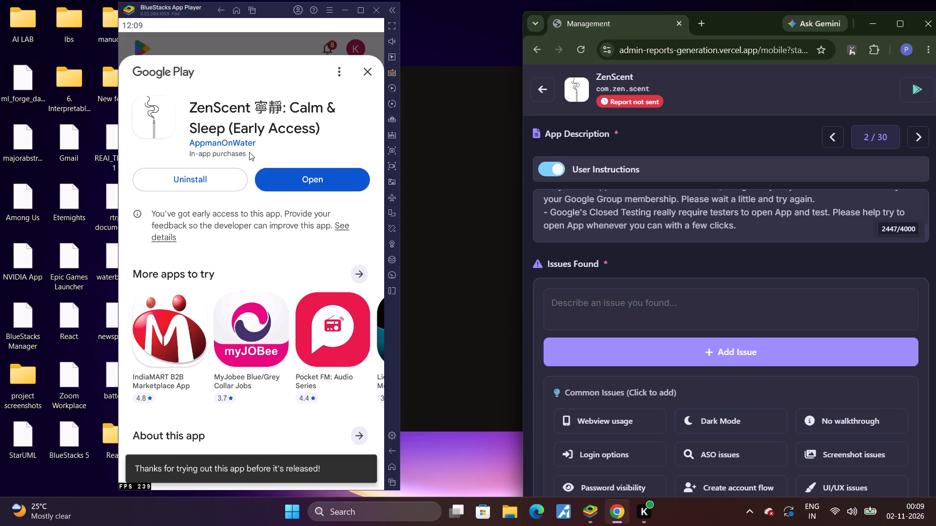
Examine the screenshots further down ZenScent's Google Play listing and return to the top of the listing.
{"action": "left_click_drag", "start_coordinate": [256, 370], "coordinate": [270, 190]}
{"action": "left_click_drag", "start_coordinate": [262, 296], "coordinate": [269, 384]}
{"action": "left_click", "coordinate": [147, 249]}
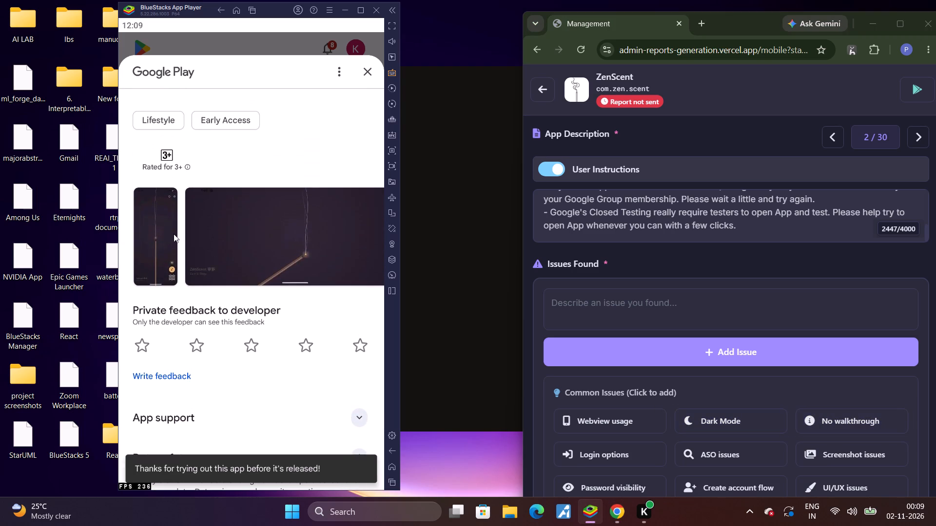
{"action": "left_click_drag", "start_coordinate": [279, 110], "coordinate": [318, 400]}
{"action": "left_click_drag", "start_coordinate": [278, 241], "coordinate": [298, 346]}
{"action": "left_click_drag", "start_coordinate": [293, 128], "coordinate": [327, 276]}
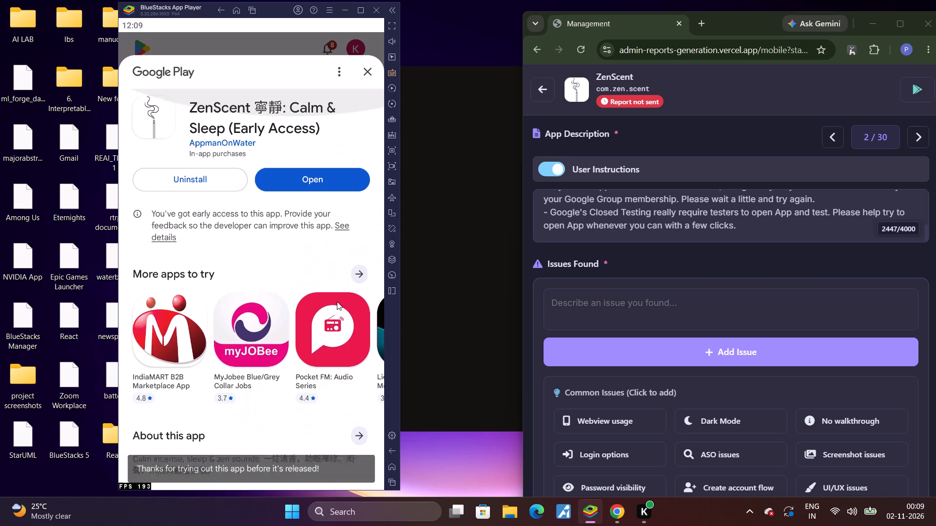
Launch ZenScent and choose English as its language.
{"action": "left_click", "coordinate": [314, 168]}
{"action": "left_click", "coordinate": [259, 299]}
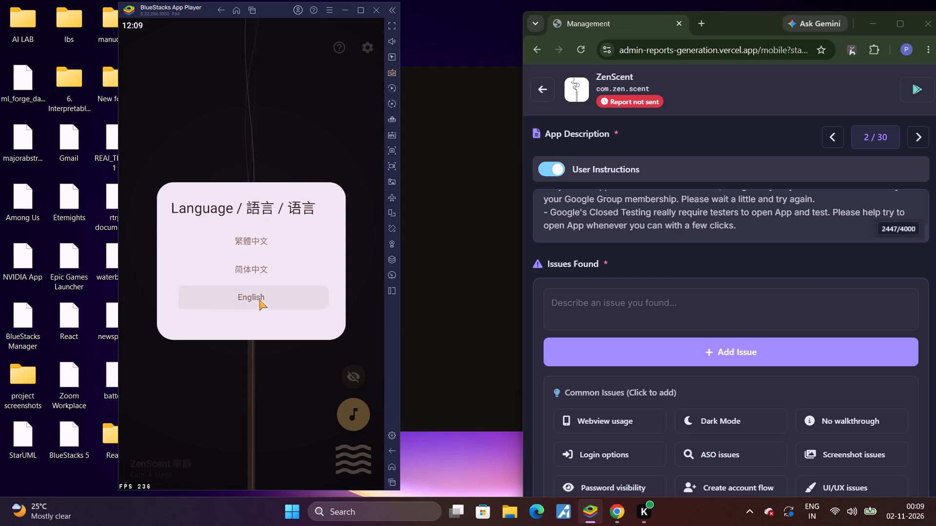
Try swiping on ZenScent's incense screen and open its Settings & About page.
{"action": "left_click_drag", "start_coordinate": [241, 264], "coordinate": [292, 145]}
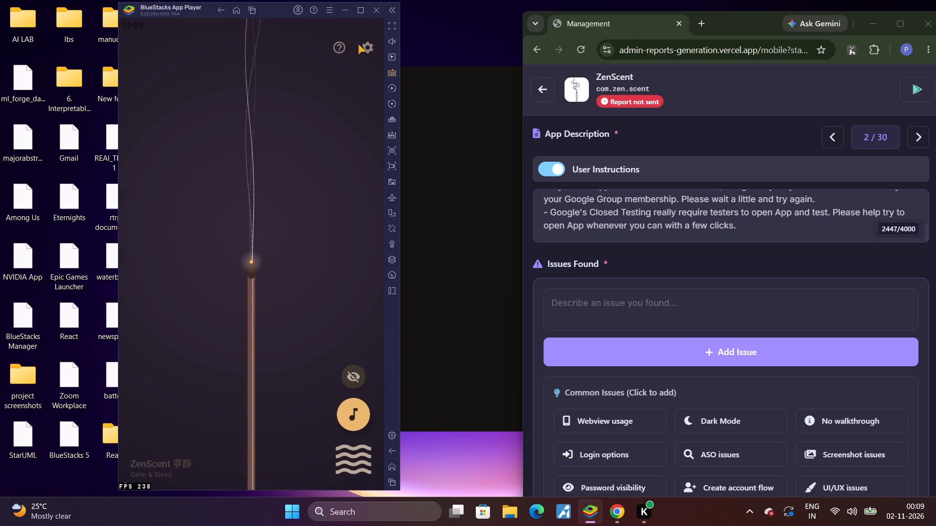
{"action": "left_click", "coordinate": [359, 45]}
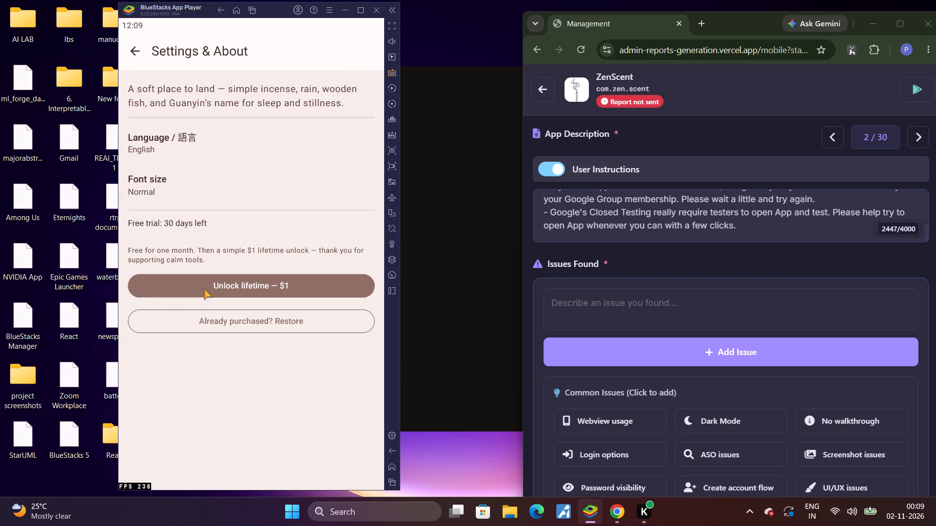
Check the lifetime unlock, font size and language options on ZenScent's Settings & About page, and return to the incense screen.
{"action": "scroll", "coordinate": [866, 313], "scroll_direction": "down", "scroll_amount": 5}
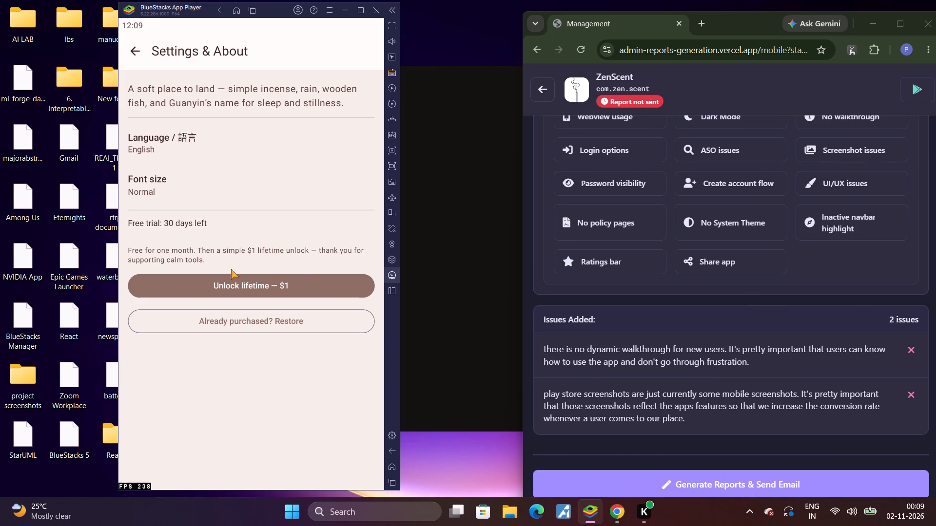
{"action": "left_click", "coordinate": [236, 283]}
{"action": "double_click", "coordinate": [305, 88]}
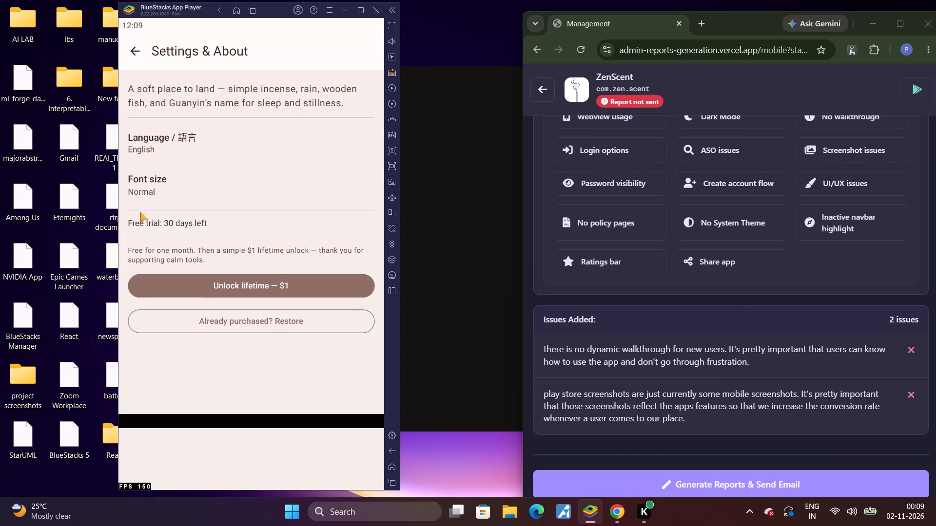
{"action": "left_click", "coordinate": [143, 230]}
{"action": "left_click", "coordinate": [154, 238]}
{"action": "left_click", "coordinate": [153, 218]}
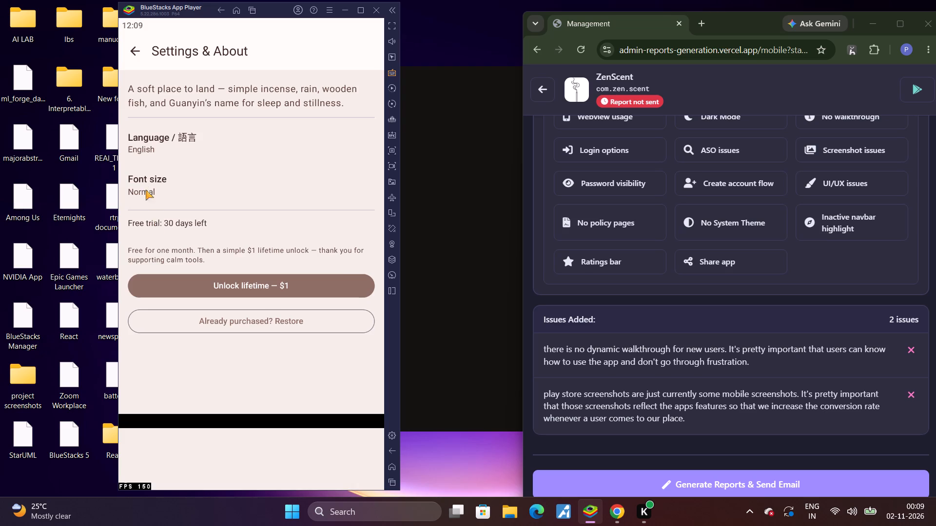
{"action": "left_click", "coordinate": [144, 183]}
{"action": "left_click", "coordinate": [318, 338]}
{"action": "left_click", "coordinate": [164, 147]}
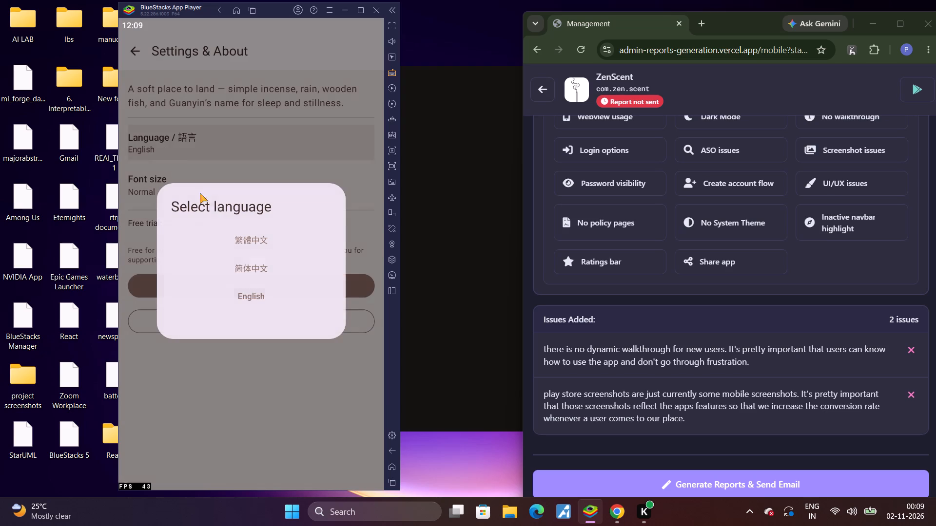
{"action": "left_click", "coordinate": [188, 100]}
{"action": "left_click", "coordinate": [138, 47]}
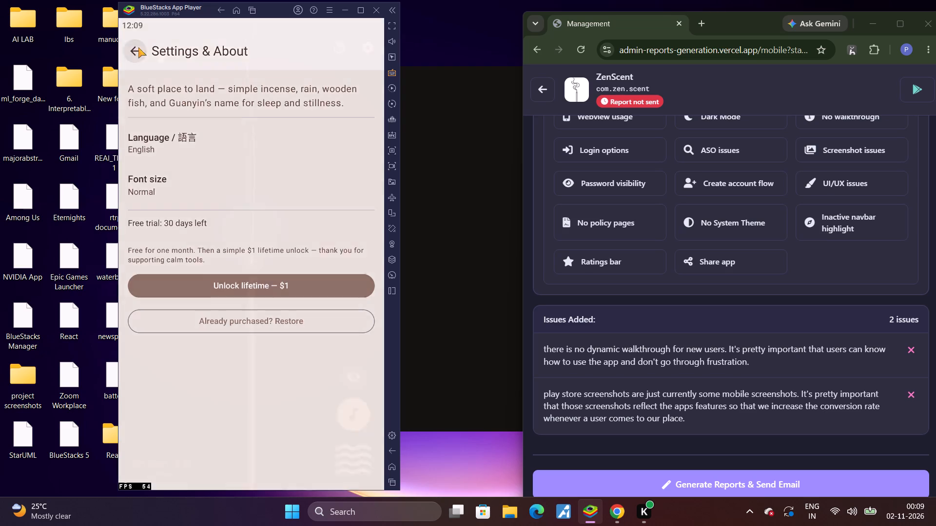
Test whether the incense stick's glowing tip responds to touch, and briefly revisit the Settings & About page.
{"action": "left_click_drag", "start_coordinate": [259, 250], "coordinate": [244, 253]}
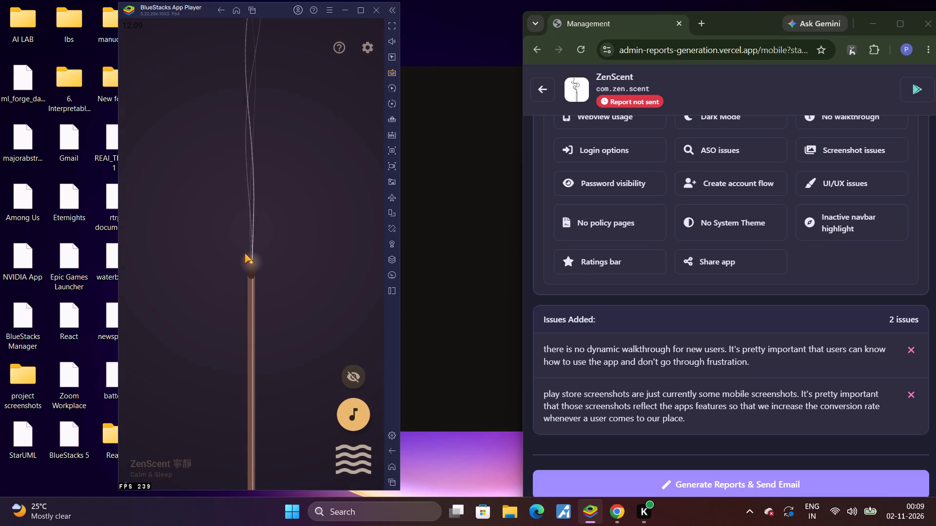
{"action": "left_click_drag", "start_coordinate": [244, 253], "coordinate": [243, 253]}
{"action": "triple_click", "coordinate": [242, 253]}
{"action": "triple_click", "coordinate": [242, 253]}
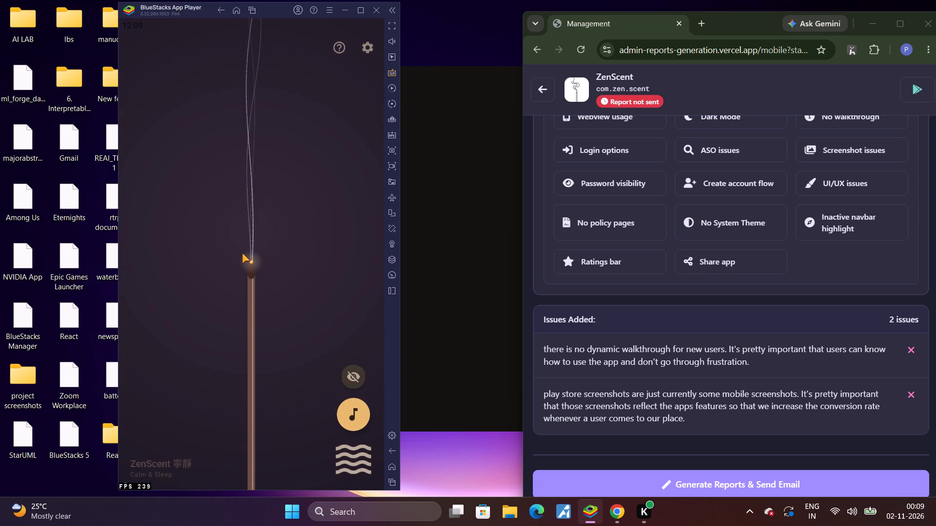
{"action": "left_click", "coordinate": [242, 253]}
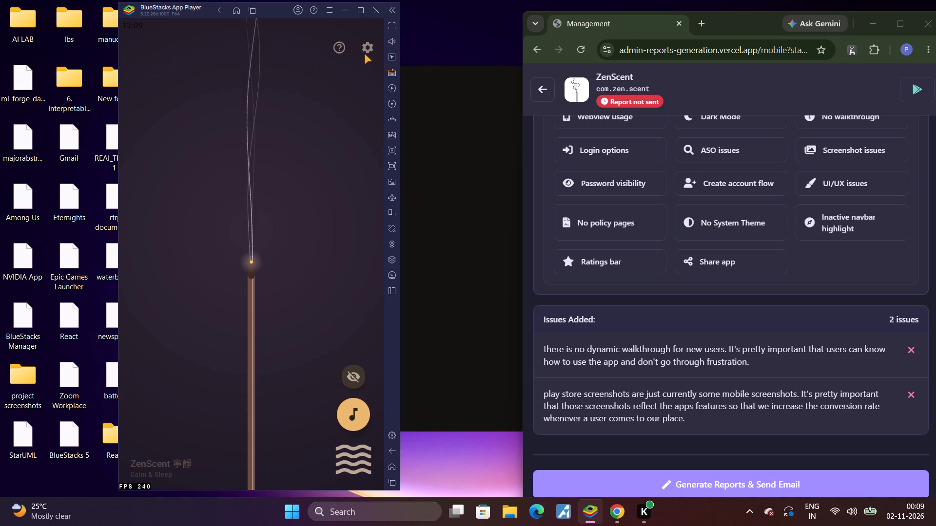
{"action": "left_click", "coordinate": [368, 47]}
{"action": "left_click", "coordinate": [134, 45]}
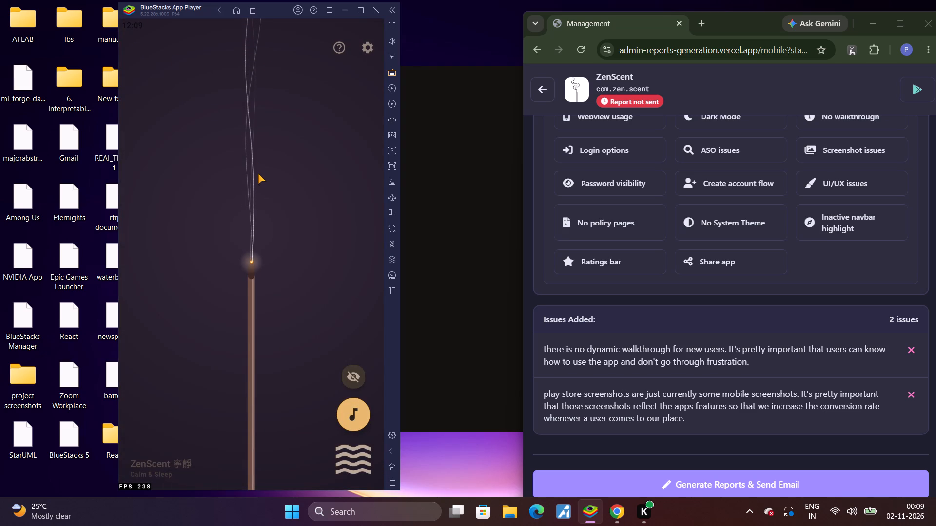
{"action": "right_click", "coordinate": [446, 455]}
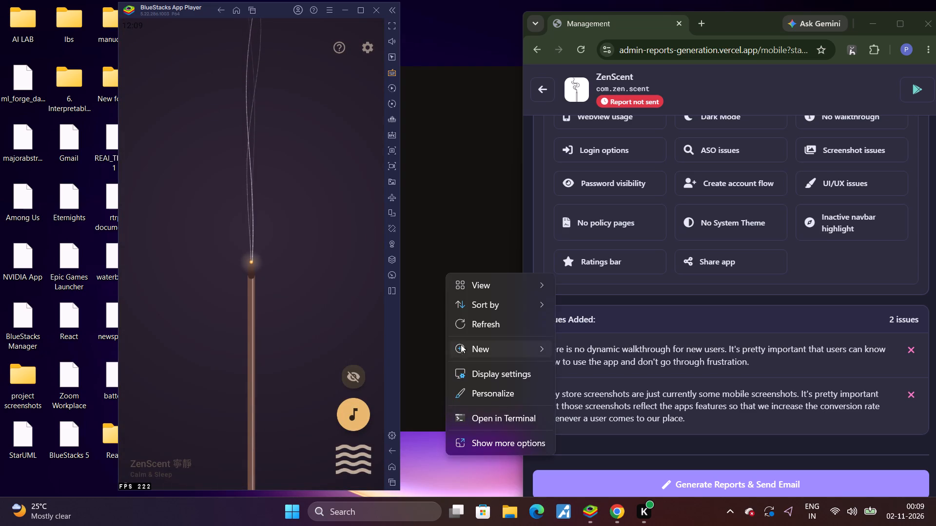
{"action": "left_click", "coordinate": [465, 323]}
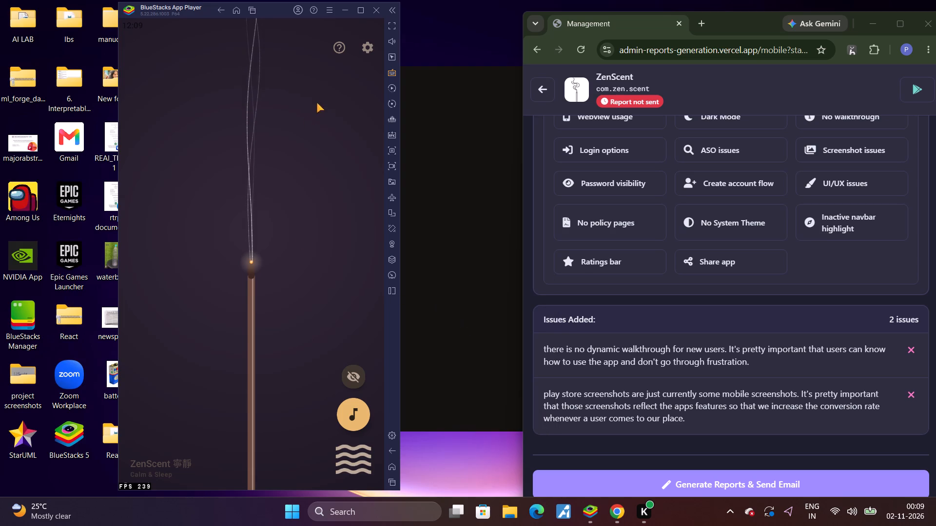
Look through ZenScent's Tips & Help page and return to the incense screen.
{"action": "left_click", "coordinate": [333, 53]}
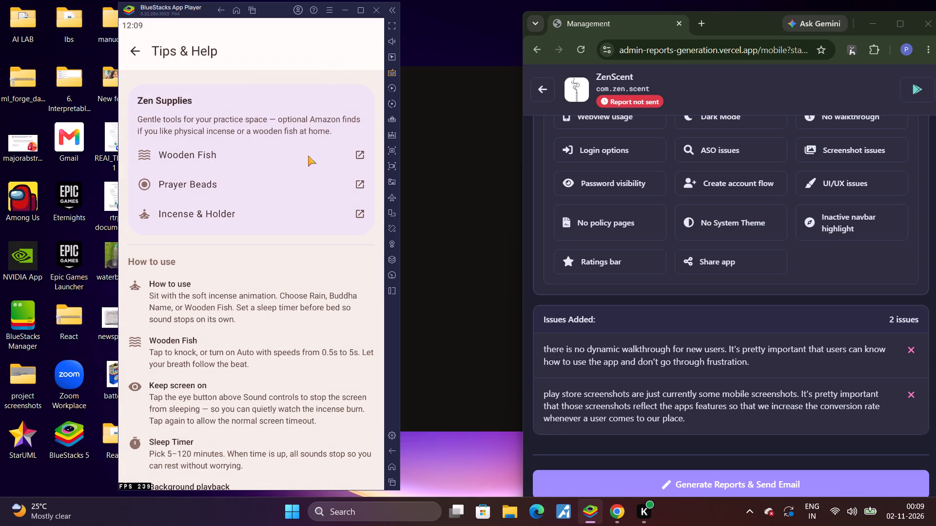
{"action": "left_click_drag", "start_coordinate": [260, 378], "coordinate": [223, 189]}
{"action": "left_click_drag", "start_coordinate": [227, 176], "coordinate": [286, 434]}
{"action": "left_click_drag", "start_coordinate": [182, 183], "coordinate": [182, 183]}
{"action": "left_click_drag", "start_coordinate": [182, 183], "coordinate": [209, 320]}
{"action": "left_click", "coordinate": [123, 42]}
Reopen Settings & About, test the language selector by choosing English, and view the font size options without changing them.
{"action": "left_click", "coordinate": [370, 47]}
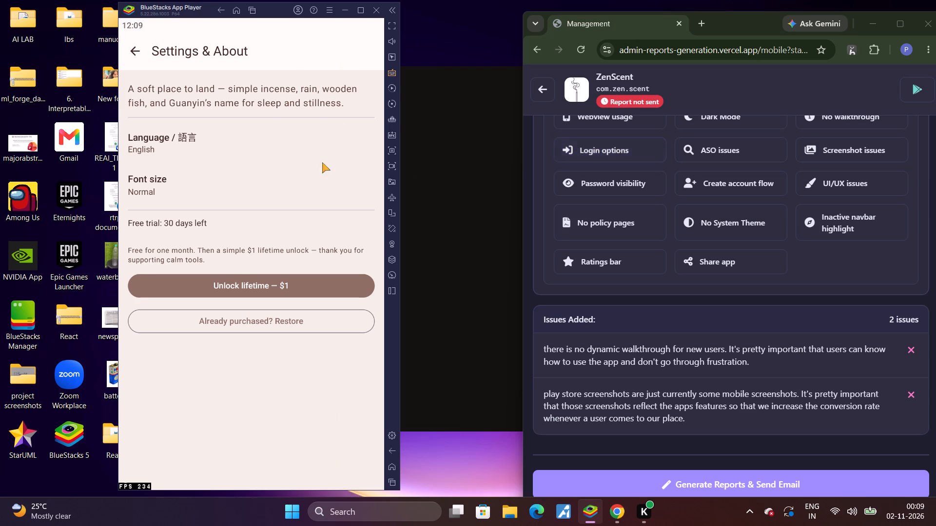
{"action": "left_click", "coordinate": [134, 142]}
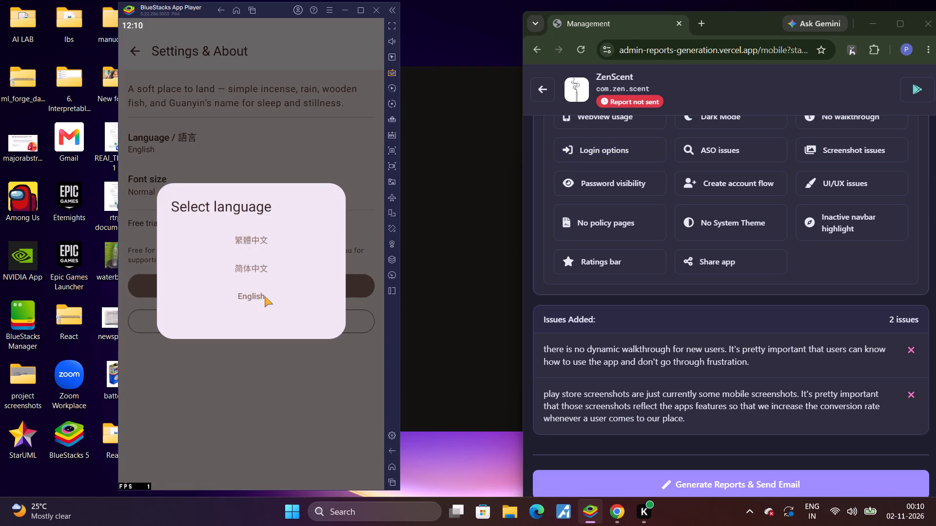
{"action": "left_click", "coordinate": [262, 297]}
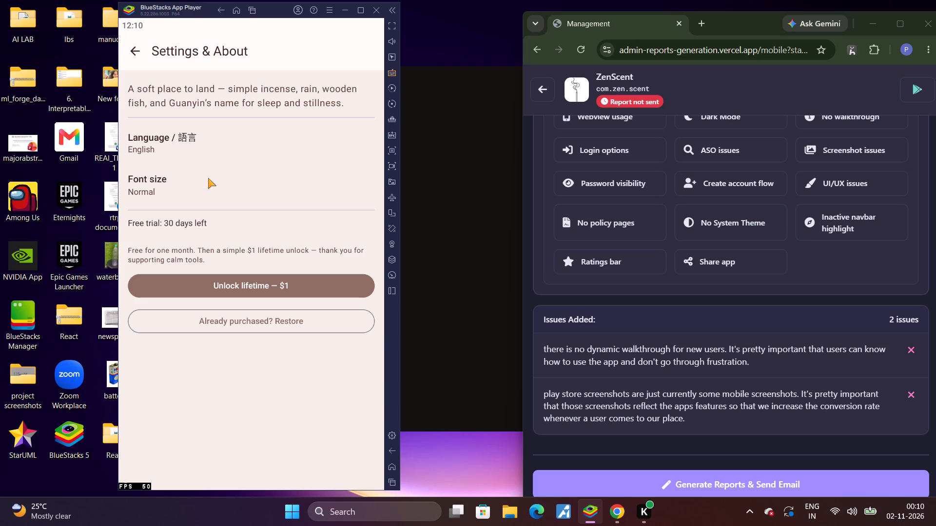
{"action": "left_click", "coordinate": [160, 149]}
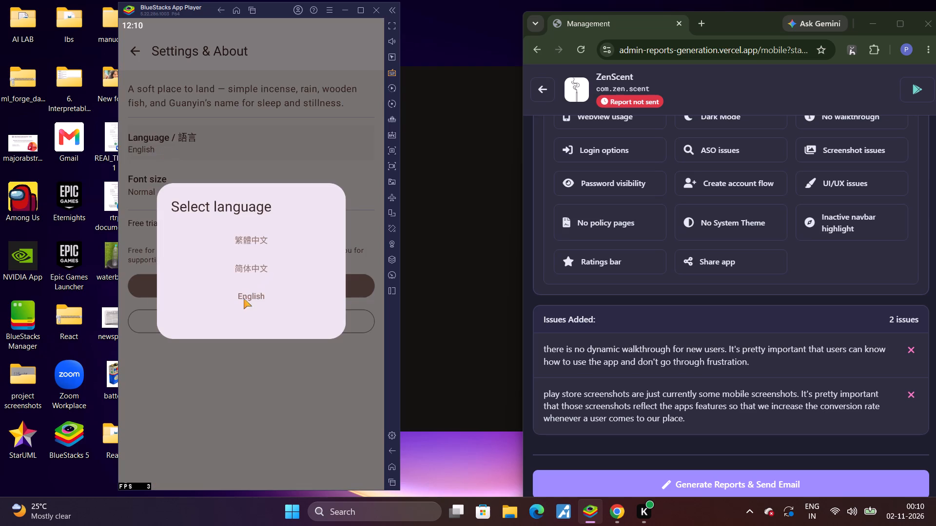
{"action": "left_click", "coordinate": [243, 299]}
{"action": "left_click", "coordinate": [146, 179]}
{"action": "left_click", "coordinate": [299, 328]}
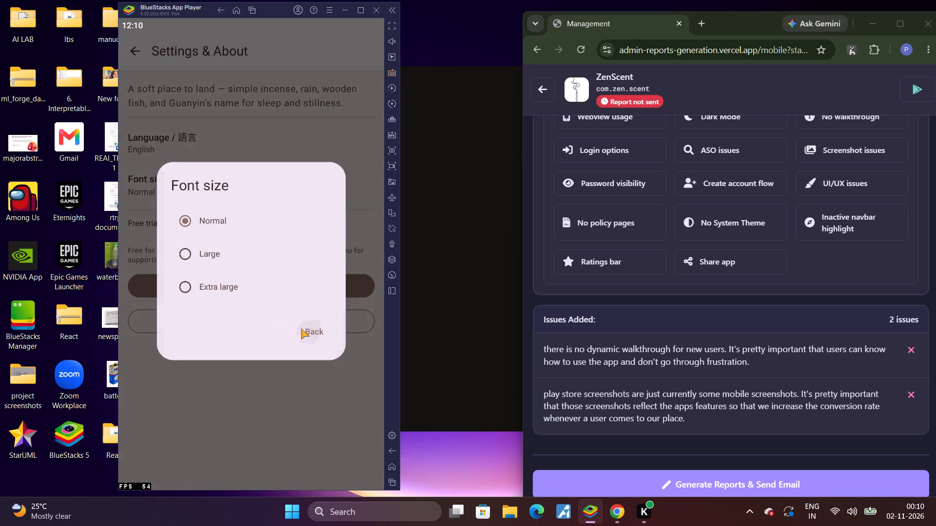
{"action": "left_click", "coordinate": [249, 243]}
{"action": "left_click", "coordinate": [161, 103]}
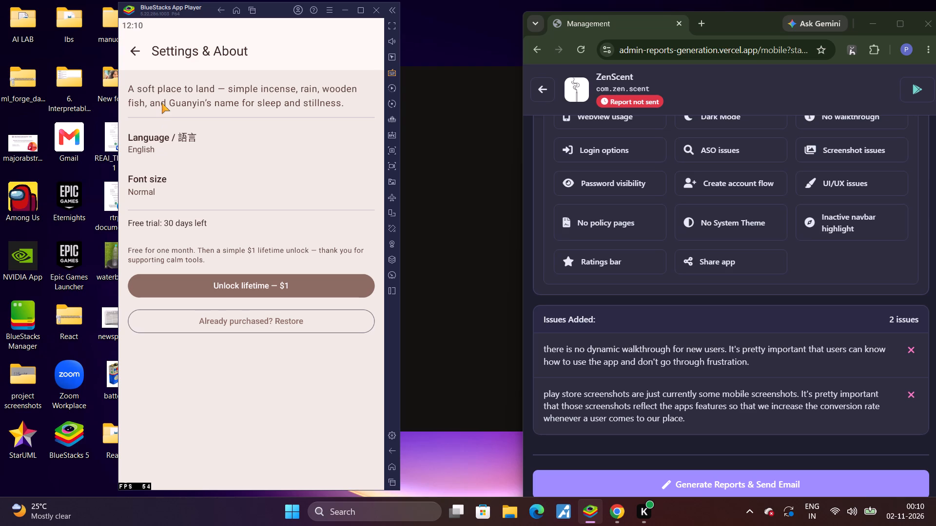
Read the app description on the Settings & About page line by line.
{"action": "left_click", "coordinate": [131, 91]}
{"action": "left_click", "coordinate": [143, 91]}
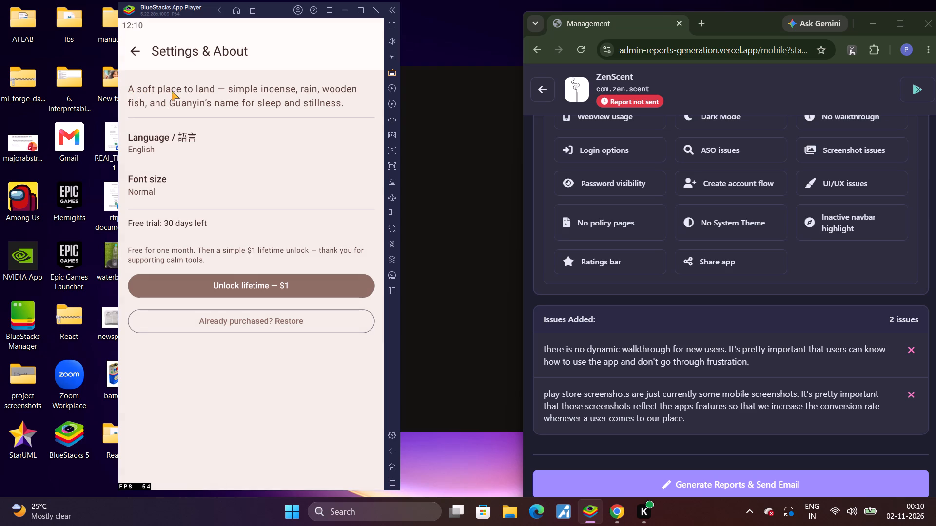
{"action": "left_click", "coordinate": [172, 91]}
{"action": "left_click", "coordinate": [195, 92]}
{"action": "left_click", "coordinate": [242, 94]}
{"action": "left_click", "coordinate": [307, 91]}
{"action": "left_click", "coordinate": [346, 87]}
{"action": "left_click", "coordinate": [132, 106]}
{"action": "left_click", "coordinate": [153, 105]}
{"action": "left_click", "coordinate": [183, 101]}
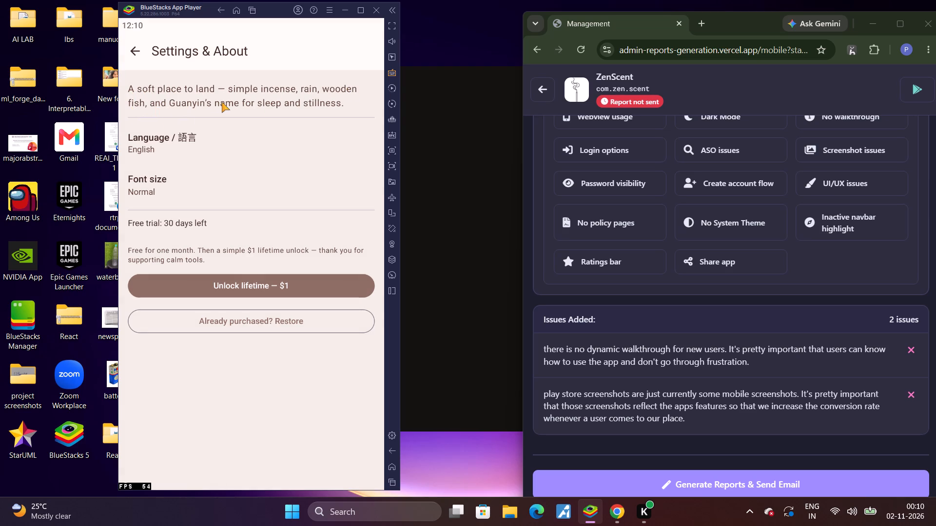
{"action": "left_click", "coordinate": [221, 102]}
{"action": "left_click", "coordinate": [241, 108]}
{"action": "left_click", "coordinate": [276, 109]}
{"action": "left_click", "coordinate": [297, 109]}
{"action": "left_click", "coordinate": [318, 109]}
Recheck the language selector with English and the font size options, and return to the incense screen.
{"action": "left_click", "coordinate": [149, 137]}
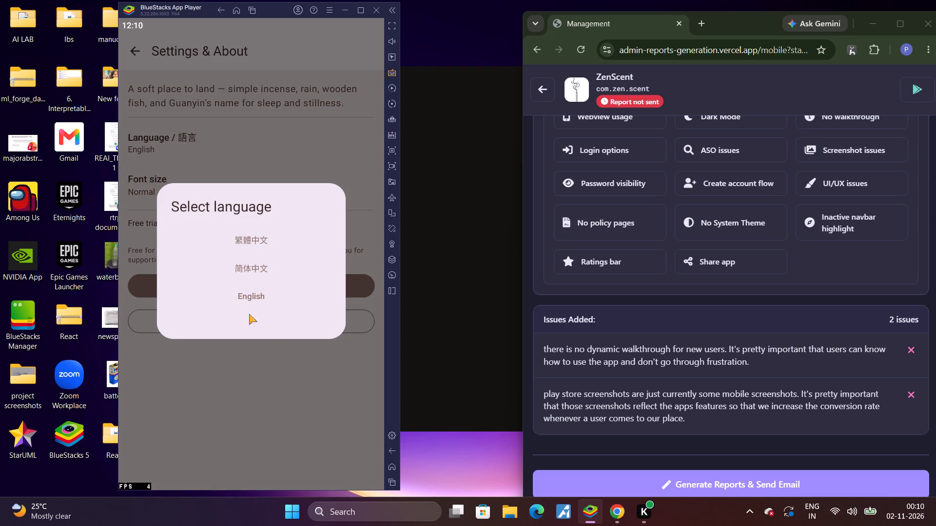
{"action": "left_click", "coordinate": [247, 295]}
{"action": "left_click", "coordinate": [143, 192]}
{"action": "left_click", "coordinate": [313, 337]}
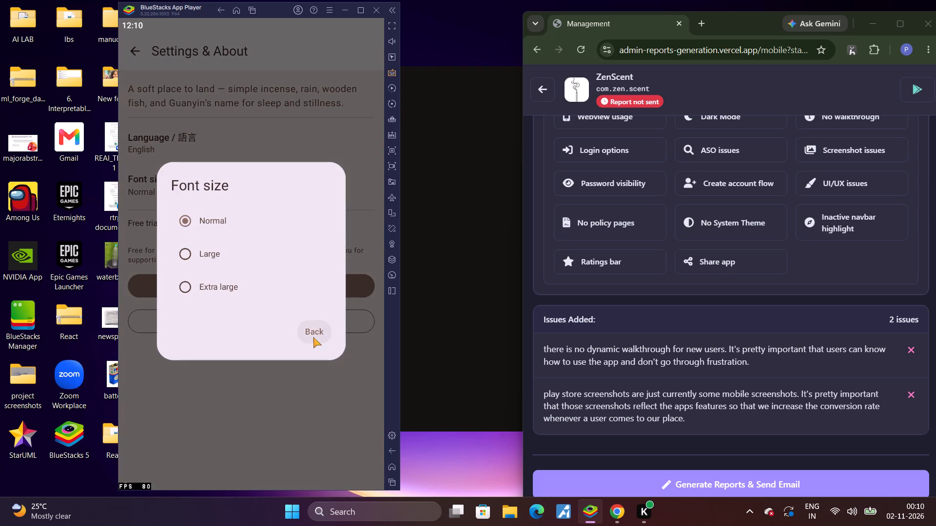
{"action": "left_click", "coordinate": [136, 49]}
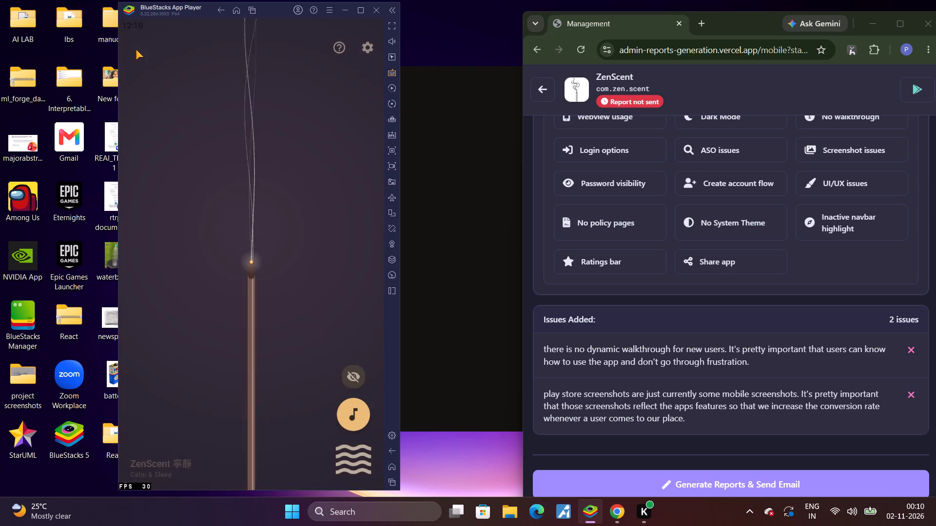
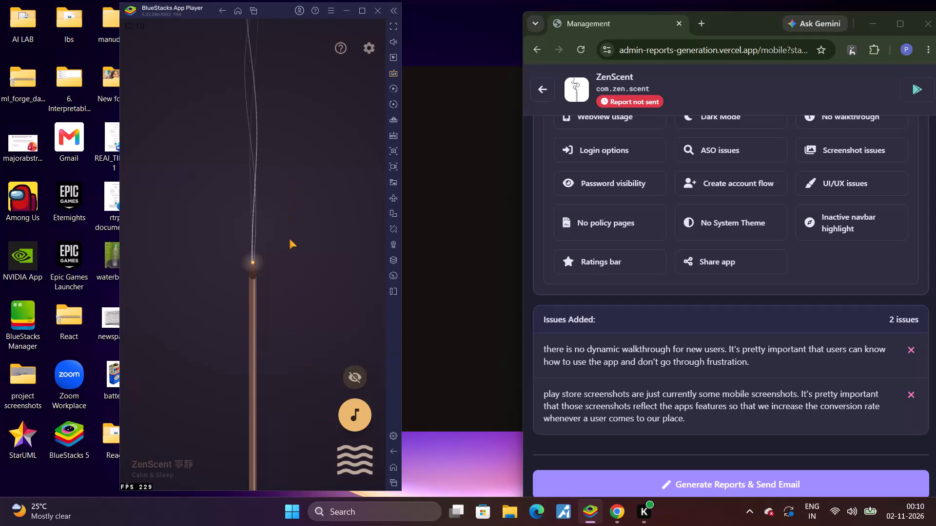
Reopen ZenScent's Settings & About page and read through the app description again.
{"action": "left_click_drag", "start_coordinate": [289, 239], "coordinate": [308, 385]}
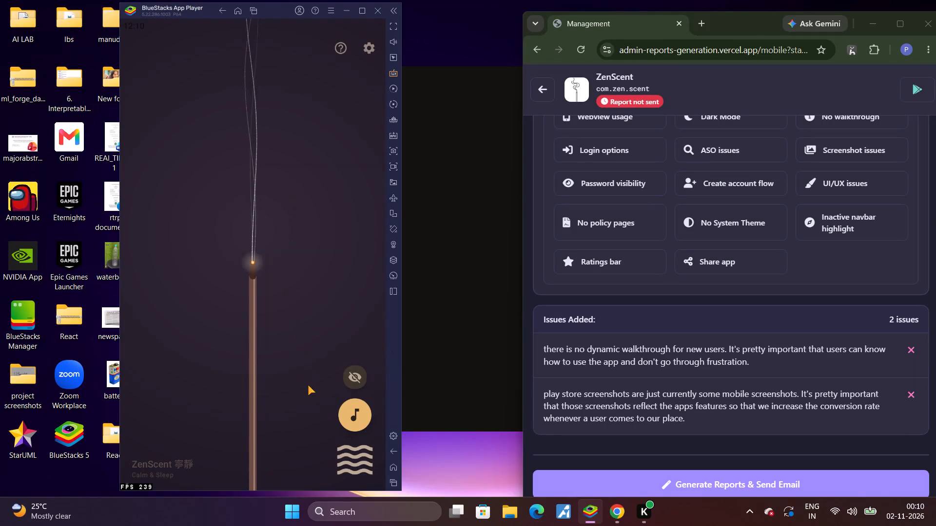
{"action": "left_click_drag", "start_coordinate": [308, 385], "coordinate": [306, 396]}
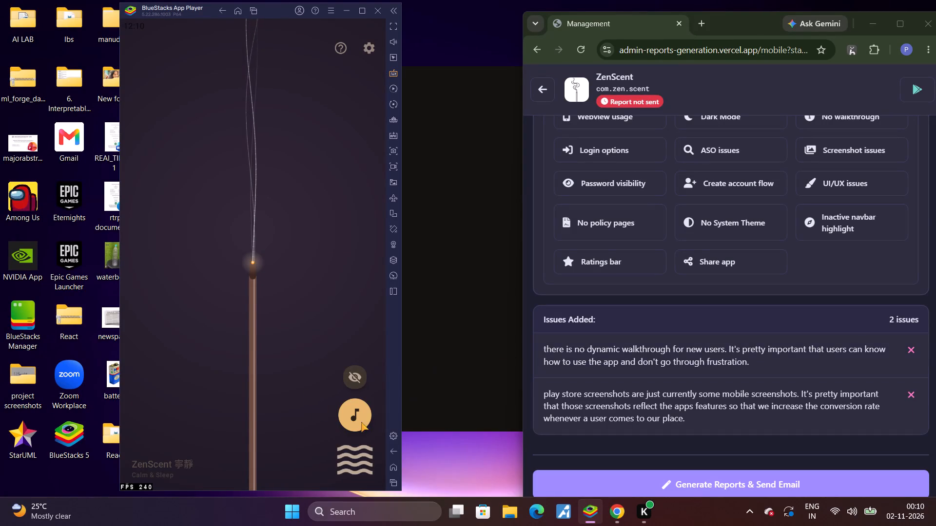
{"action": "left_click", "coordinate": [369, 48]}
{"action": "left_click", "coordinate": [169, 91]}
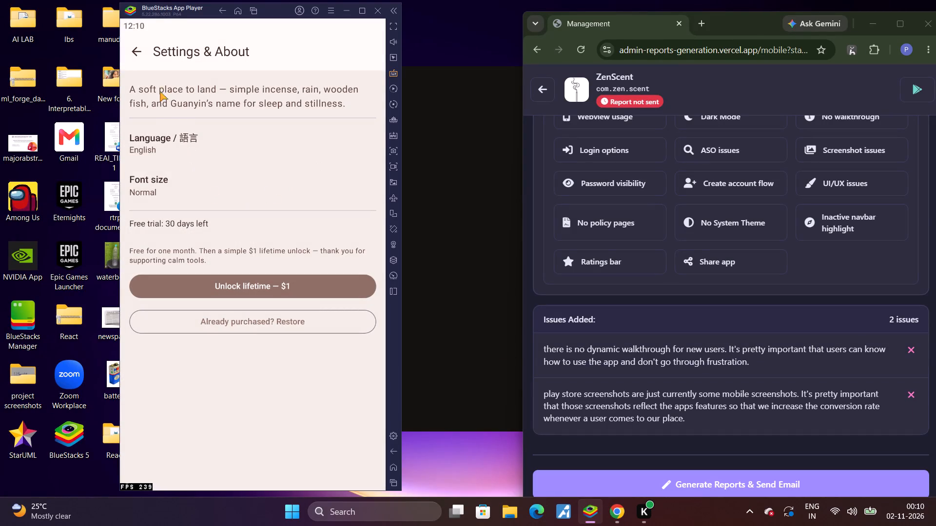
{"action": "left_click", "coordinate": [131, 91]}
{"action": "left_click", "coordinate": [155, 91]}
{"action": "left_click", "coordinate": [168, 91]}
{"action": "left_click", "coordinate": [203, 91]}
{"action": "left_click_drag", "start_coordinate": [270, 96], "coordinate": [277, 97]}
{"action": "left_click_drag", "start_coordinate": [345, 101], "coordinate": [366, 101]}
{"action": "left_click", "coordinate": [371, 101]}
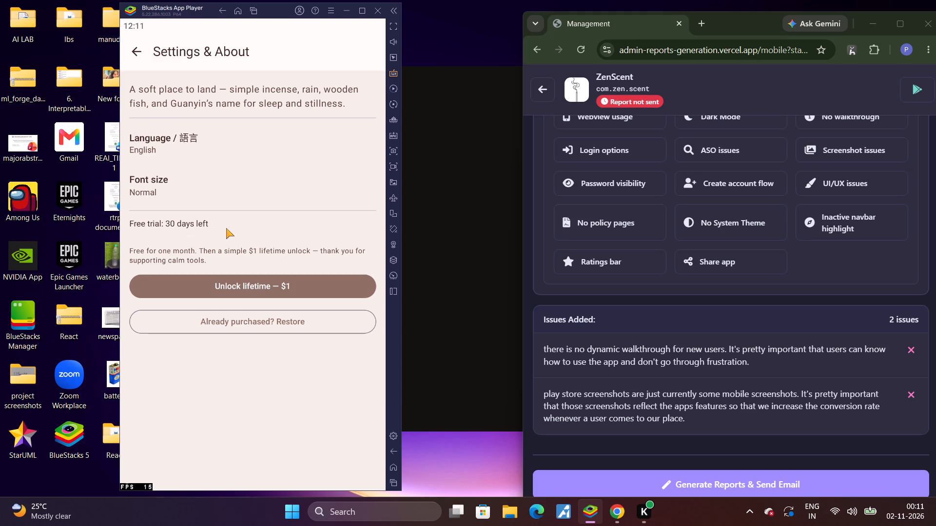
Check the language and font size options once more without changing them, and return to ZenScent's incense screen.
{"action": "left_click", "coordinate": [211, 154]}
{"action": "left_click", "coordinate": [249, 305]}
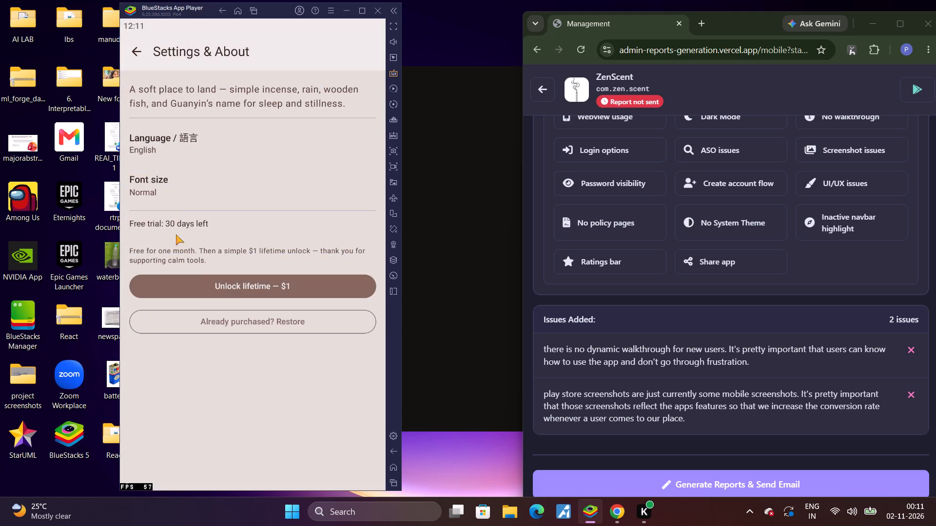
{"action": "left_click", "coordinate": [170, 188]}
{"action": "left_click", "coordinate": [314, 335]}
{"action": "left_click", "coordinate": [275, 332]}
{"action": "left_click", "coordinate": [136, 53]}
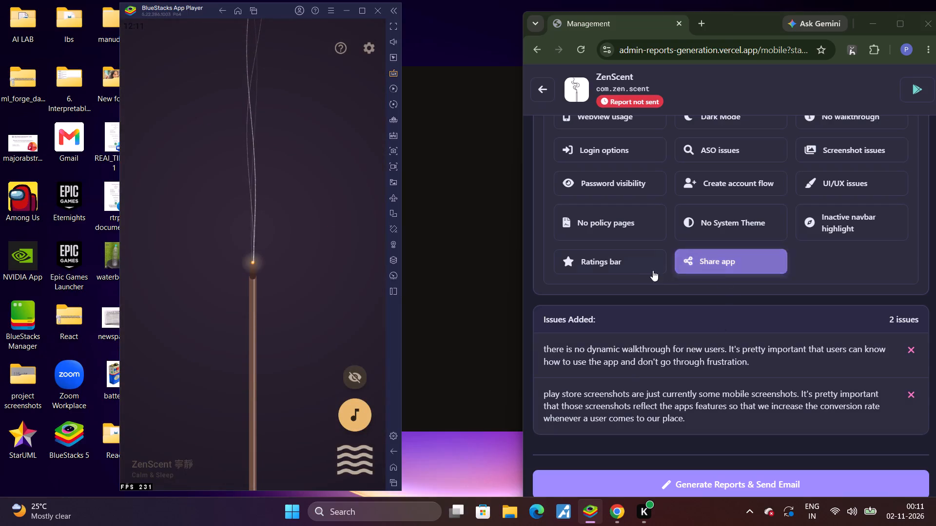
Add the Ratings bar common issue to ZenScent's report and generate and send the report by email.
{"action": "left_click", "coordinate": [621, 266]}
{"action": "scroll", "coordinate": [716, 376], "scroll_direction": "down", "scroll_amount": 7}
{"action": "left_click", "coordinate": [686, 316]}
Advance the admin site to the next app in the list, Fantasy Tracker.
{"action": "scroll", "coordinate": [686, 316], "scroll_direction": "up", "scroll_amount": 8}
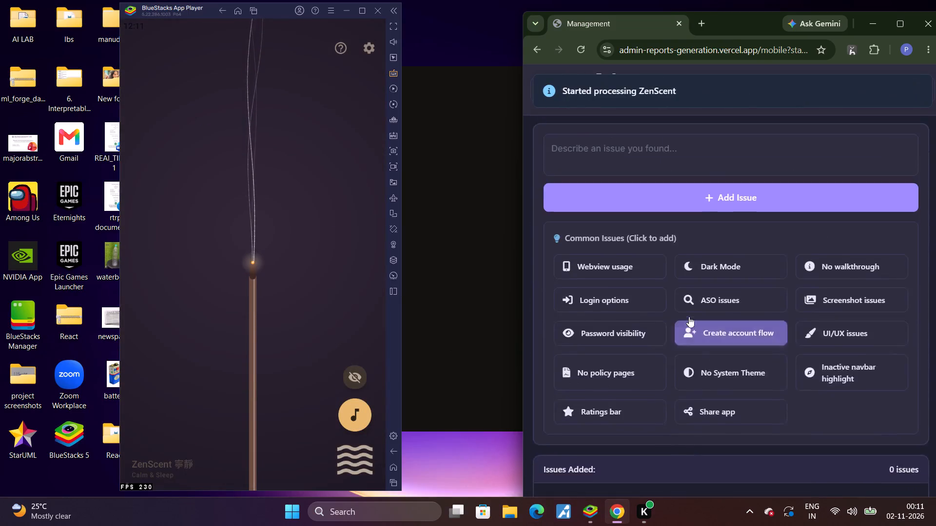
{"action": "scroll", "coordinate": [689, 317], "scroll_direction": "up", "scroll_amount": 1}
{"action": "left_click", "coordinate": [918, 144]}
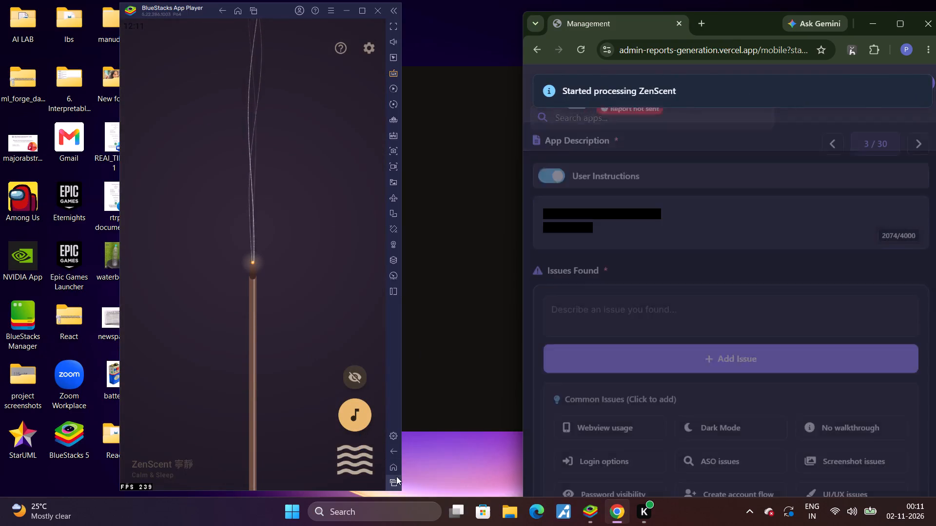
Switch to the Play Store in BlueStacks and uninstall ZenScent.
{"action": "left_click", "coordinate": [396, 476]}
{"action": "left_click", "coordinate": [305, 281]}
{"action": "left_click", "coordinate": [186, 178]}
{"action": "left_click", "coordinate": [328, 269]}
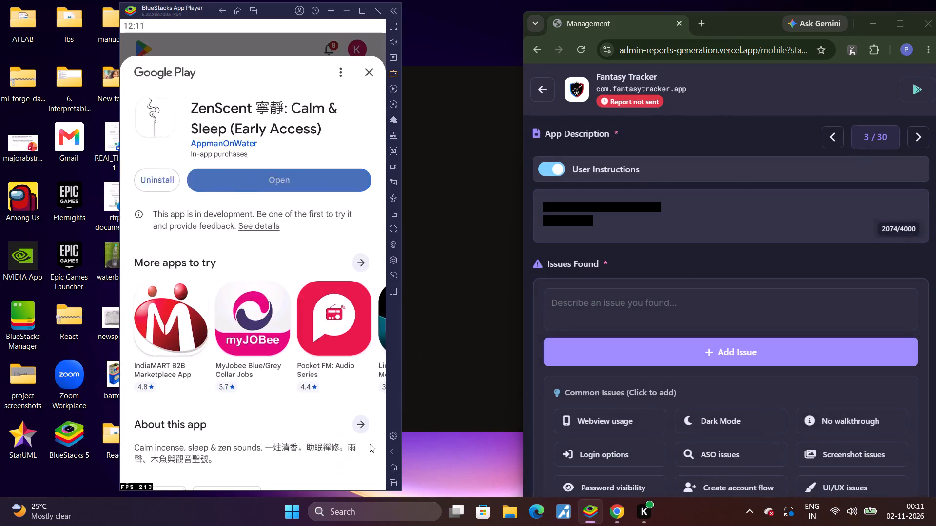
Advance the BlueStacks browser's feedback page to Fantasy Tracker, open its Play Store listing and install the app.
{"action": "left_click", "coordinate": [393, 480]}
{"action": "left_click", "coordinate": [269, 161]}
{"action": "left_click", "coordinate": [360, 120]}
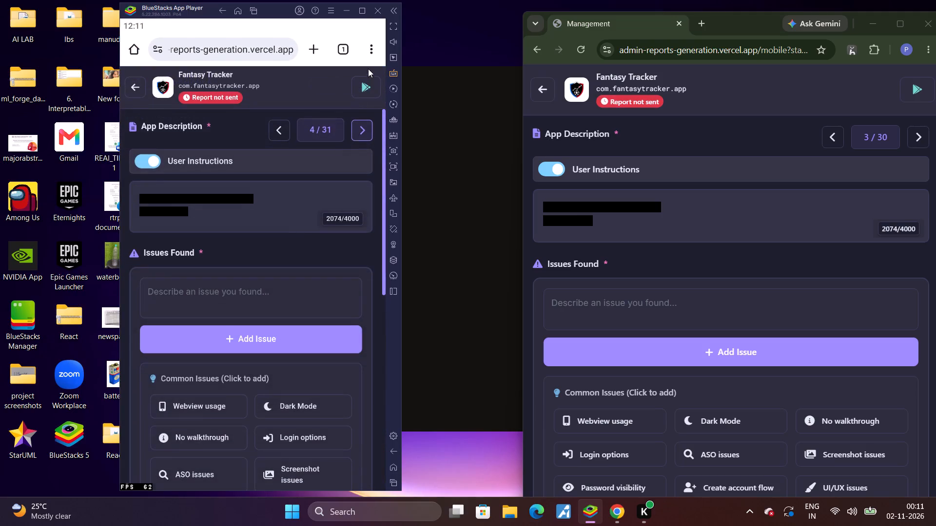
{"action": "left_click", "coordinate": [372, 81]}
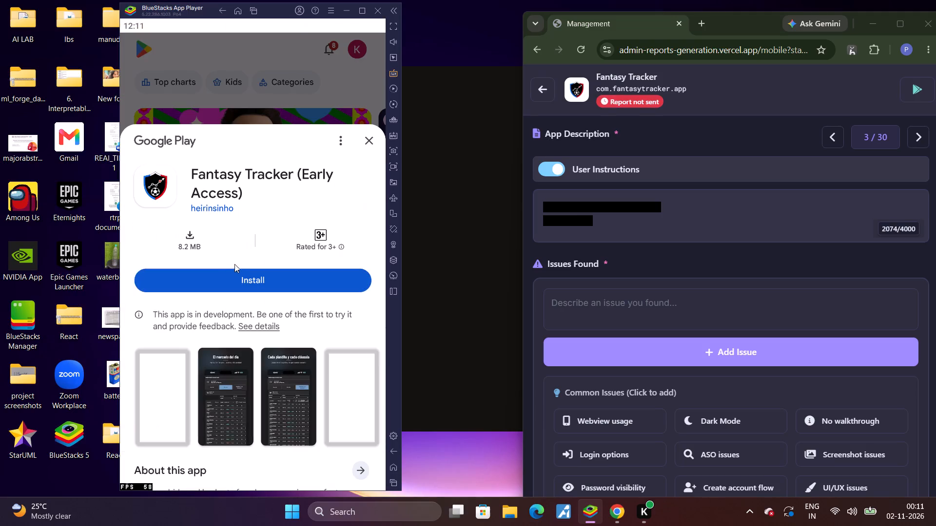
{"action": "left_click", "coordinate": [231, 268]}
Look through Fantasy Tracker's Play Store listing, including its store screenshots.
{"action": "left_click_drag", "start_coordinate": [293, 354], "coordinate": [312, 285]}
{"action": "left_click", "coordinate": [324, 213]}
{"action": "left_click_drag", "start_coordinate": [297, 131], "coordinate": [329, 363]}
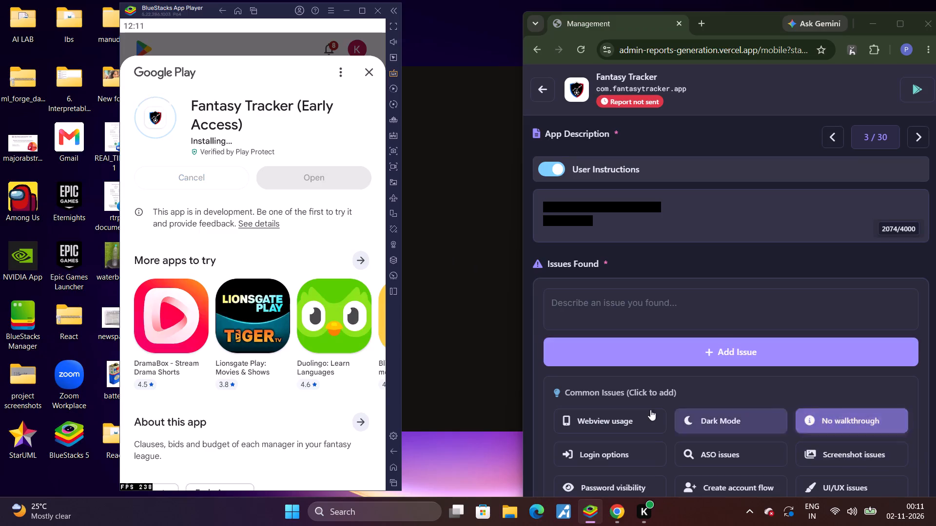
{"action": "left_click_drag", "start_coordinate": [127, 393], "coordinate": [125, 301]}
{"action": "left_click", "coordinate": [150, 218]}
{"action": "left_click", "coordinate": [212, 168]}
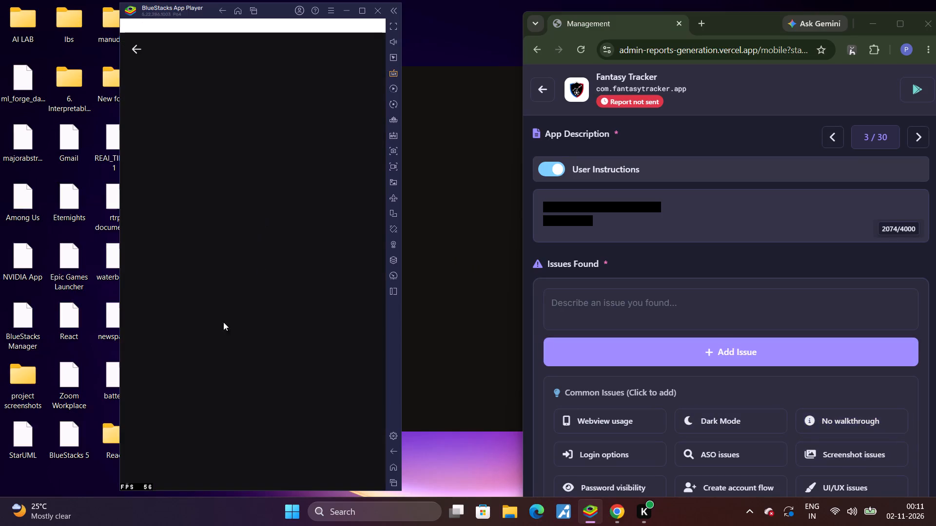
{"action": "left_click_drag", "start_coordinate": [234, 156], "coordinate": [236, 391]}
{"action": "left_click_drag", "start_coordinate": [226, 163], "coordinate": [228, 211]}
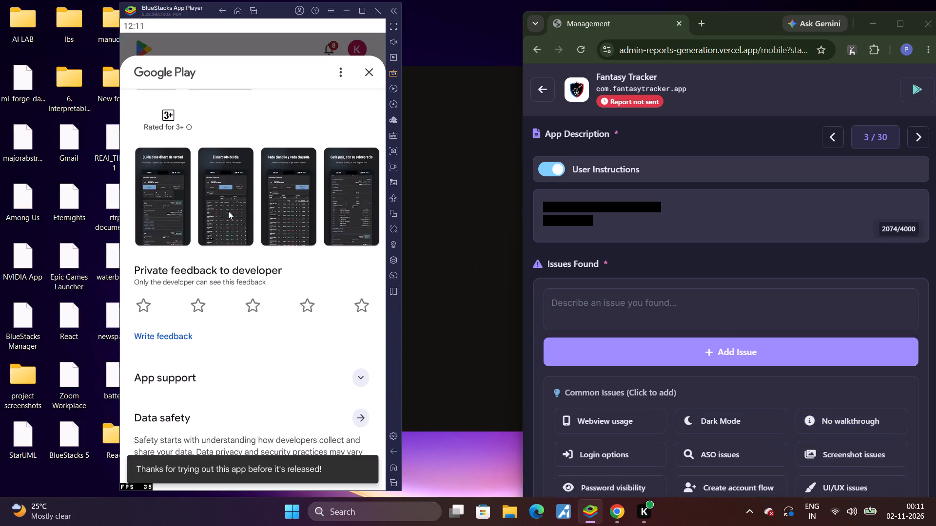
{"action": "left_click_drag", "start_coordinate": [228, 211], "coordinate": [241, 329]}
{"action": "right_click", "coordinate": [420, 456]}
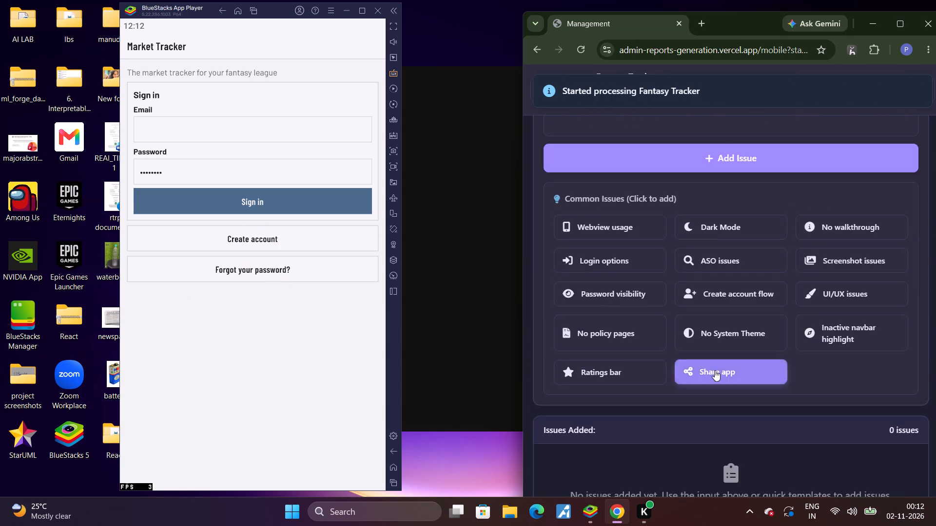
Advance the admin site to the next app, Subt: Live Captions.
{"action": "scroll", "coordinate": [715, 370], "scroll_direction": "up", "scroll_amount": 2}
{"action": "left_click", "coordinate": [912, 134]}
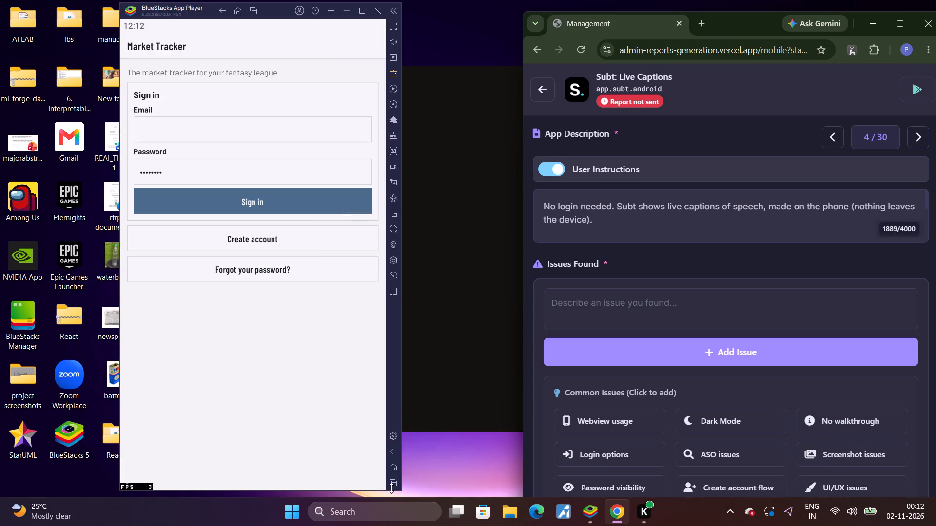
Return to the Play Store in BlueStacks and uninstall Fantasy Tracker.
{"action": "left_click", "coordinate": [392, 488]}
{"action": "left_click", "coordinate": [390, 483]}
{"action": "left_click", "coordinate": [256, 213]}
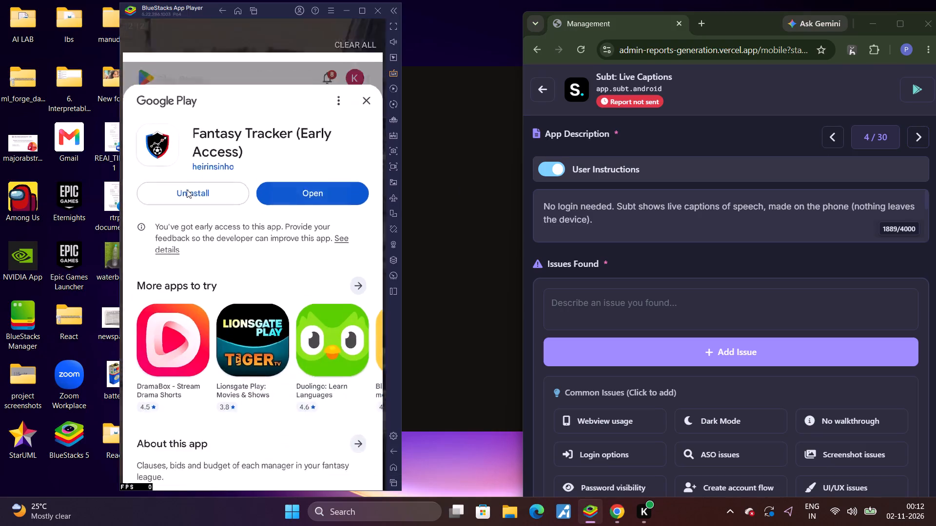
{"action": "left_click", "coordinate": [175, 171]}
{"action": "left_click", "coordinate": [338, 275]}
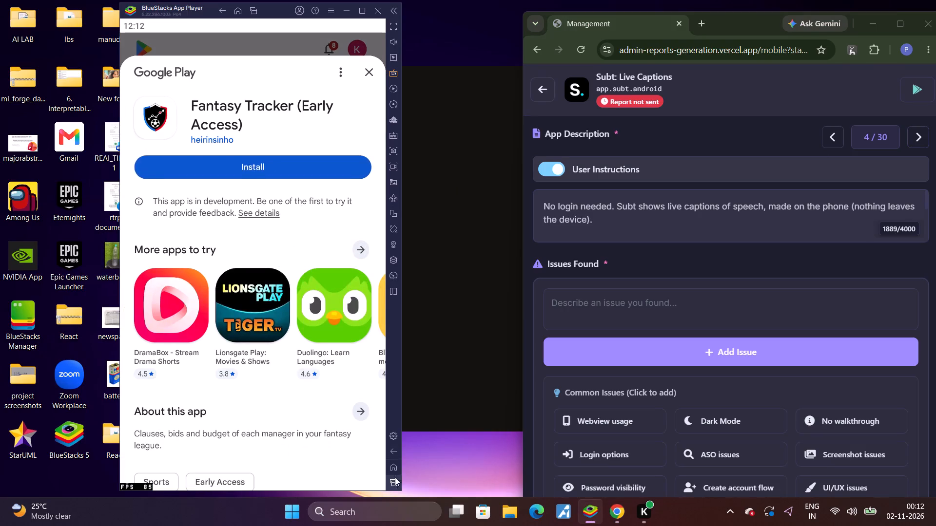
Advance the BlueStacks browser's feedback page to Subt: Live Captions and open its Play Store listing.
{"action": "left_click", "coordinate": [393, 479]}
{"action": "left_click", "coordinate": [311, 284]}
{"action": "left_click", "coordinate": [366, 121]}
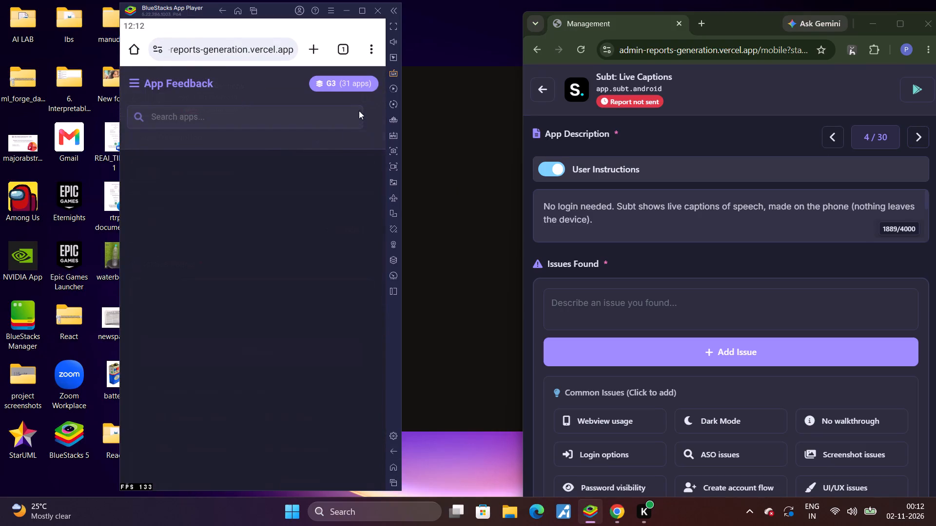
{"action": "left_click", "coordinate": [365, 87]}
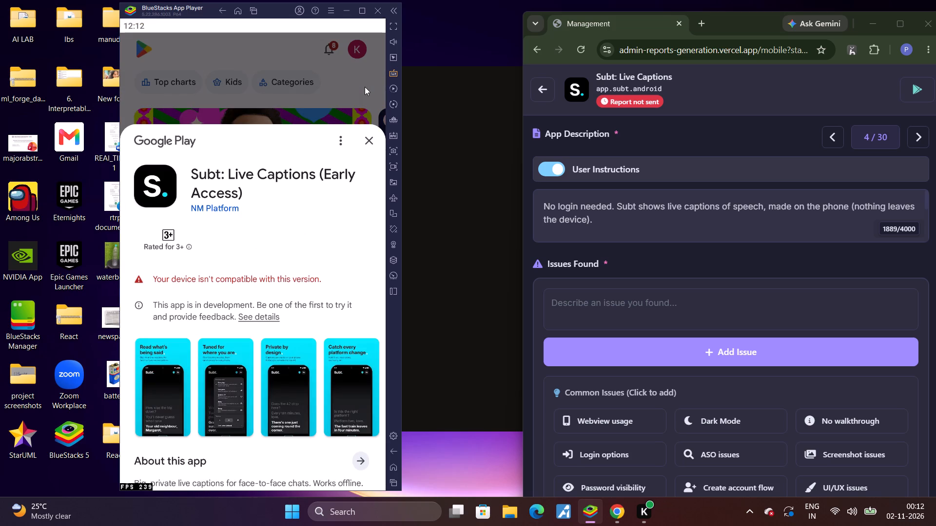
Capture the BlueStacks screen showing the Subt: Live Captions store listing with Snipping Tool.
{"action": "left_click", "coordinate": [373, 507]}
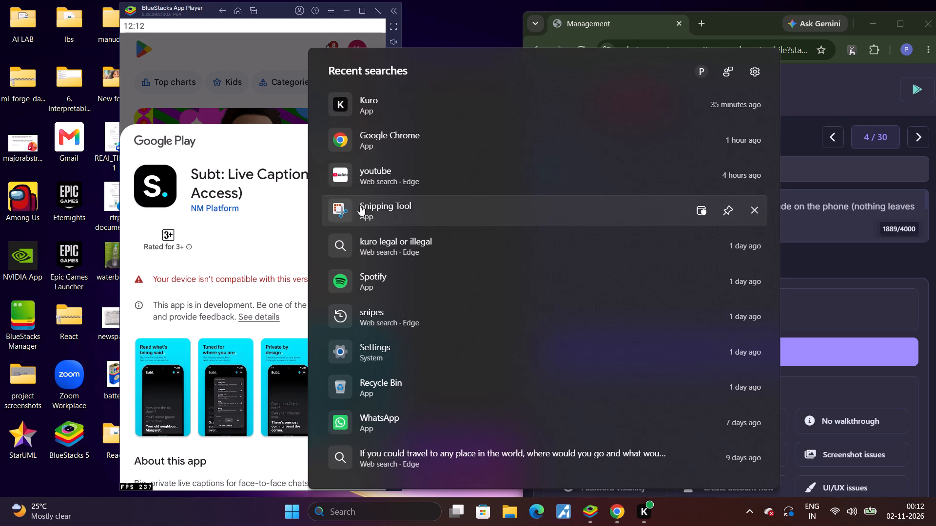
{"action": "left_click", "coordinate": [357, 196]}
{"action": "left_click", "coordinate": [301, 131]}
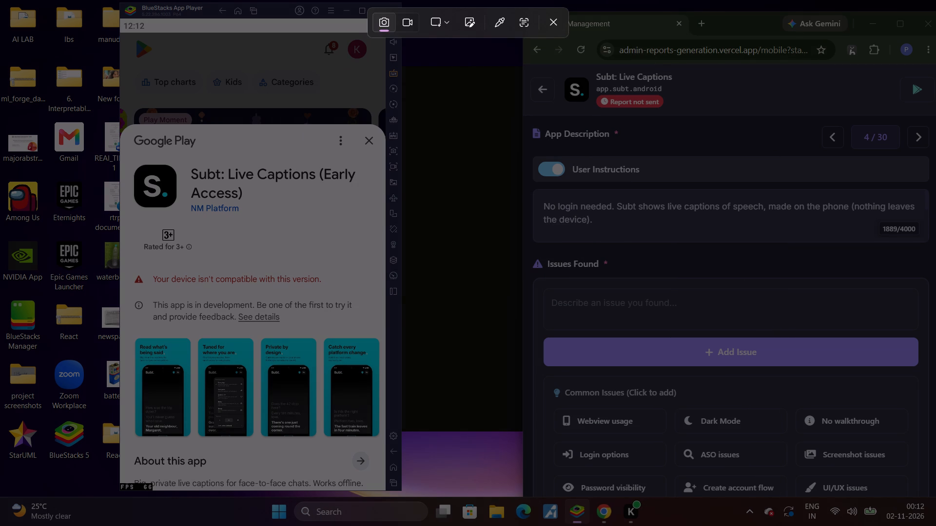
{"action": "left_click_drag", "start_coordinate": [121, 20], "coordinate": [260, 319]}
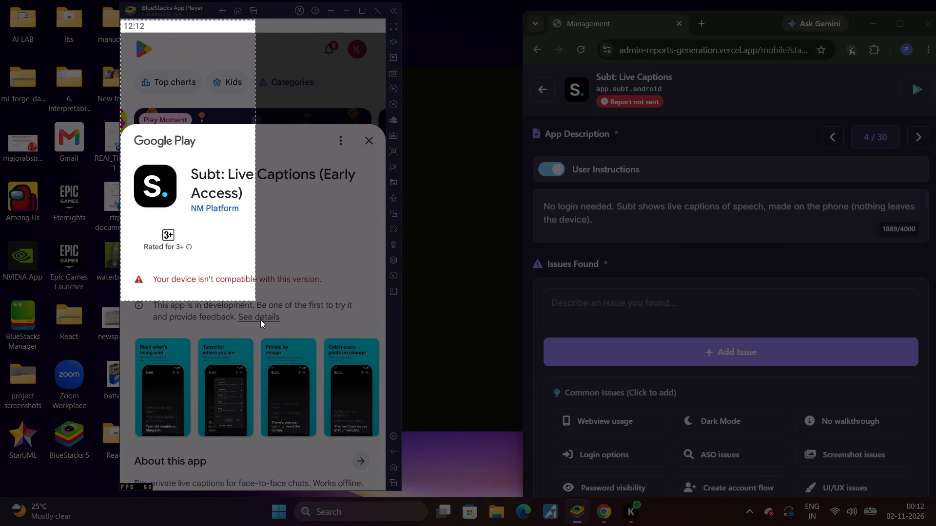
{"action": "left_click_drag", "start_coordinate": [260, 319], "coordinate": [384, 481]}
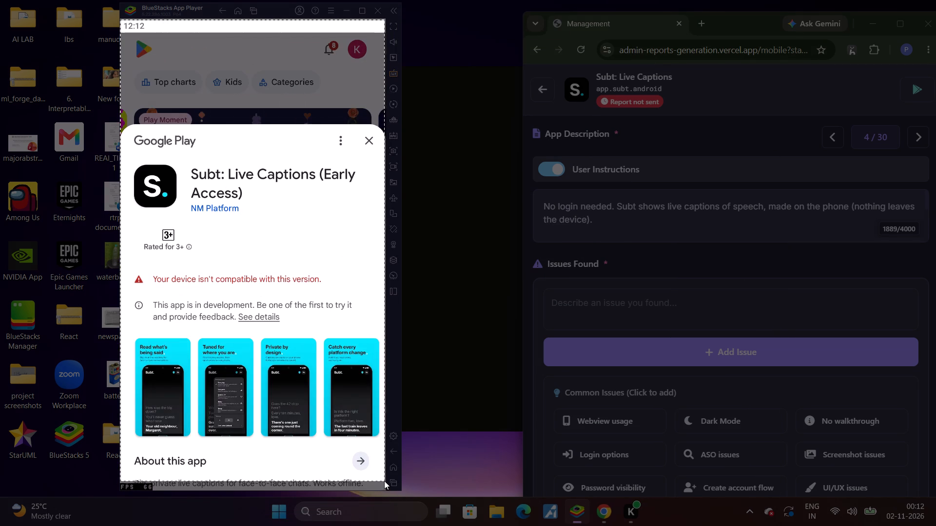
{"action": "left_click_drag", "start_coordinate": [384, 481], "coordinate": [379, 477]}
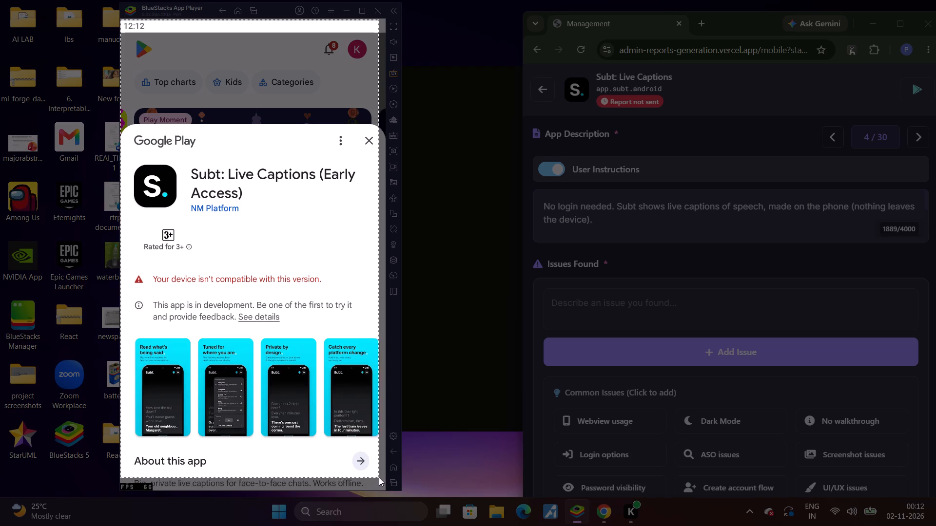
{"action": "left_click_drag", "start_coordinate": [379, 477], "coordinate": [381, 472]}
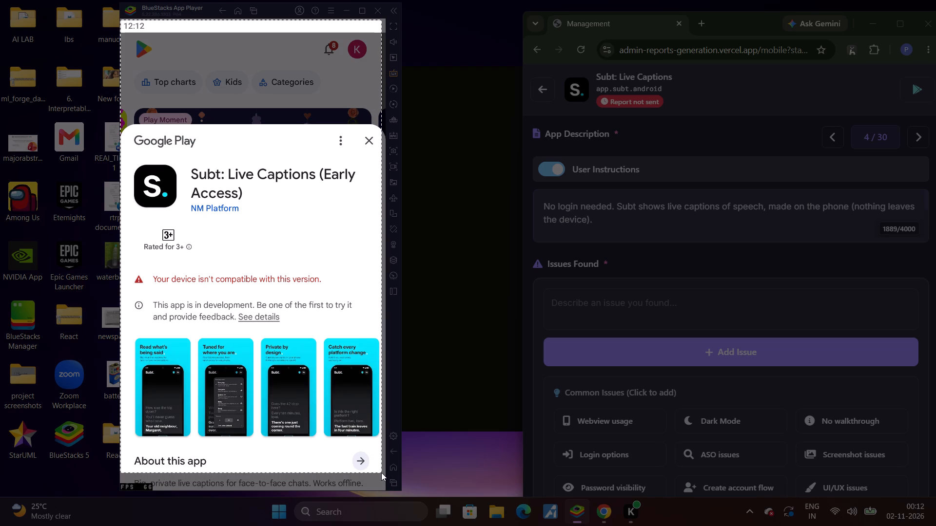
{"action": "left_click_drag", "start_coordinate": [381, 472], "coordinate": [383, 482]}
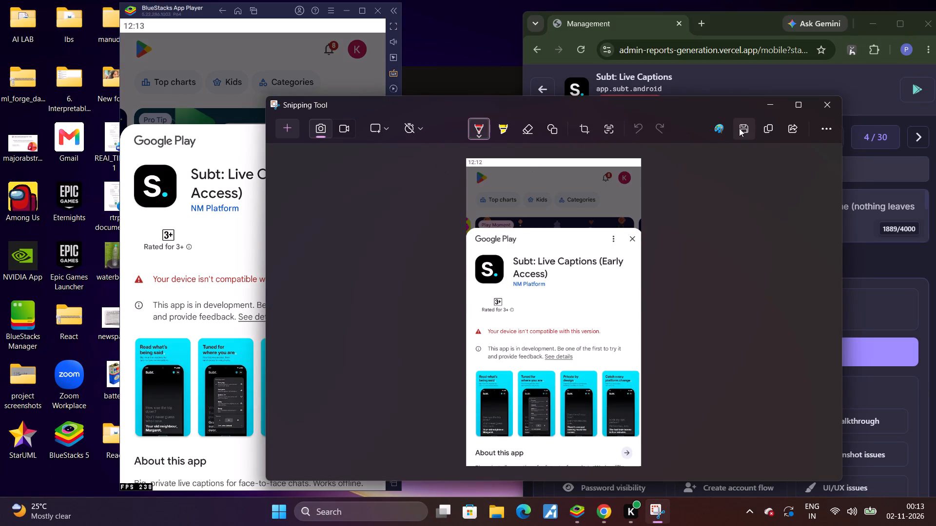
Save the capture to the Desktop as a PNG under its suggested name and close Snipping Tool.
{"action": "left_click", "coordinate": [740, 128]}
{"action": "scroll", "coordinate": [303, 230], "scroll_direction": "up", "scroll_amount": 3}
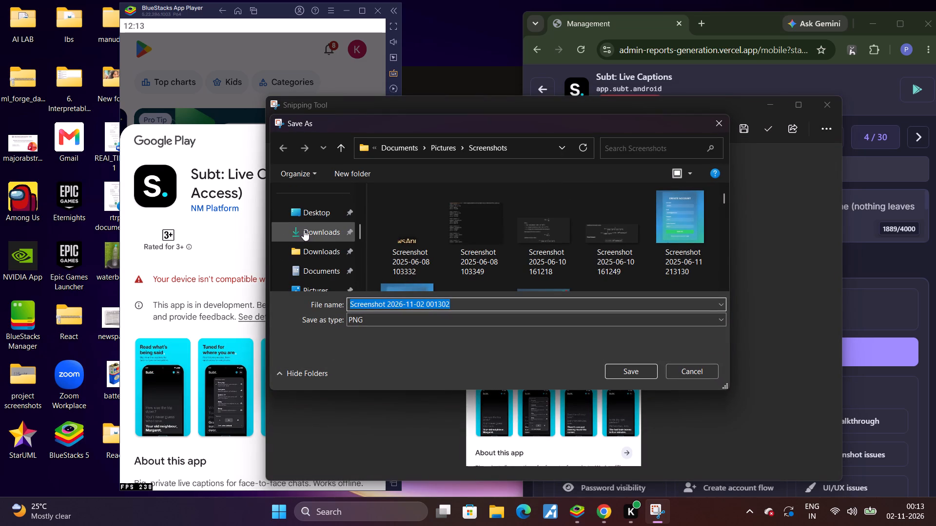
{"action": "scroll", "coordinate": [312, 229], "scroll_direction": "up", "scroll_amount": 4}
{"action": "scroll", "coordinate": [312, 229], "scroll_direction": "down", "scroll_amount": 2}
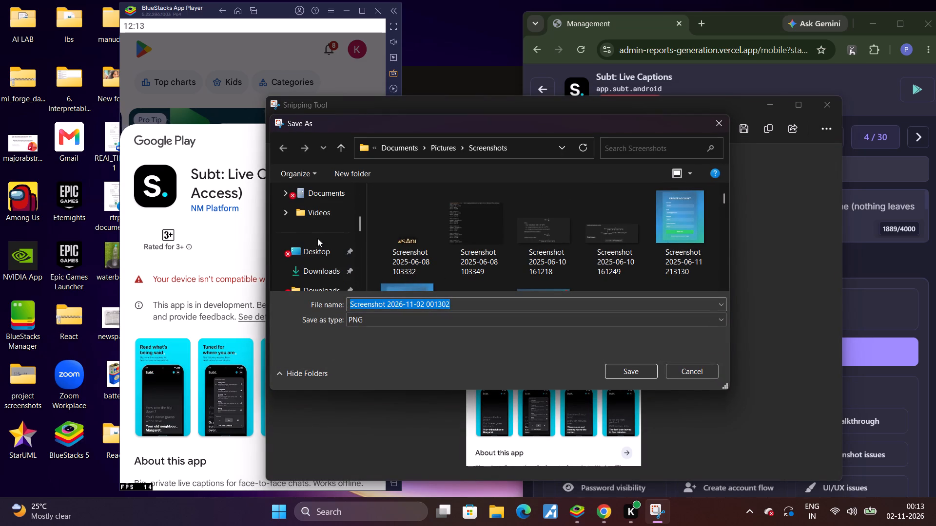
{"action": "left_click", "coordinate": [320, 249]}
{"action": "left_click", "coordinate": [610, 370]}
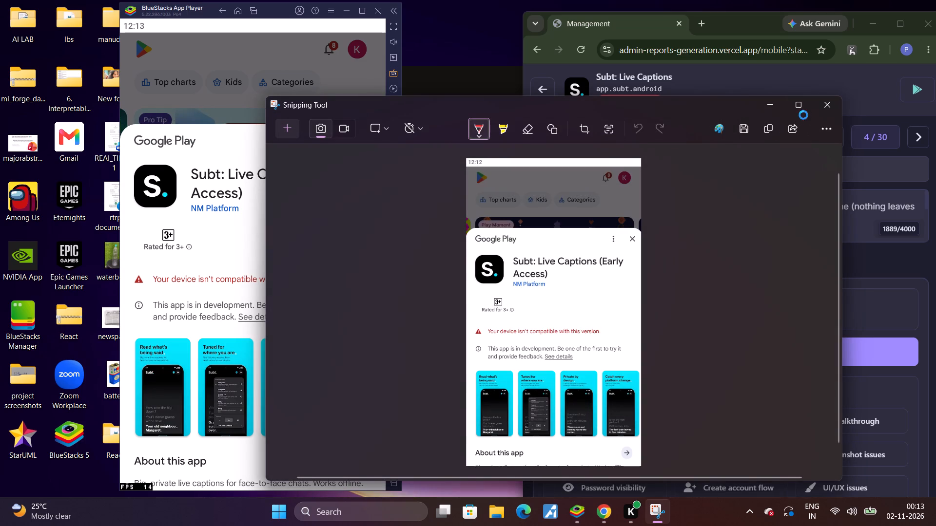
{"action": "left_click", "coordinate": [817, 100]}
Start an issue report for Subt: Live Captions with type Other, described as "device is not compactible with the version".
{"action": "scroll", "coordinate": [739, 272], "scroll_direction": "down", "scroll_amount": 8}
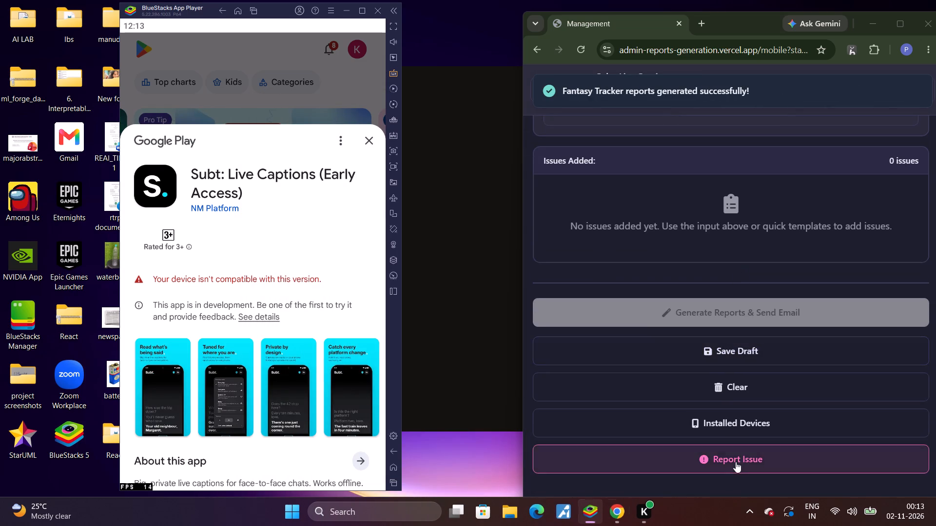
{"action": "left_click", "coordinate": [736, 462]}
{"action": "scroll", "coordinate": [708, 316], "scroll_direction": "down", "scroll_amount": 4}
{"action": "left_click", "coordinate": [682, 379]}
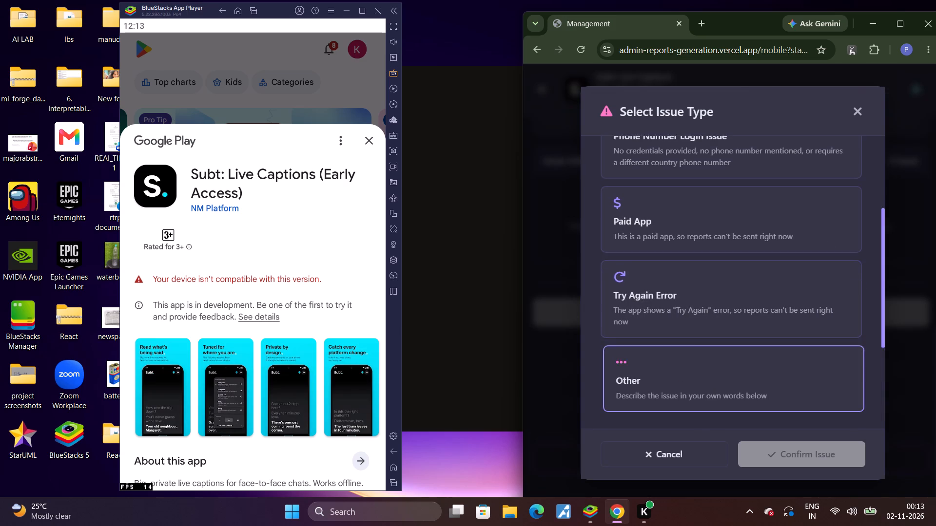
{"action": "left_click", "coordinate": [740, 326]}
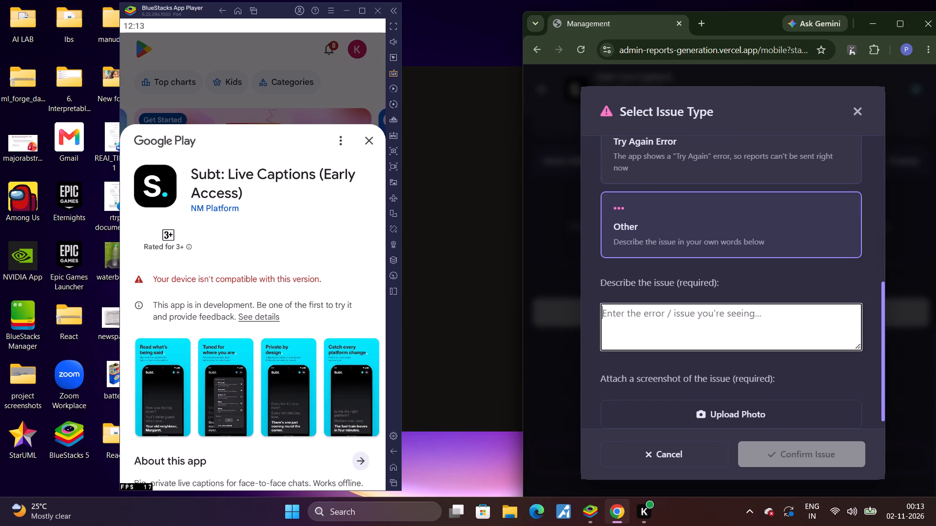
{"action": "key", "text": "super+v"}
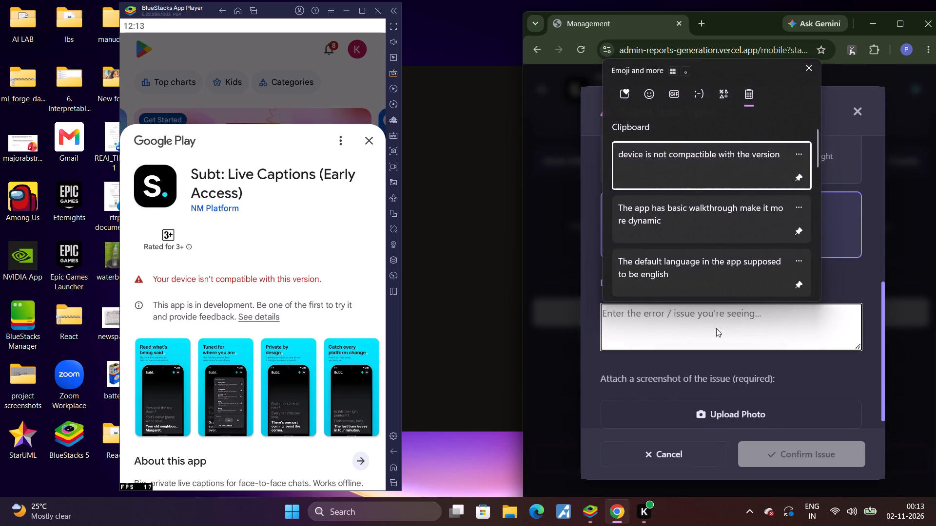
{"action": "left_click", "coordinate": [746, 173]}
{"action": "key", "text": "ctrl+v"}
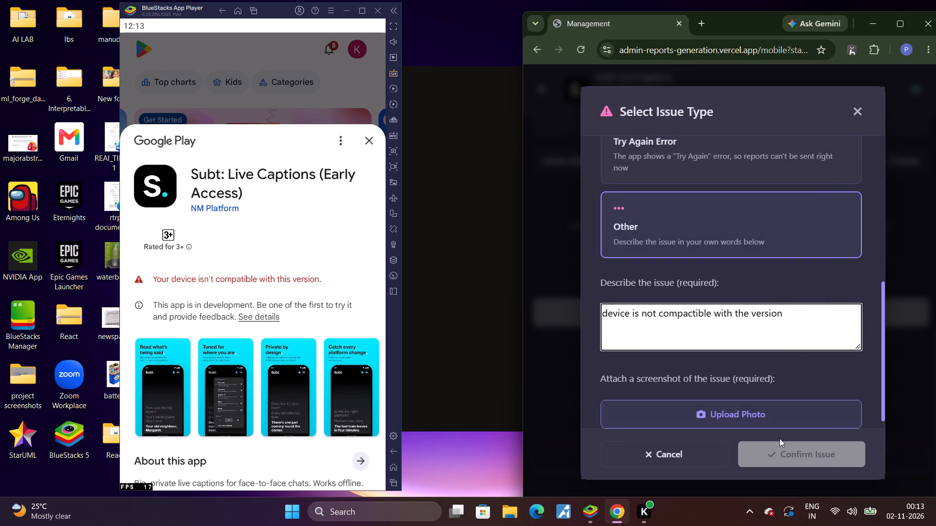
{"action": "left_click", "coordinate": [741, 417]}
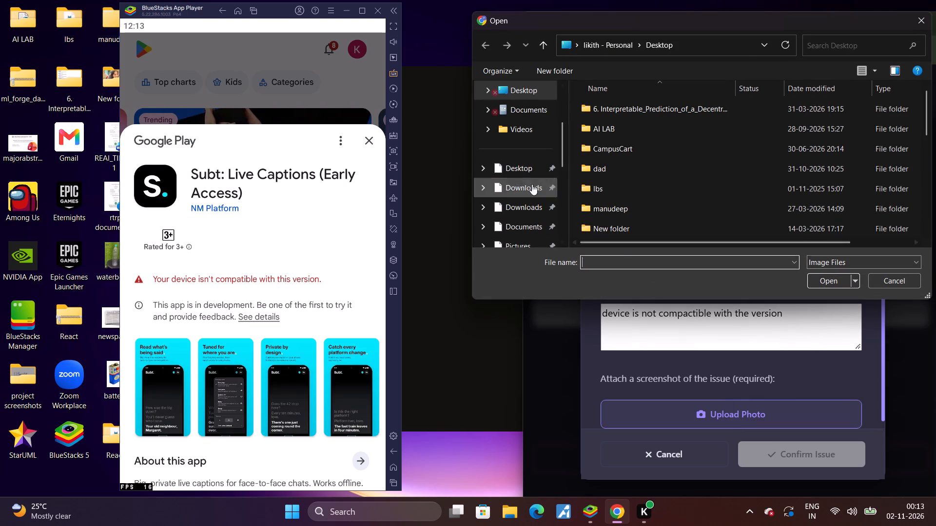
{"action": "left_click", "coordinate": [502, 161]}
{"action": "scroll", "coordinate": [683, 200], "scroll_direction": "down", "scroll_amount": 7}
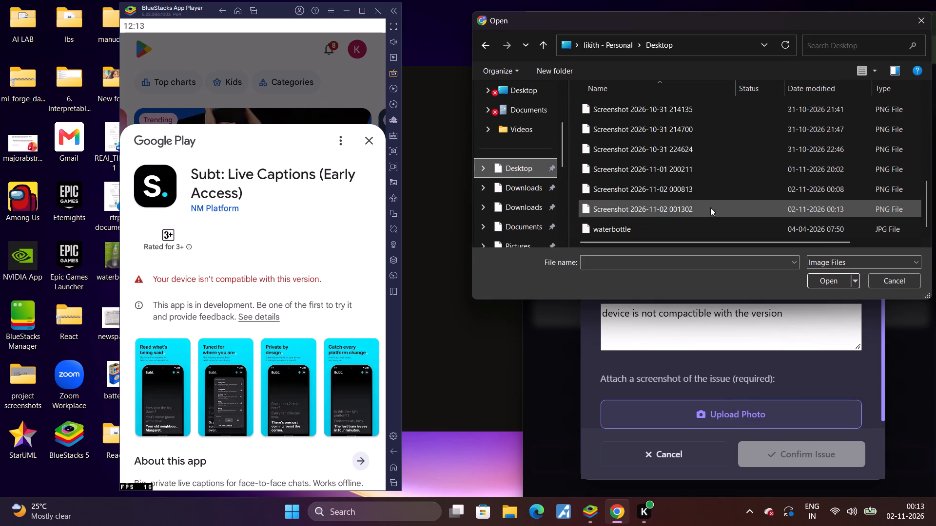
{"action": "left_click", "coordinate": [844, 207]}
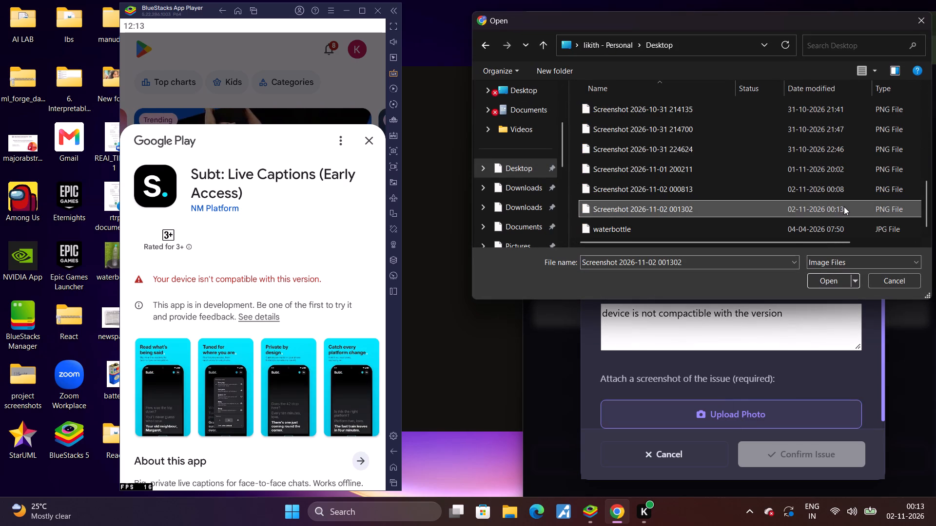
{"action": "left_click", "coordinate": [825, 278]}
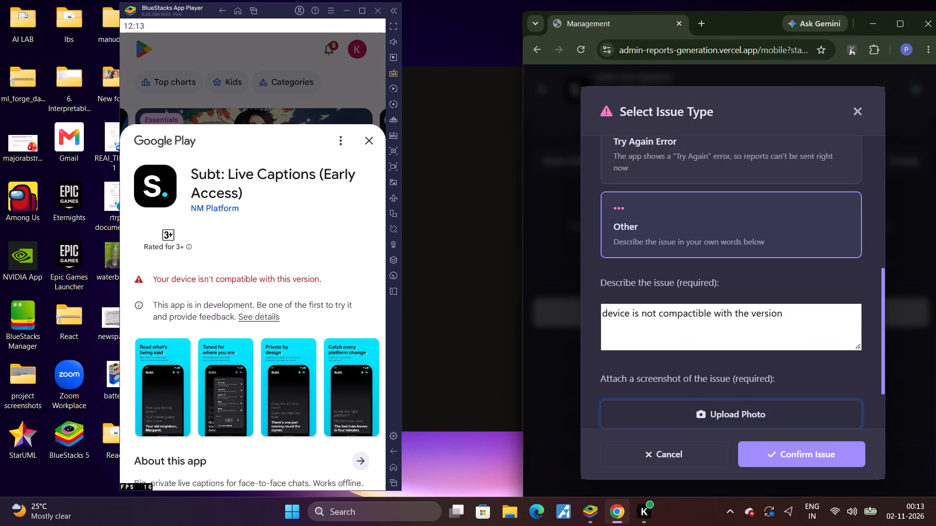
{"action": "scroll", "coordinate": [746, 342], "scroll_direction": "down", "scroll_amount": 4}
{"action": "left_click", "coordinate": [793, 451]}
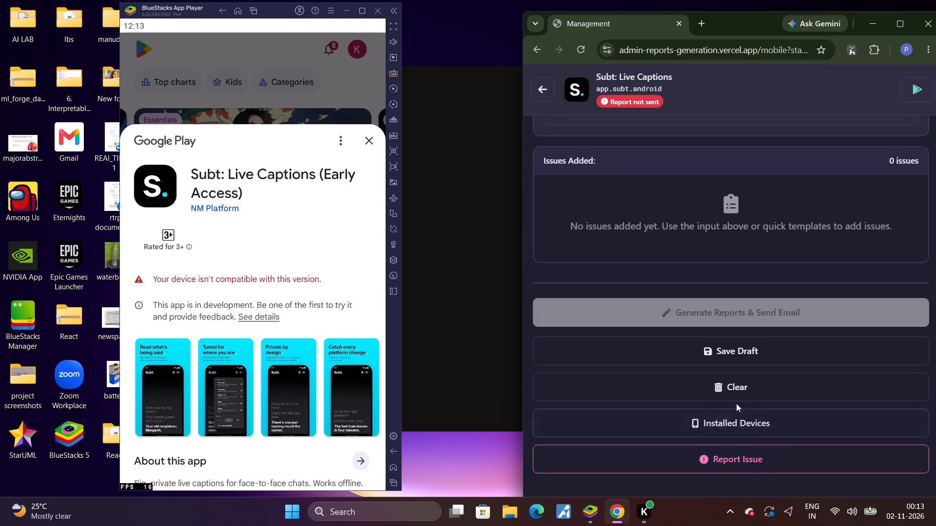
Advance the admin site's feedback page in Chrome from Subt: Live Captions to NetTapu.
{"action": "scroll", "coordinate": [736, 403], "scroll_direction": "up", "scroll_amount": 9}
{"action": "left_click", "coordinate": [909, 136]}
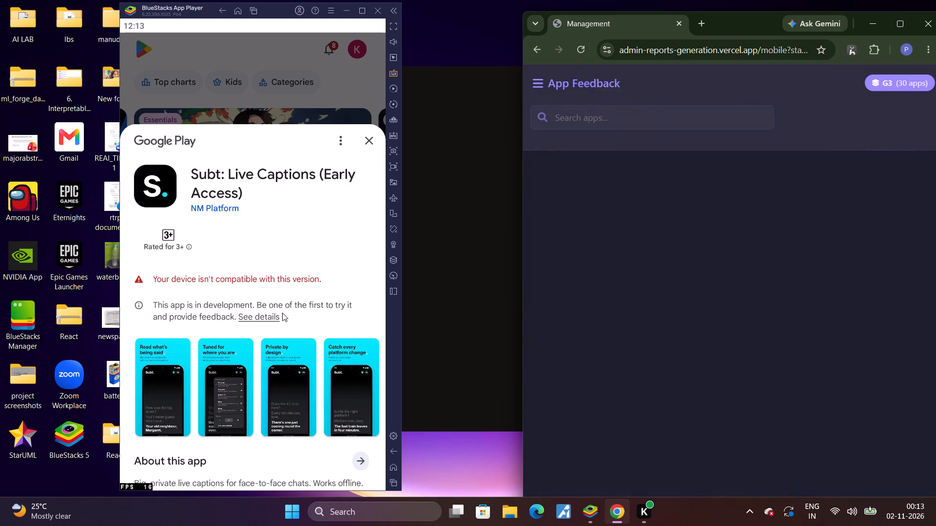
Switch to the BlueStacks browser, advance its feedback page to NetTapu and open the app's Play Store listing.
{"action": "left_click", "coordinate": [392, 480]}
{"action": "left_click", "coordinate": [307, 240]}
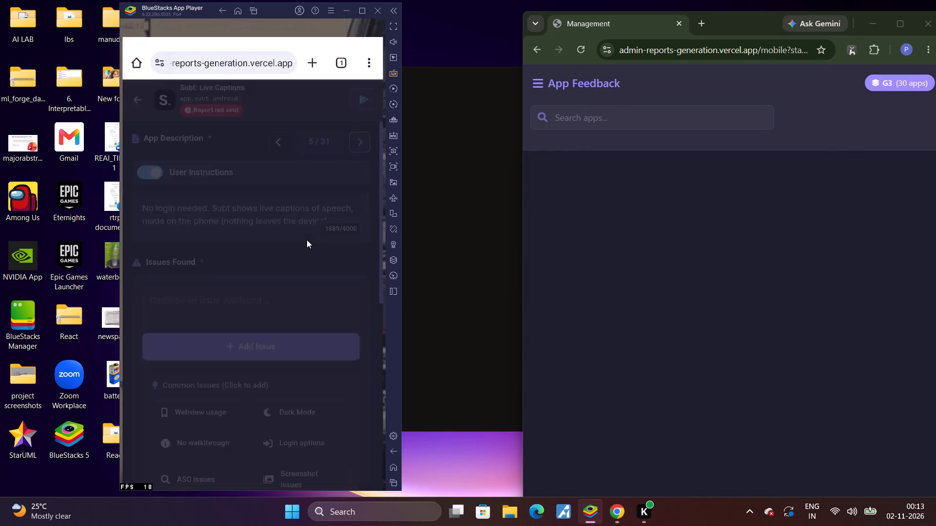
{"action": "left_click", "coordinate": [356, 132]}
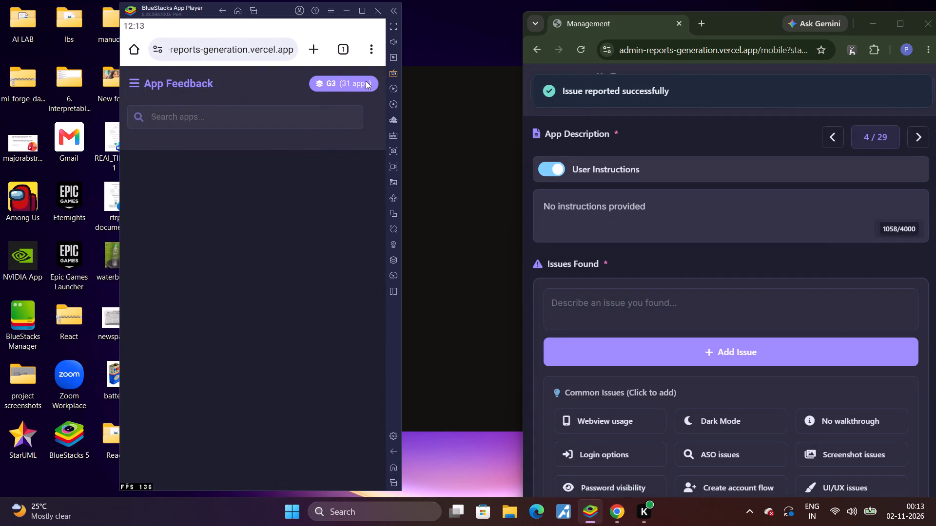
{"action": "left_click", "coordinate": [364, 80]}
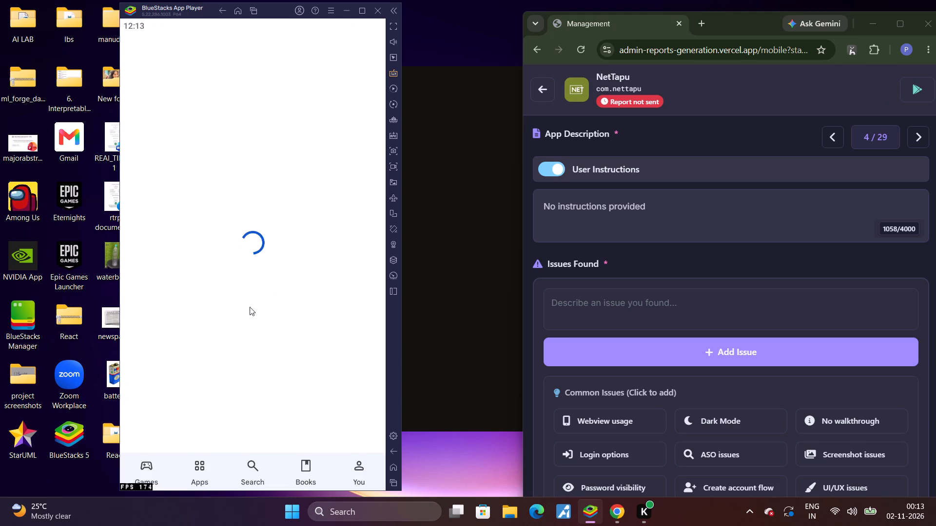
{"action": "left_click", "coordinate": [841, 420]}
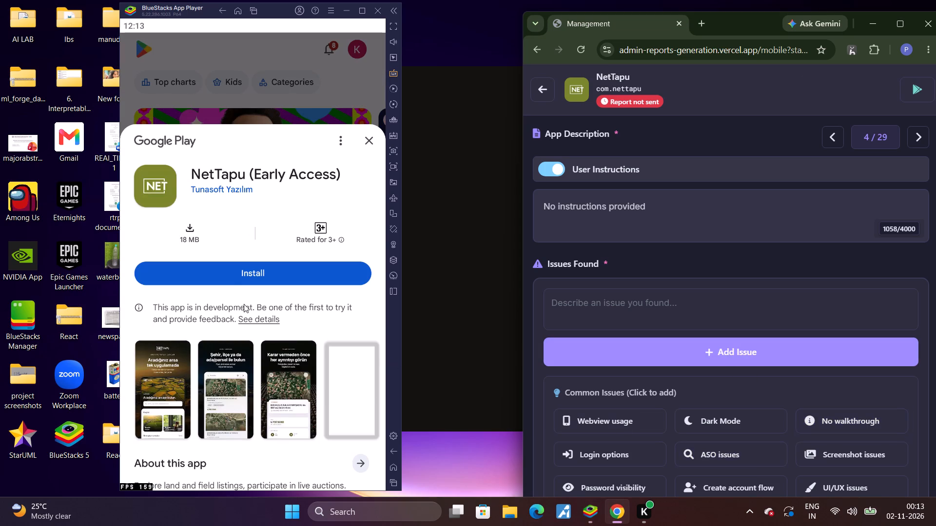
Install NetTapu from the Play Store in BlueStacks and look through its listing's description and screenshots.
{"action": "left_click", "coordinate": [224, 277]}
{"action": "scroll", "coordinate": [834, 303], "scroll_direction": "down", "scroll_amount": 5}
{"action": "left_click_drag", "start_coordinate": [255, 386], "coordinate": [254, 328]}
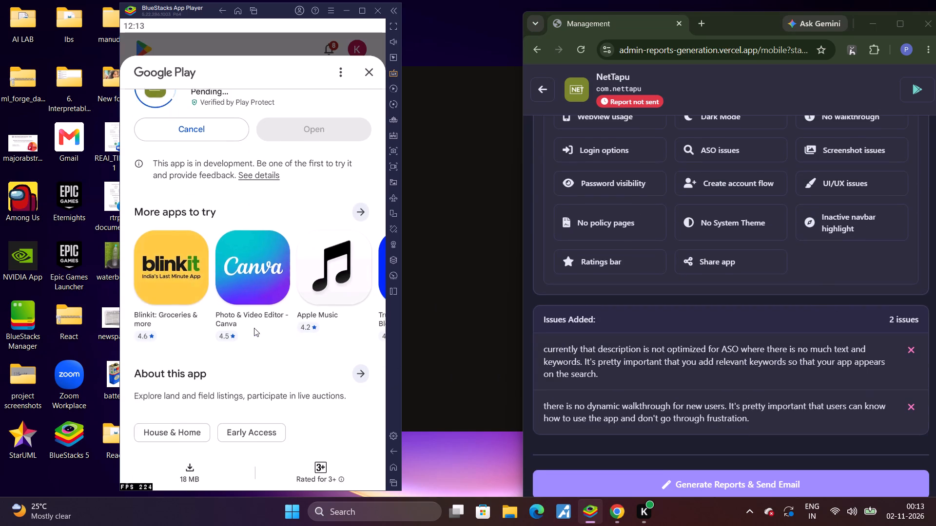
{"action": "left_click_drag", "start_coordinate": [254, 328], "coordinate": [270, 206]}
{"action": "left_click_drag", "start_coordinate": [282, 176], "coordinate": [346, 443]}
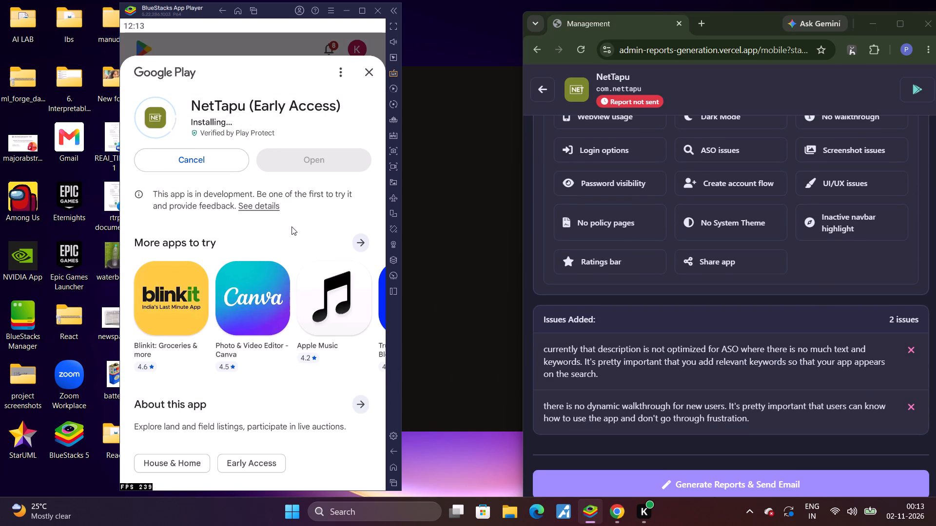
{"action": "left_click_drag", "start_coordinate": [253, 388], "coordinate": [303, 174]}
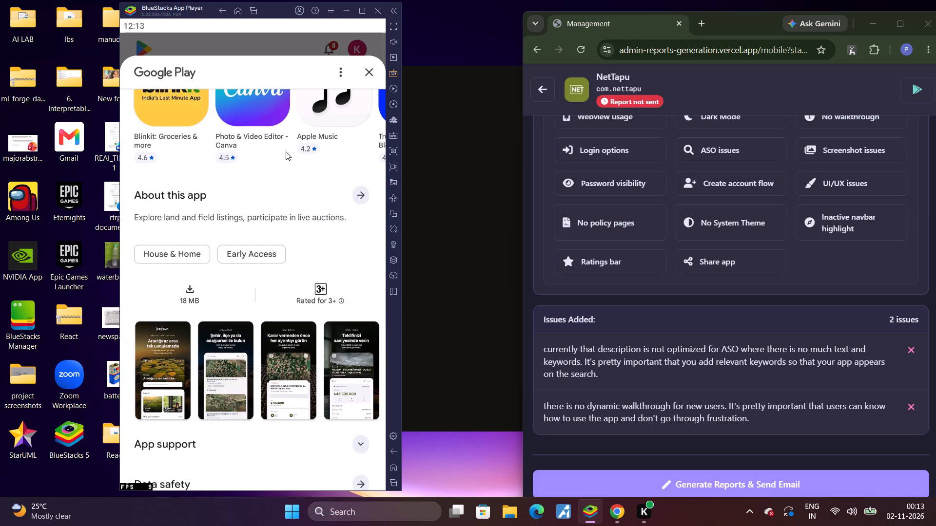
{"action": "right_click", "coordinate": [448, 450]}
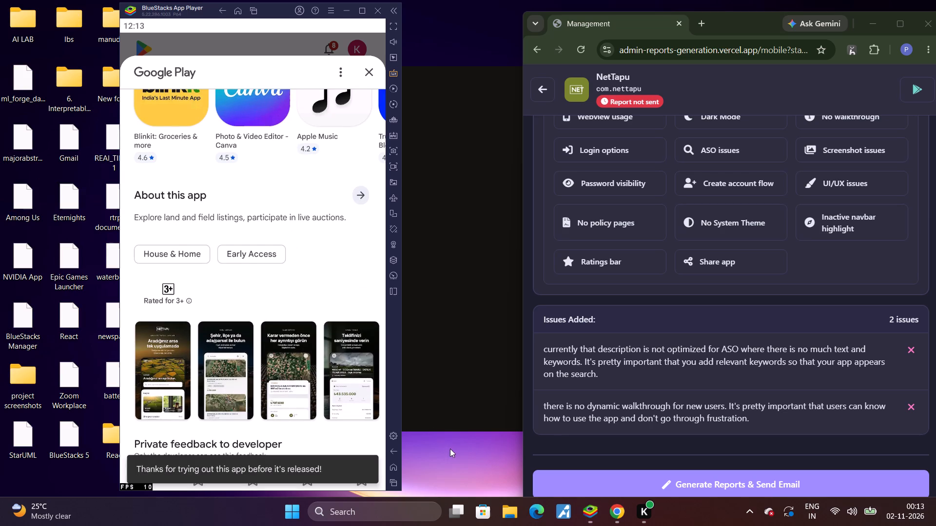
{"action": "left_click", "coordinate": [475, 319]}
Launch NetTapu from its Play Store listing in BlueStacks.
{"action": "left_click_drag", "start_coordinate": [222, 167], "coordinate": [231, 393]}
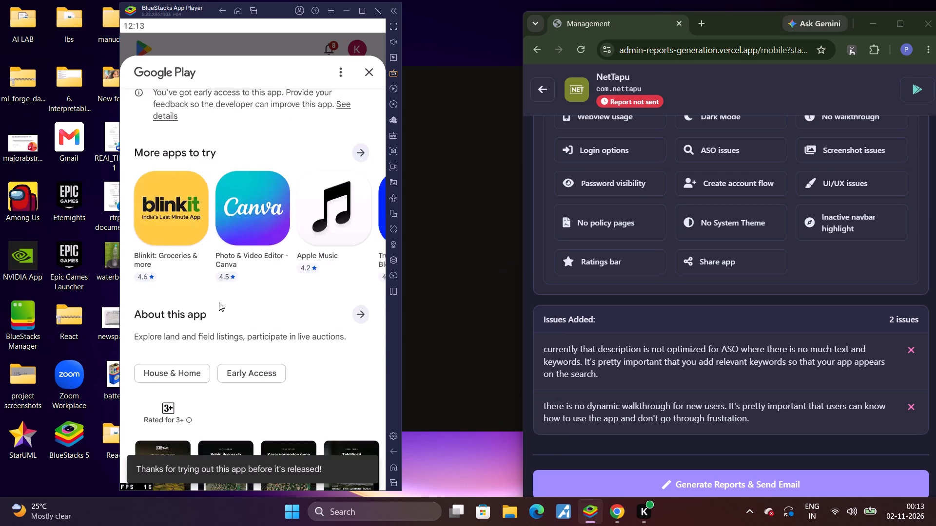
{"action": "left_click", "coordinate": [308, 164]}
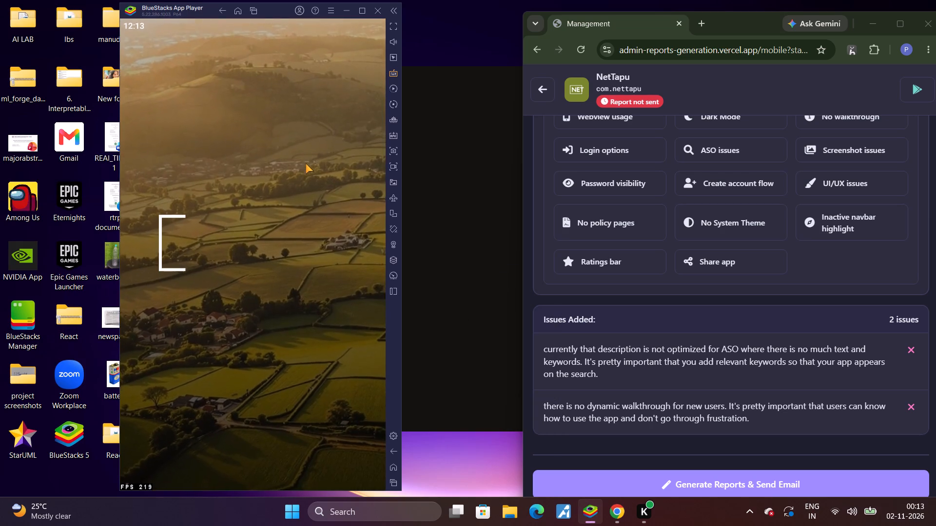